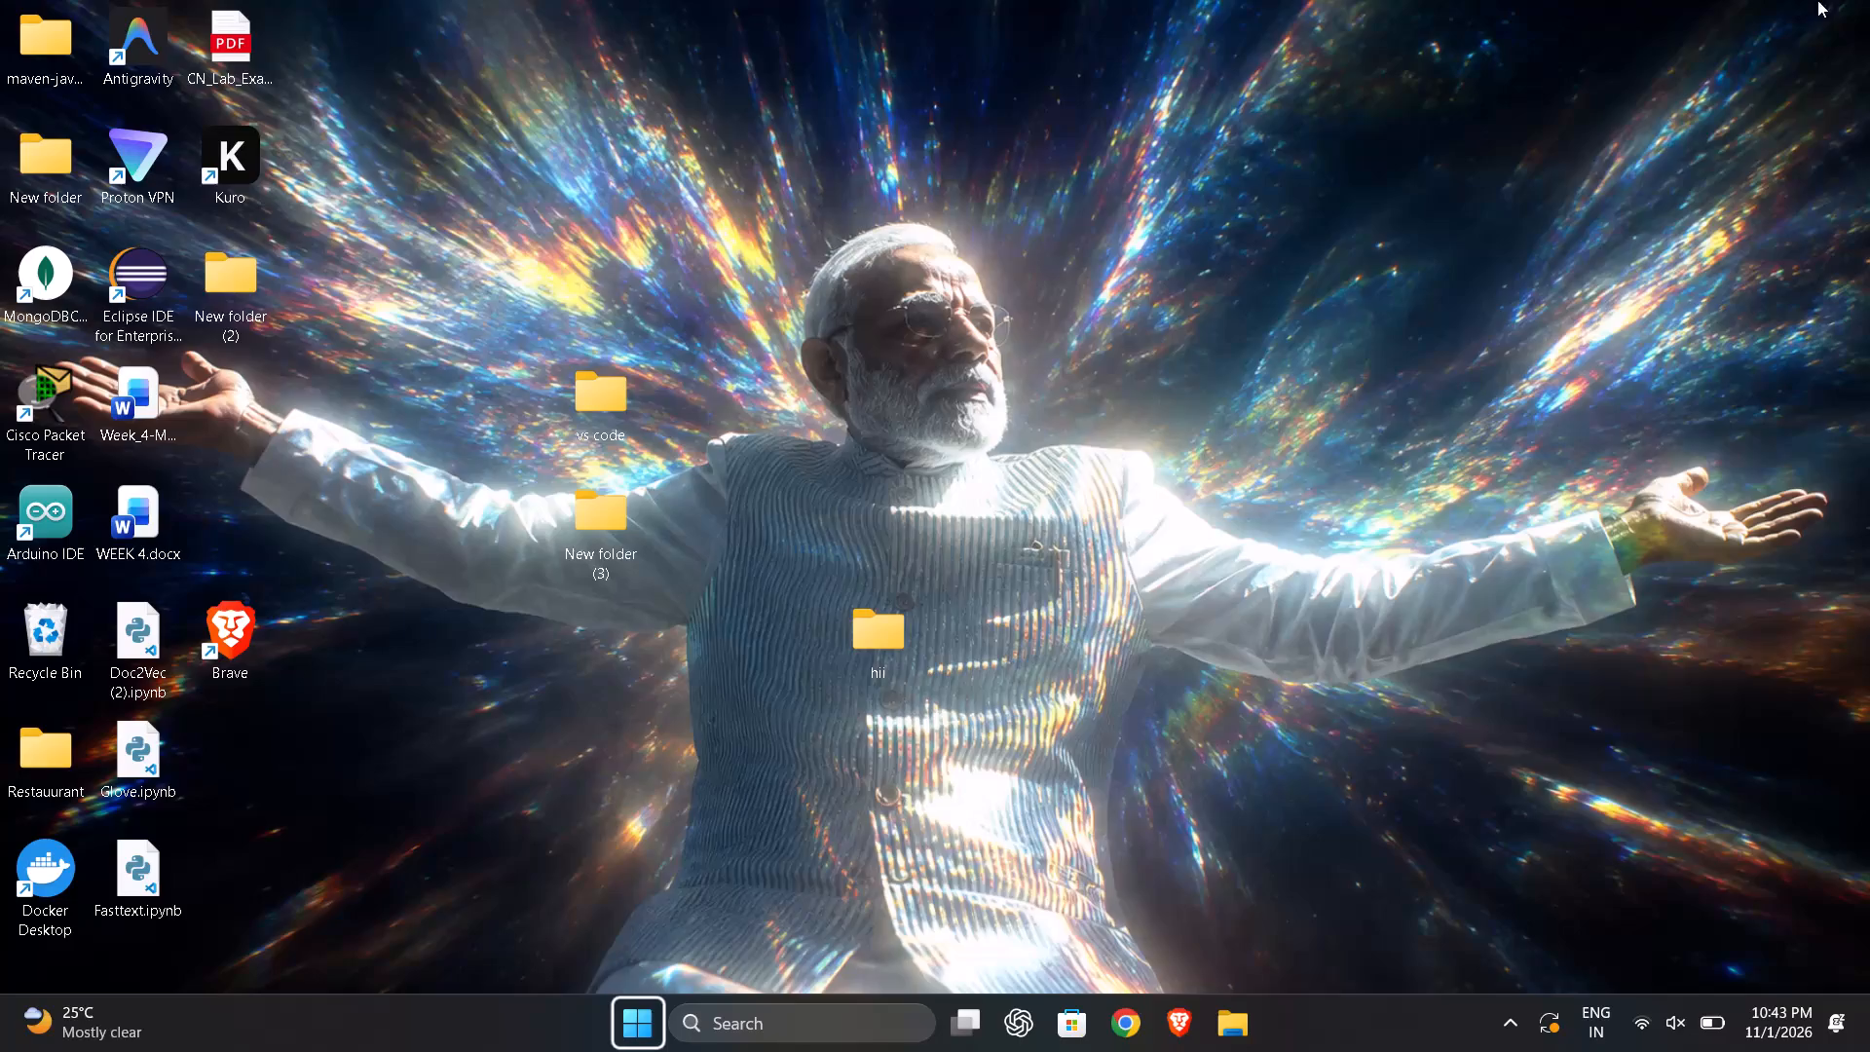
Raise the computer's display brightness gradually from its current level, then return to the desktop.
left_click(1670, 1039)
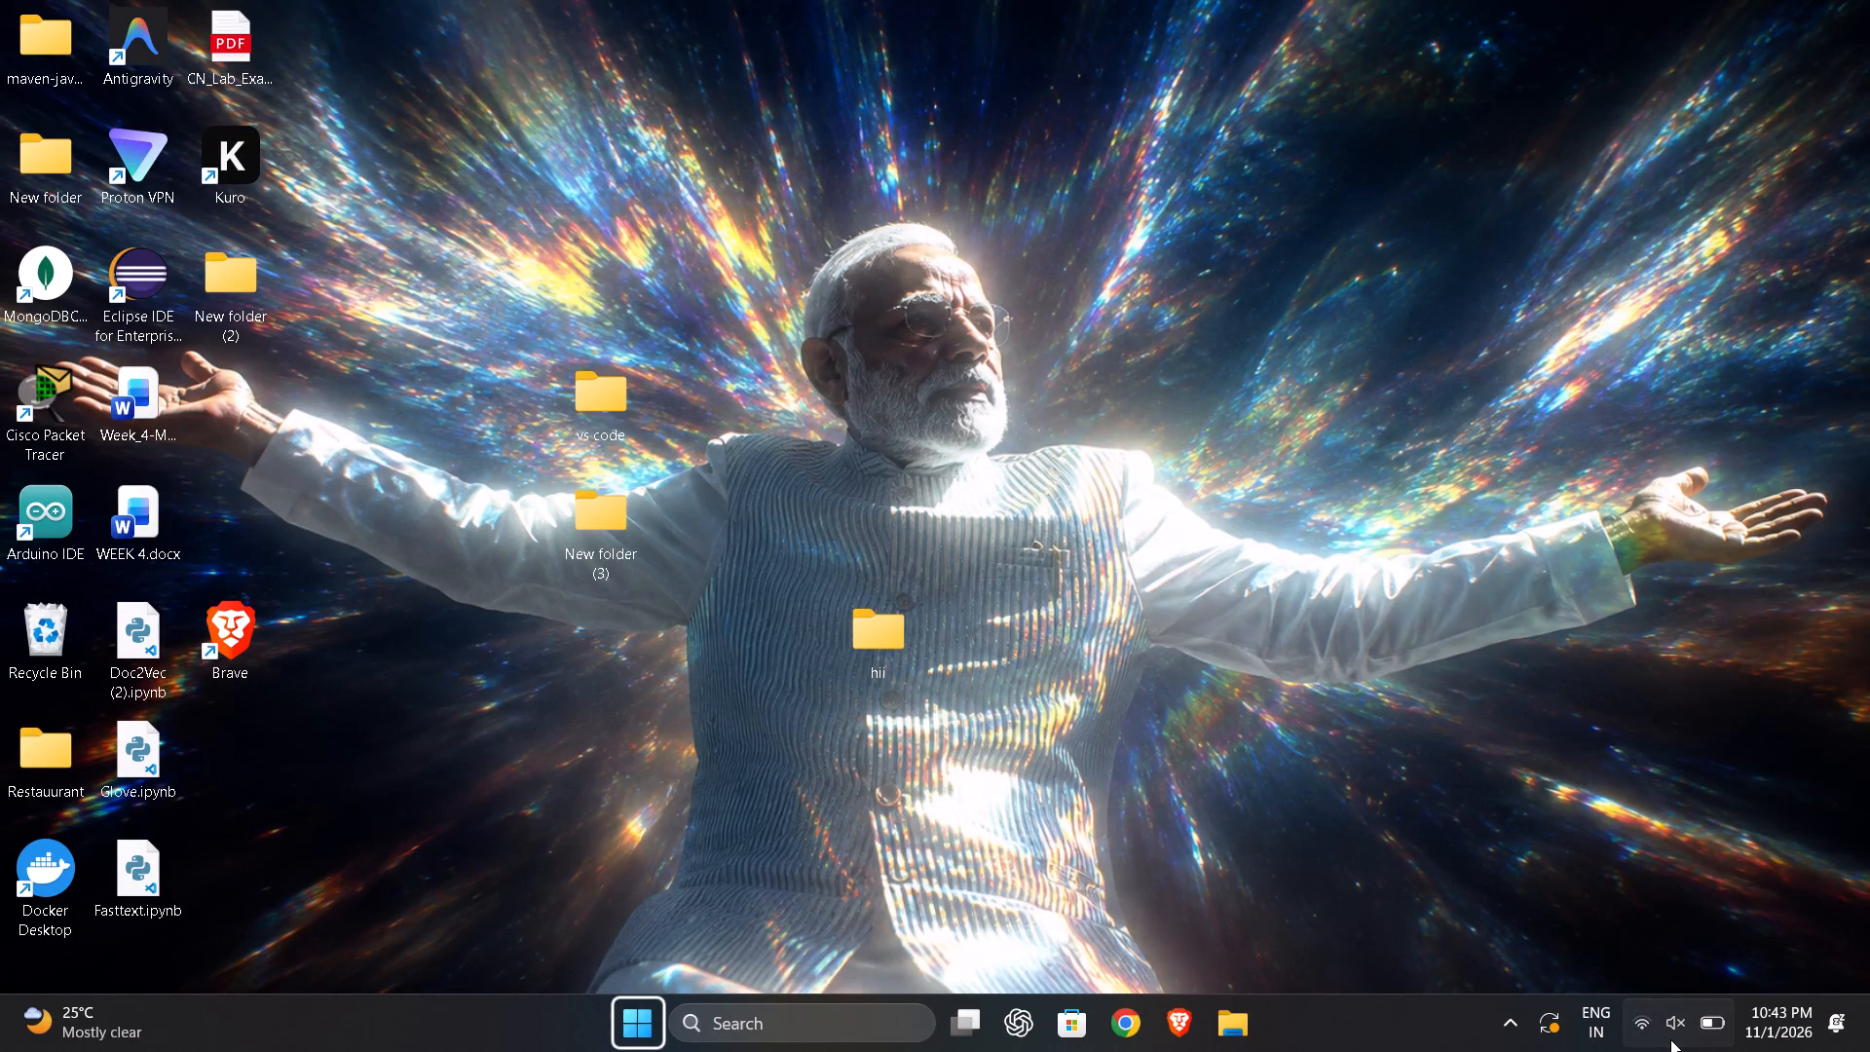
left_click(1591, 808)
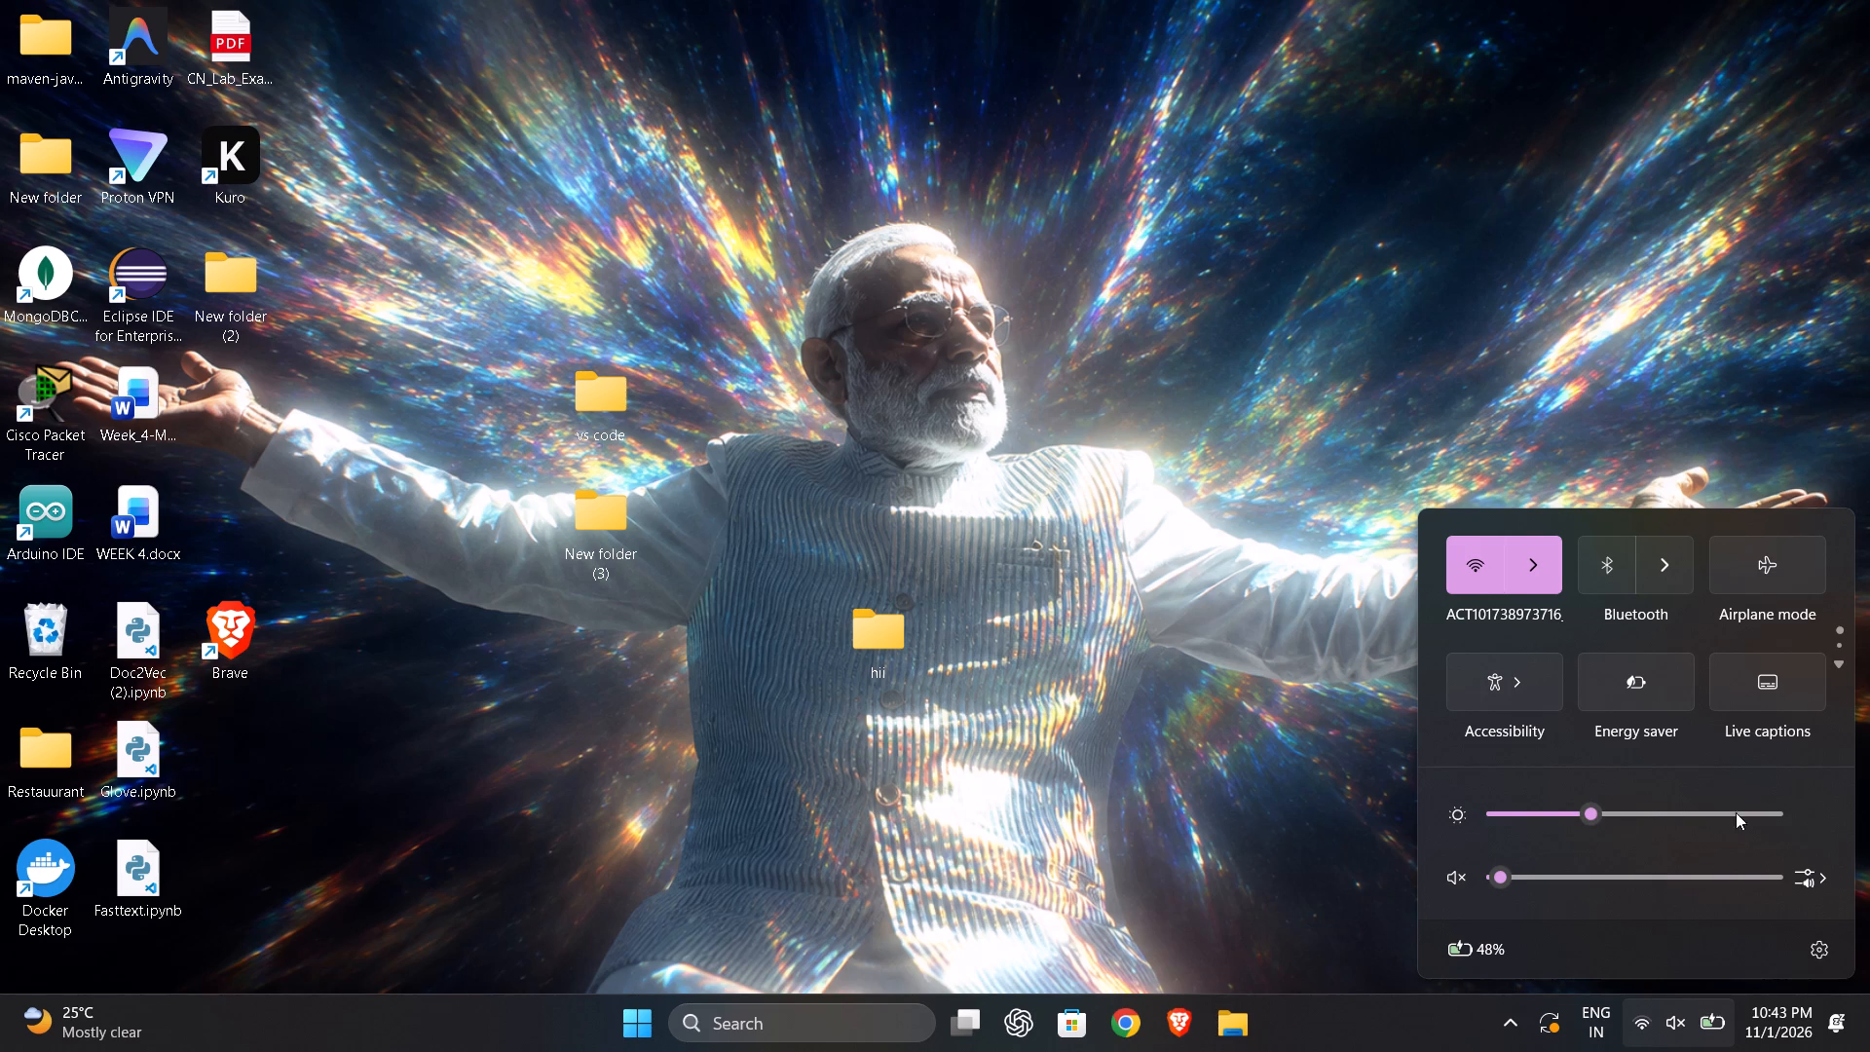
left_click(1627, 815)
left_click(1660, 804)
left_click(1002, 794)
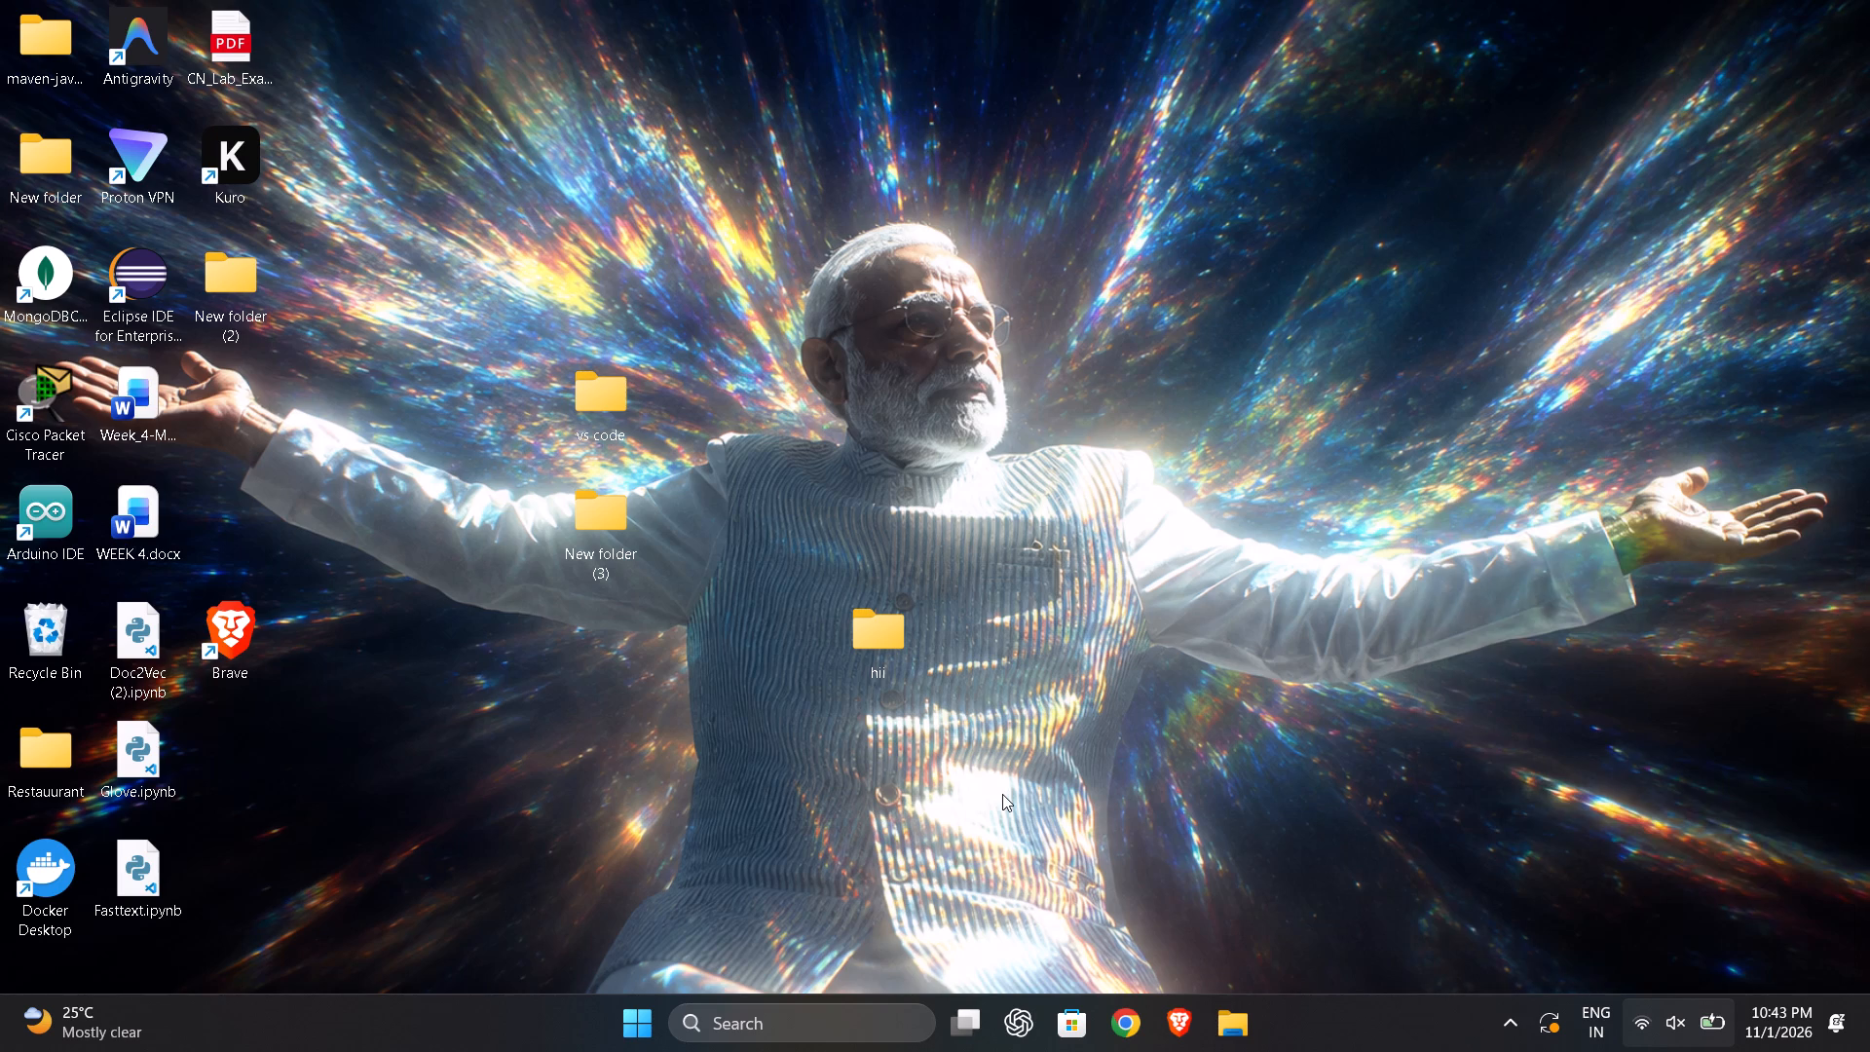
Switch to Excel by launching it from the recent searches.
left_click(735, 1034)
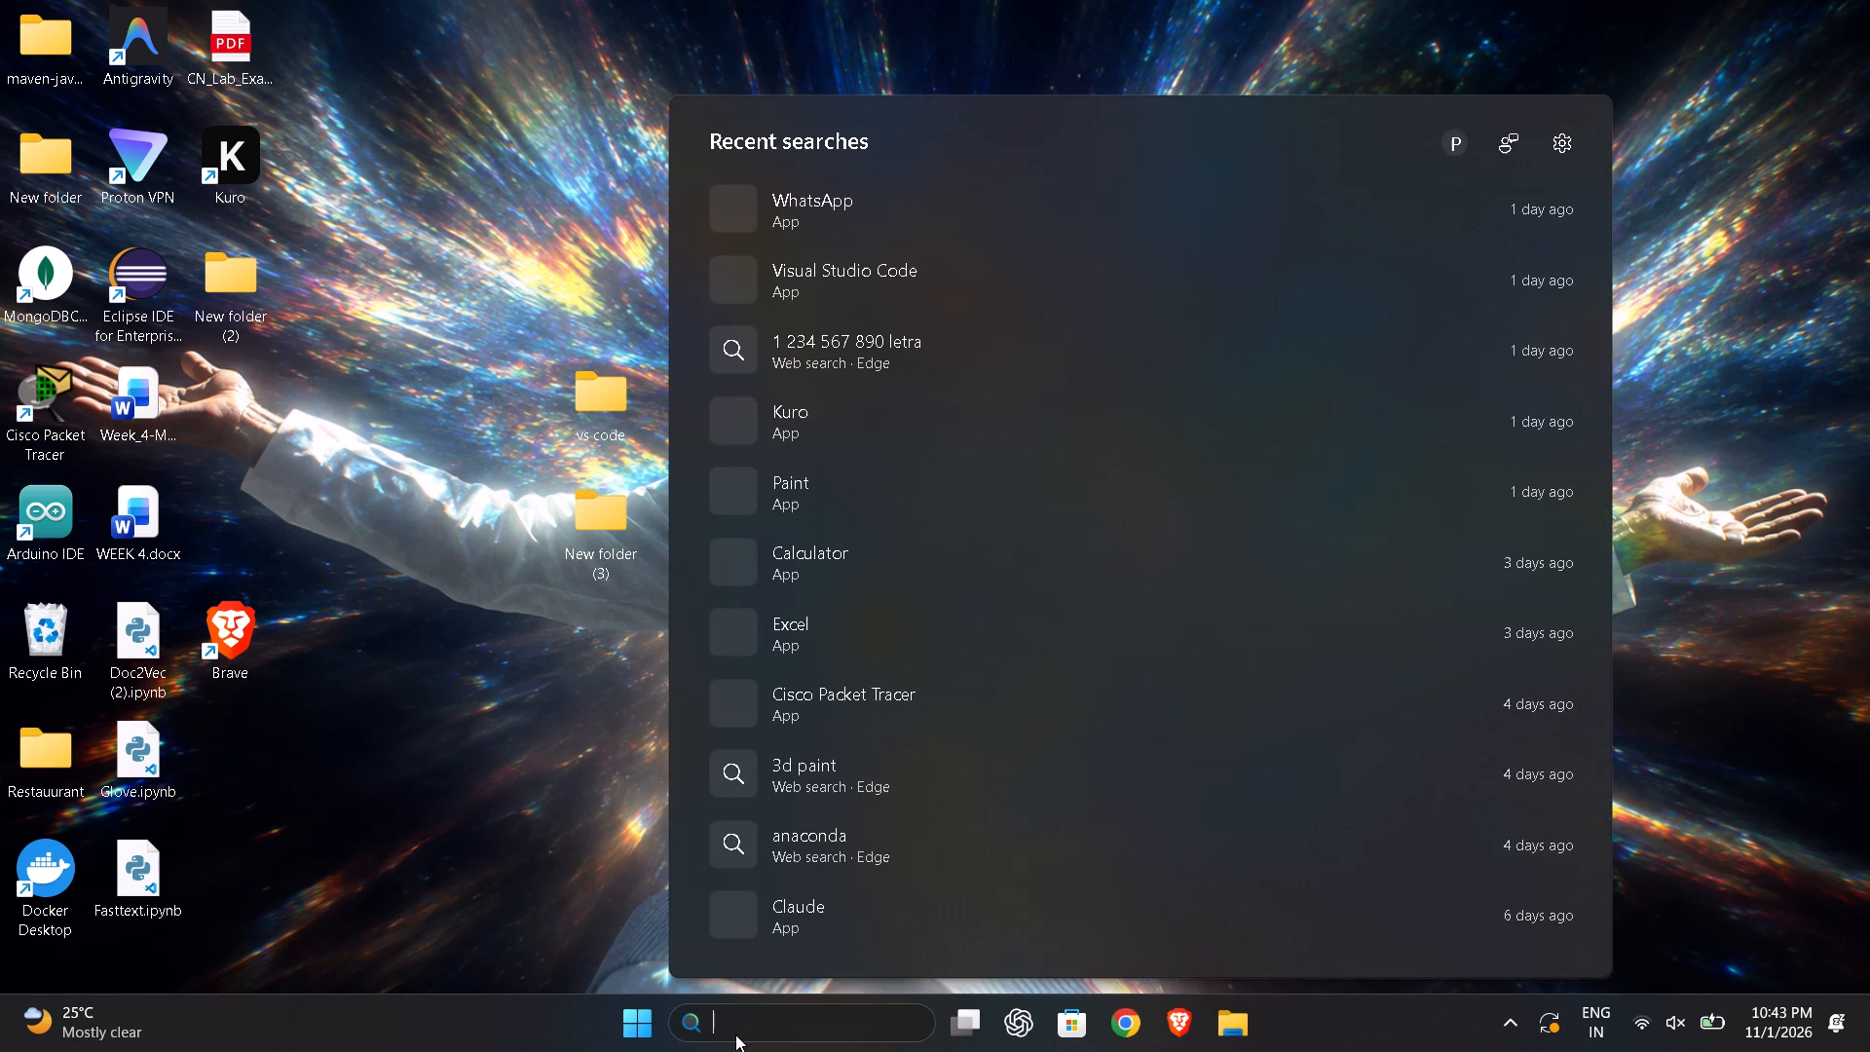
left_click(853, 634)
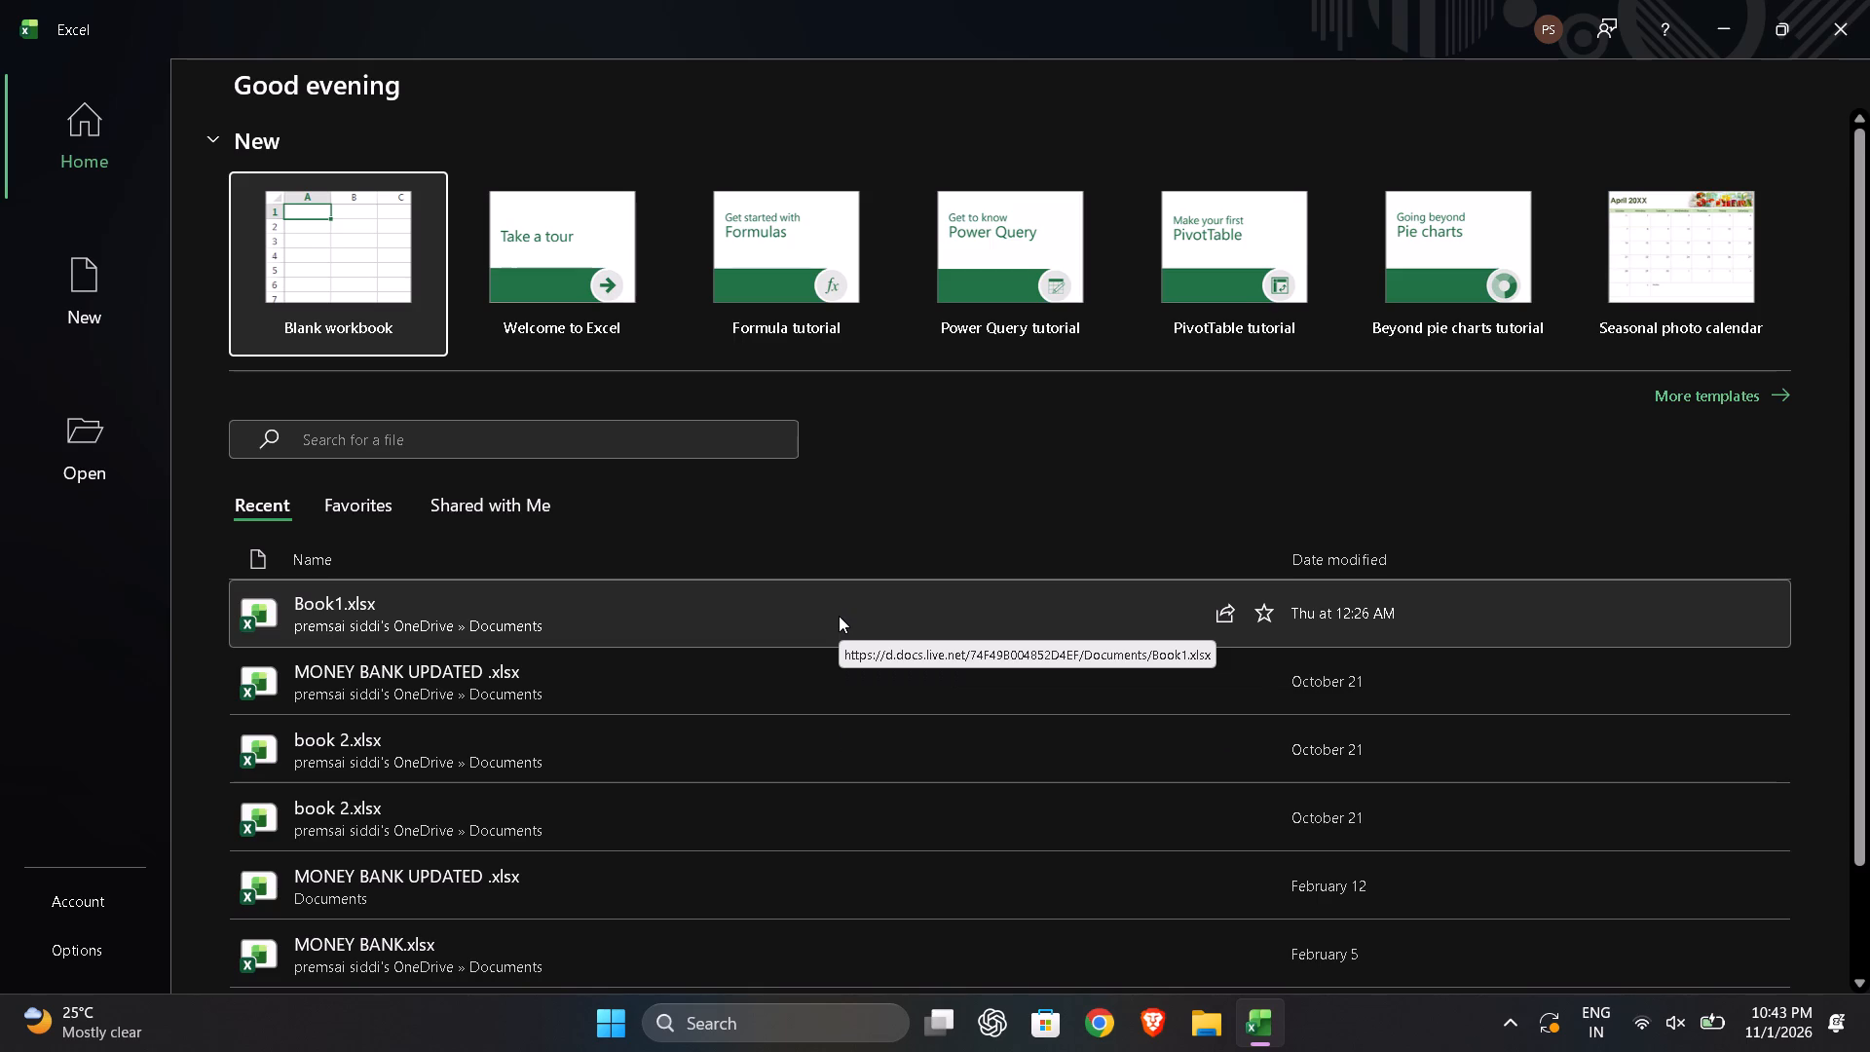
Open the recent workbook Book1.xlsx.
left_click(770, 595)
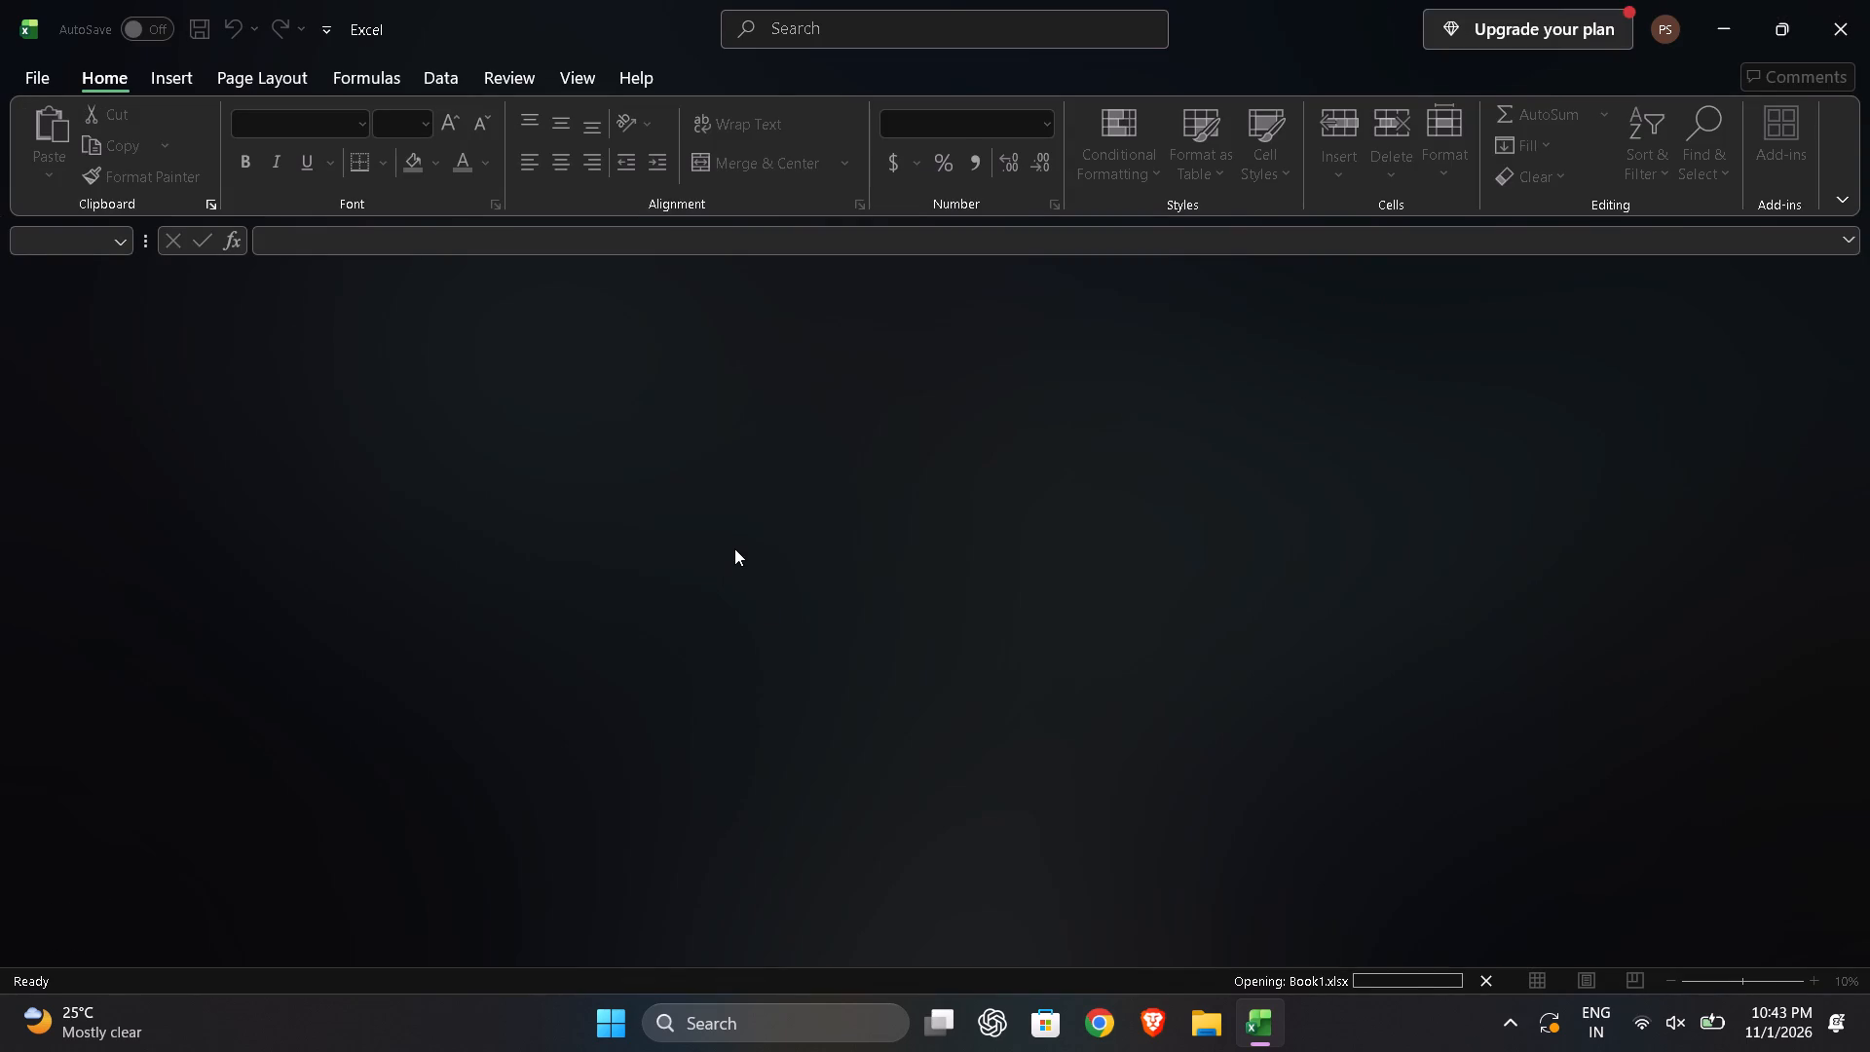
scroll(734, 548, "up", 1)
scroll(734, 548, "down", 1)
scroll(734, 548, "right", 1)
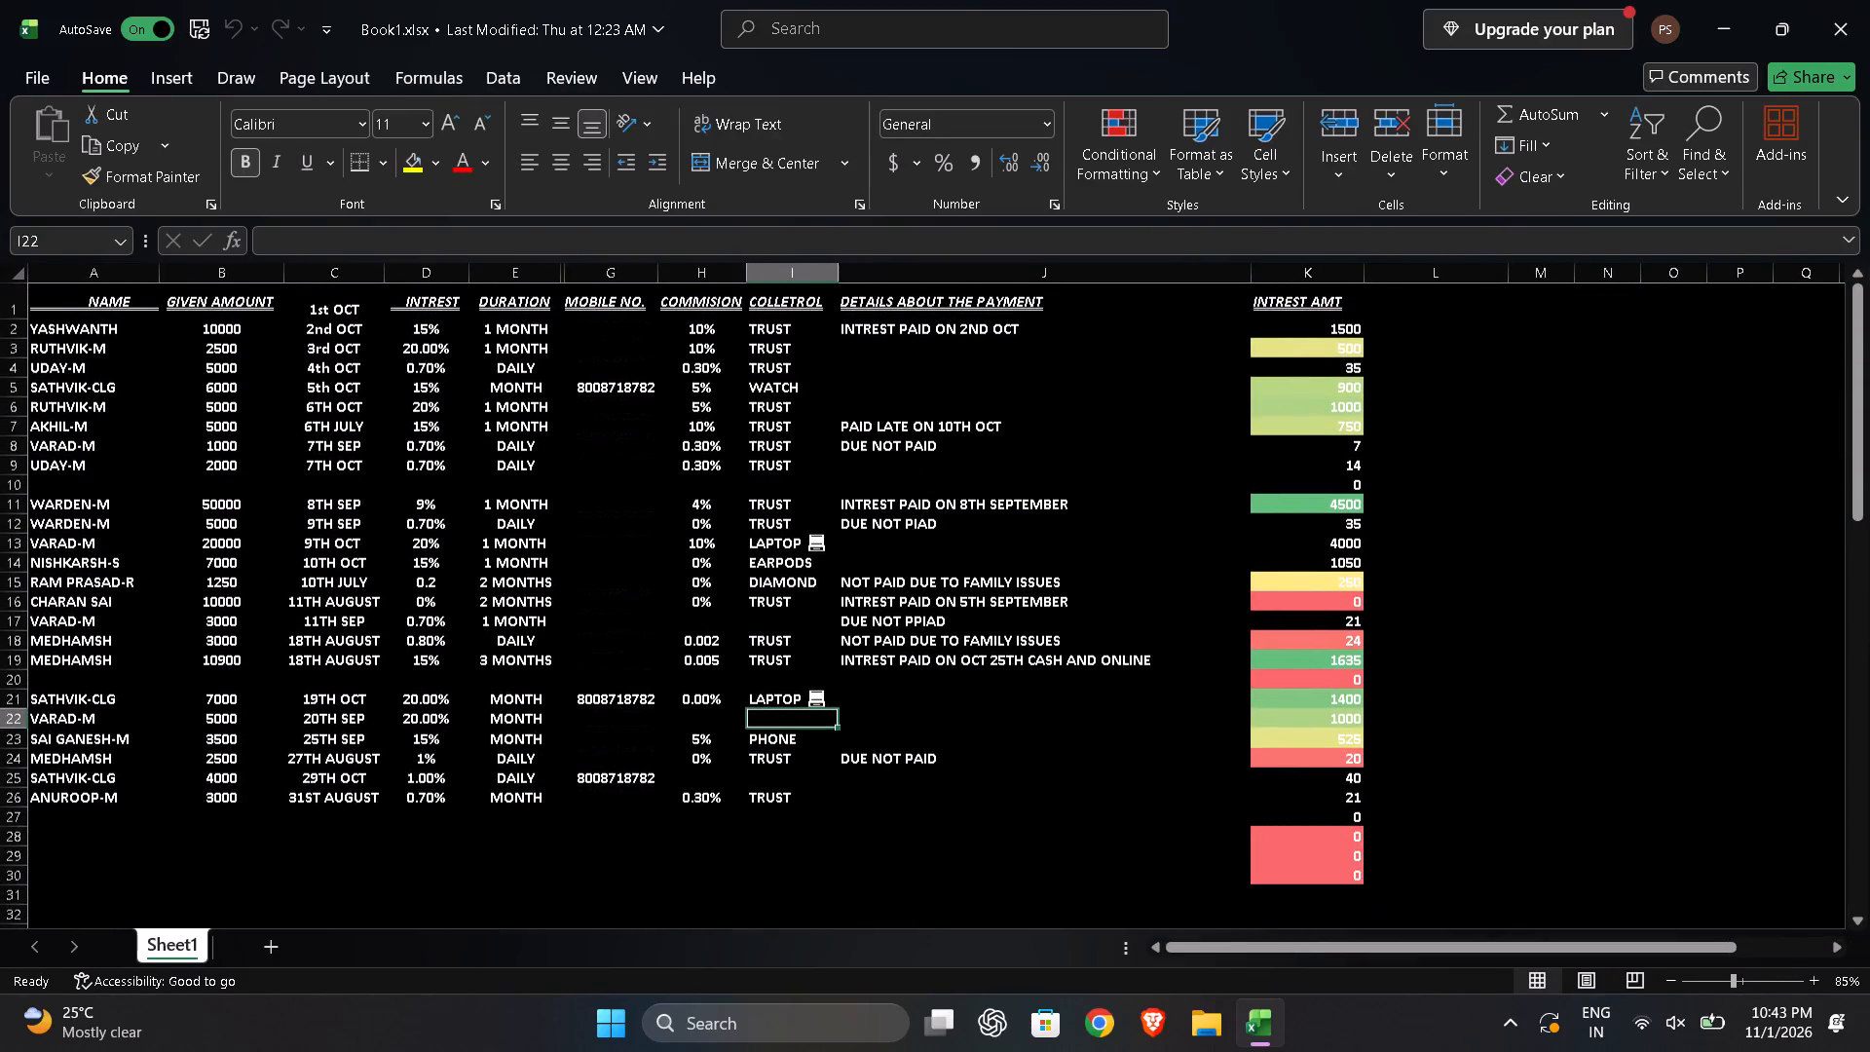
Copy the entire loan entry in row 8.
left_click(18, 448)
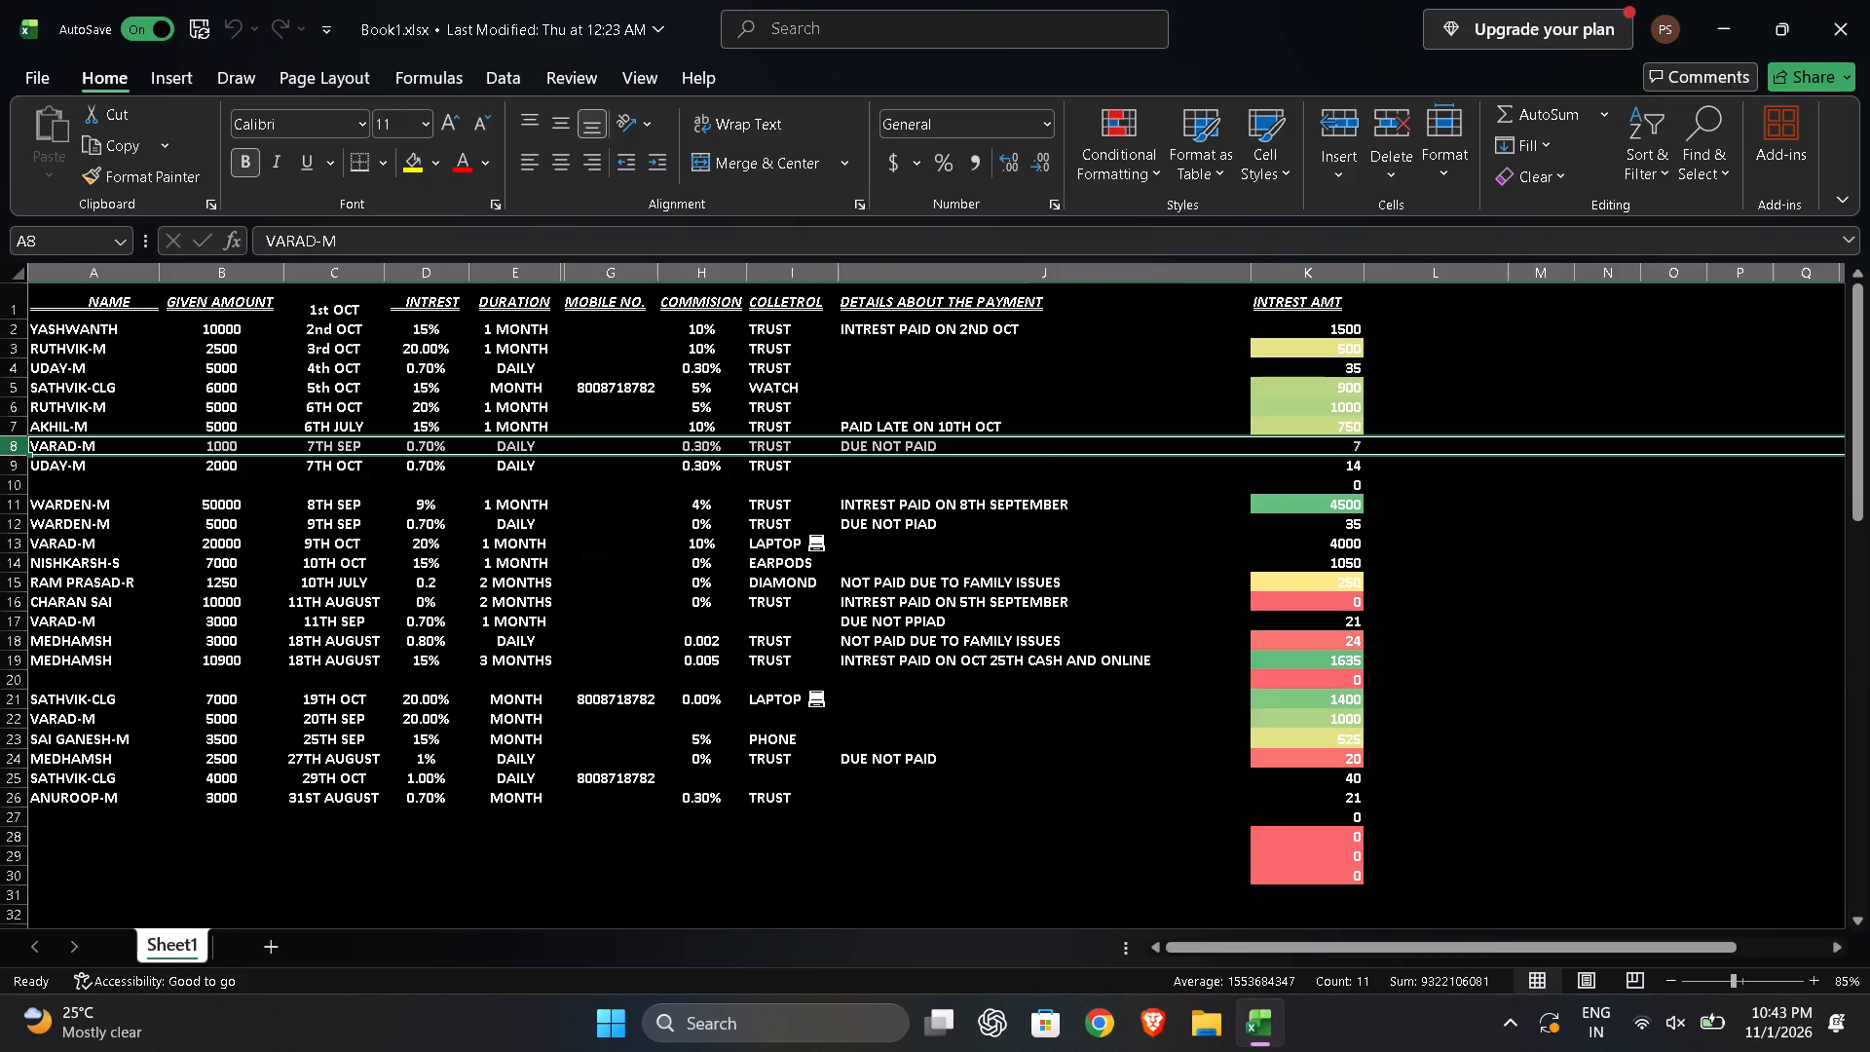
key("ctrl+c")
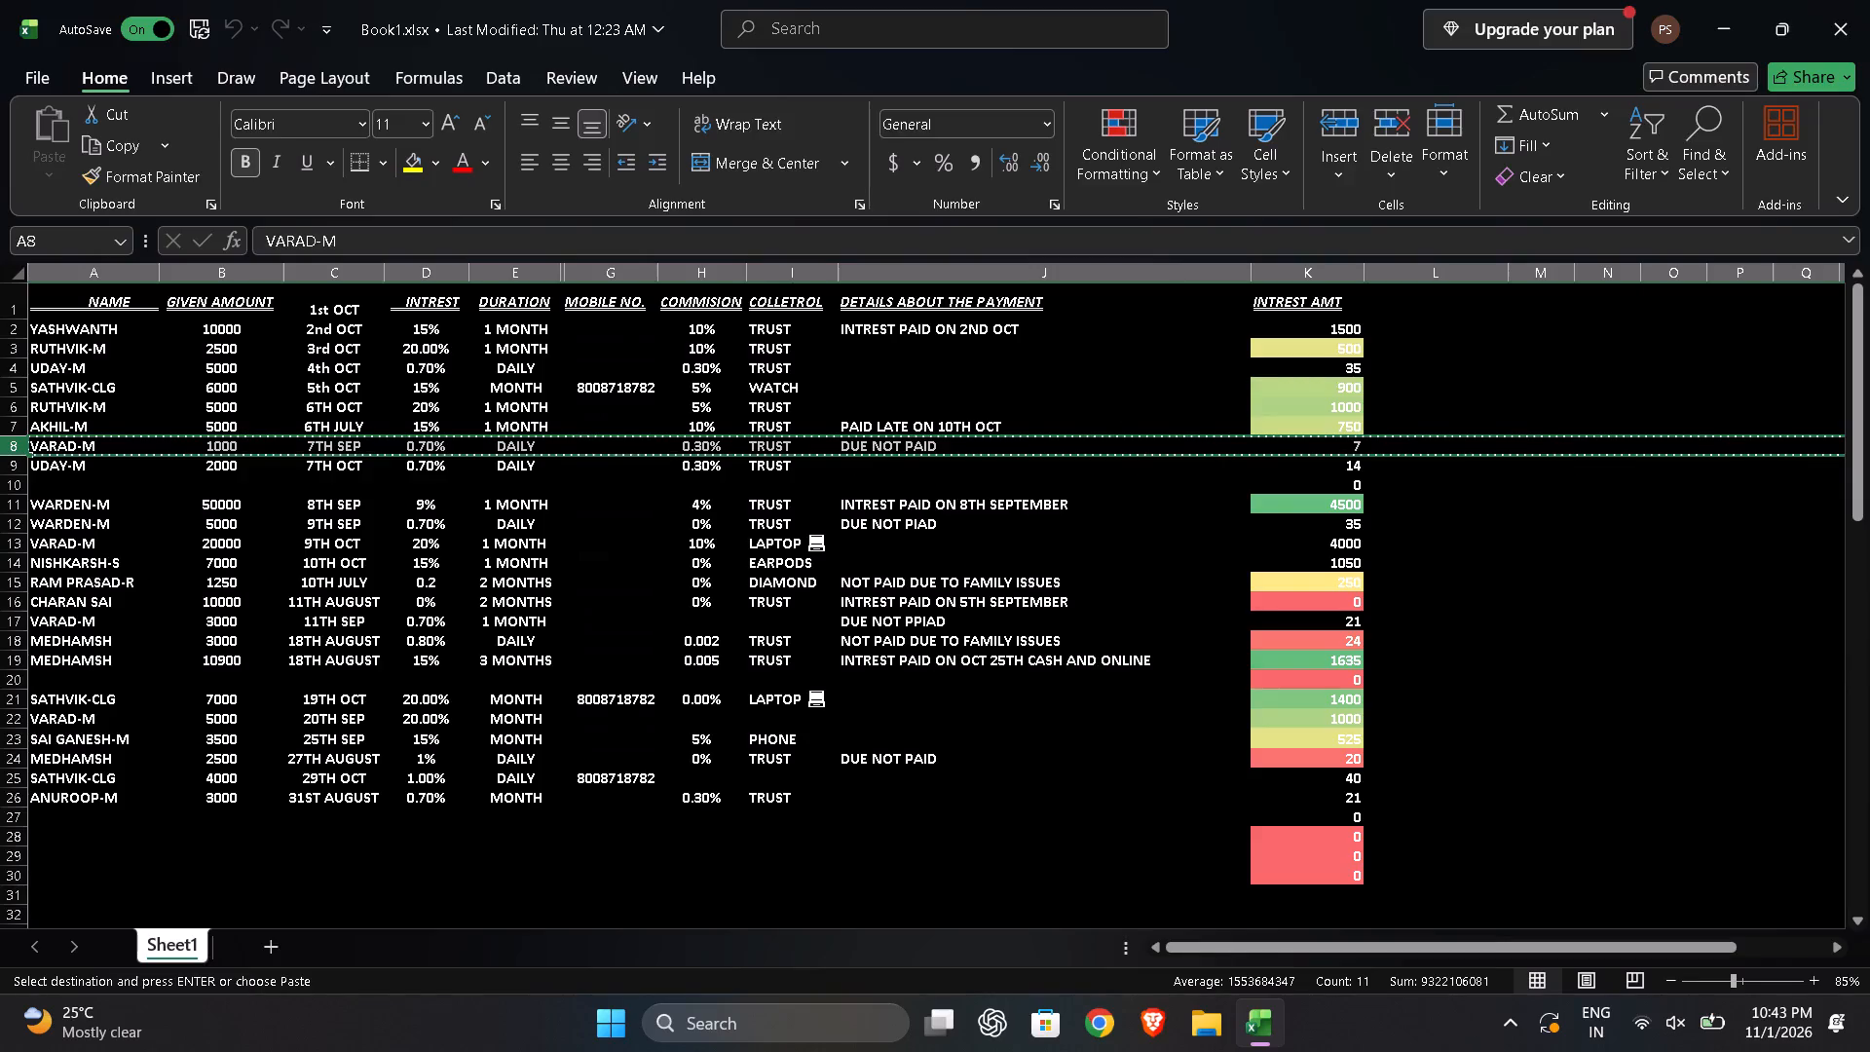
Clear the stray value 2222222 from cell A87, below the last entry of the lower list.
scroll(538, 669, "down", 5)
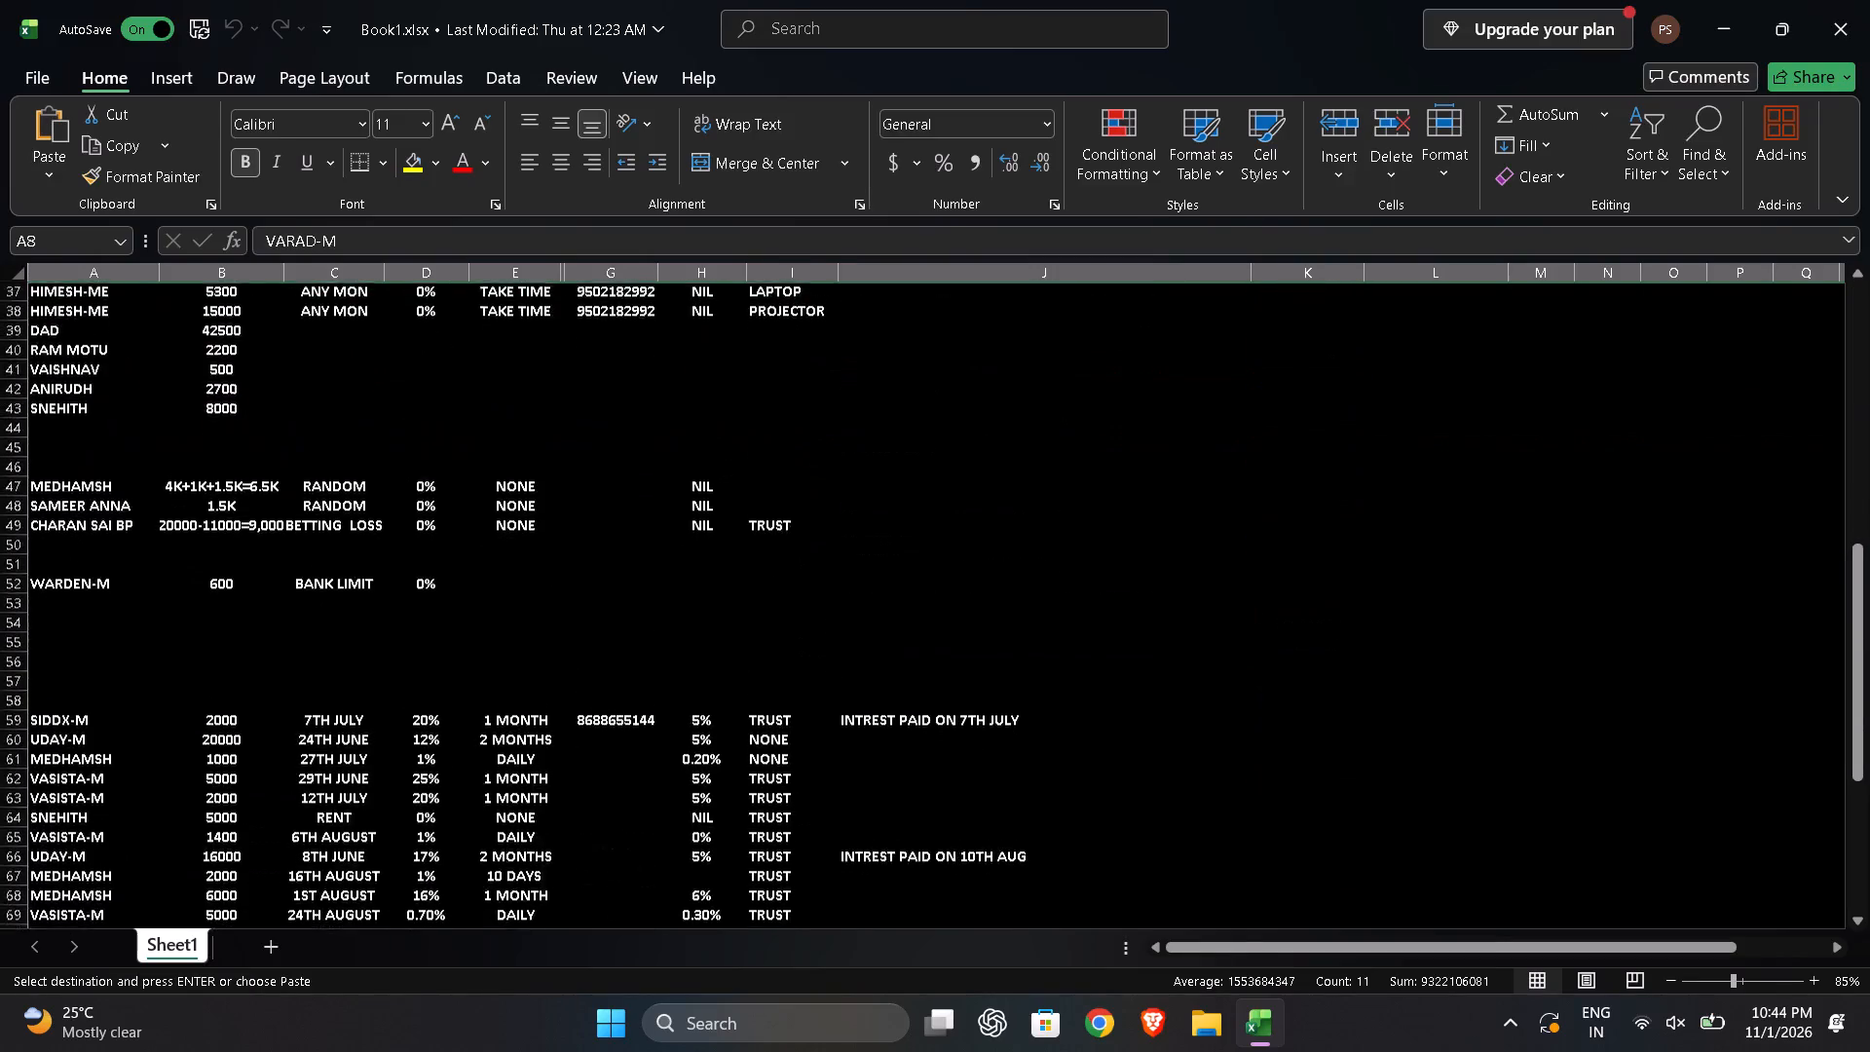
scroll(538, 669, "down", 4)
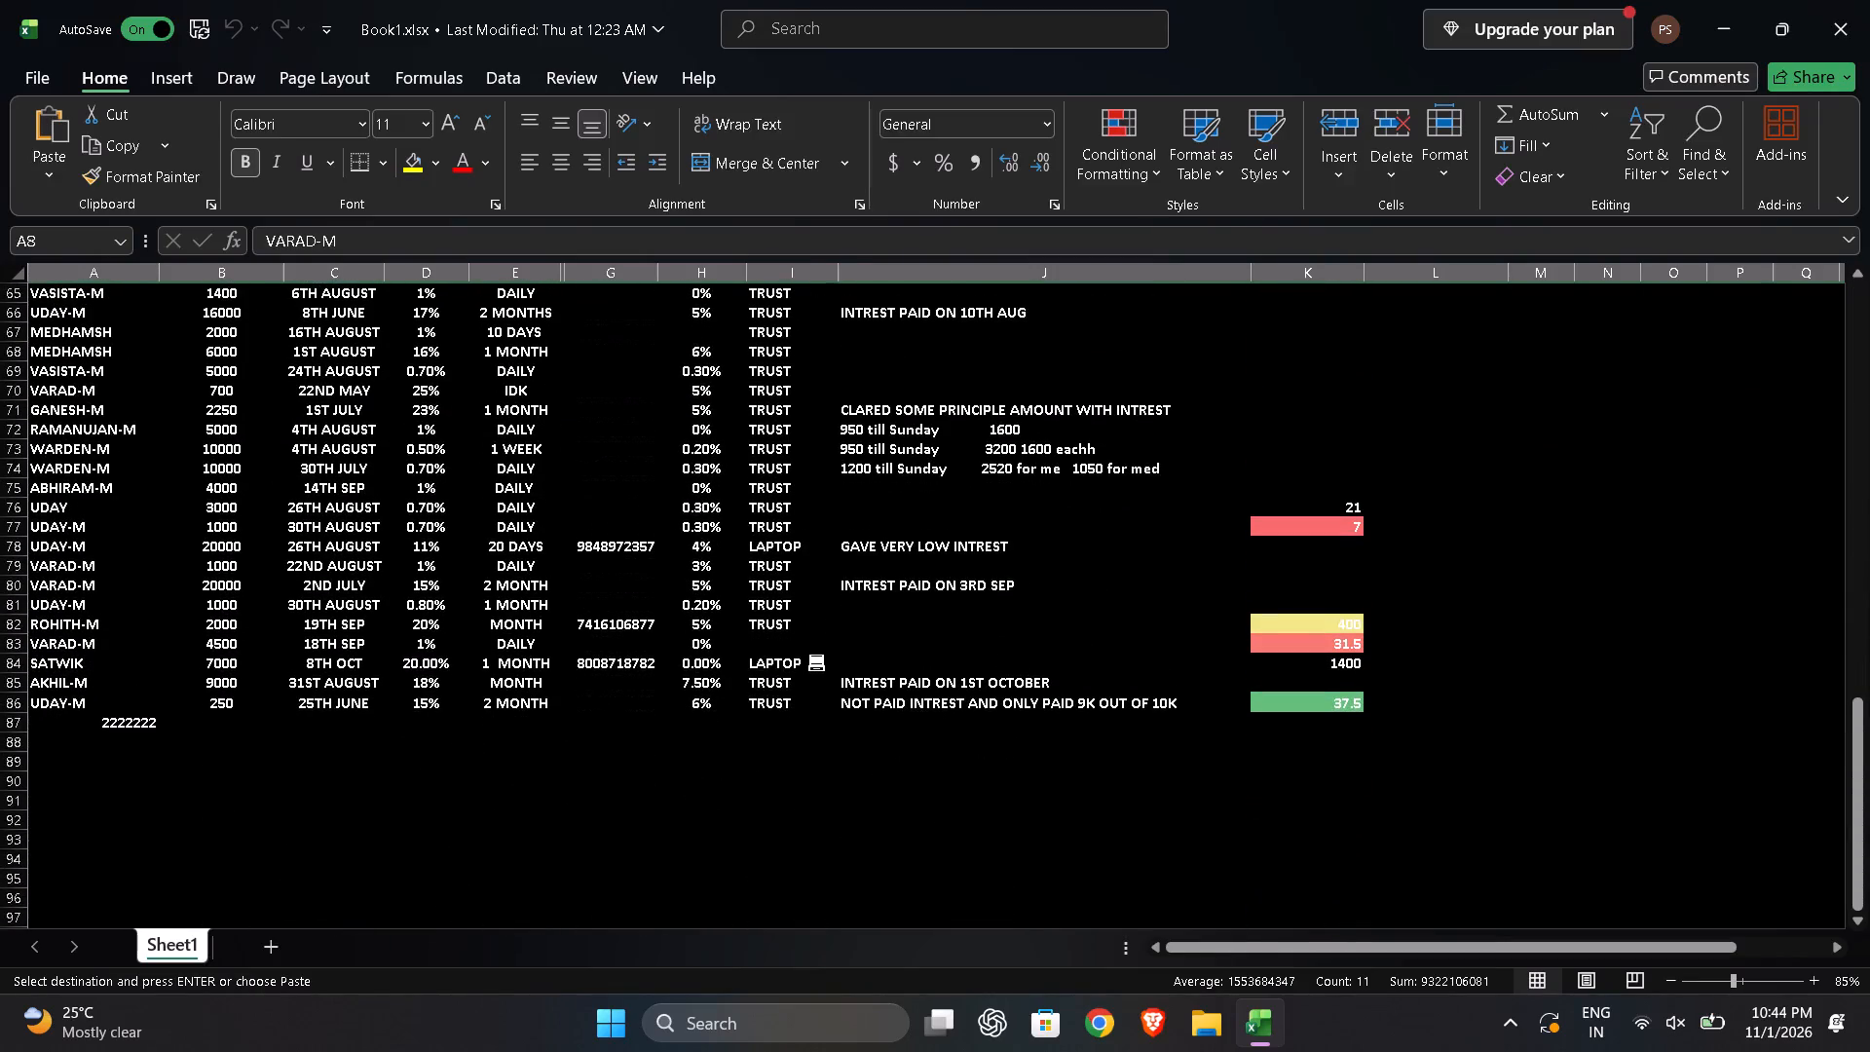
left_click(133, 725)
key("BackSpace")
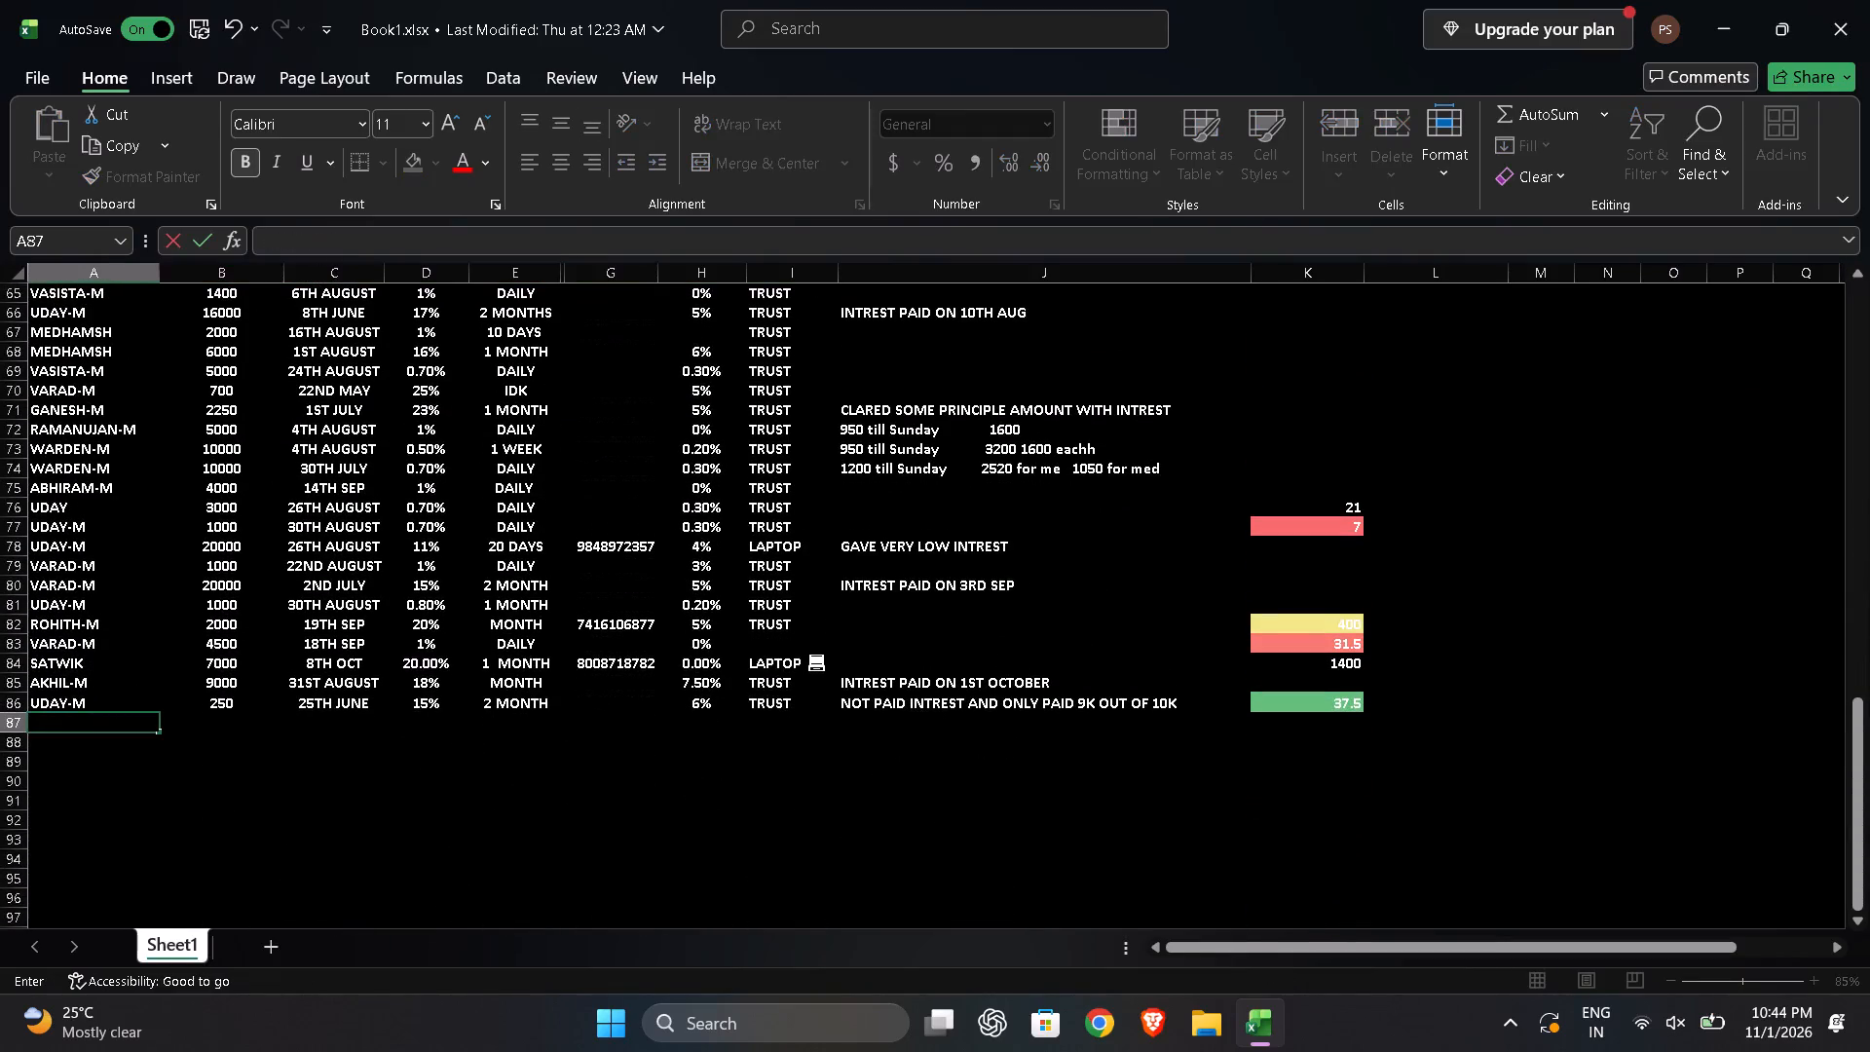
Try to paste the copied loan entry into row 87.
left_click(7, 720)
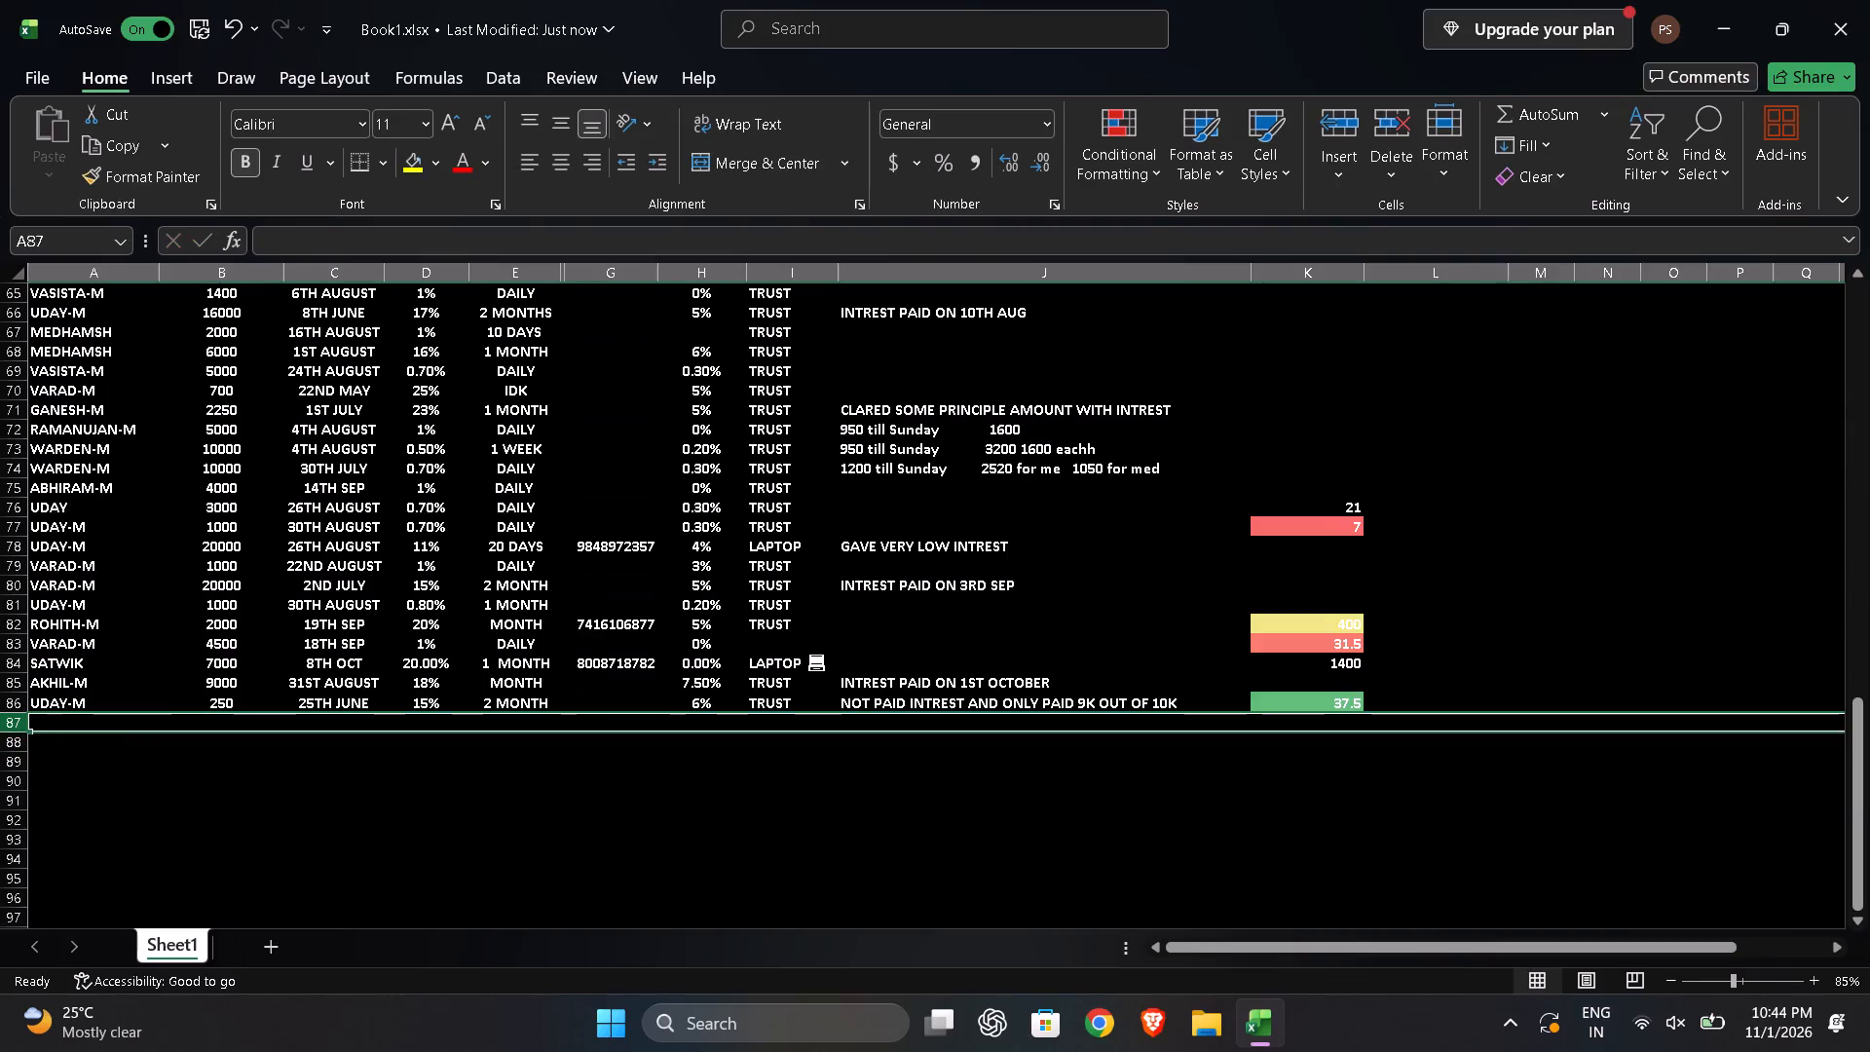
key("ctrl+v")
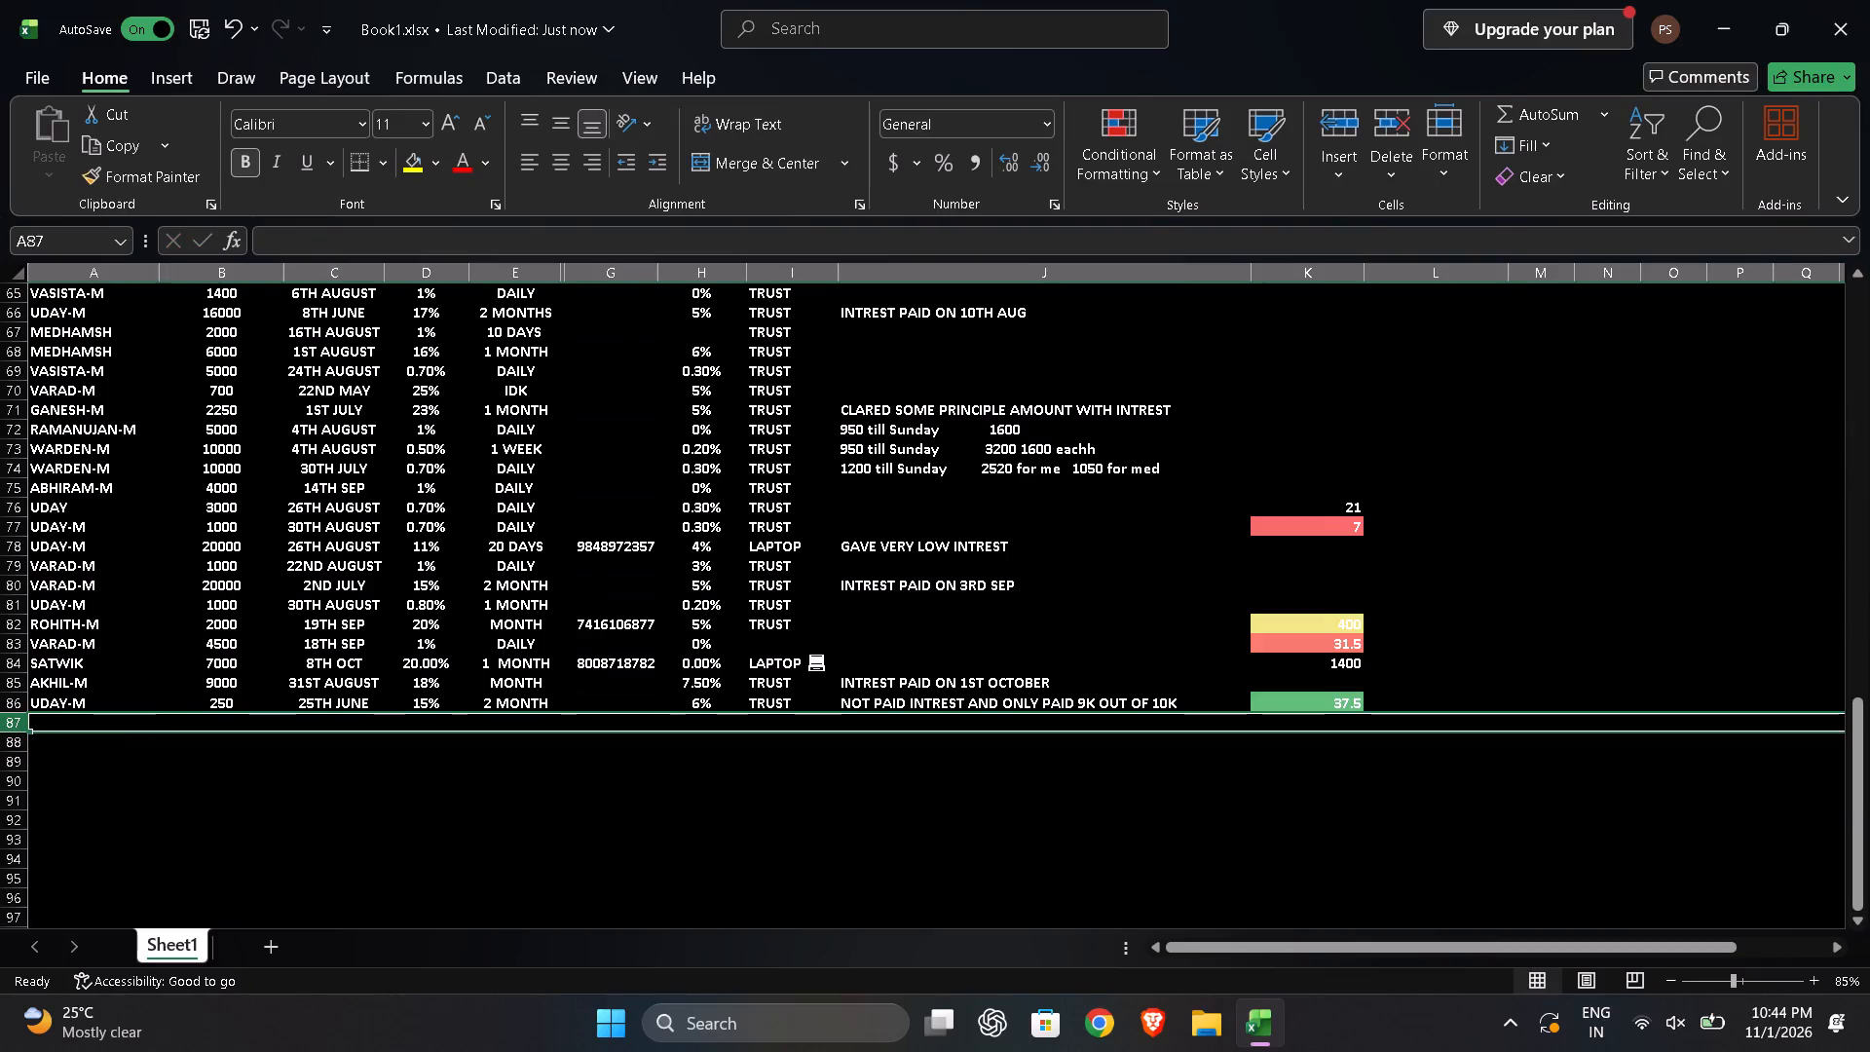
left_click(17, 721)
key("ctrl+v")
Copy the entire row 8 loan entry and paste it into row 87, beneath the last entry of the lower list.
scroll(96, 715, "up", 4)
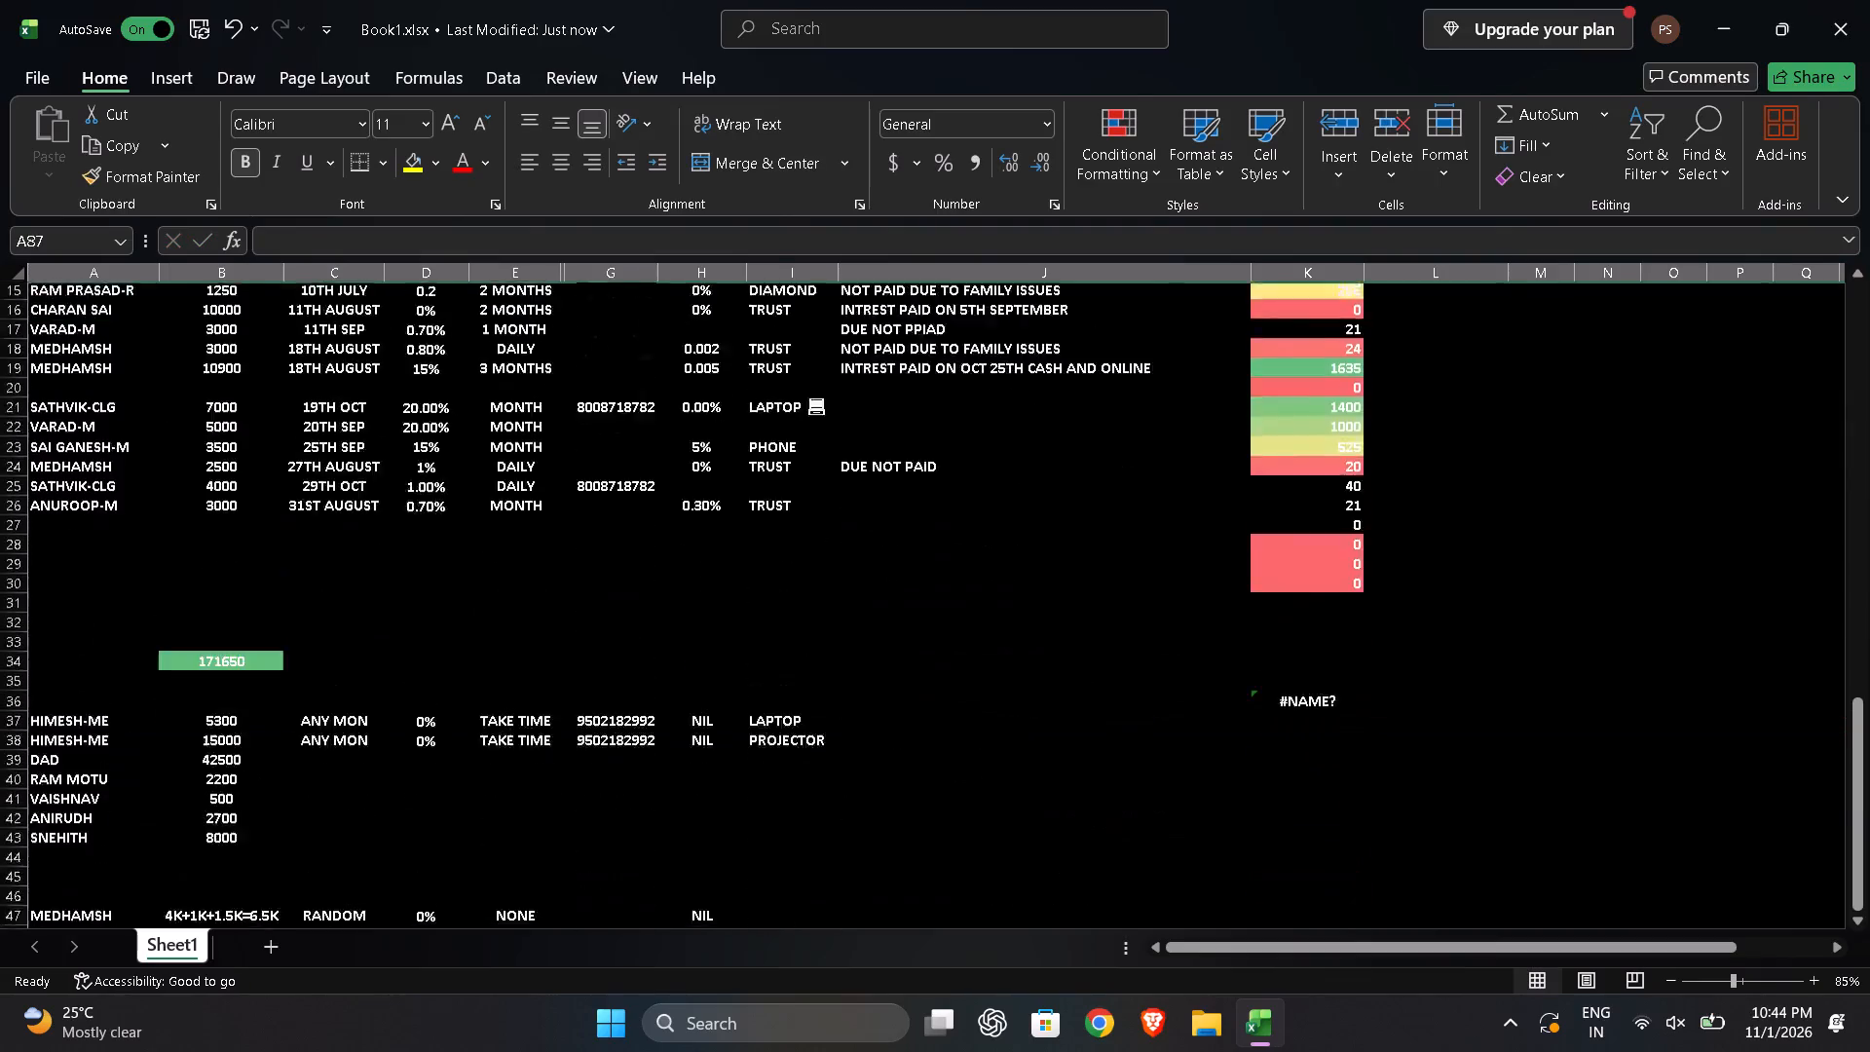
scroll(85, 710, "up", 3)
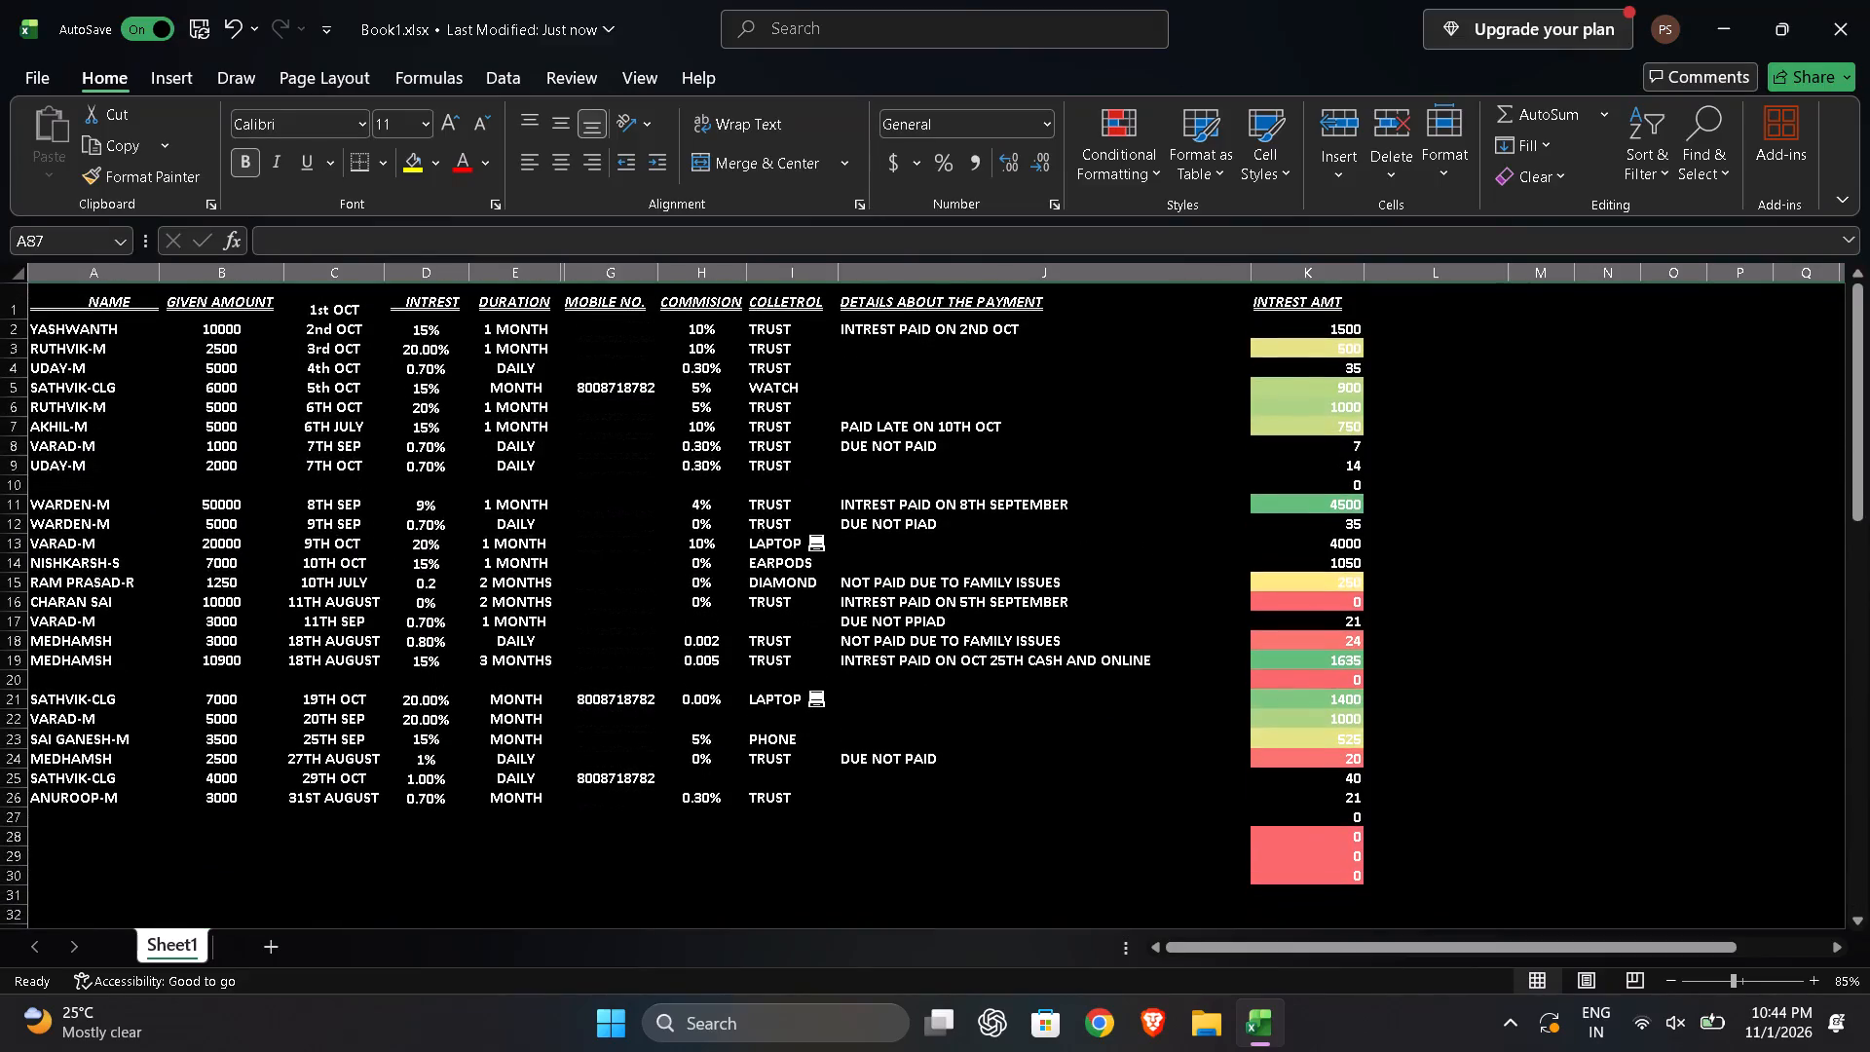
left_click(17, 449)
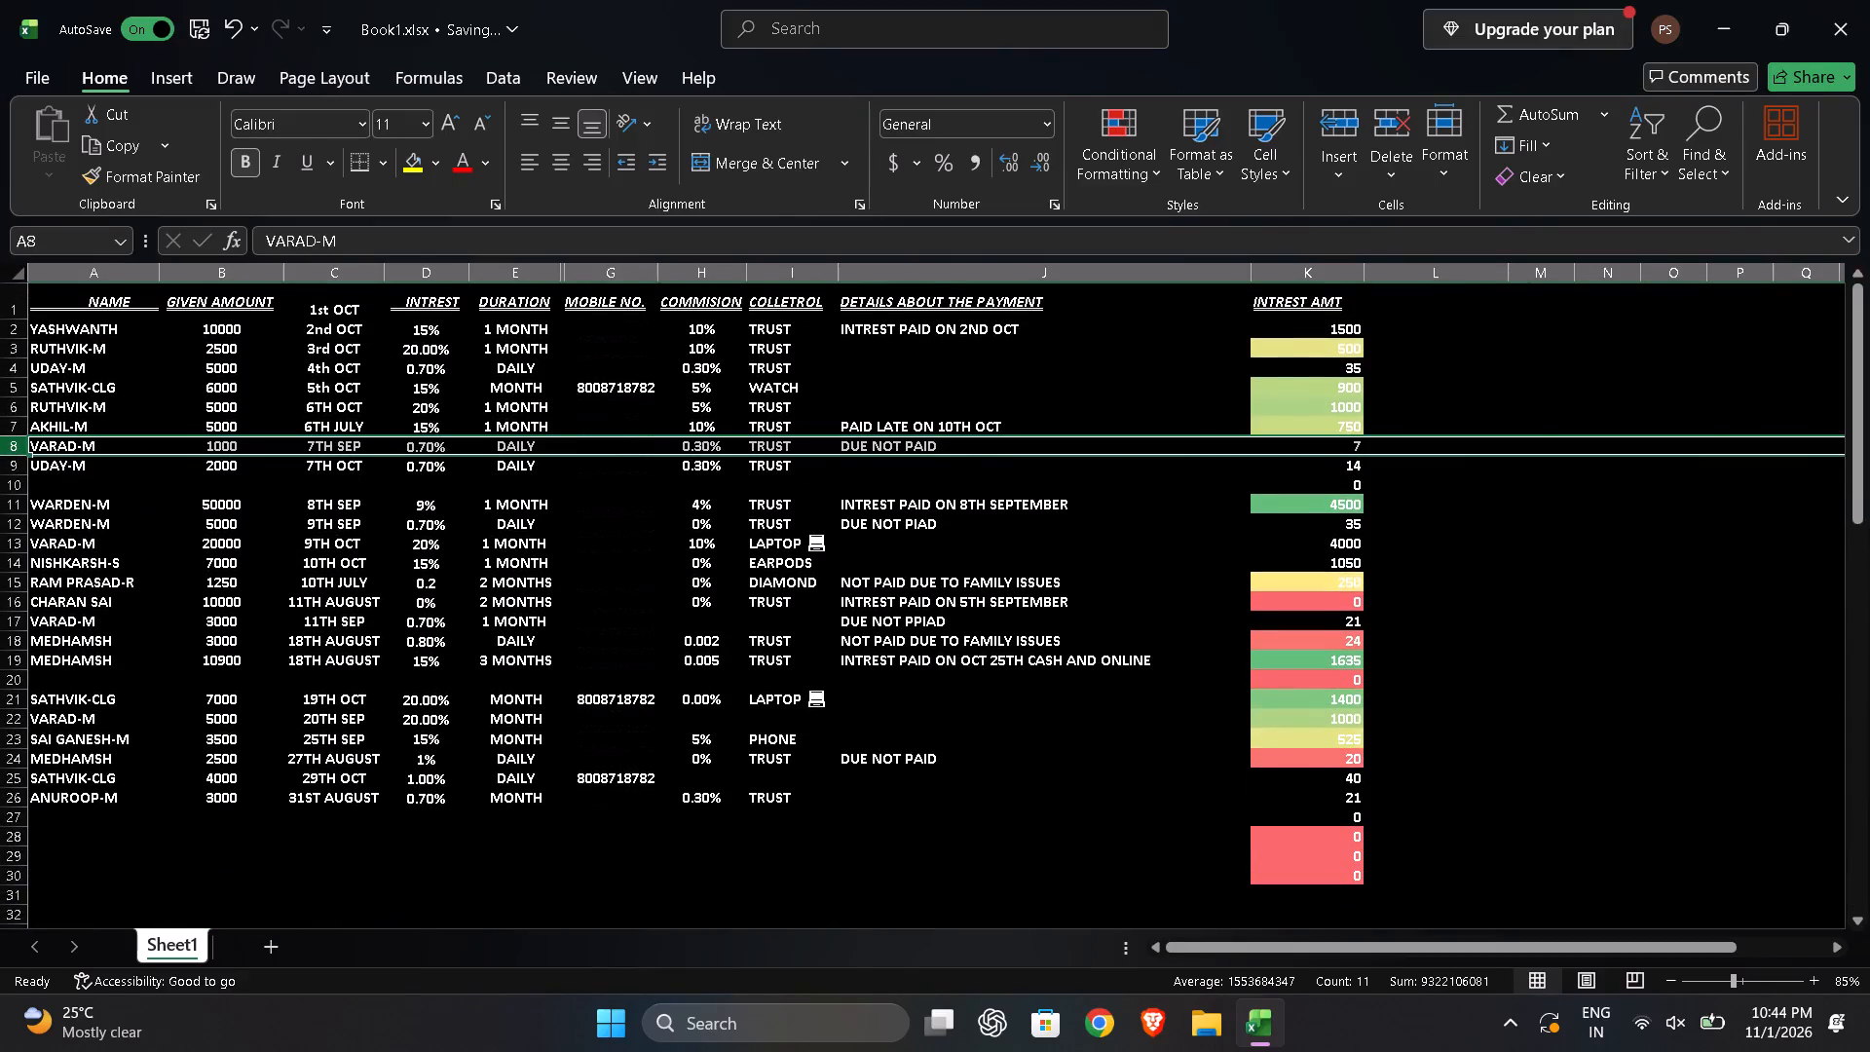
key("ctrl+c")
scroll(17, 449, "down", 3)
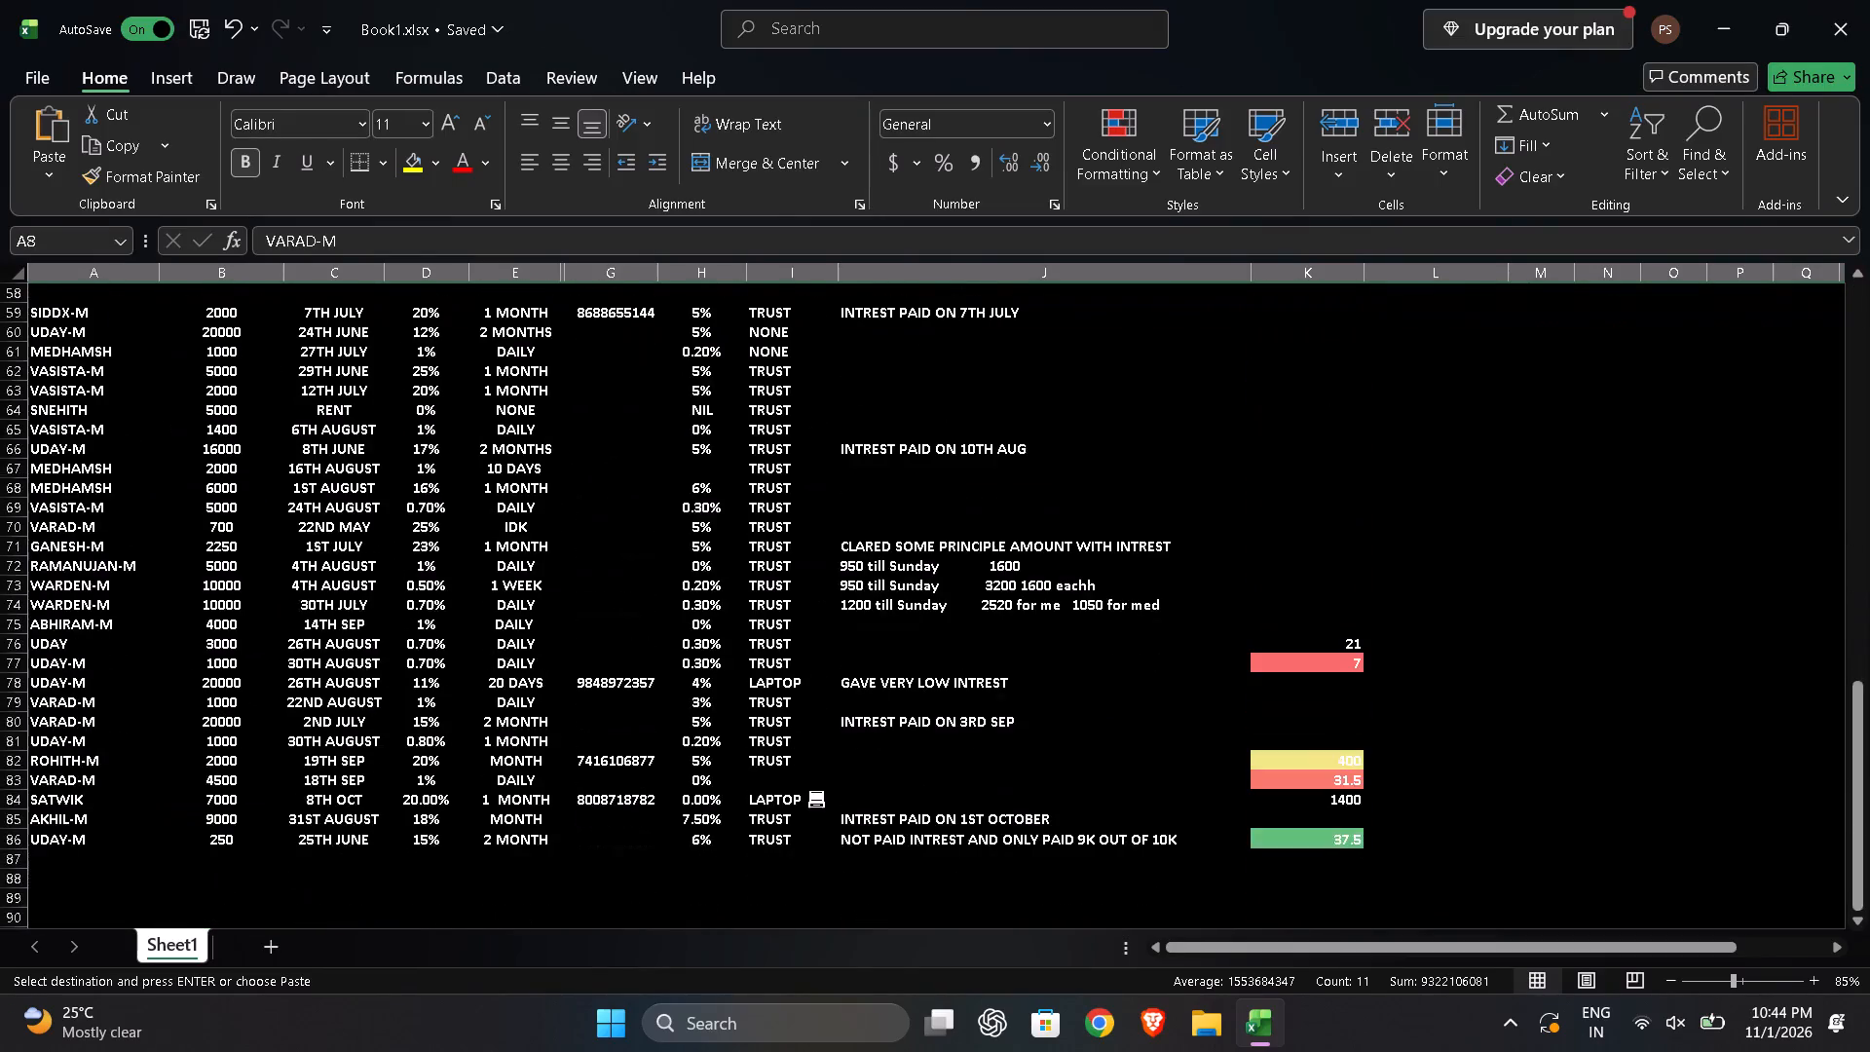
scroll(17, 449, "down", 3)
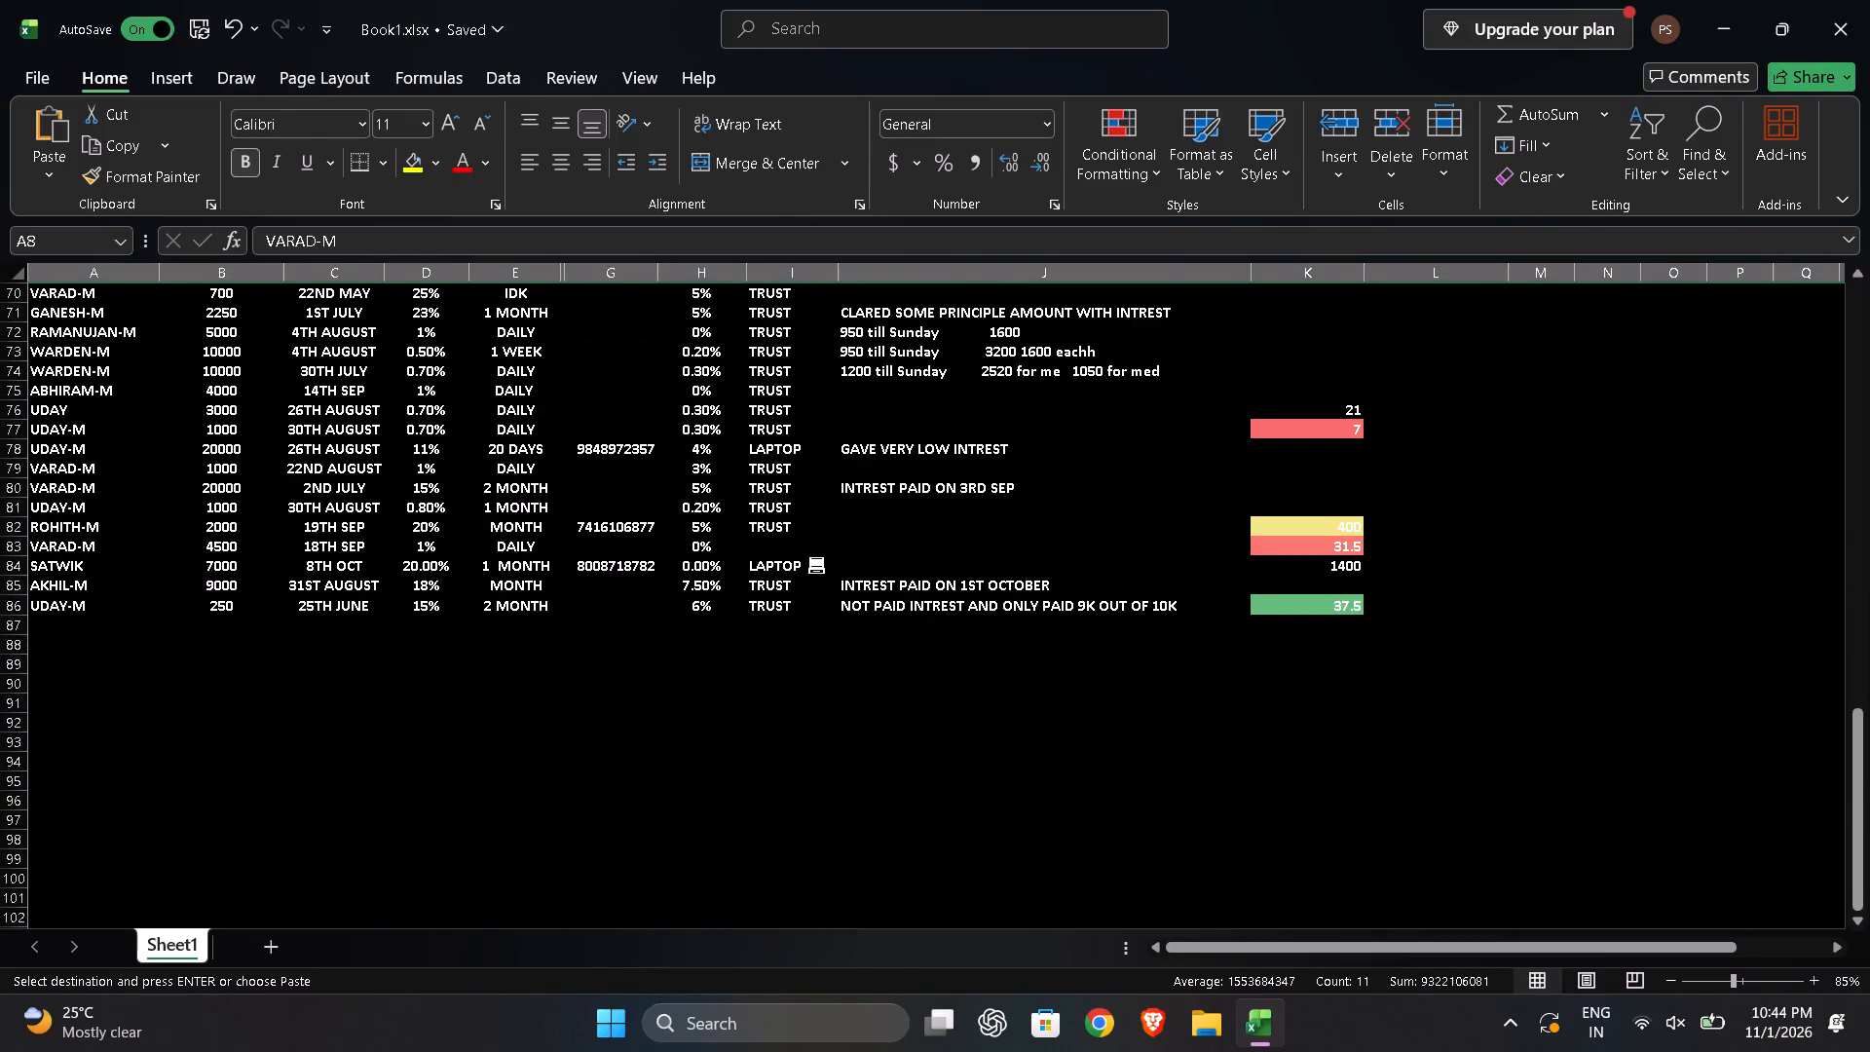
left_click(19, 626)
key("ctrl+v")
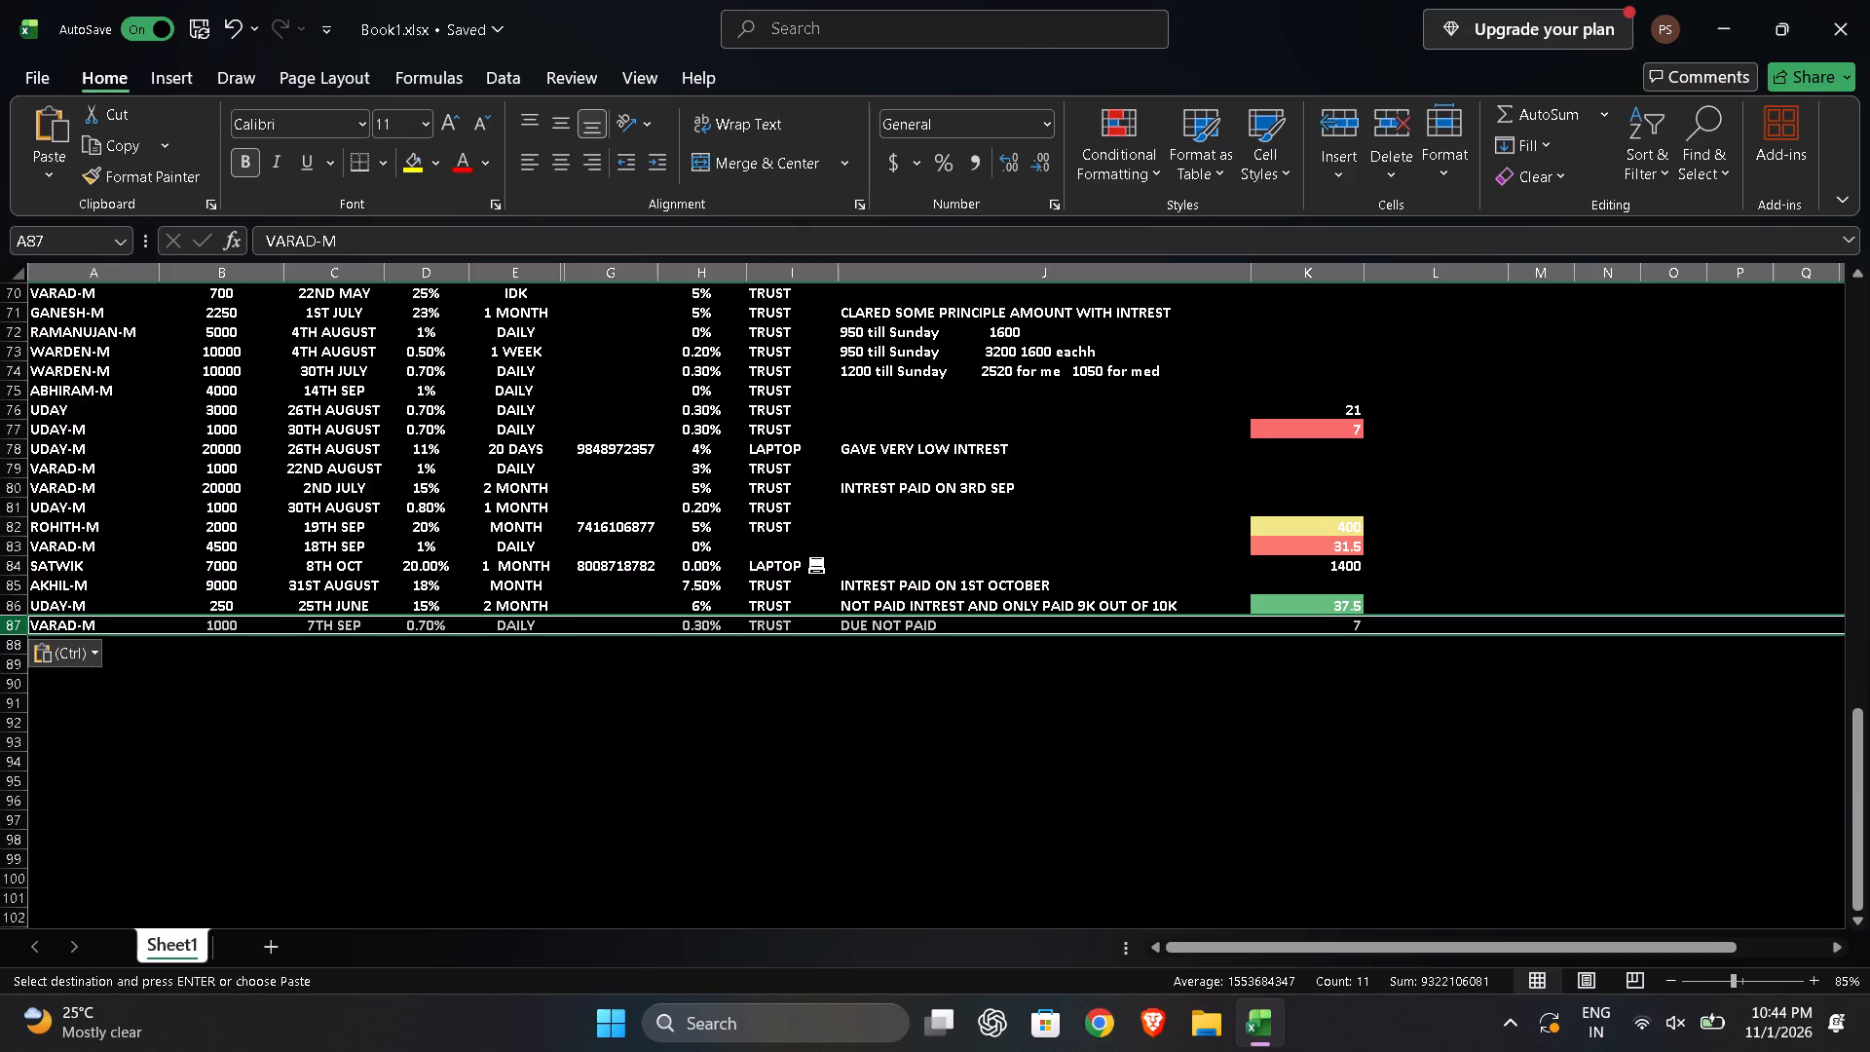
Clear the original row 8 entry cell by cell from the name through the payment details, leaving the interest amount cell alone.
scroll(212, 657, "up", 5)
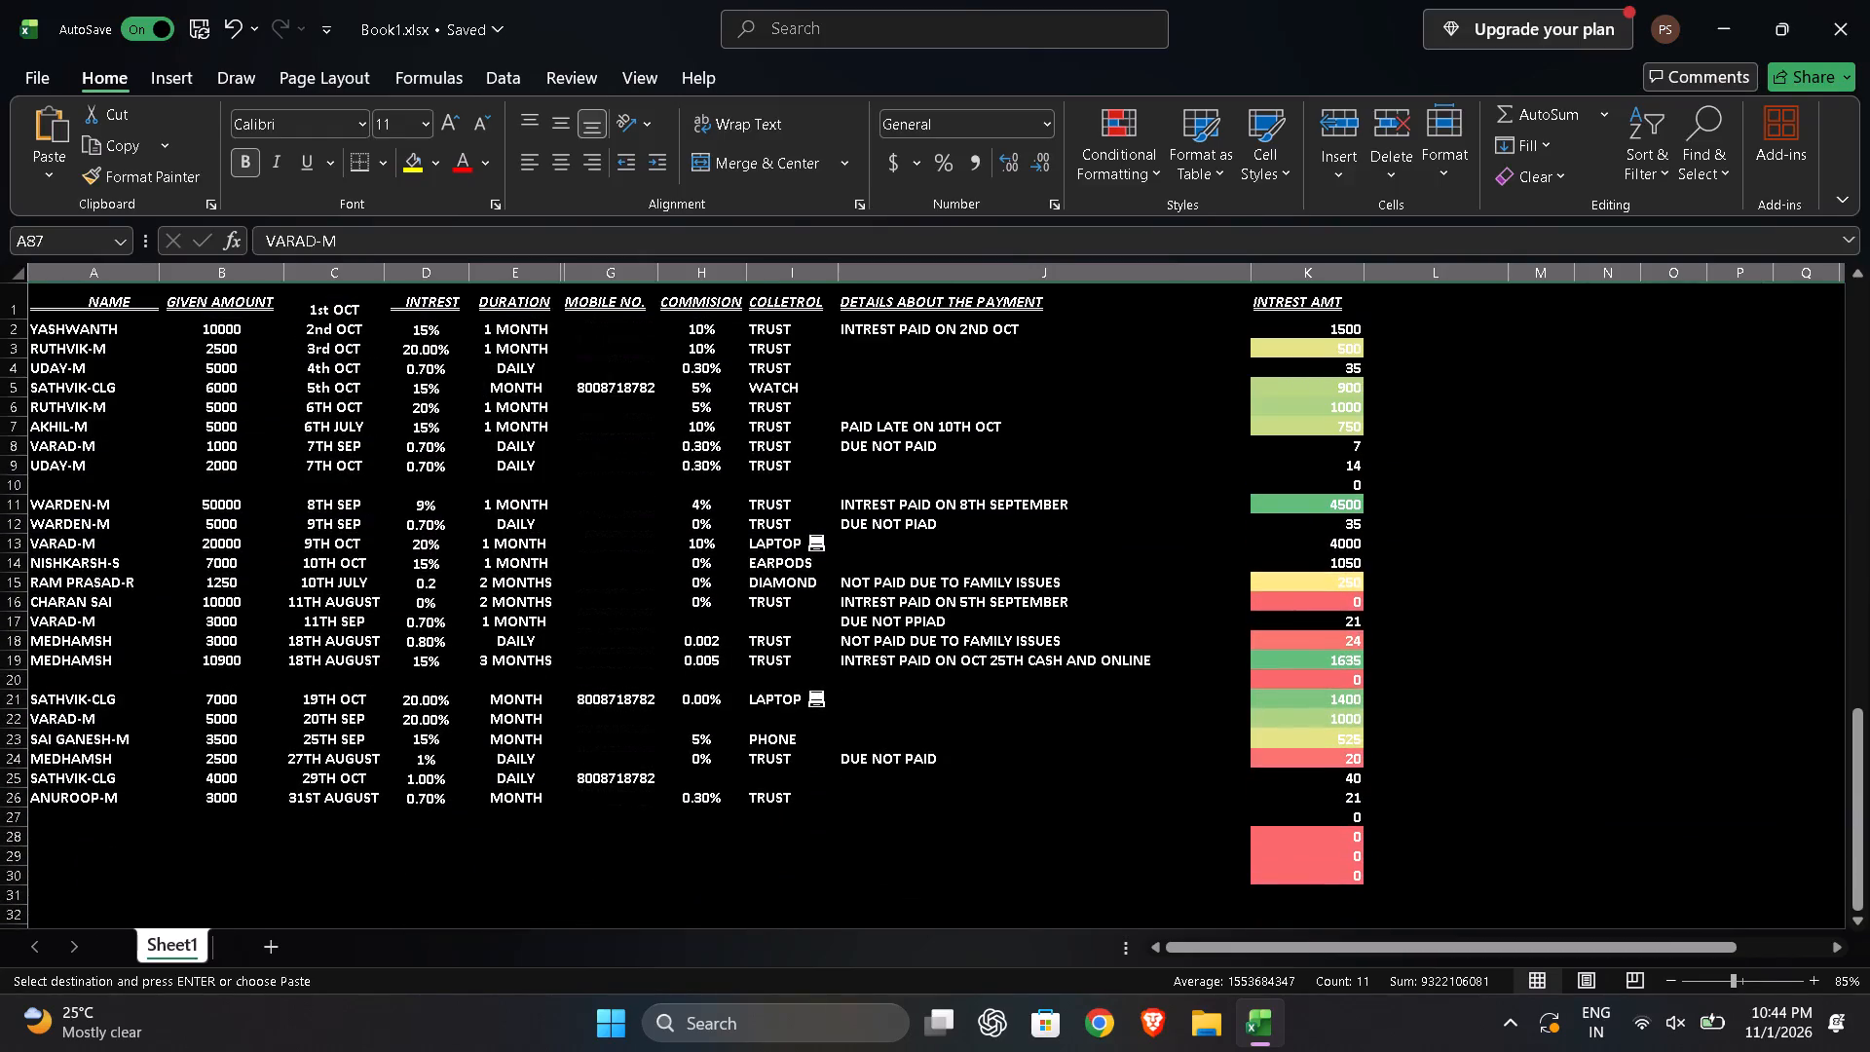
left_click(118, 450)
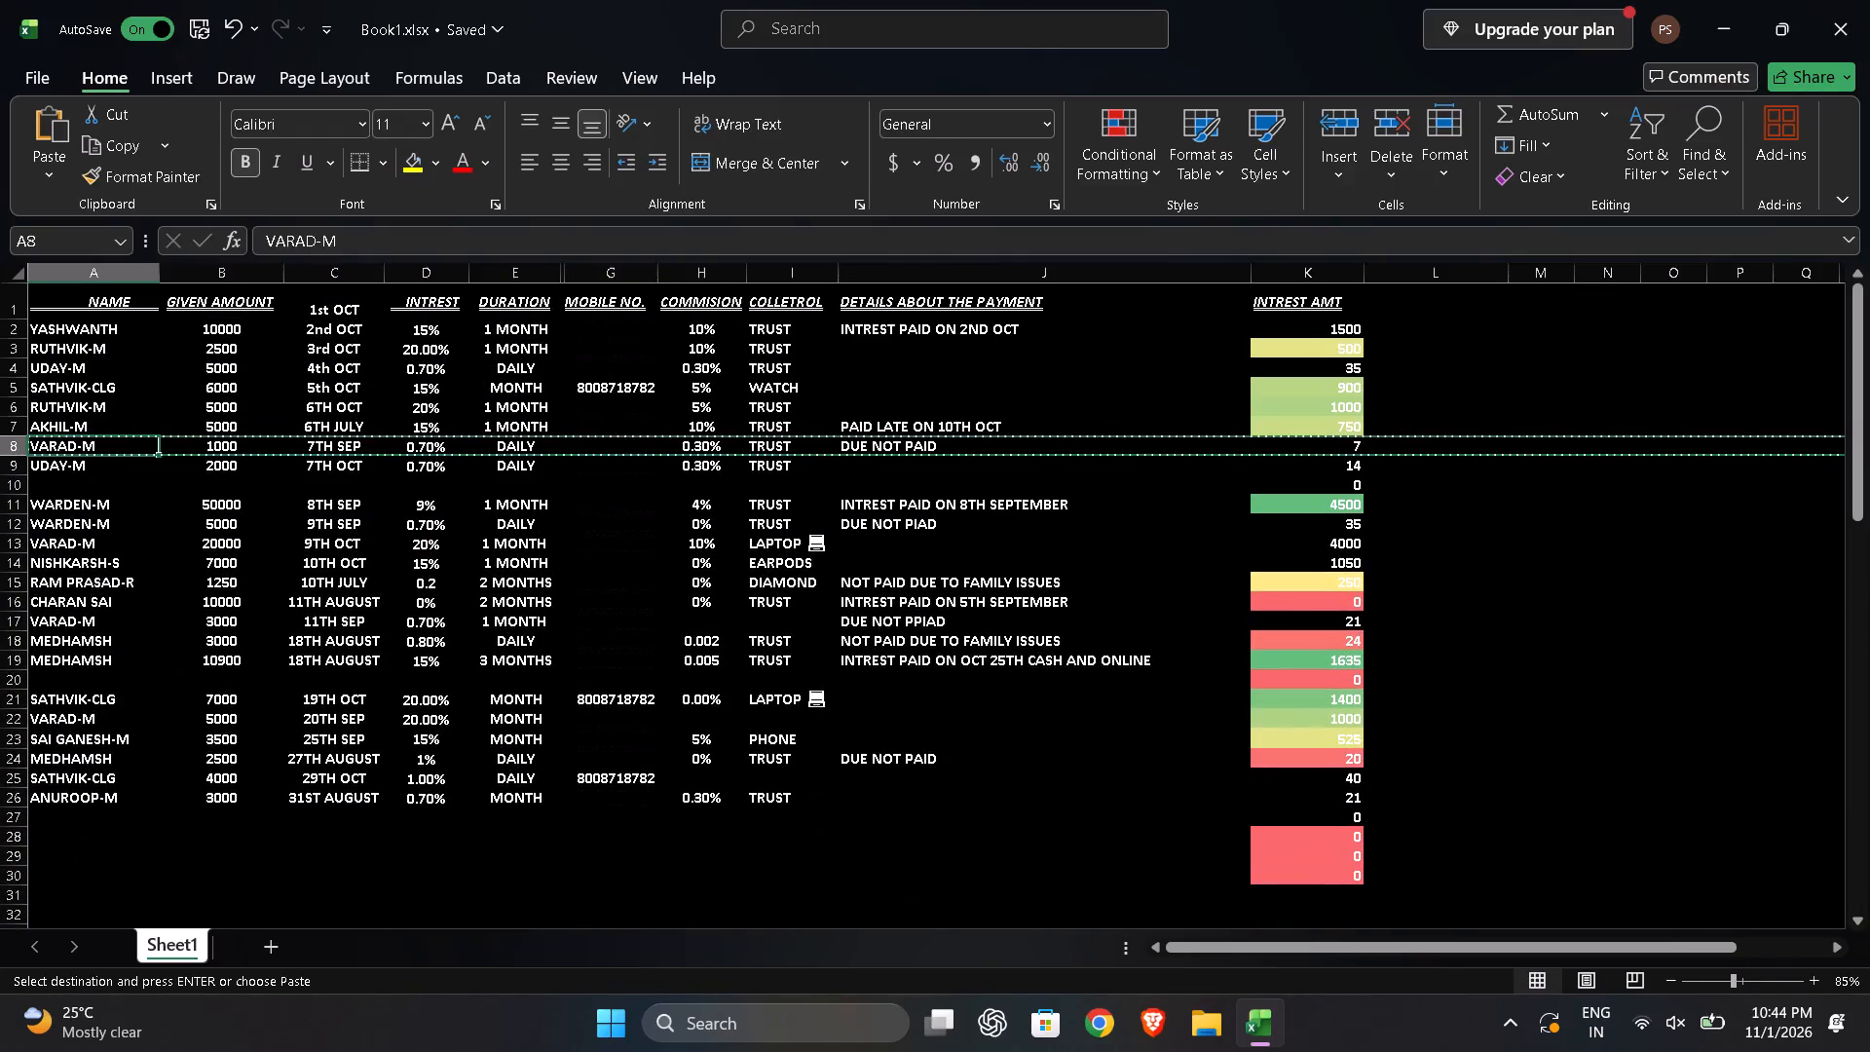
key("BackSpace")
key("Right")
key("BackSpace")
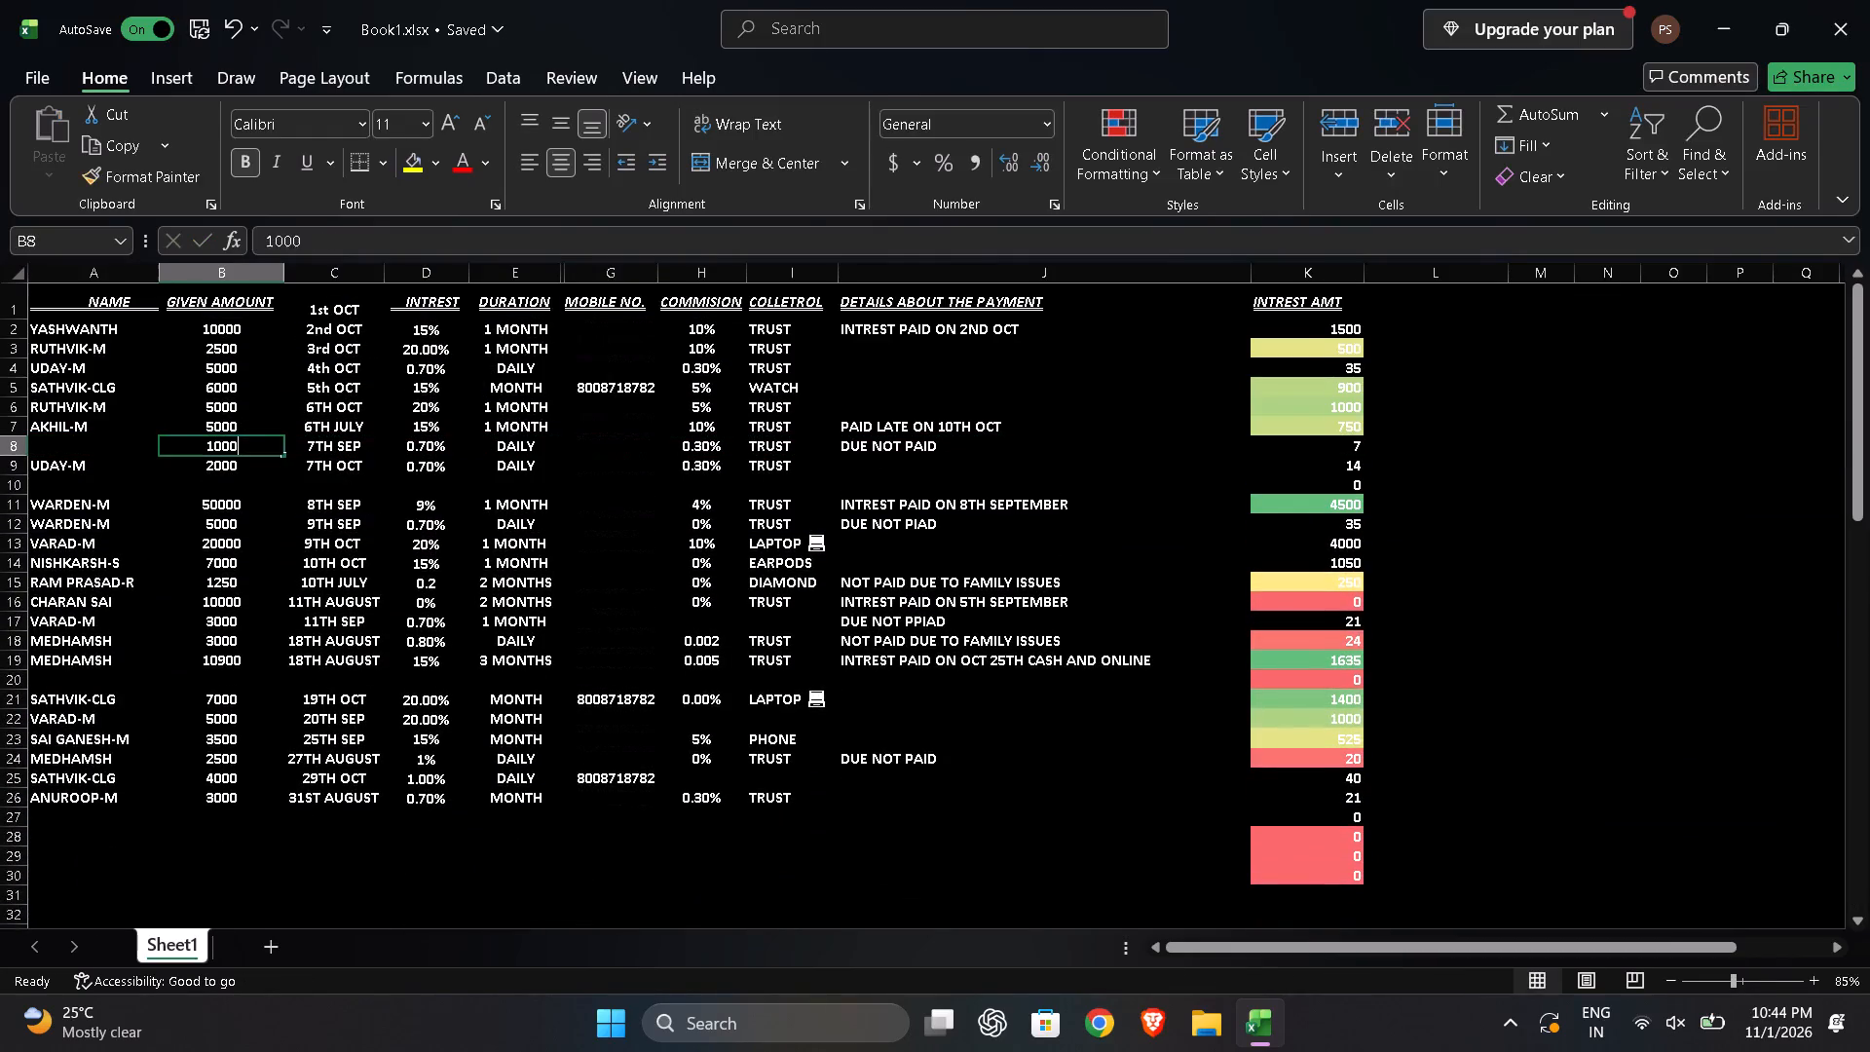
key("Right")
key("BackSpace")
key("Right")
key("BackSpace")
key("Right")
key("BackSpace")
key("Right")
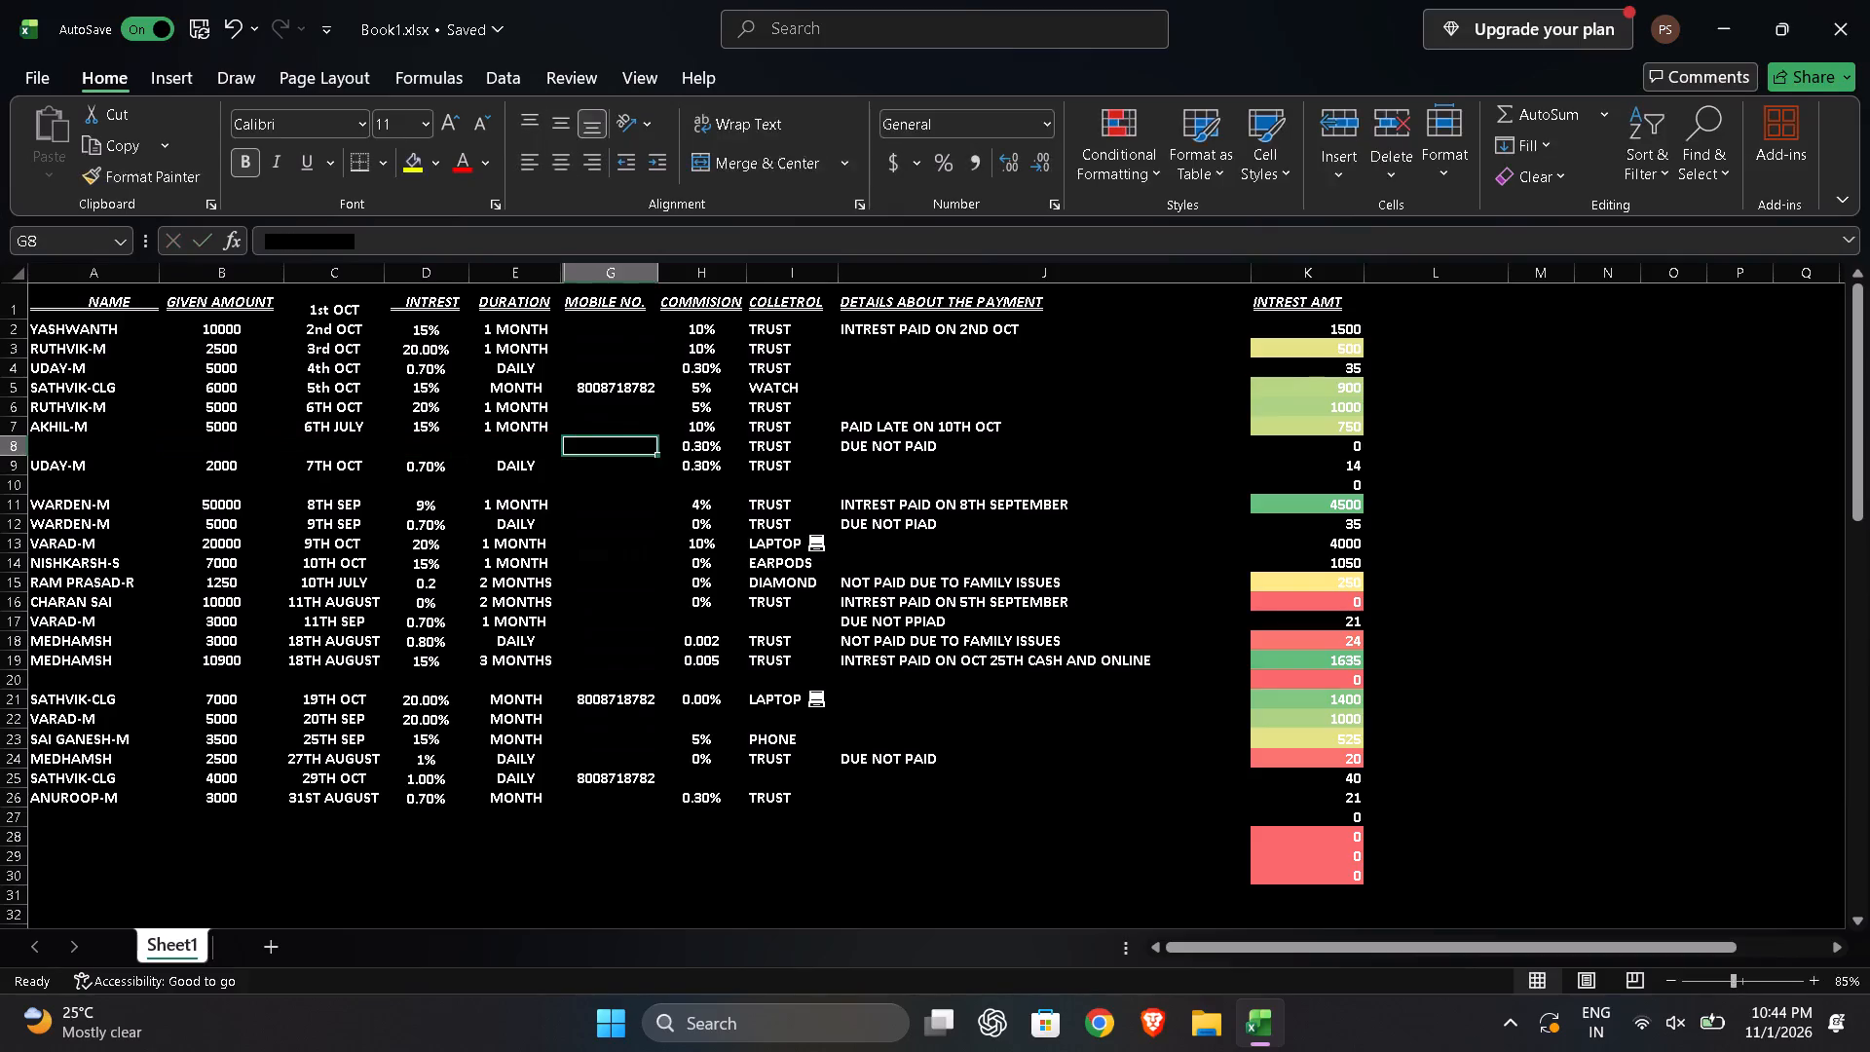
key("BackSpace")
key("Right")
key("BackSpace")
key("Right")
key("BackSpace")
key("Right")
key("BackSpace")
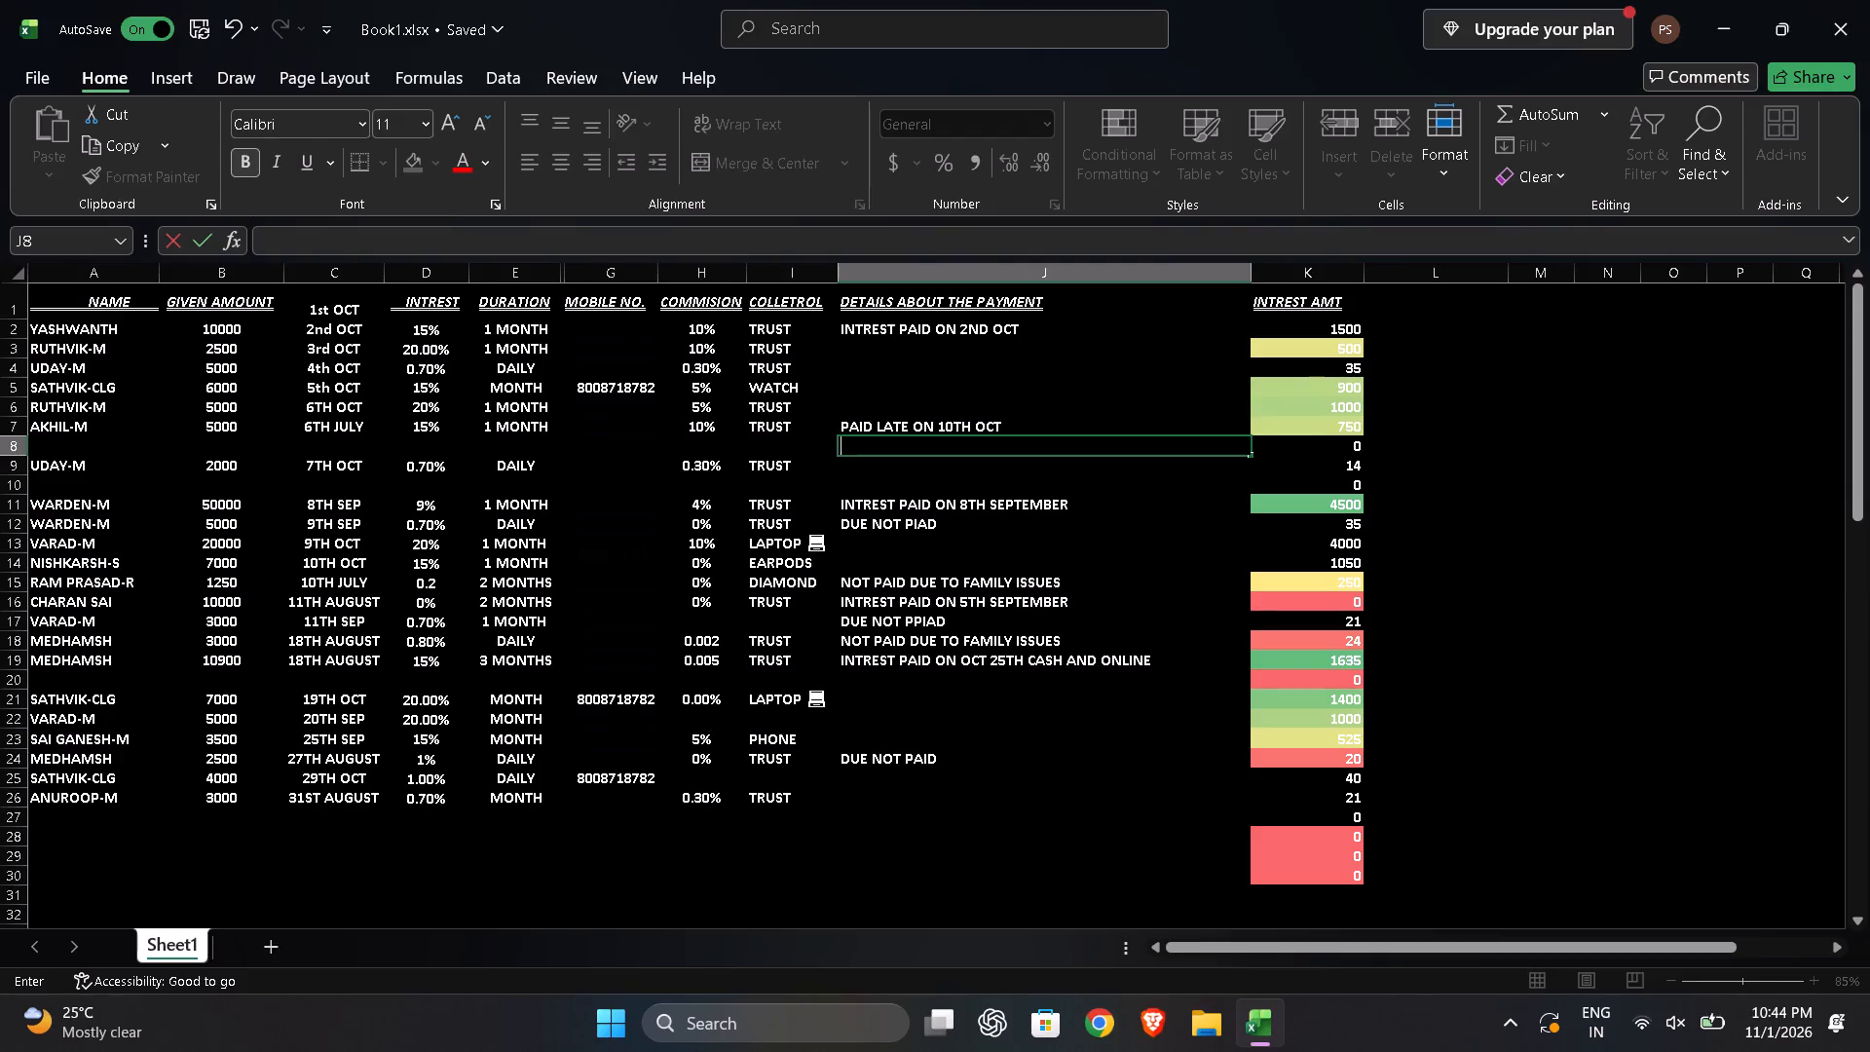
Copy the entire row 26 loan entry dated 31ST AUGUST and paste it into row 88 of the lower list.
scroll(232, 500, "up", 1)
scroll(232, 500, "right", 1)
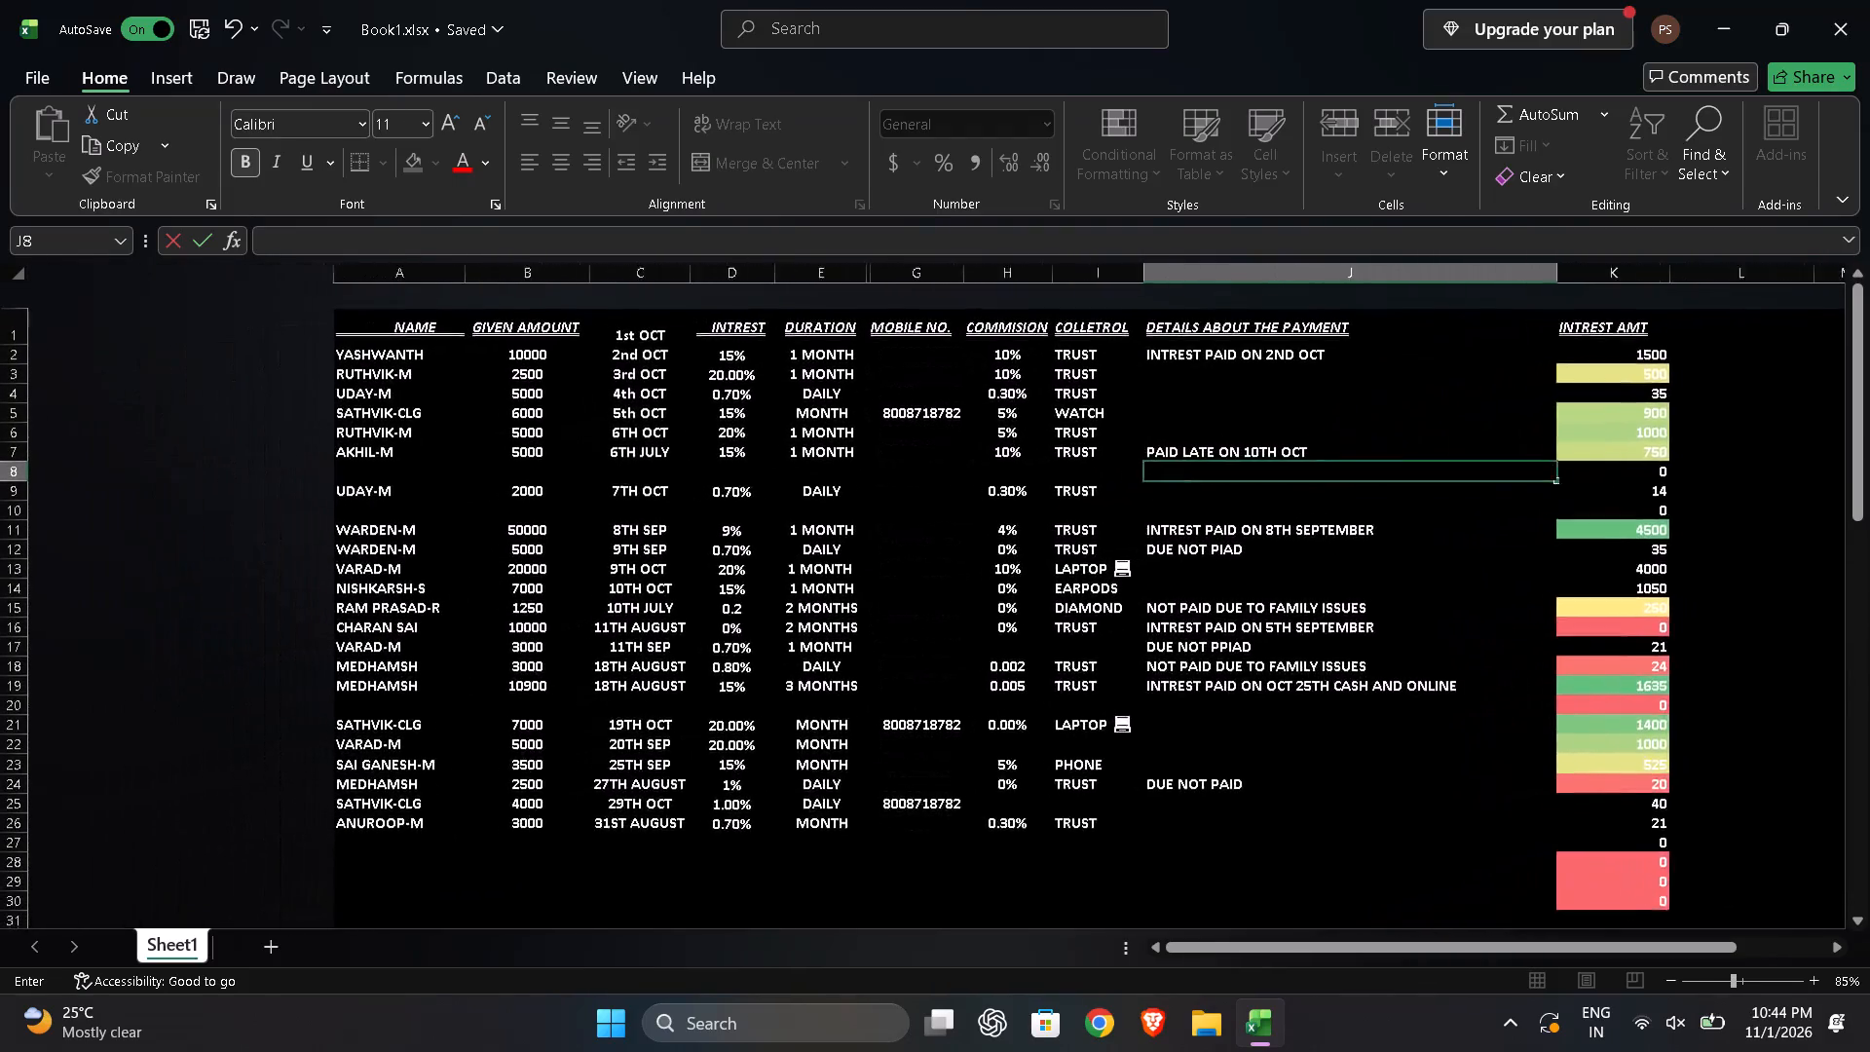
scroll(232, 500, "left", 1)
scroll(232, 500, "down", 2)
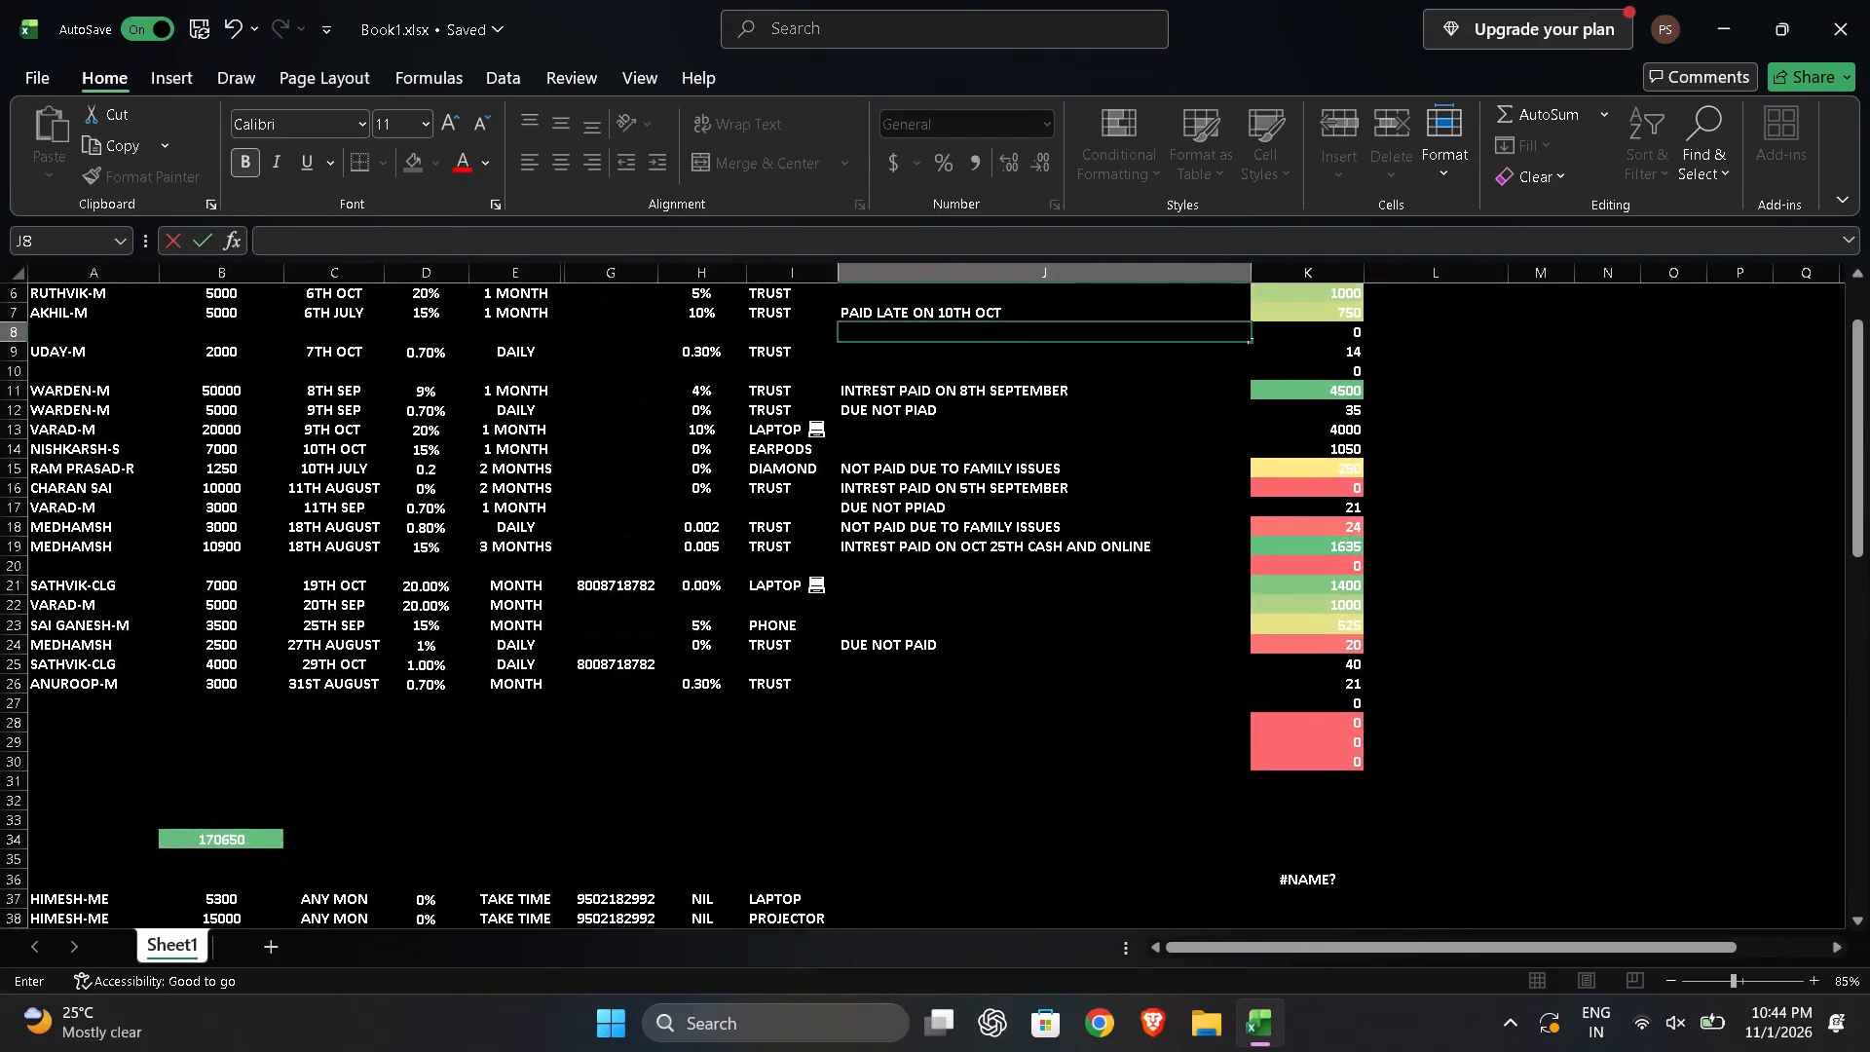
left_click(14, 688)
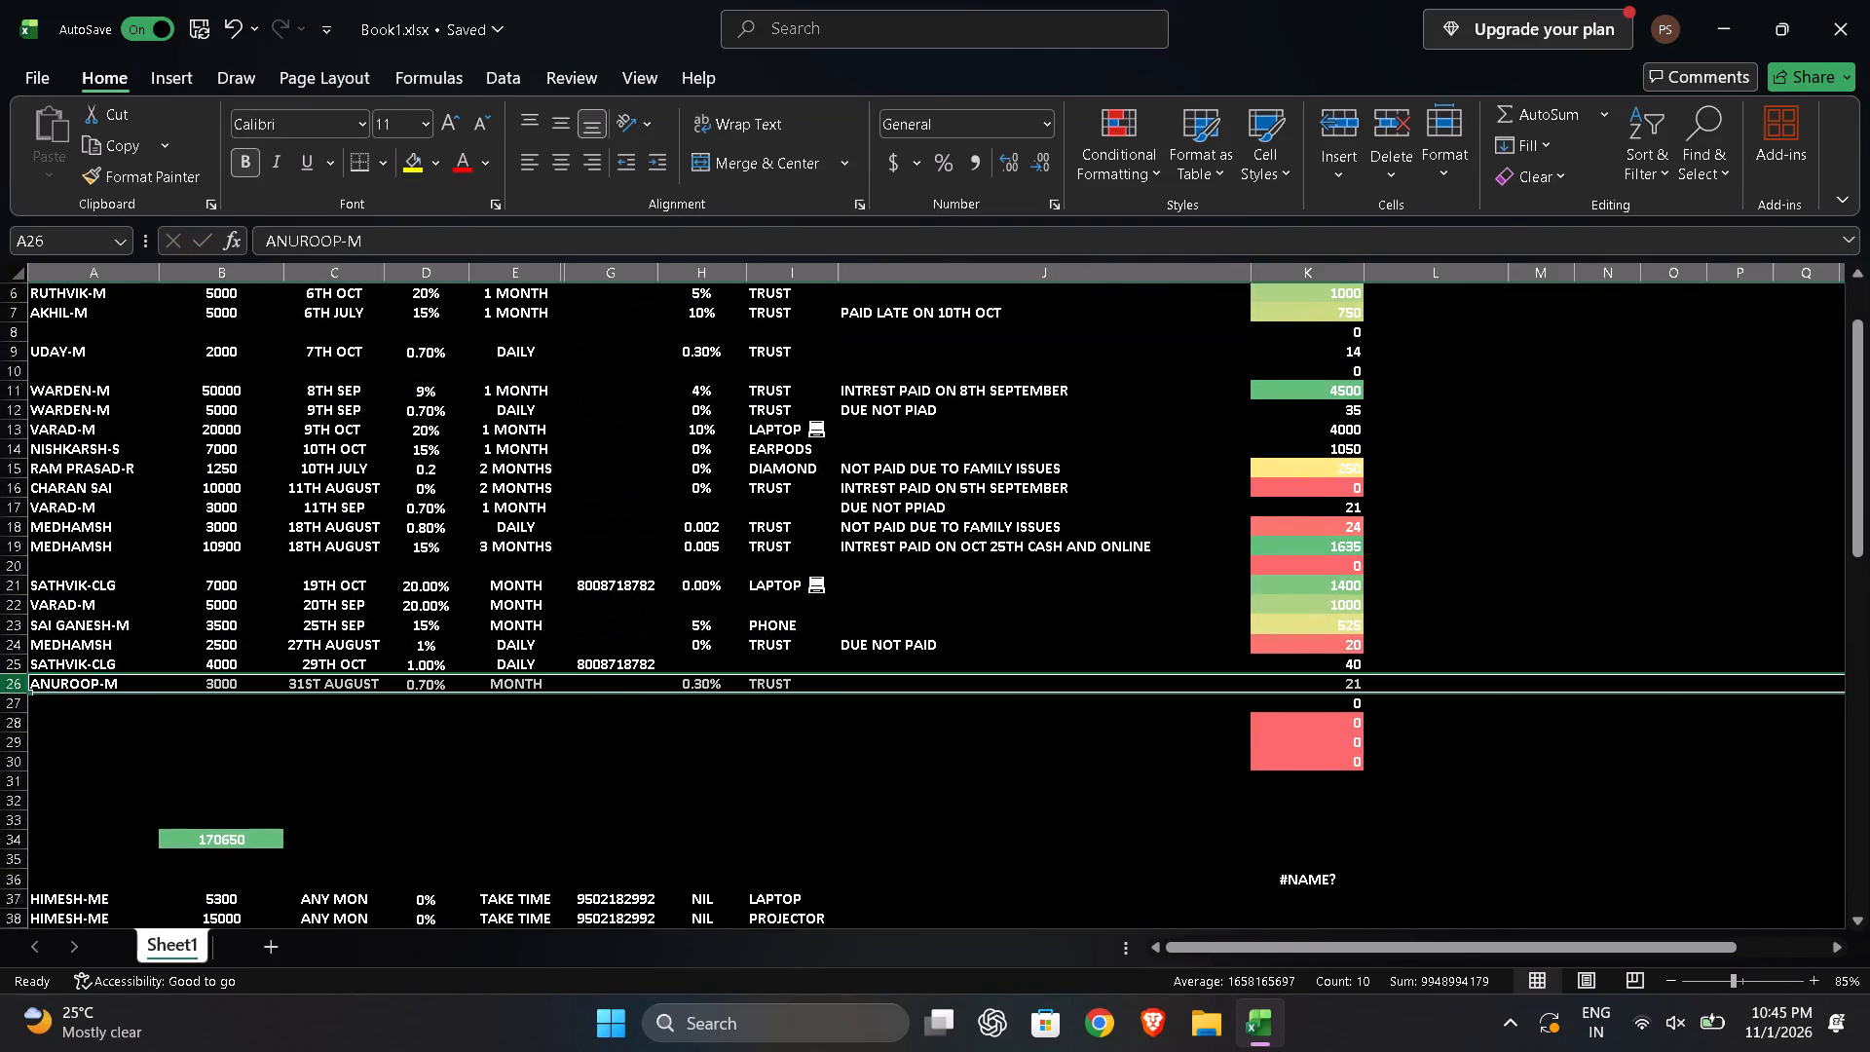
key("ctrl+c")
scroll(14, 688, "down", 1)
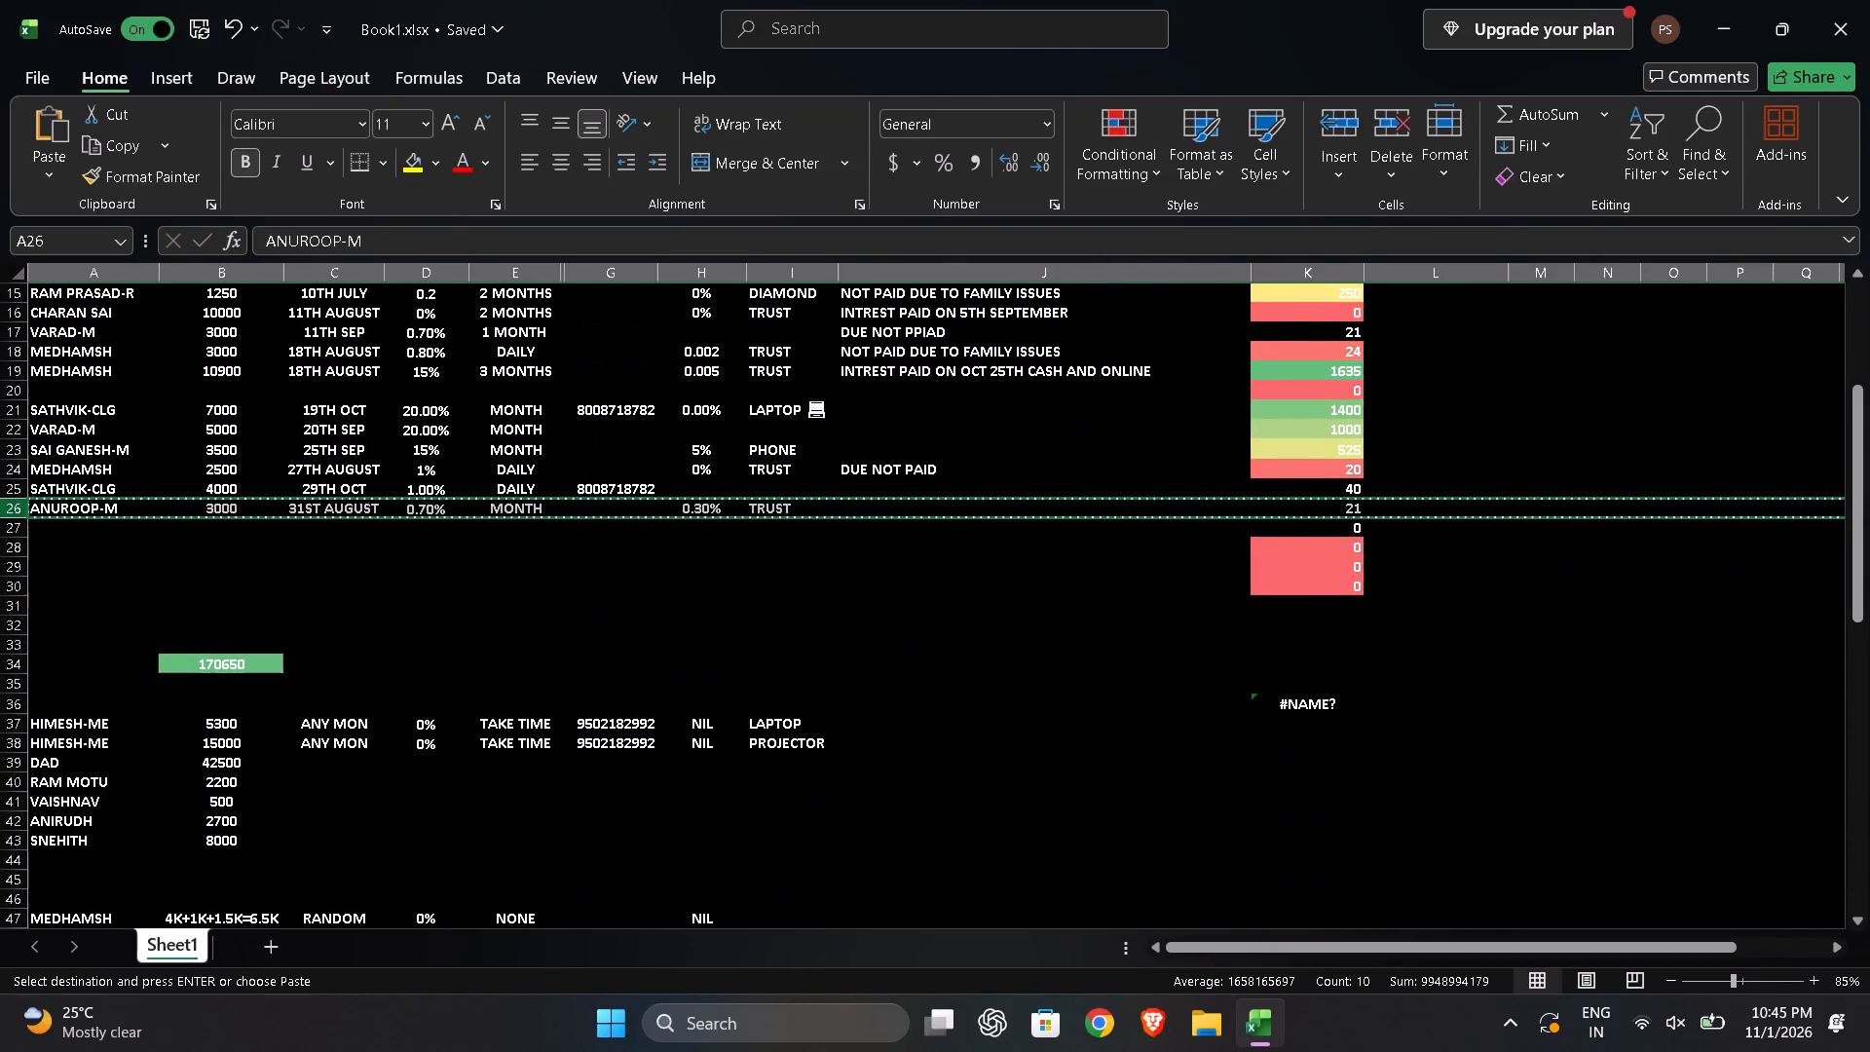
scroll(14, 688, "up", 1)
scroll(14, 688, "down", 3)
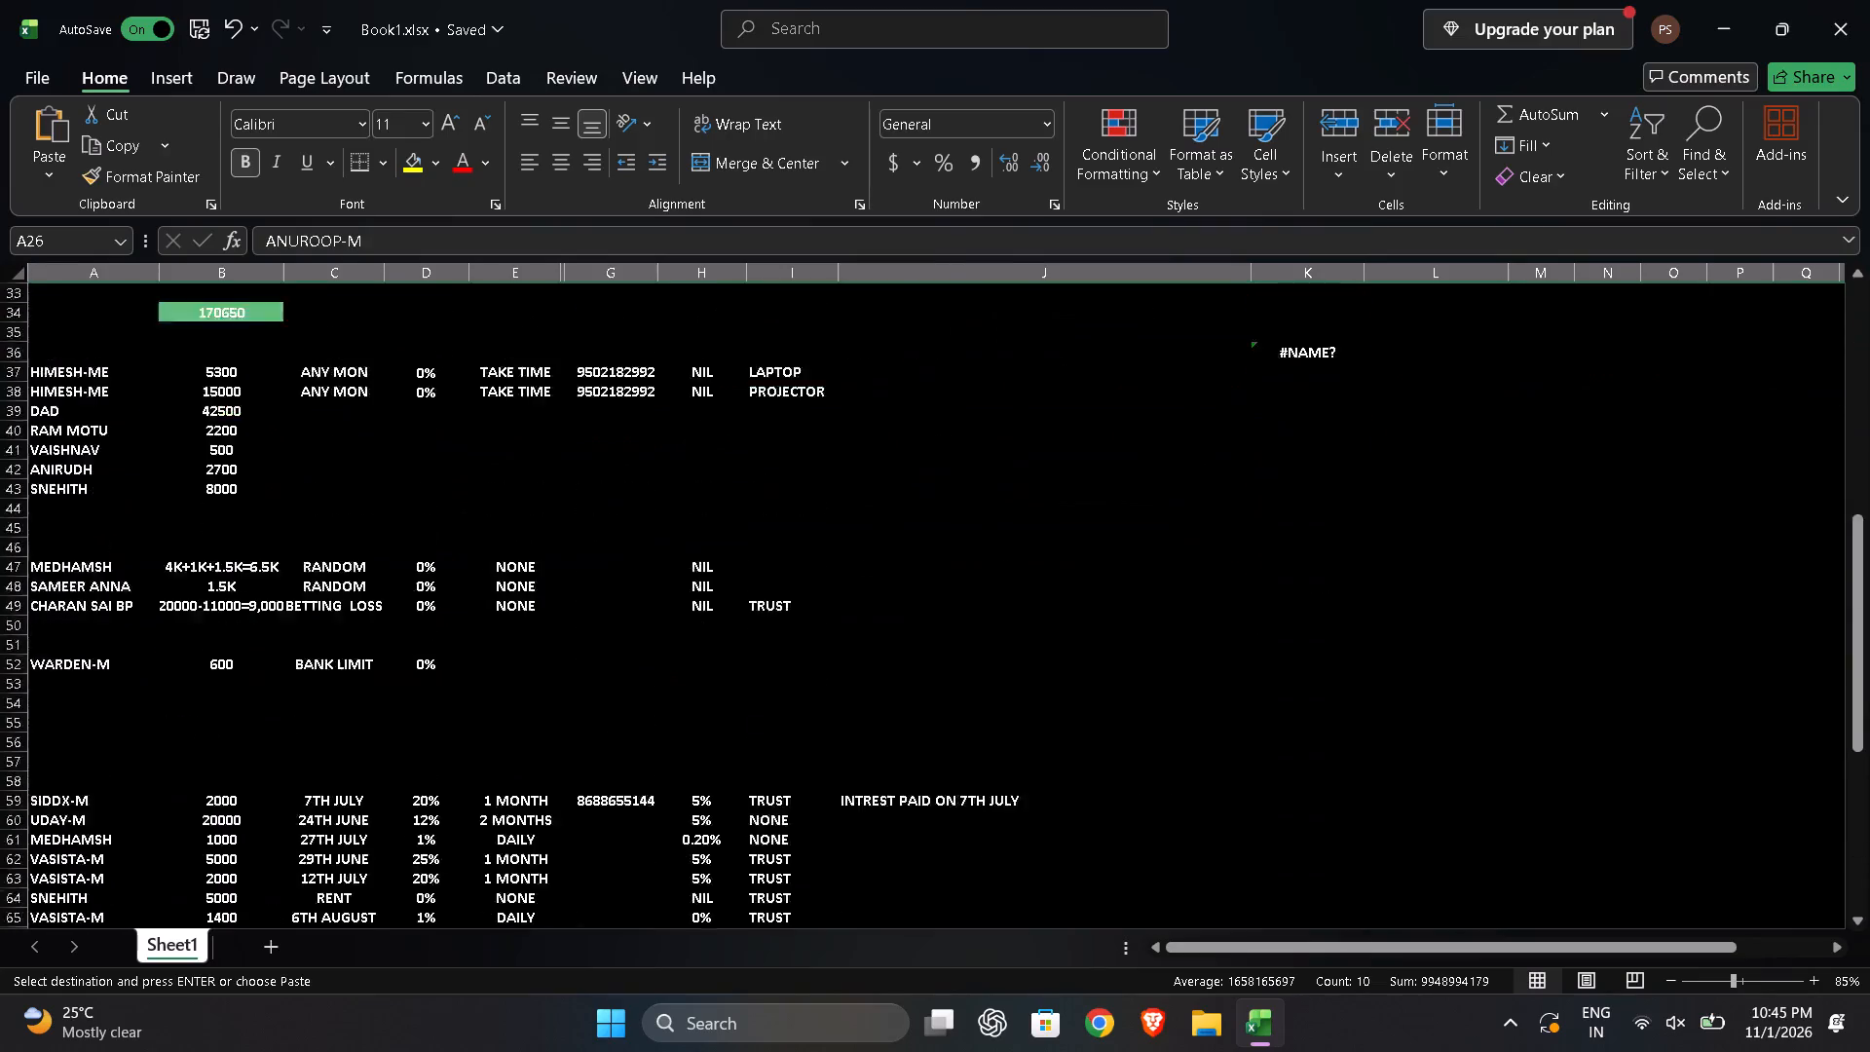
scroll(14, 688, "down", 3)
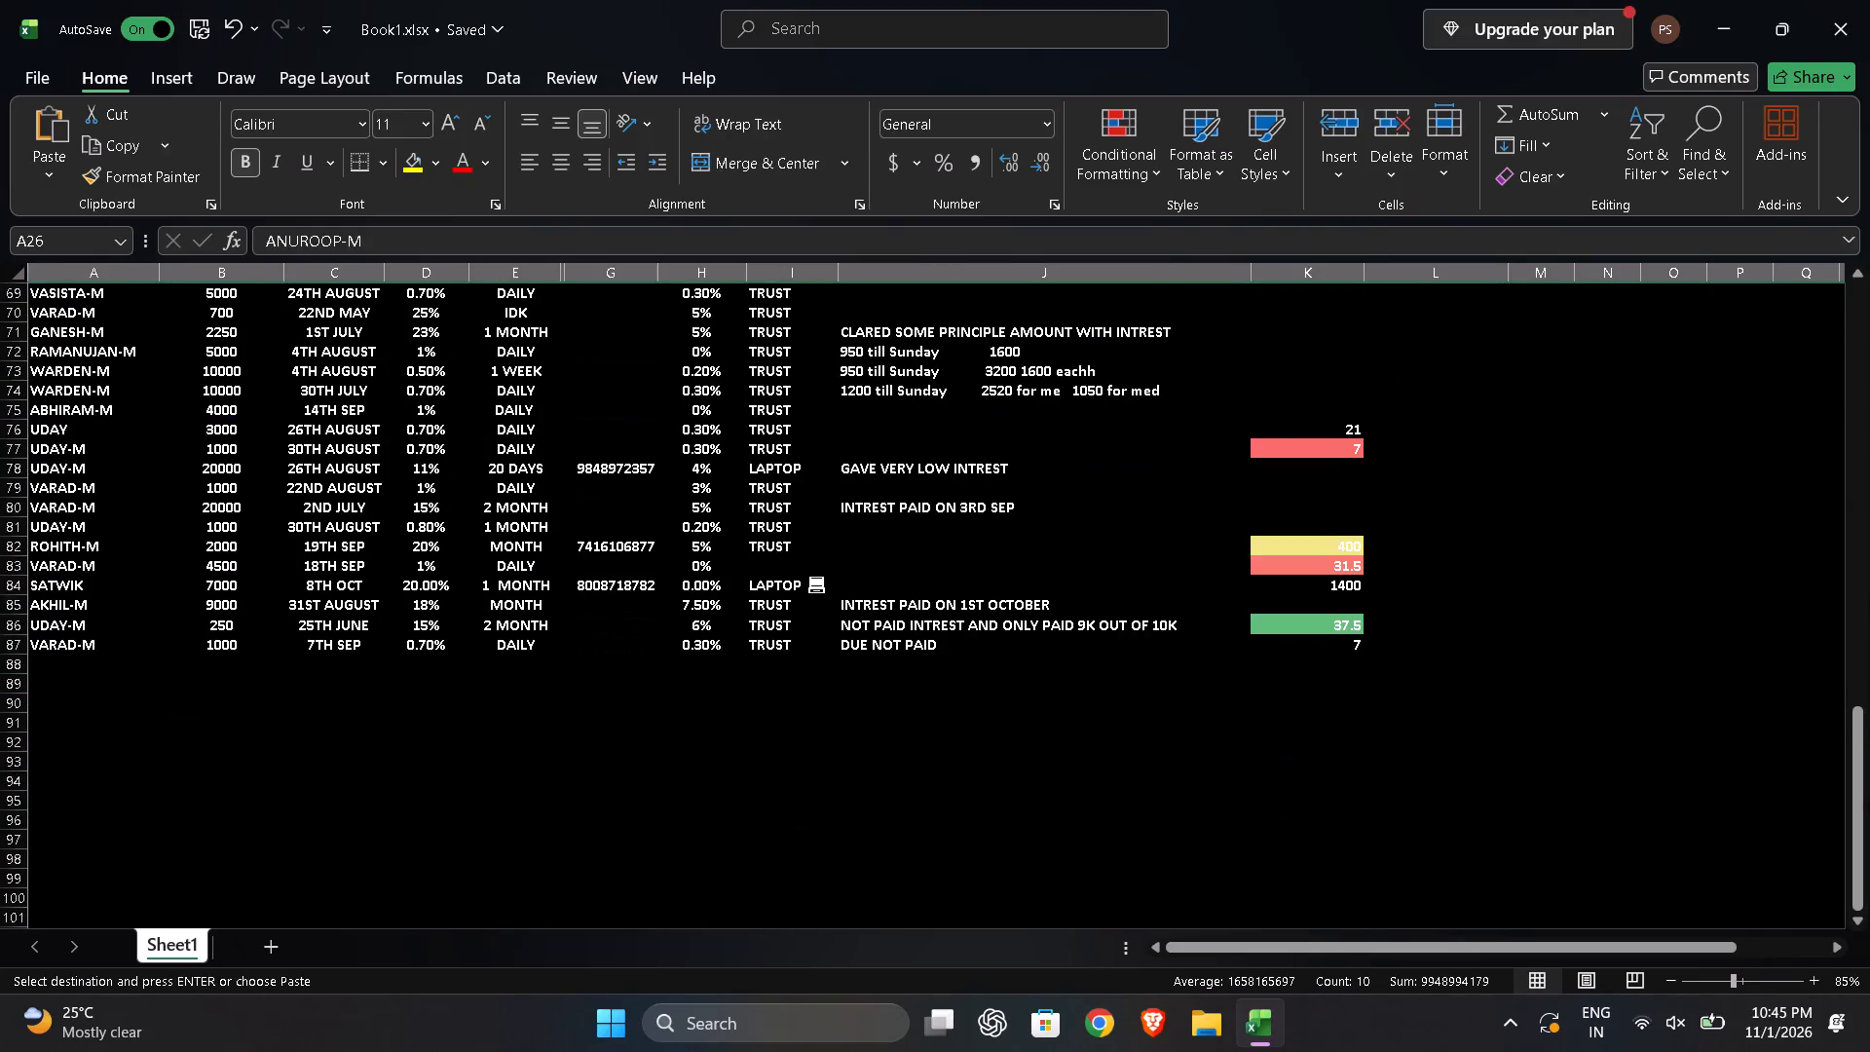
left_click(19, 668)
key("ctrl+v")
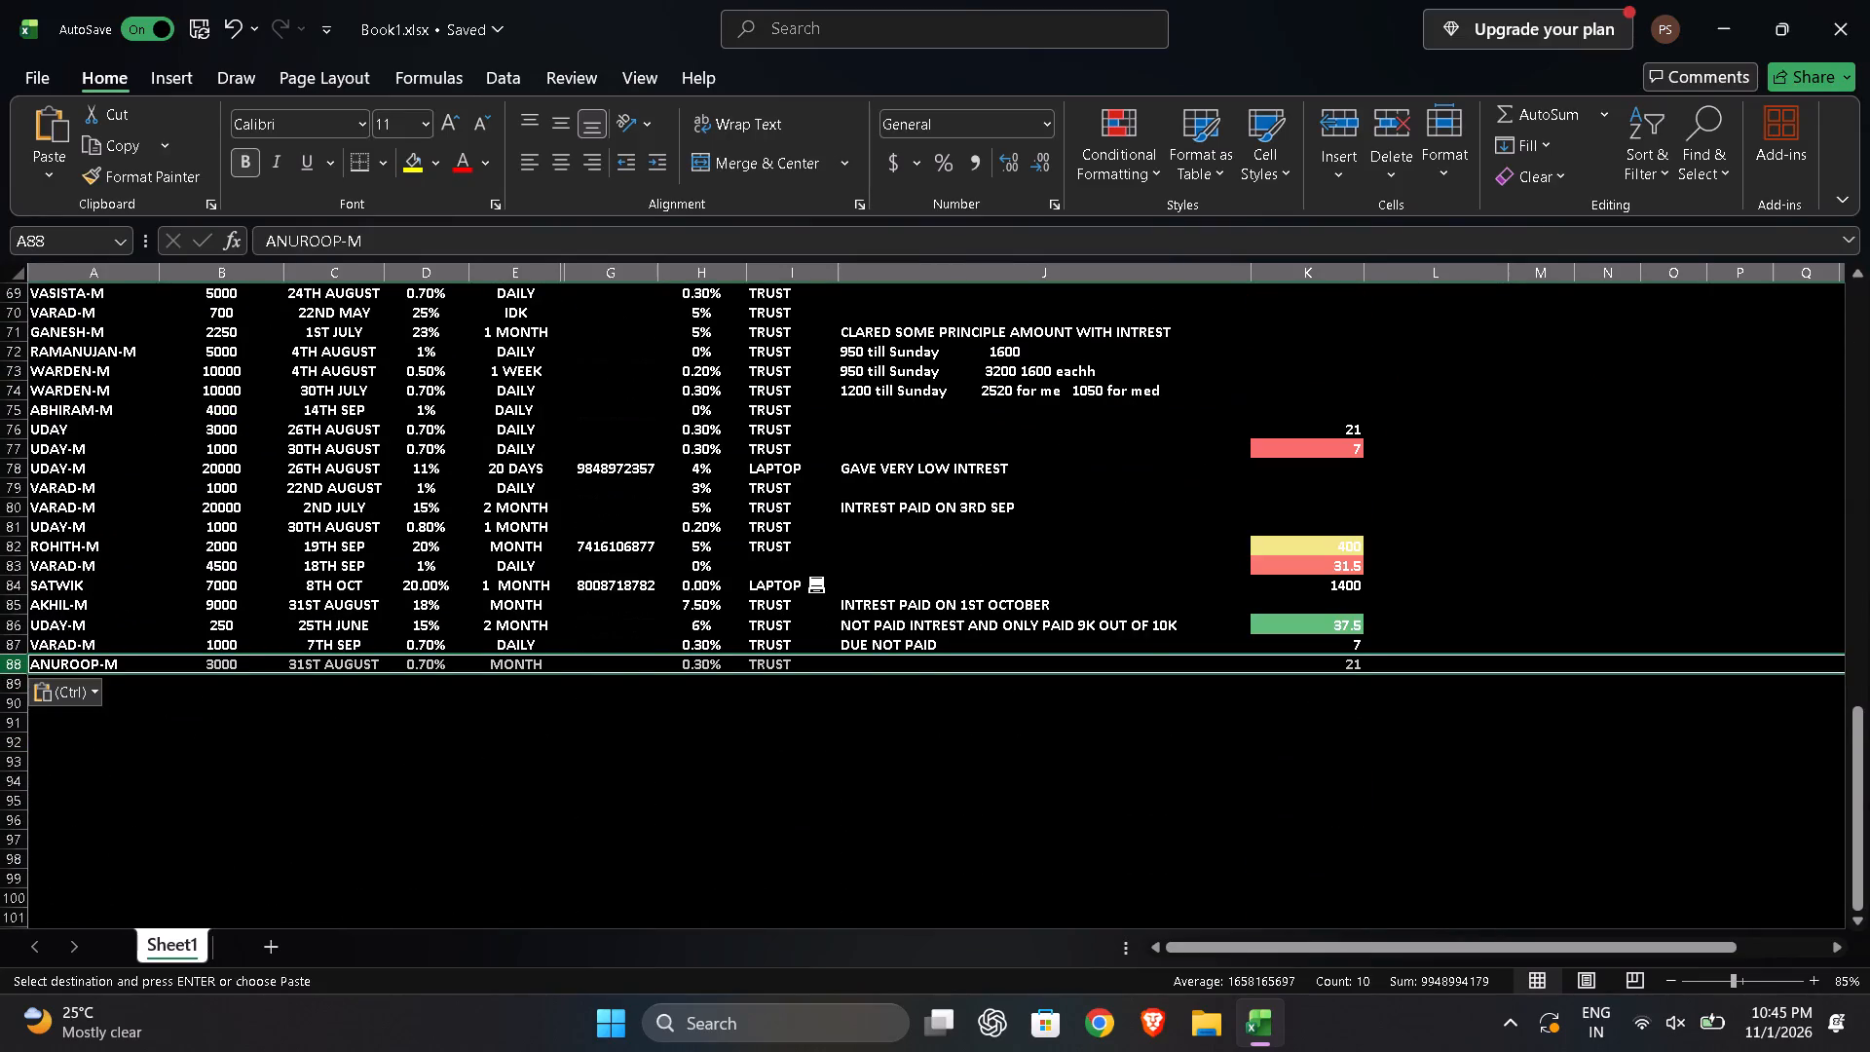
Clear the original row 26 entry cell by cell from the name through the payment details, leaving the interest amount cell alone.
scroll(263, 554, "up", 6)
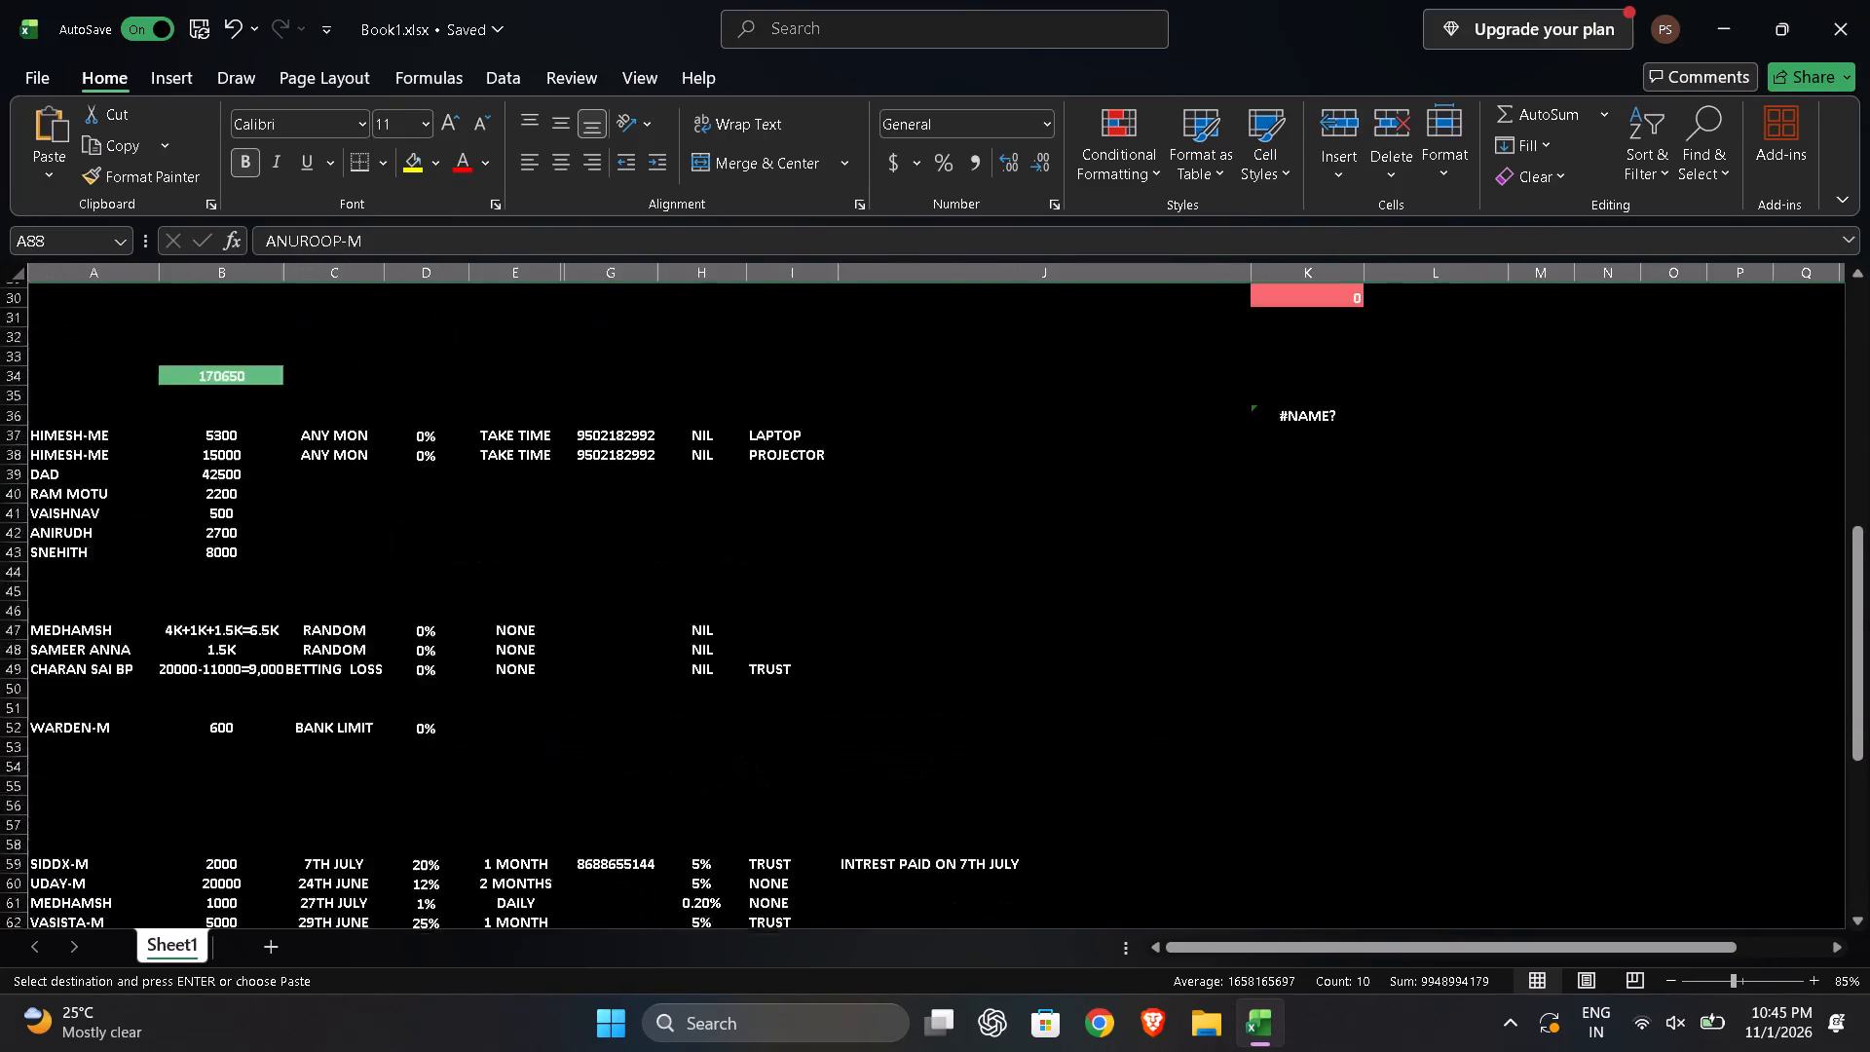
scroll(263, 554, "up", 2)
left_click(56, 804)
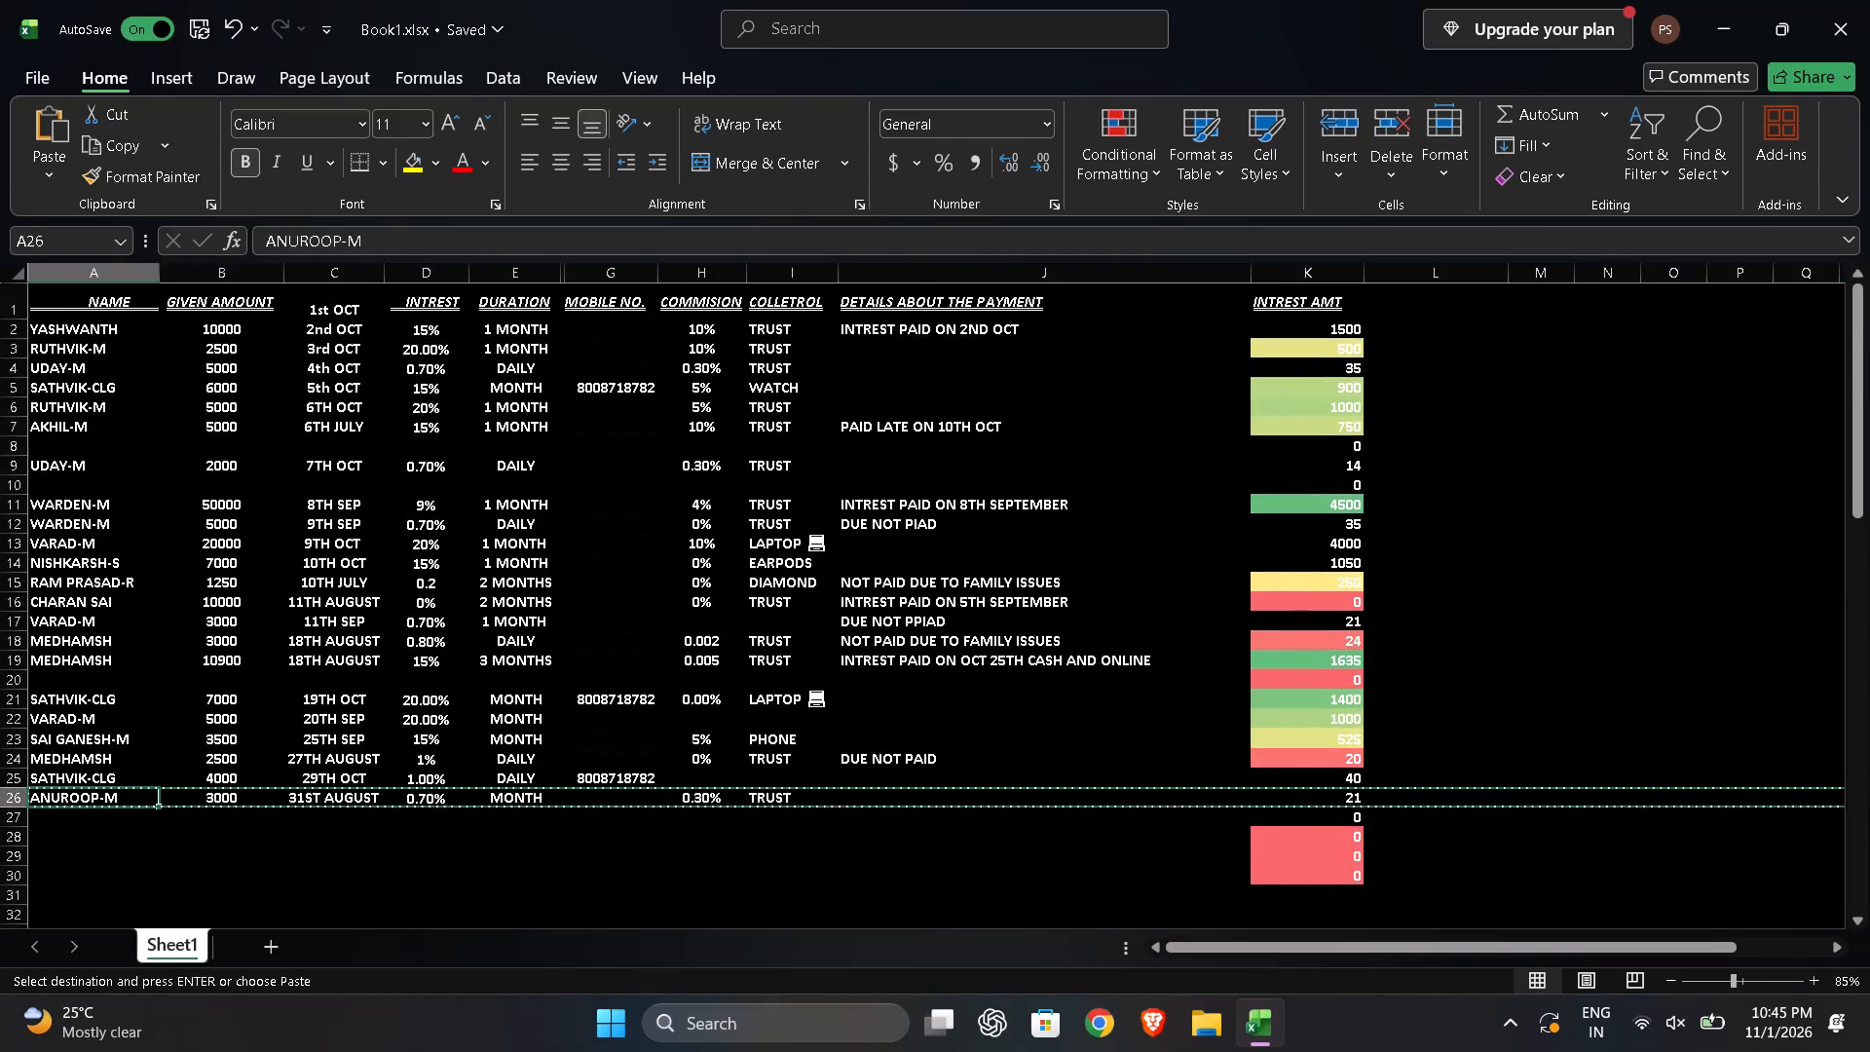
key("BackSpace")
key("Right")
key("BackSpace")
key("Right")
key("BackSpace")
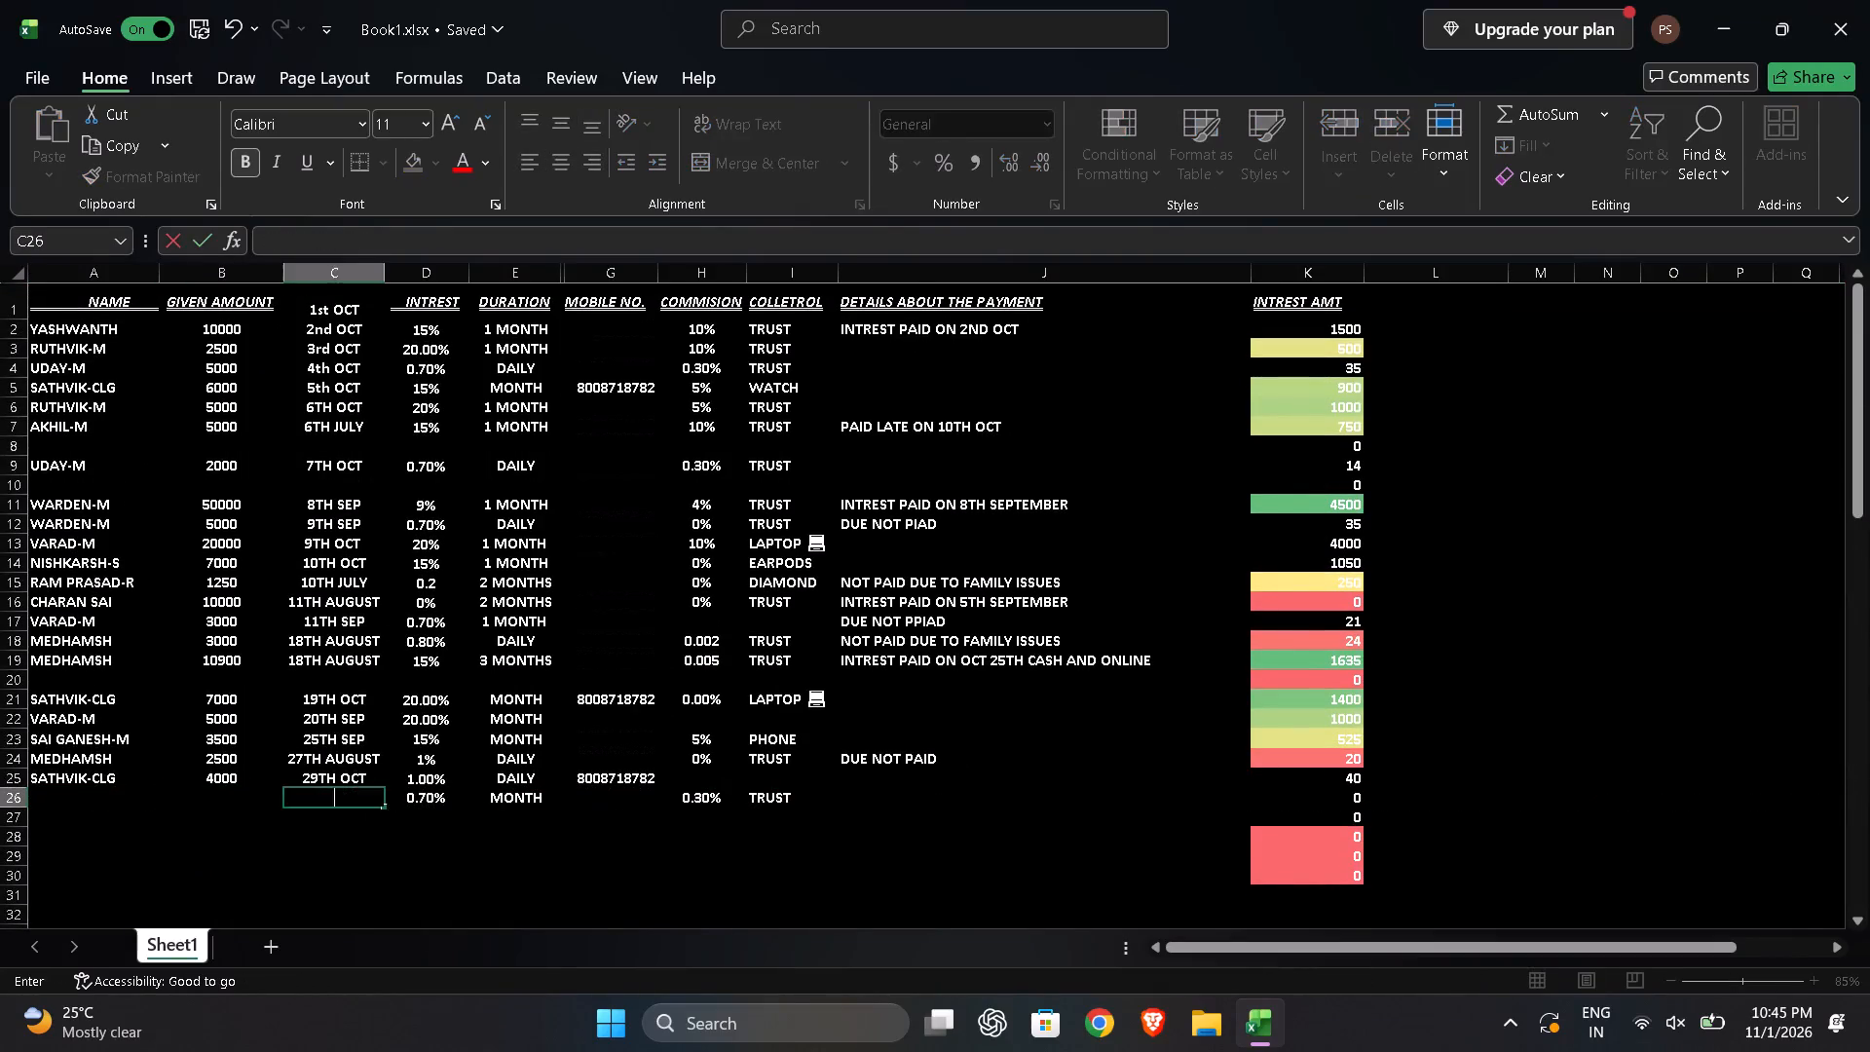
key("Right")
key("BackSpace")
key("Right")
key("BackSpace")
key("Right")
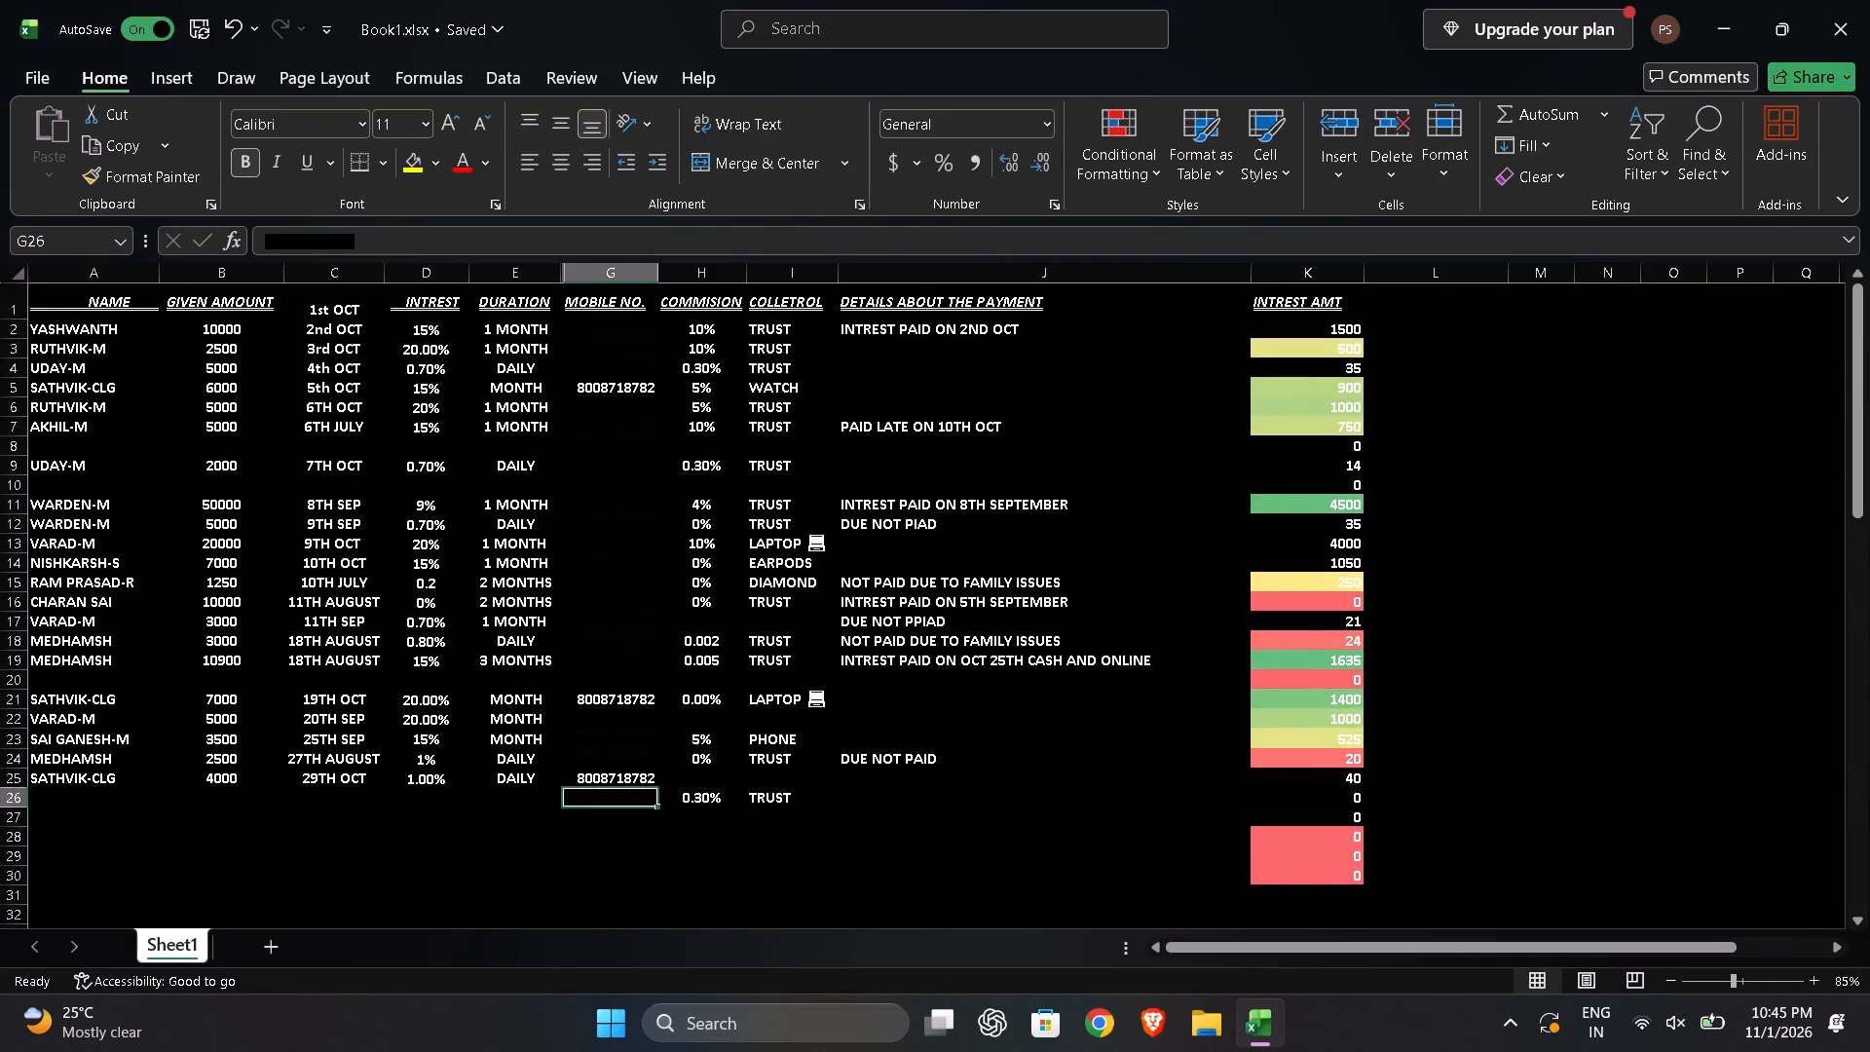
key("BackSpace")
key("Right")
key("BackSpace")
key("Right")
key("BackSpace")
key("Right")
key("BackSpace")
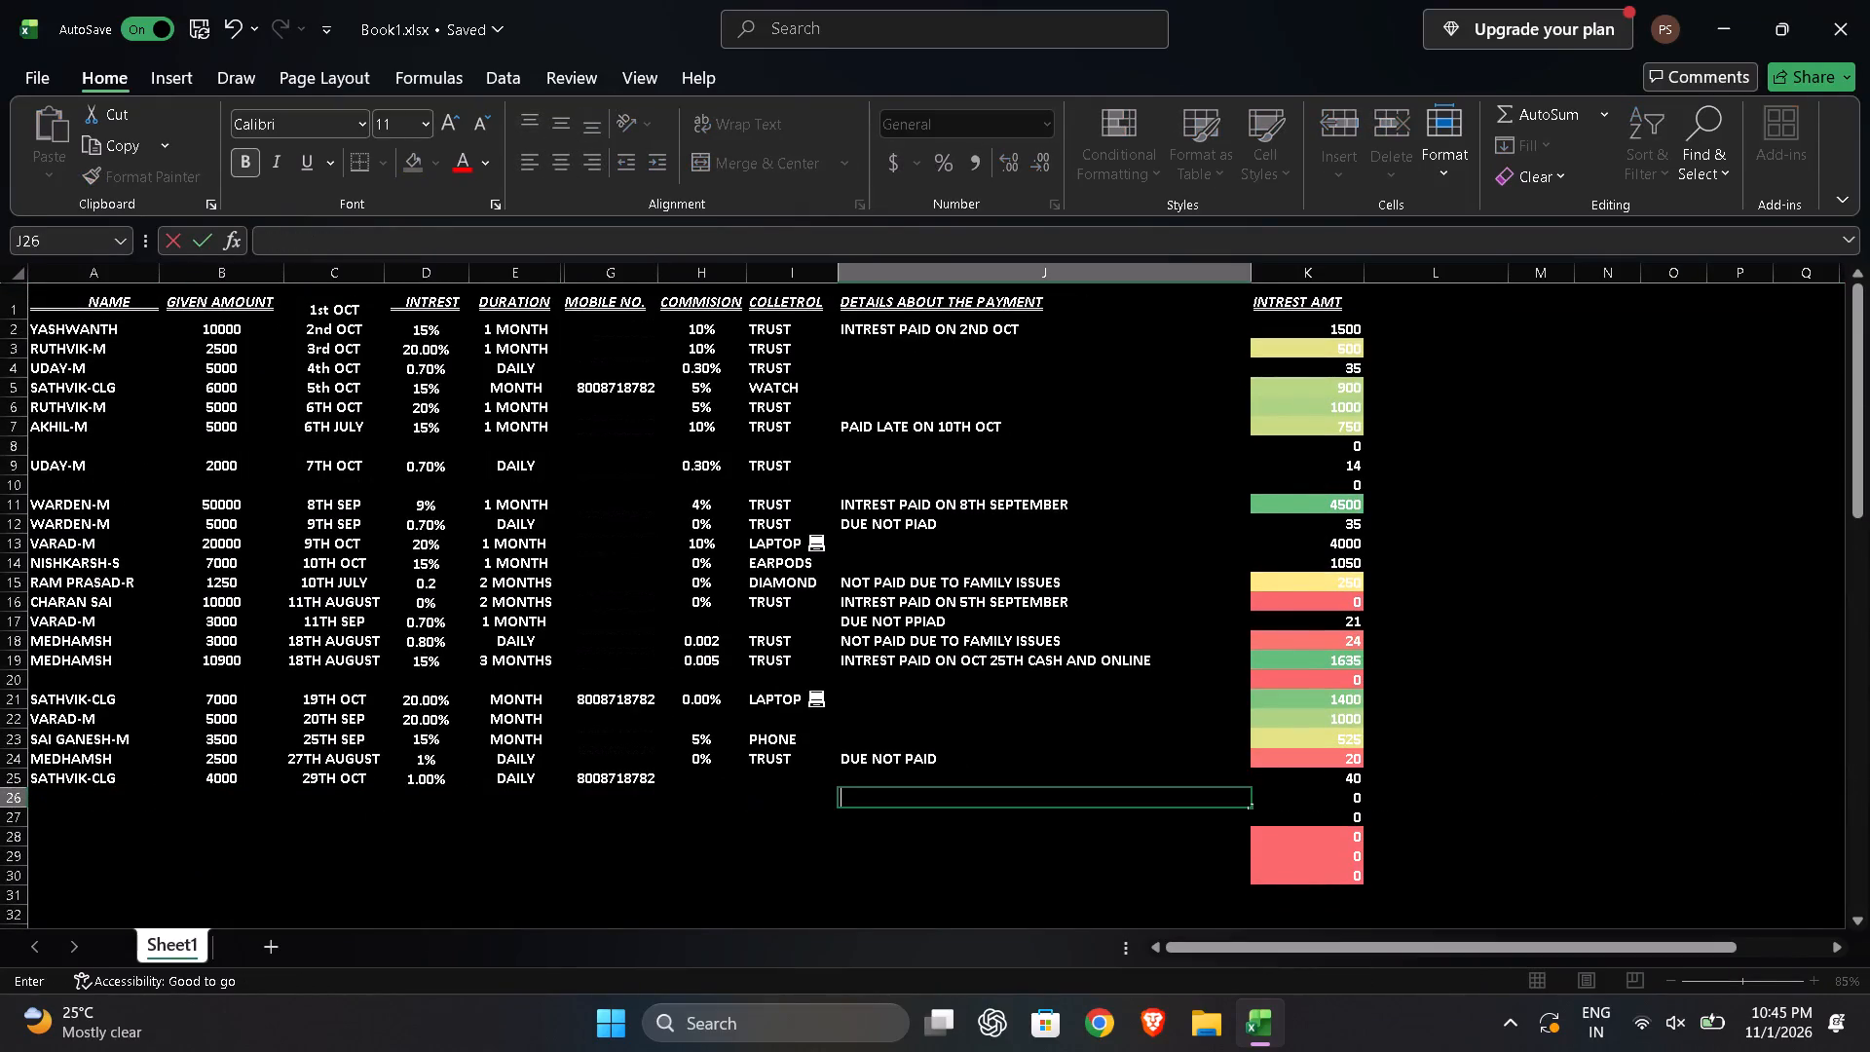
left_click(623, 740)
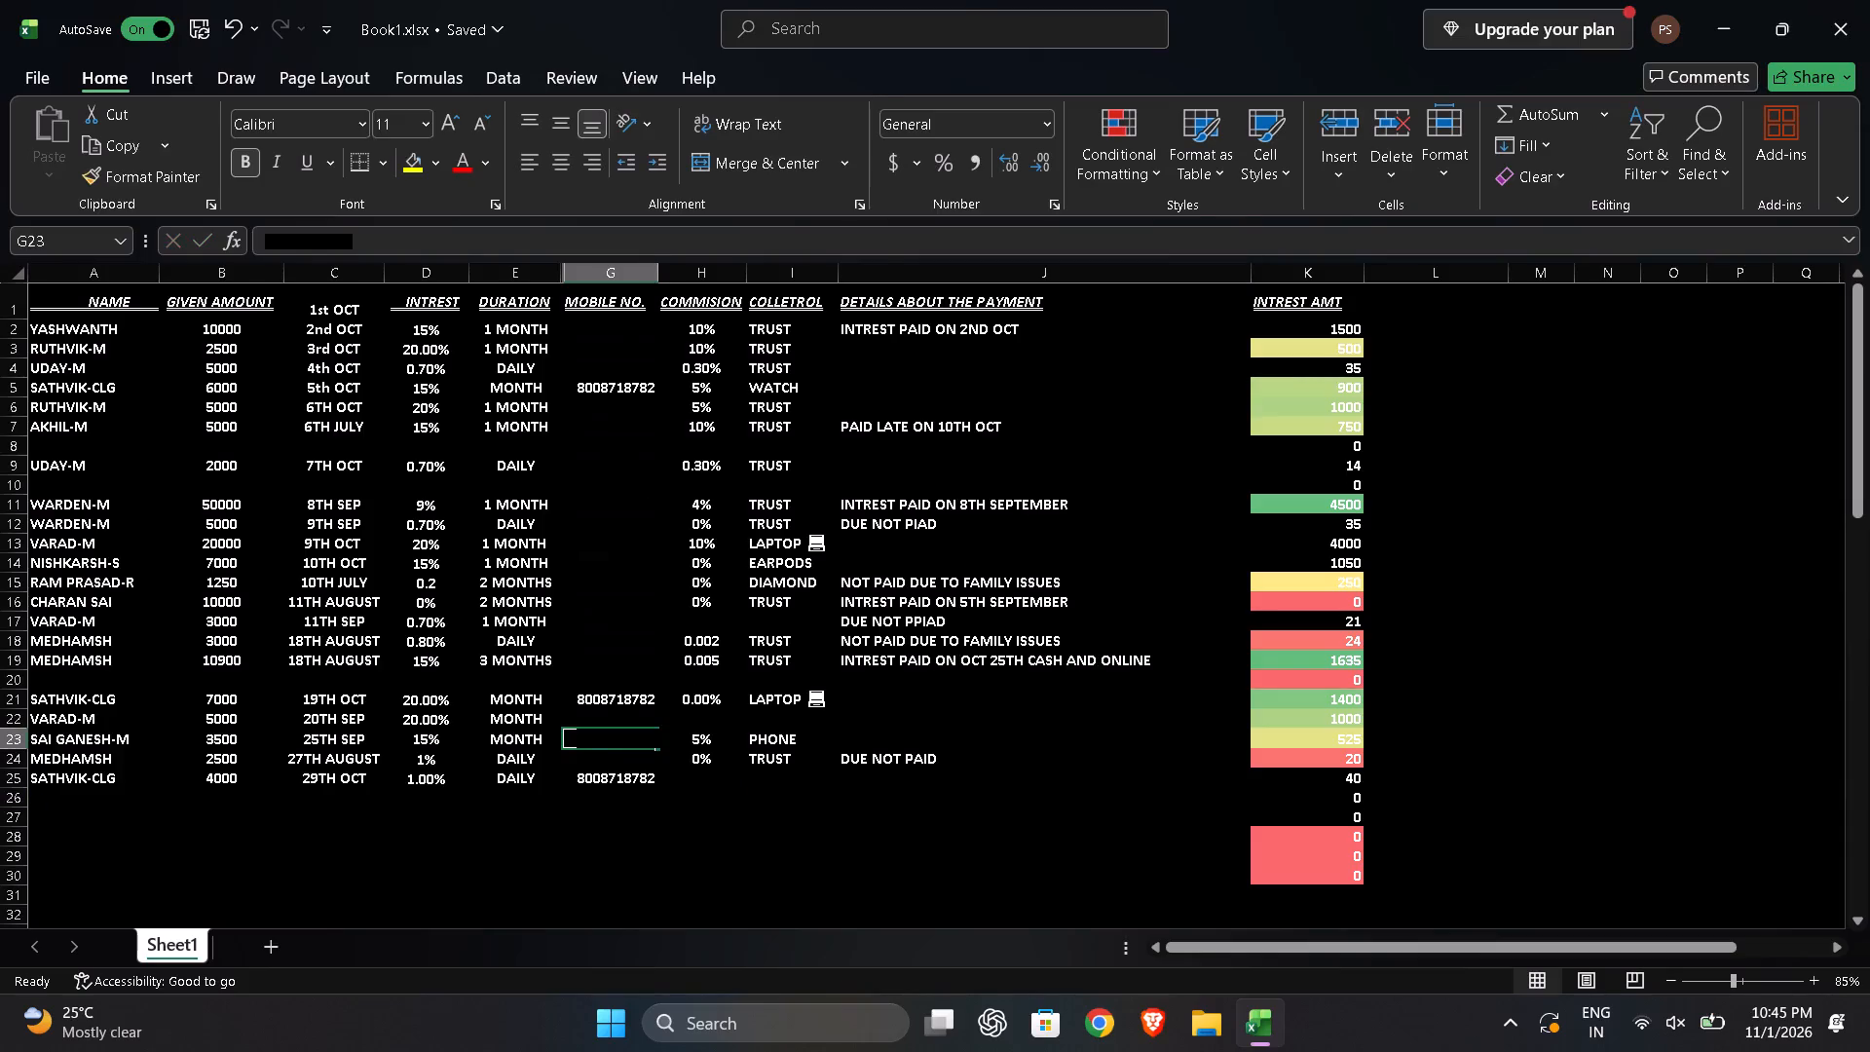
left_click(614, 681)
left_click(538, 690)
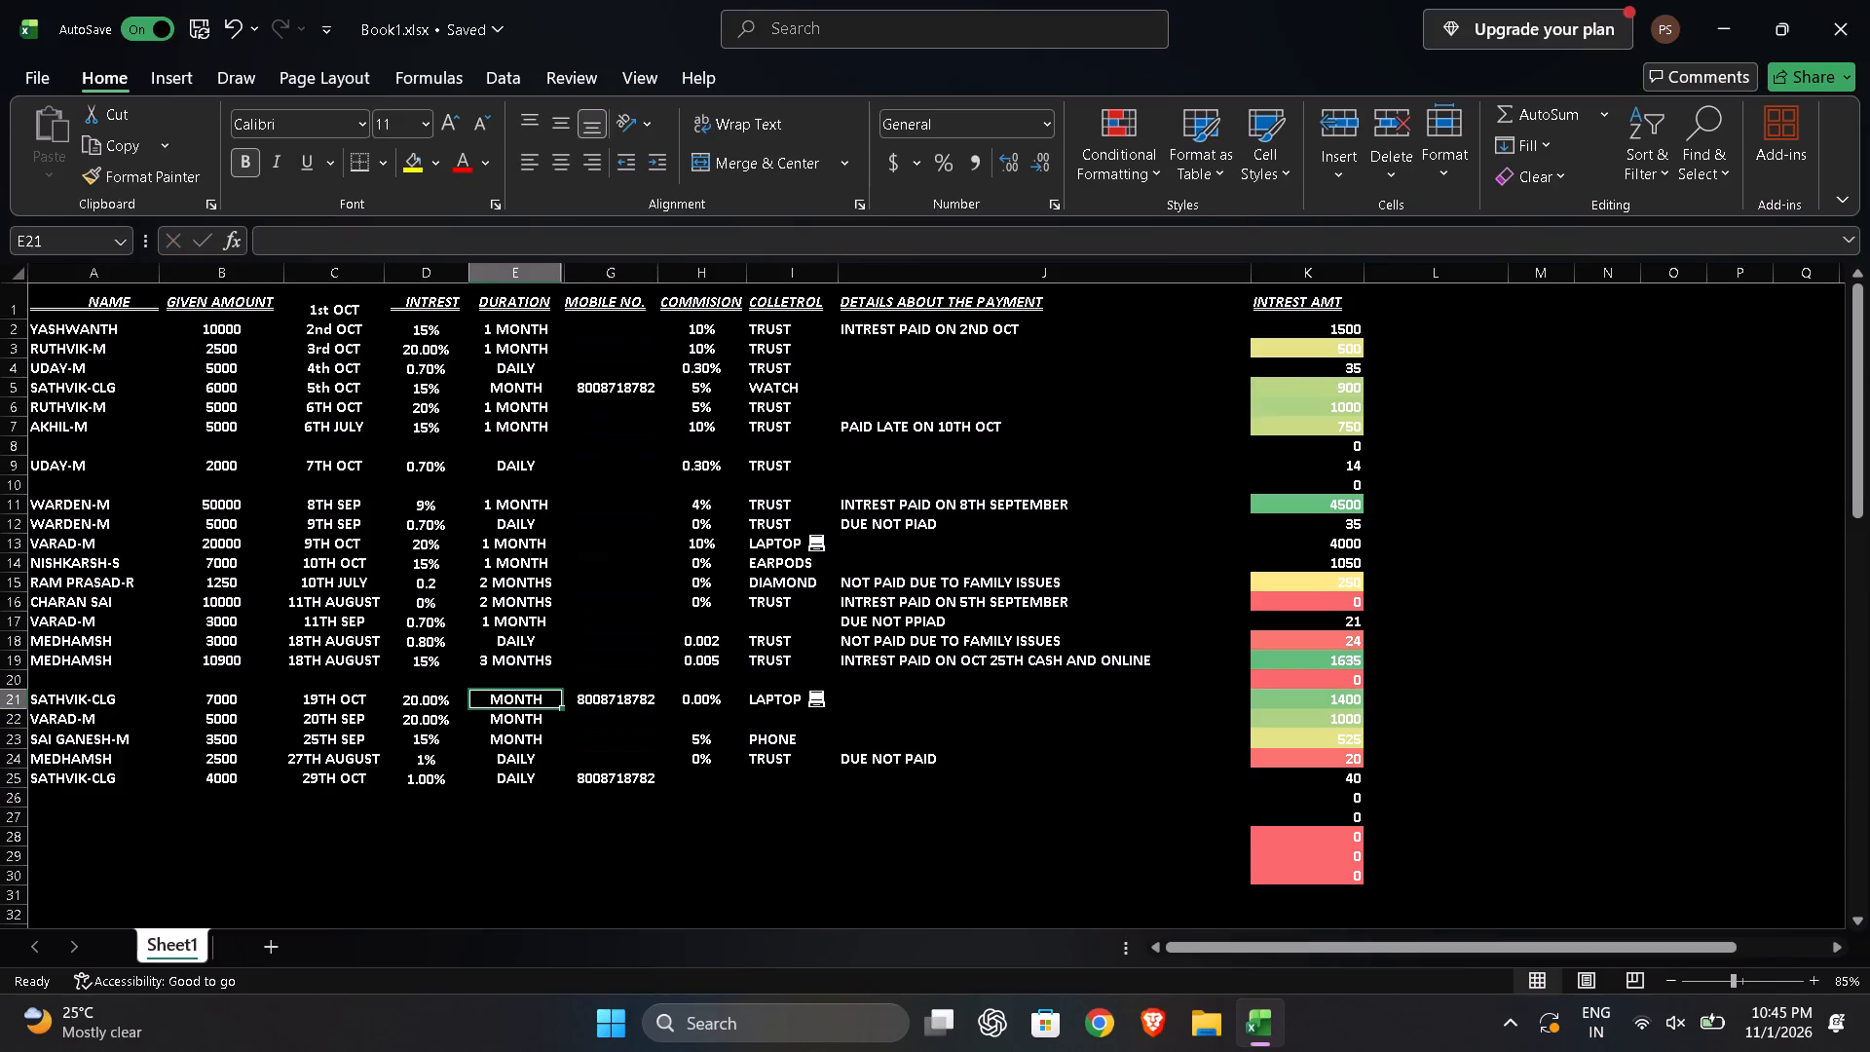
Check the blank row 20 of the upper list cell by cell, from the name through the payment details.
left_click(523, 673)
left_click(436, 675)
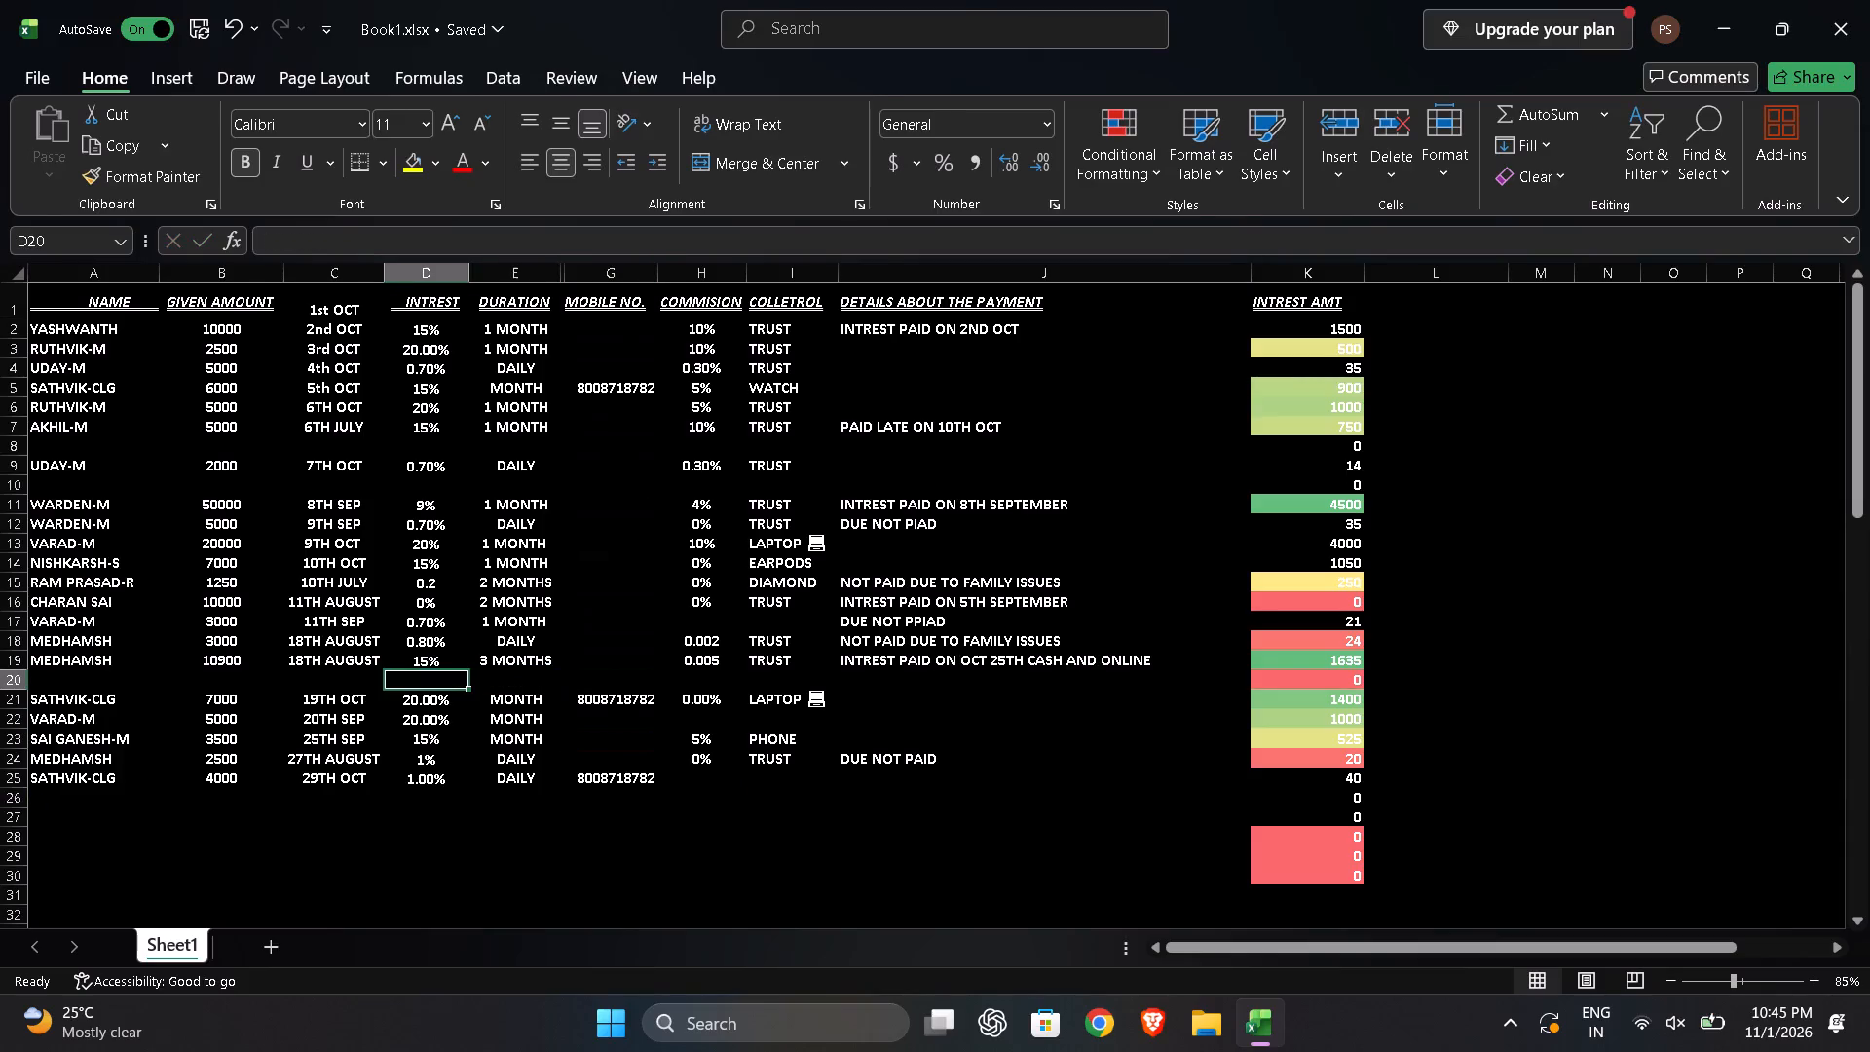
left_click(354, 676)
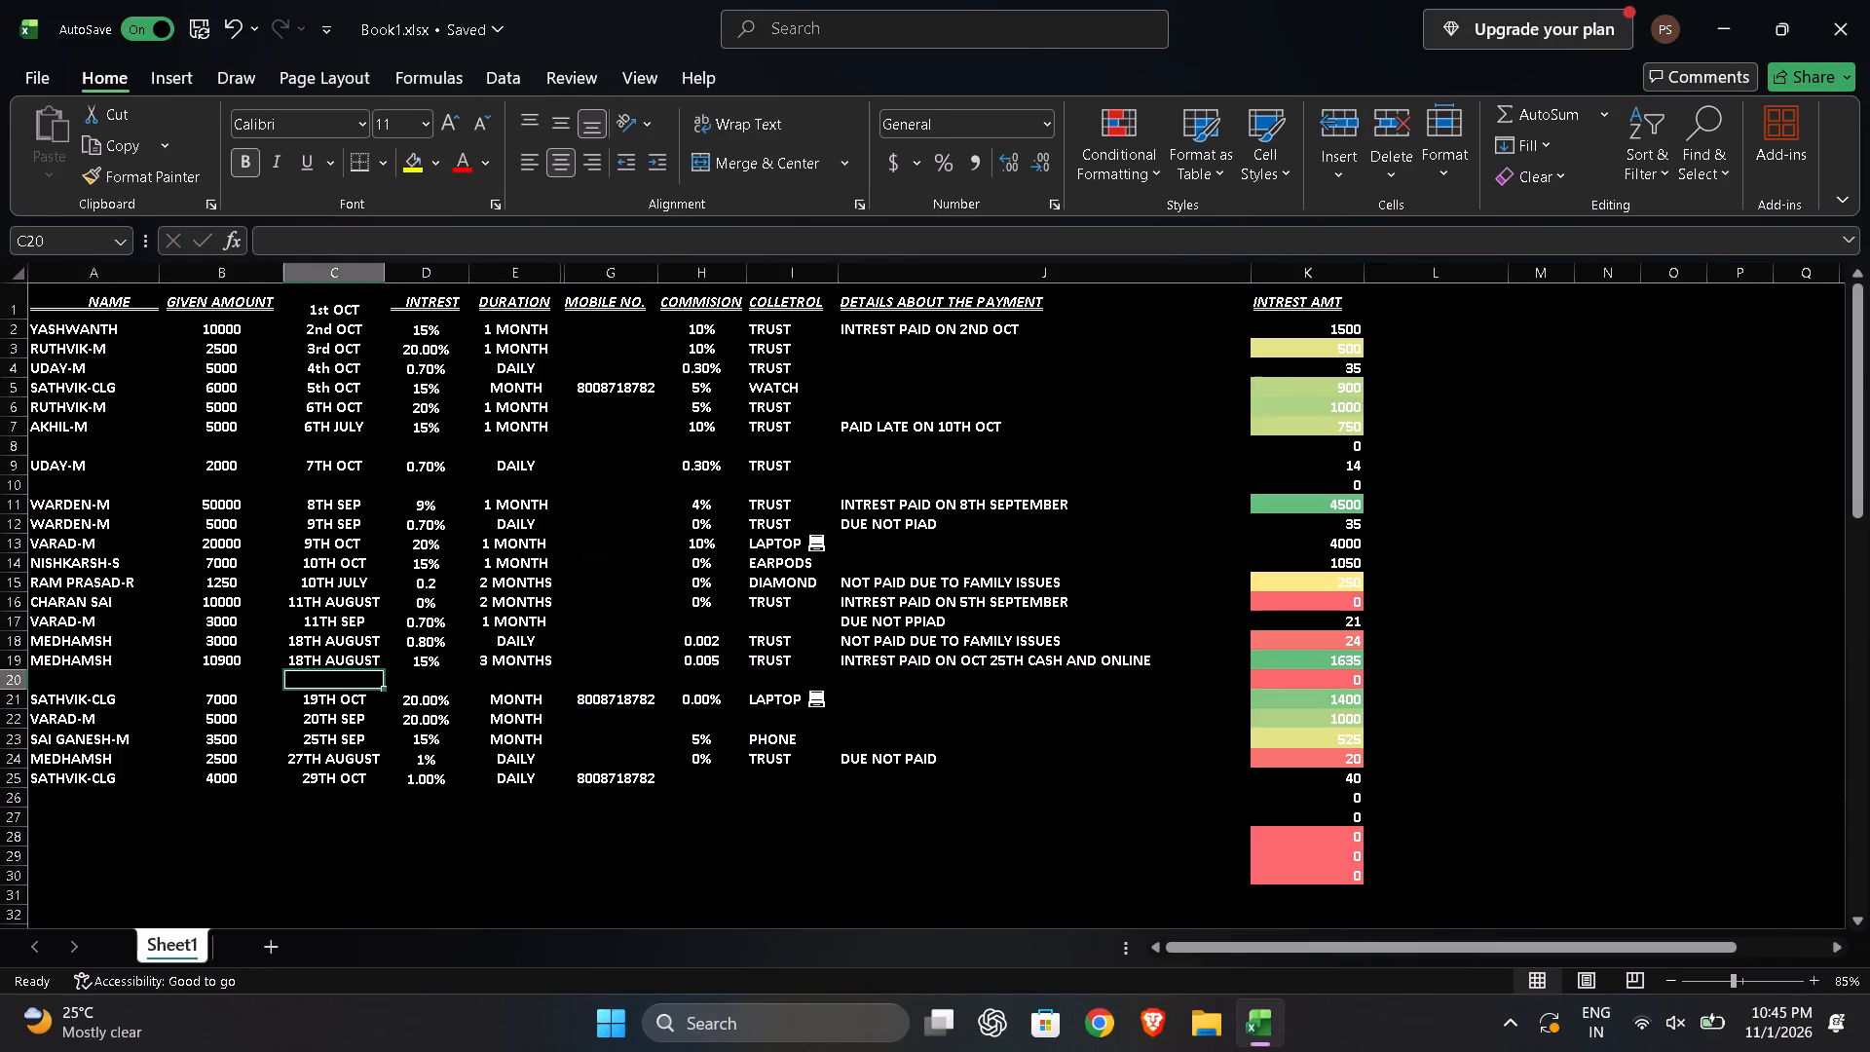
left_click(230, 676)
left_click(107, 678)
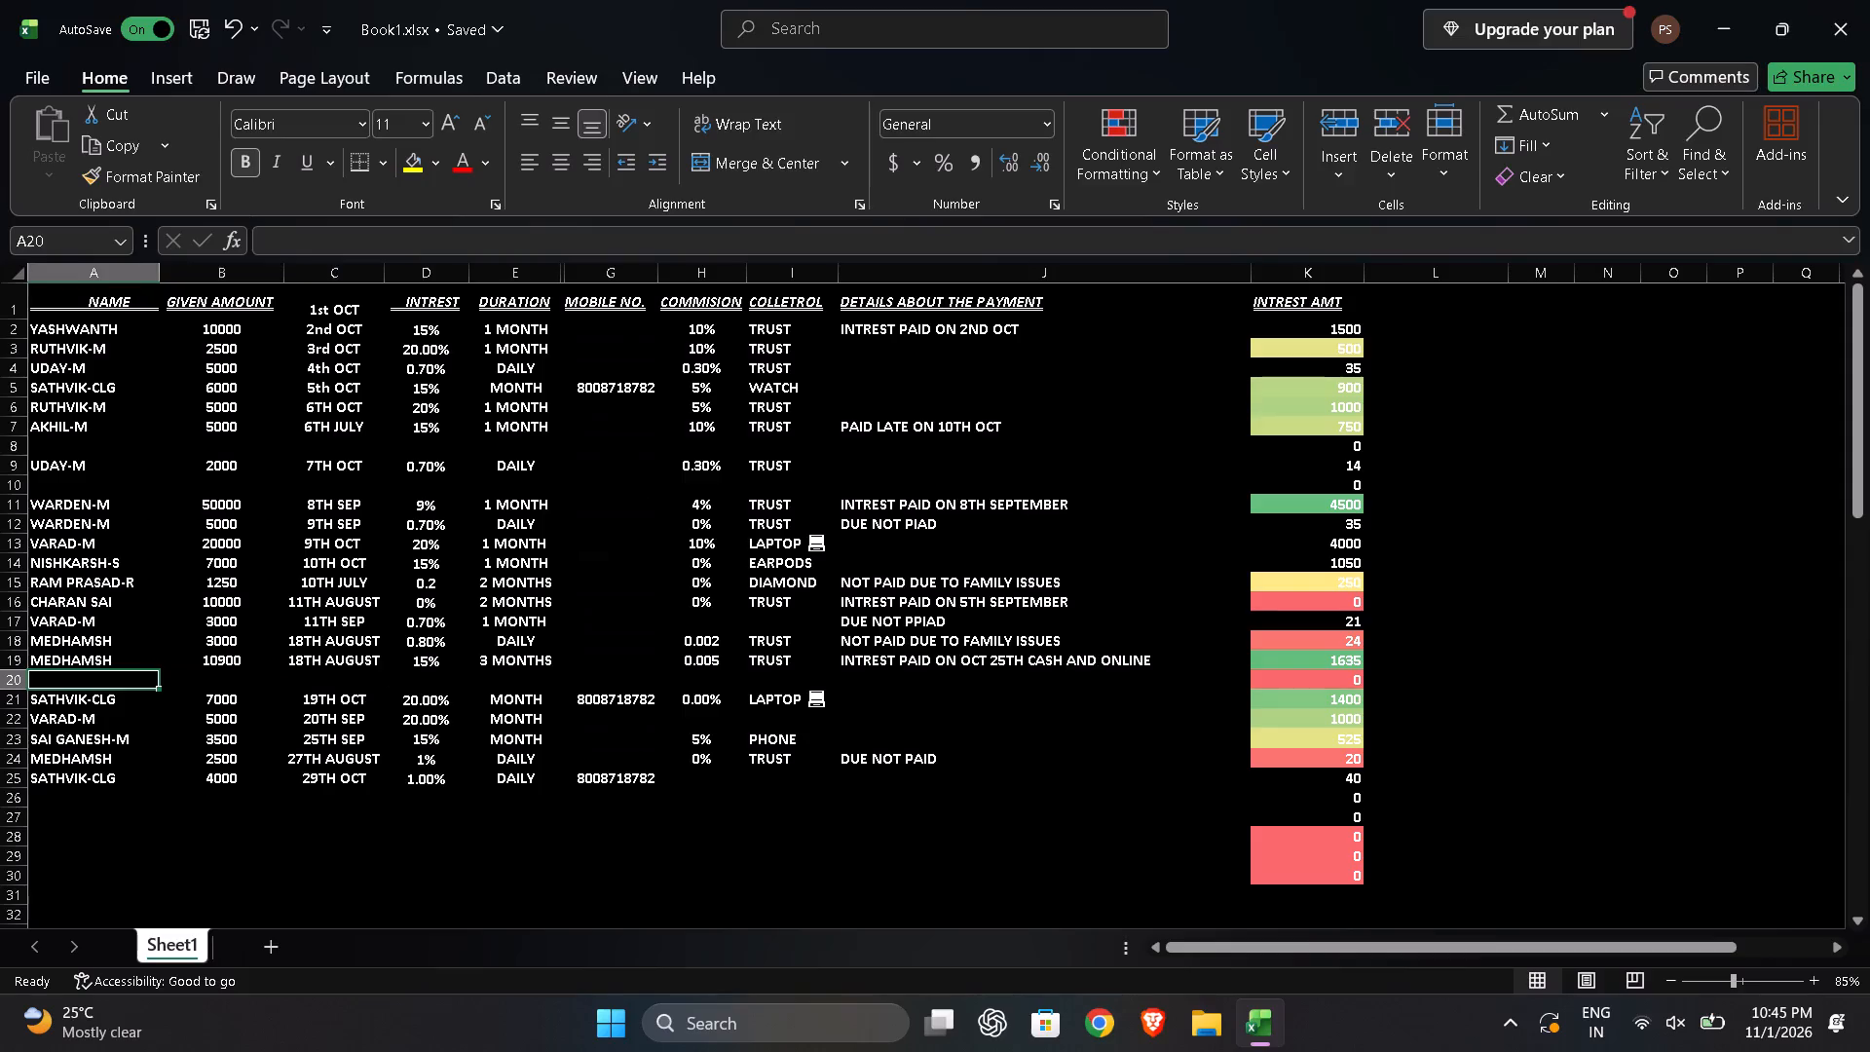
left_click(214, 680)
left_click(313, 672)
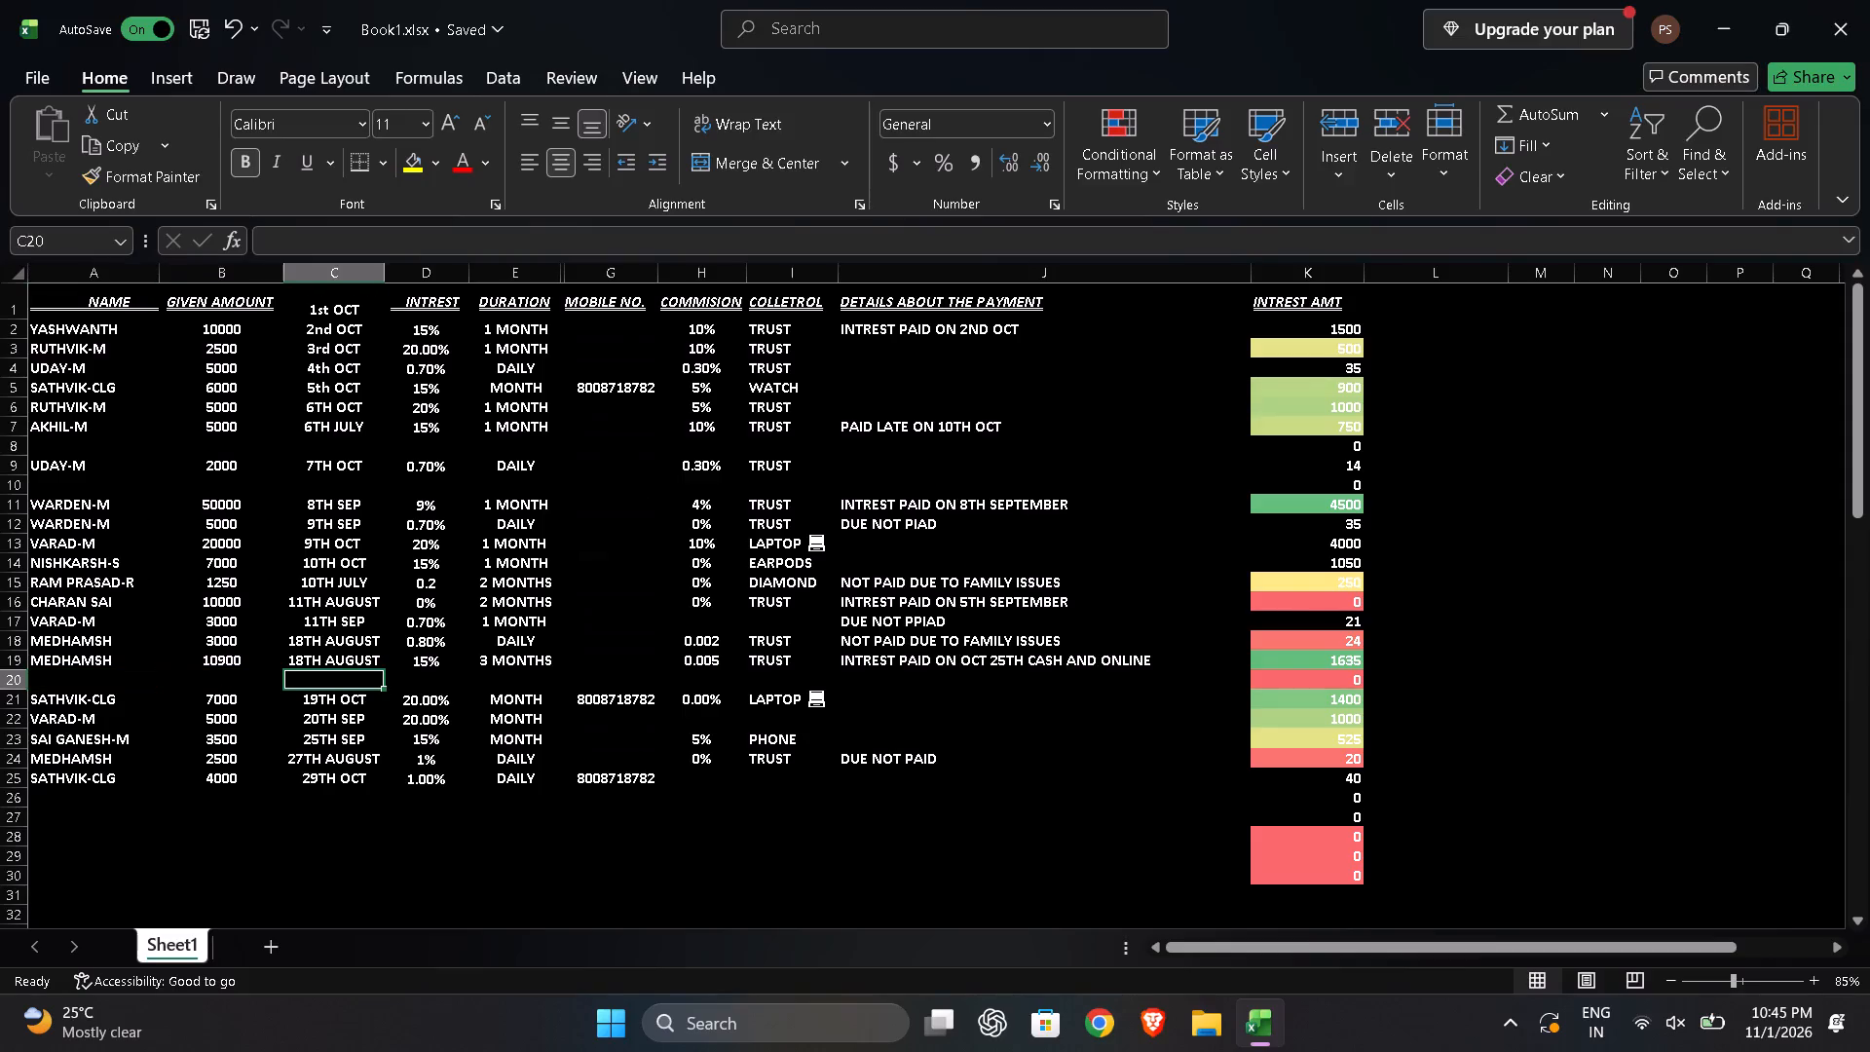
left_click(424, 681)
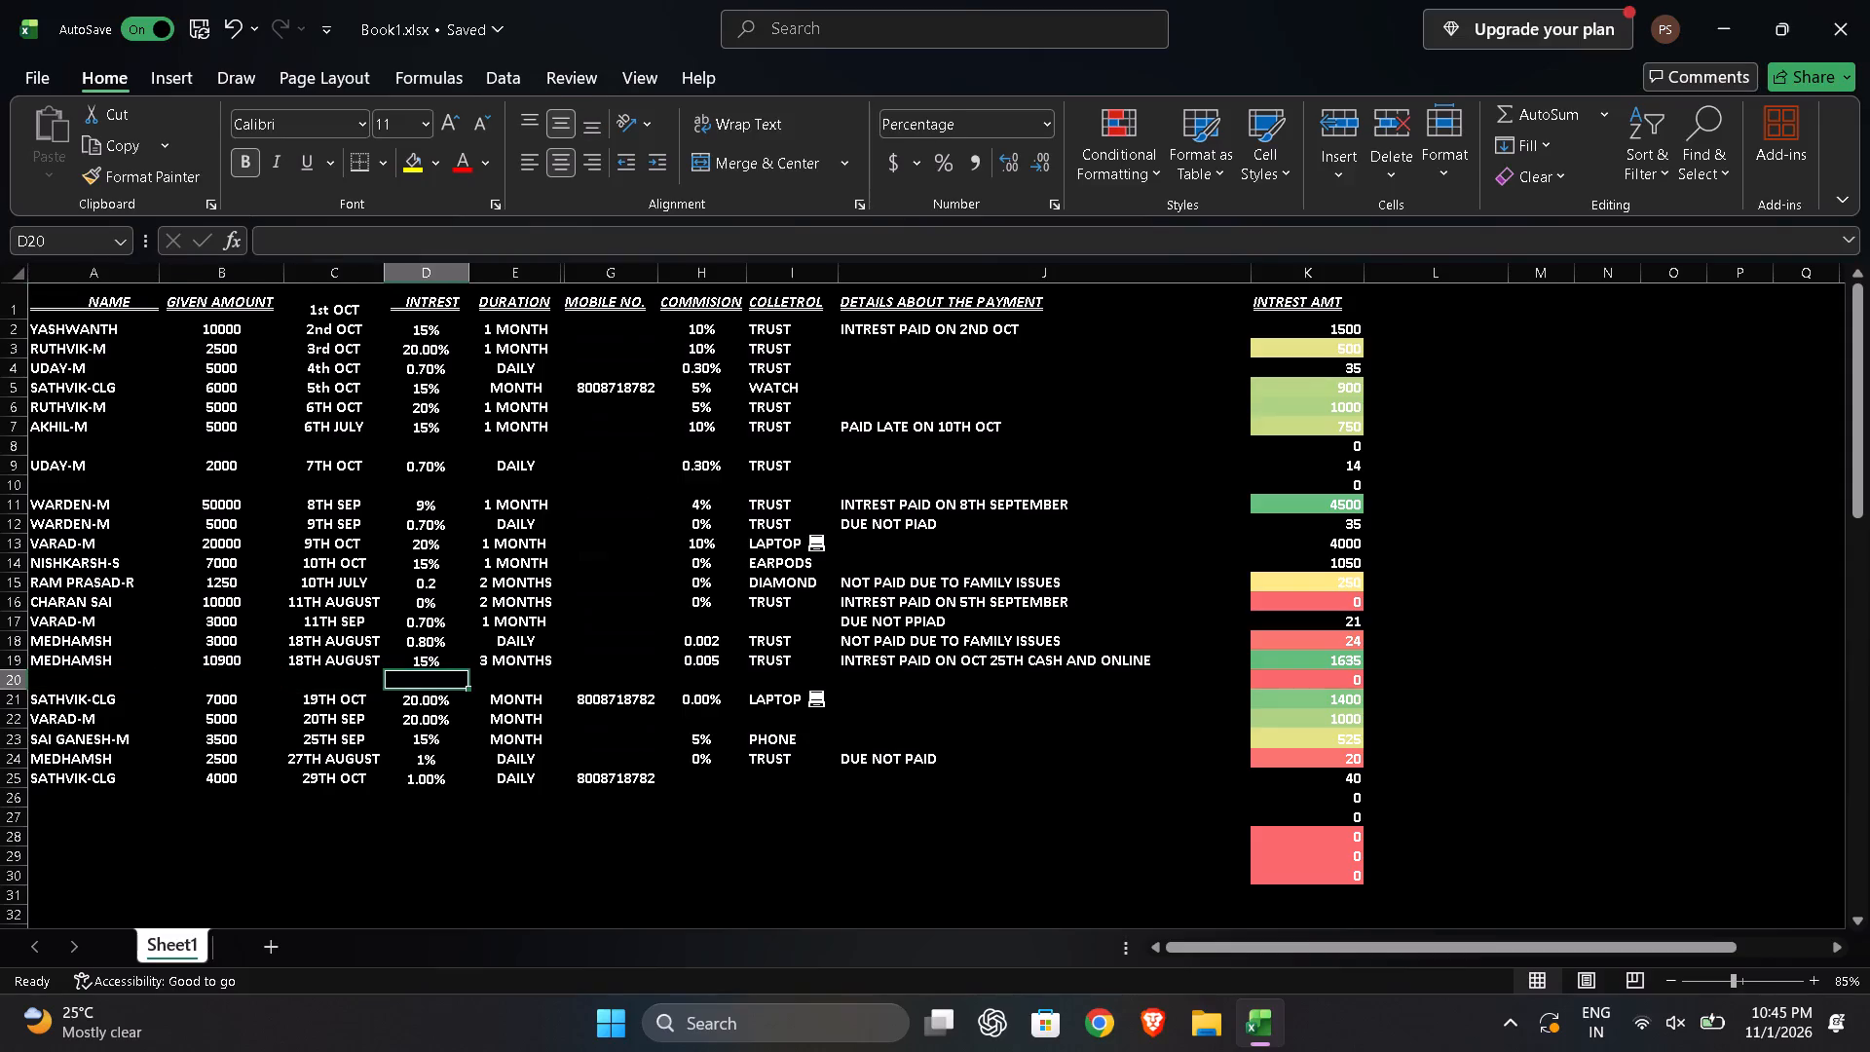
left_click(522, 668)
left_click(519, 679)
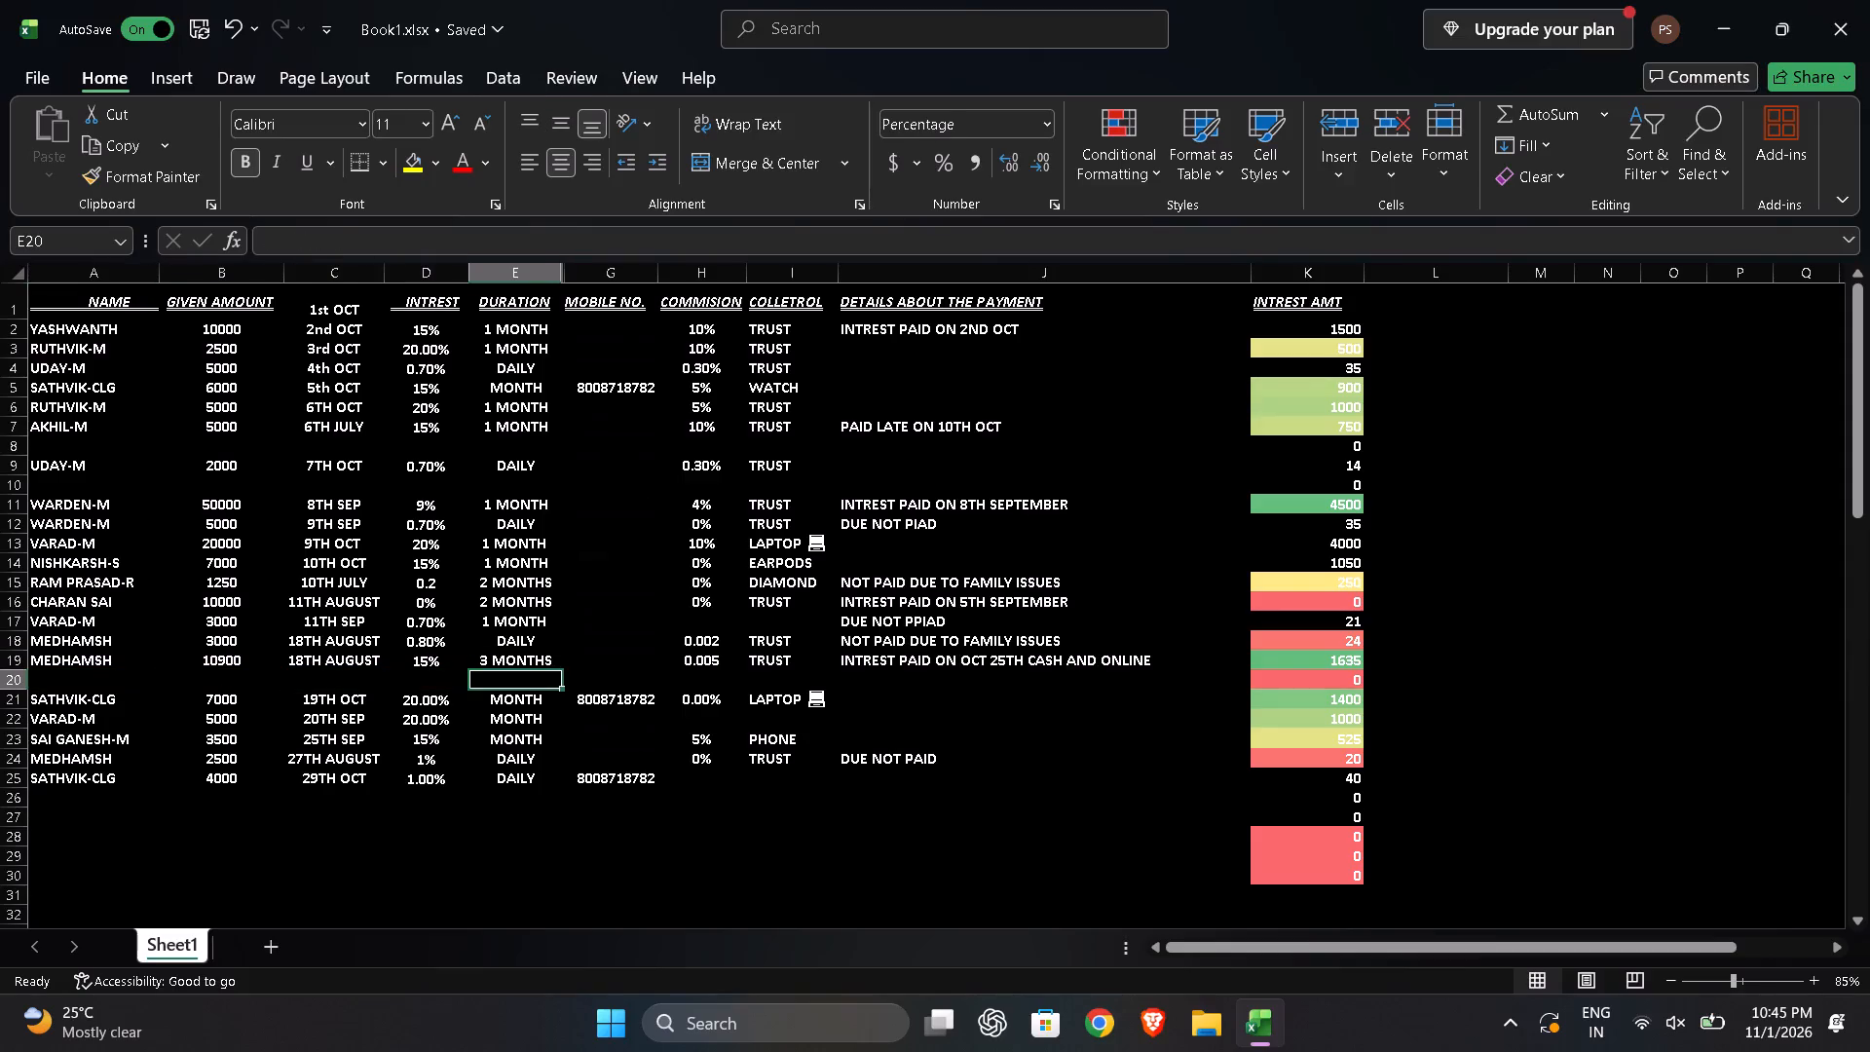
left_click(602, 681)
left_click(692, 678)
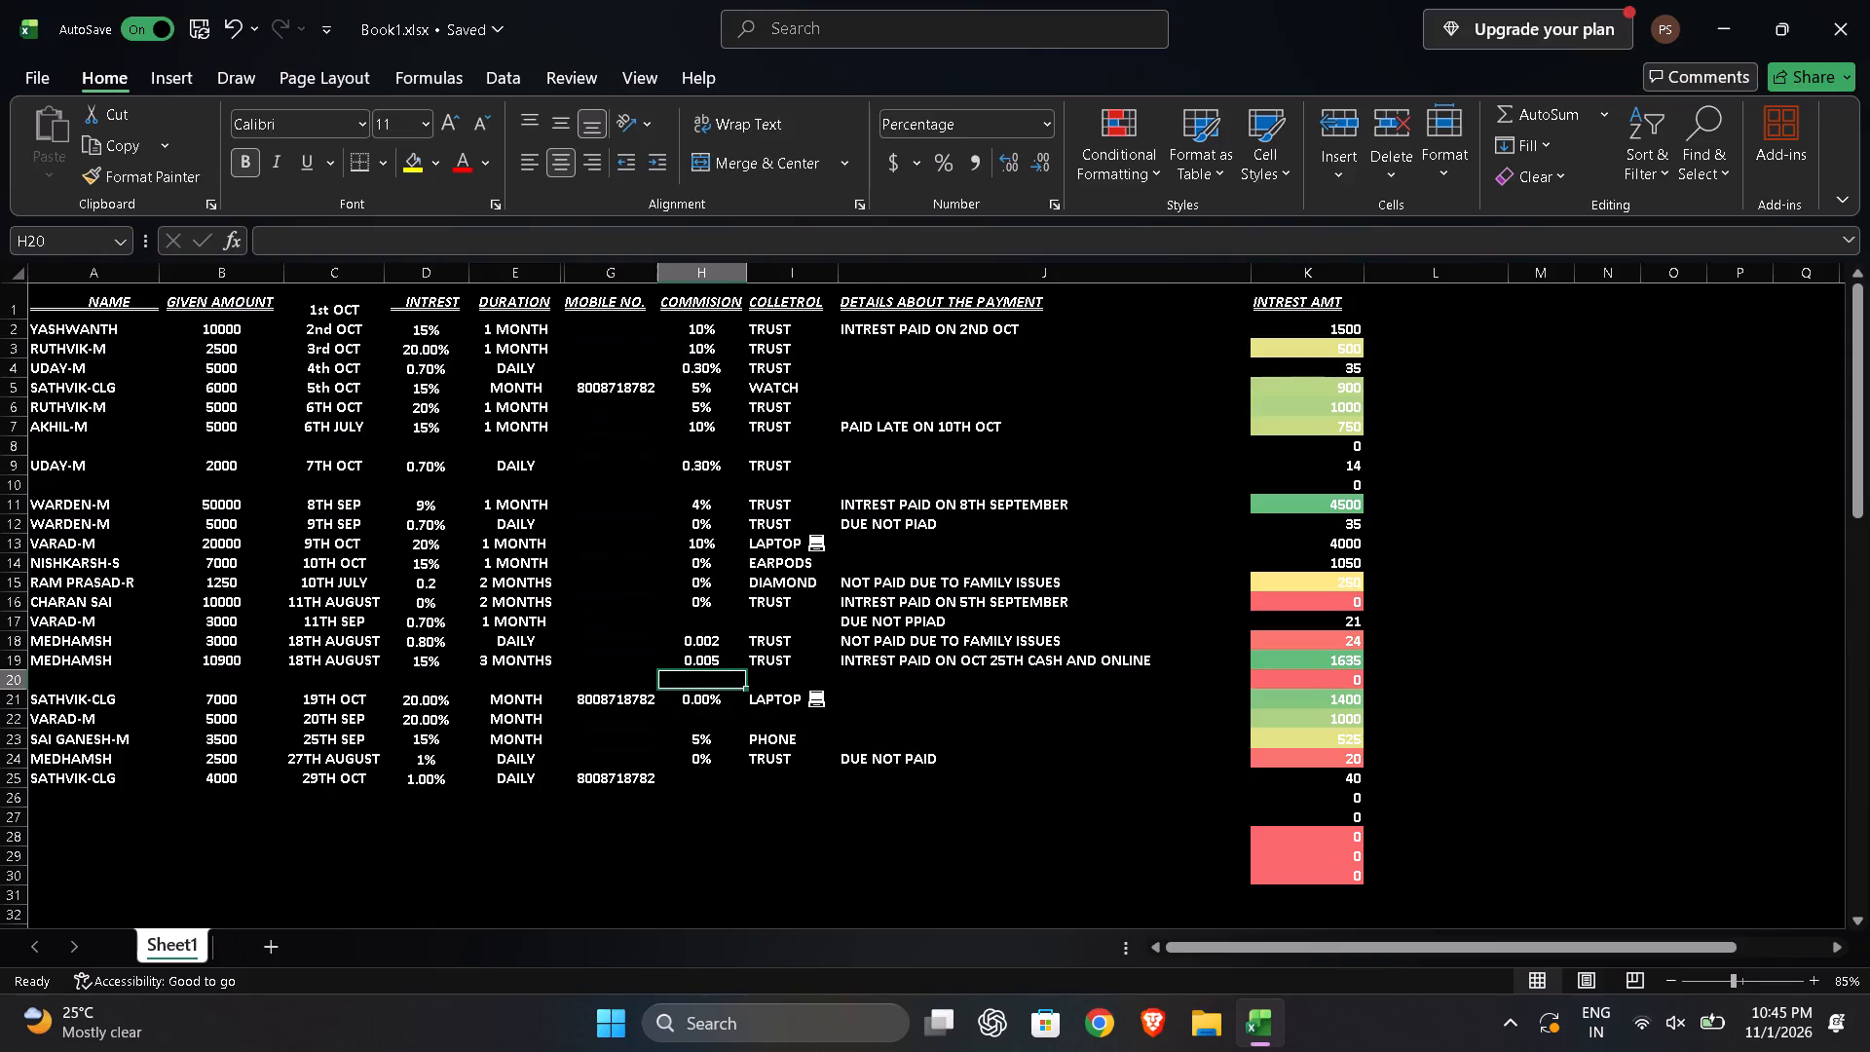
left_click(770, 679)
scroll(770, 679, "down", 1)
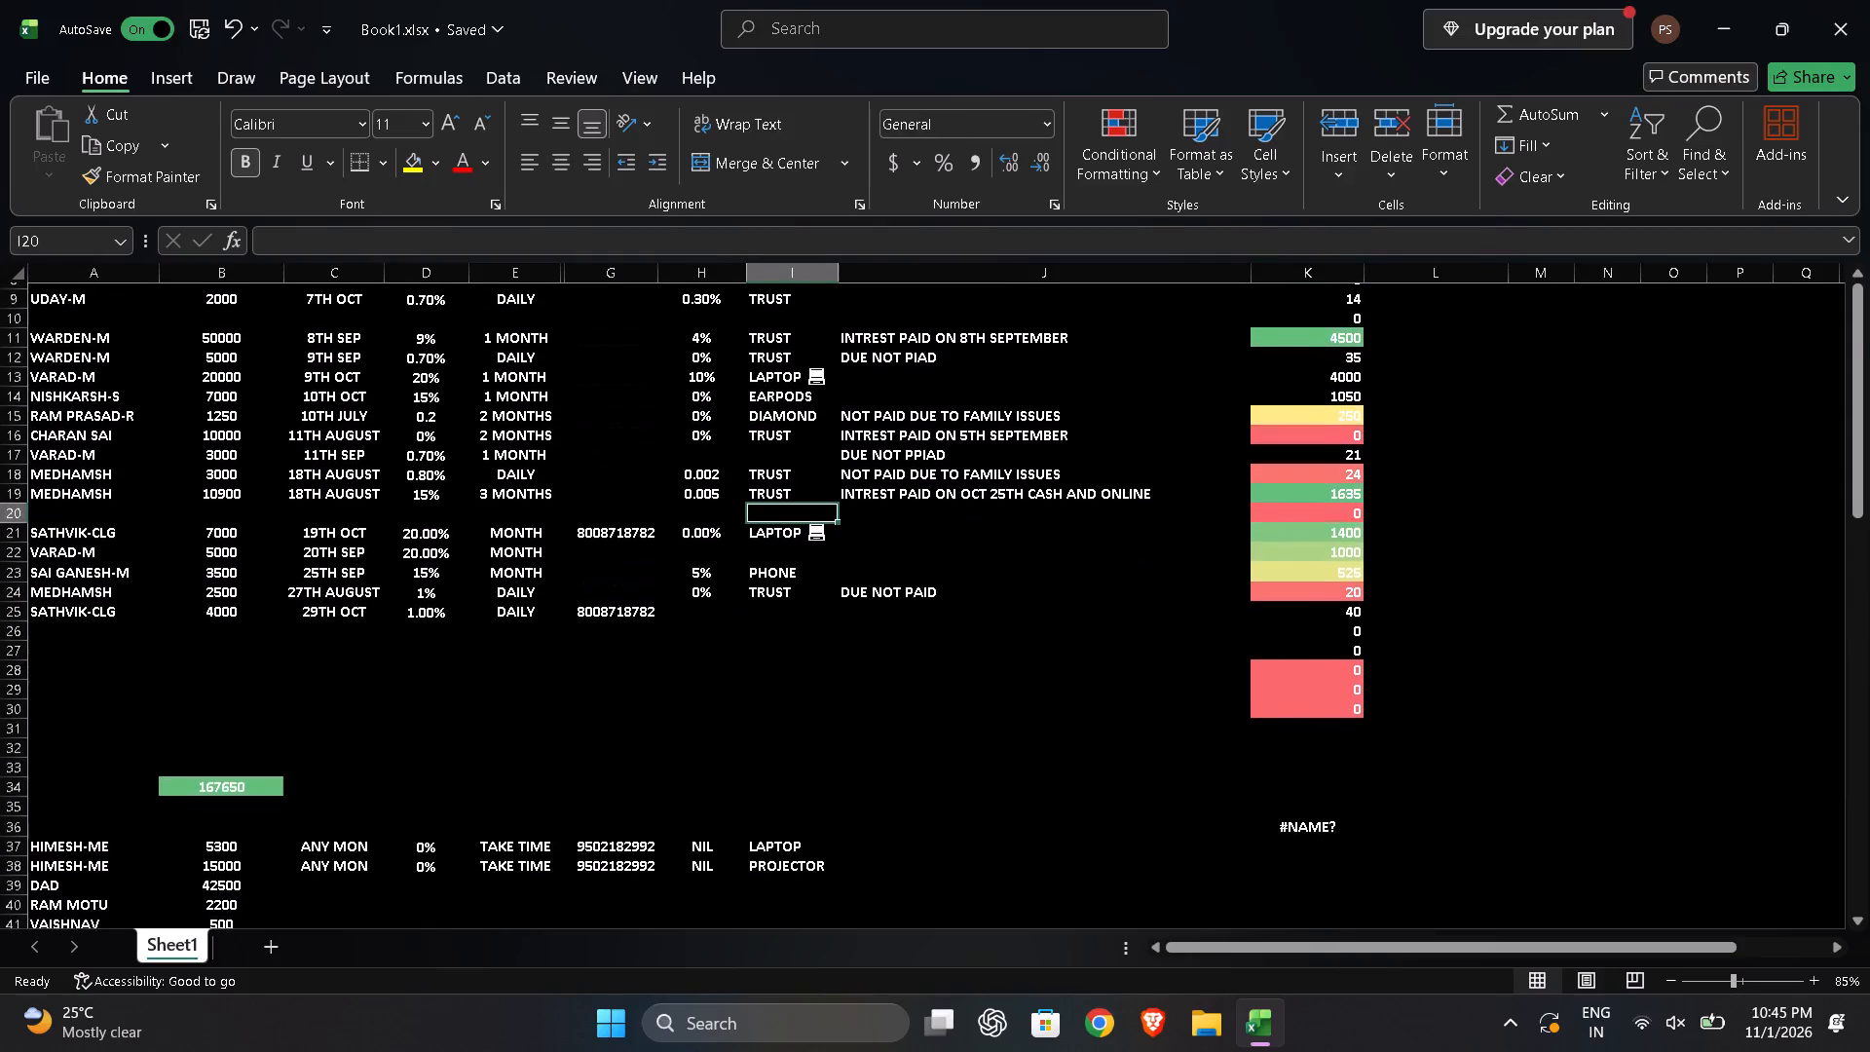
scroll(770, 679, "down", 1)
scroll(770, 679, "up", 1)
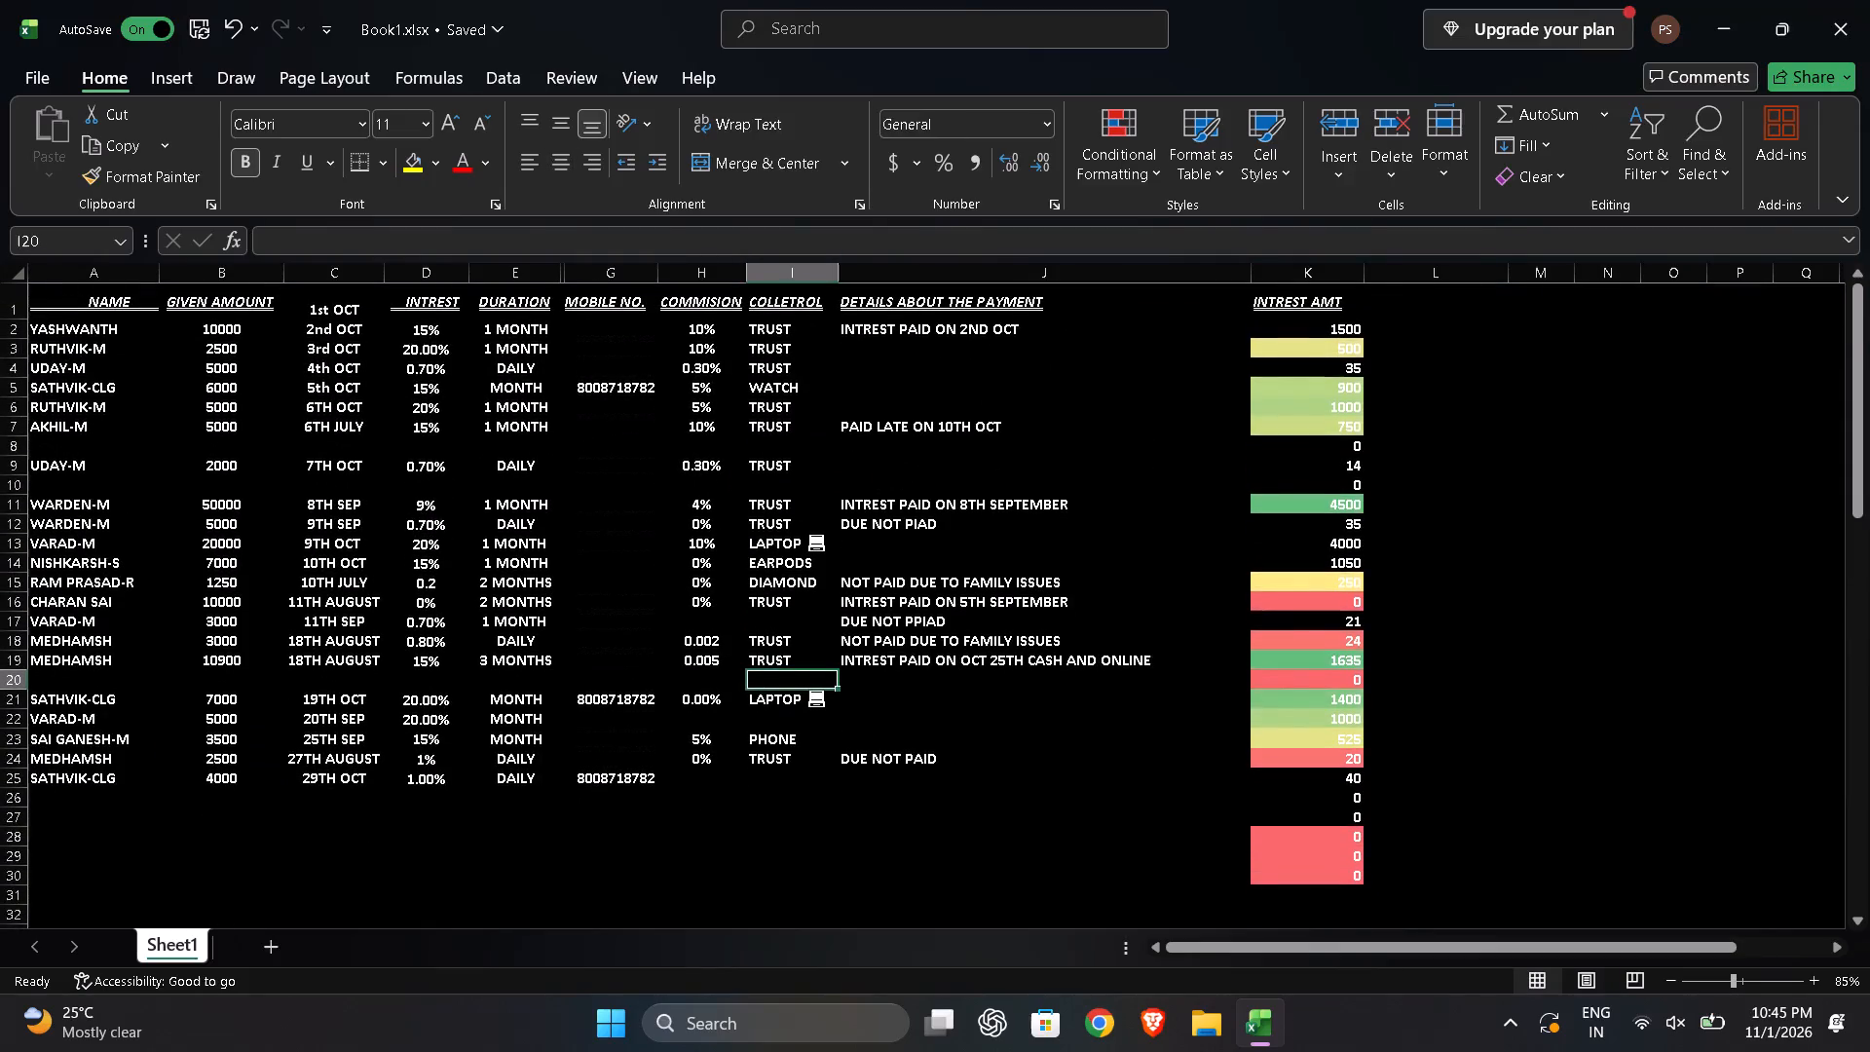
left_click(883, 682)
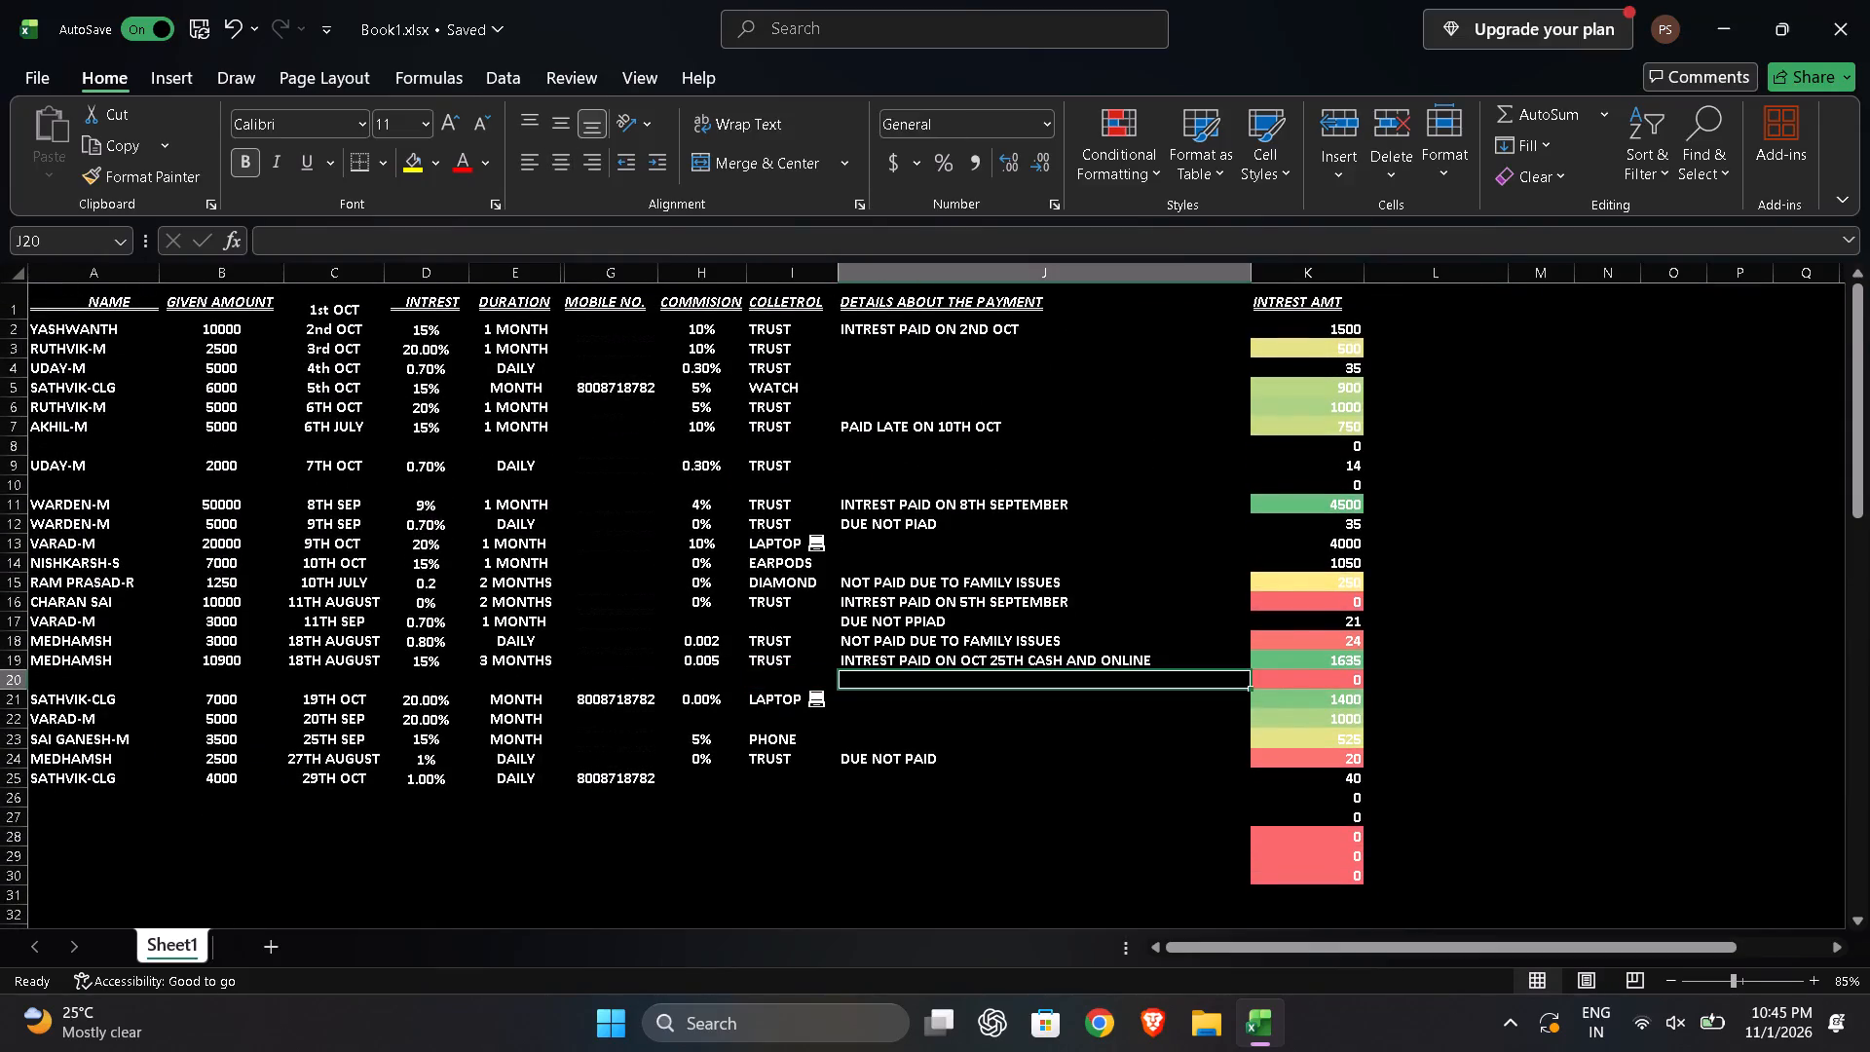
scroll(883, 682, "up", 1)
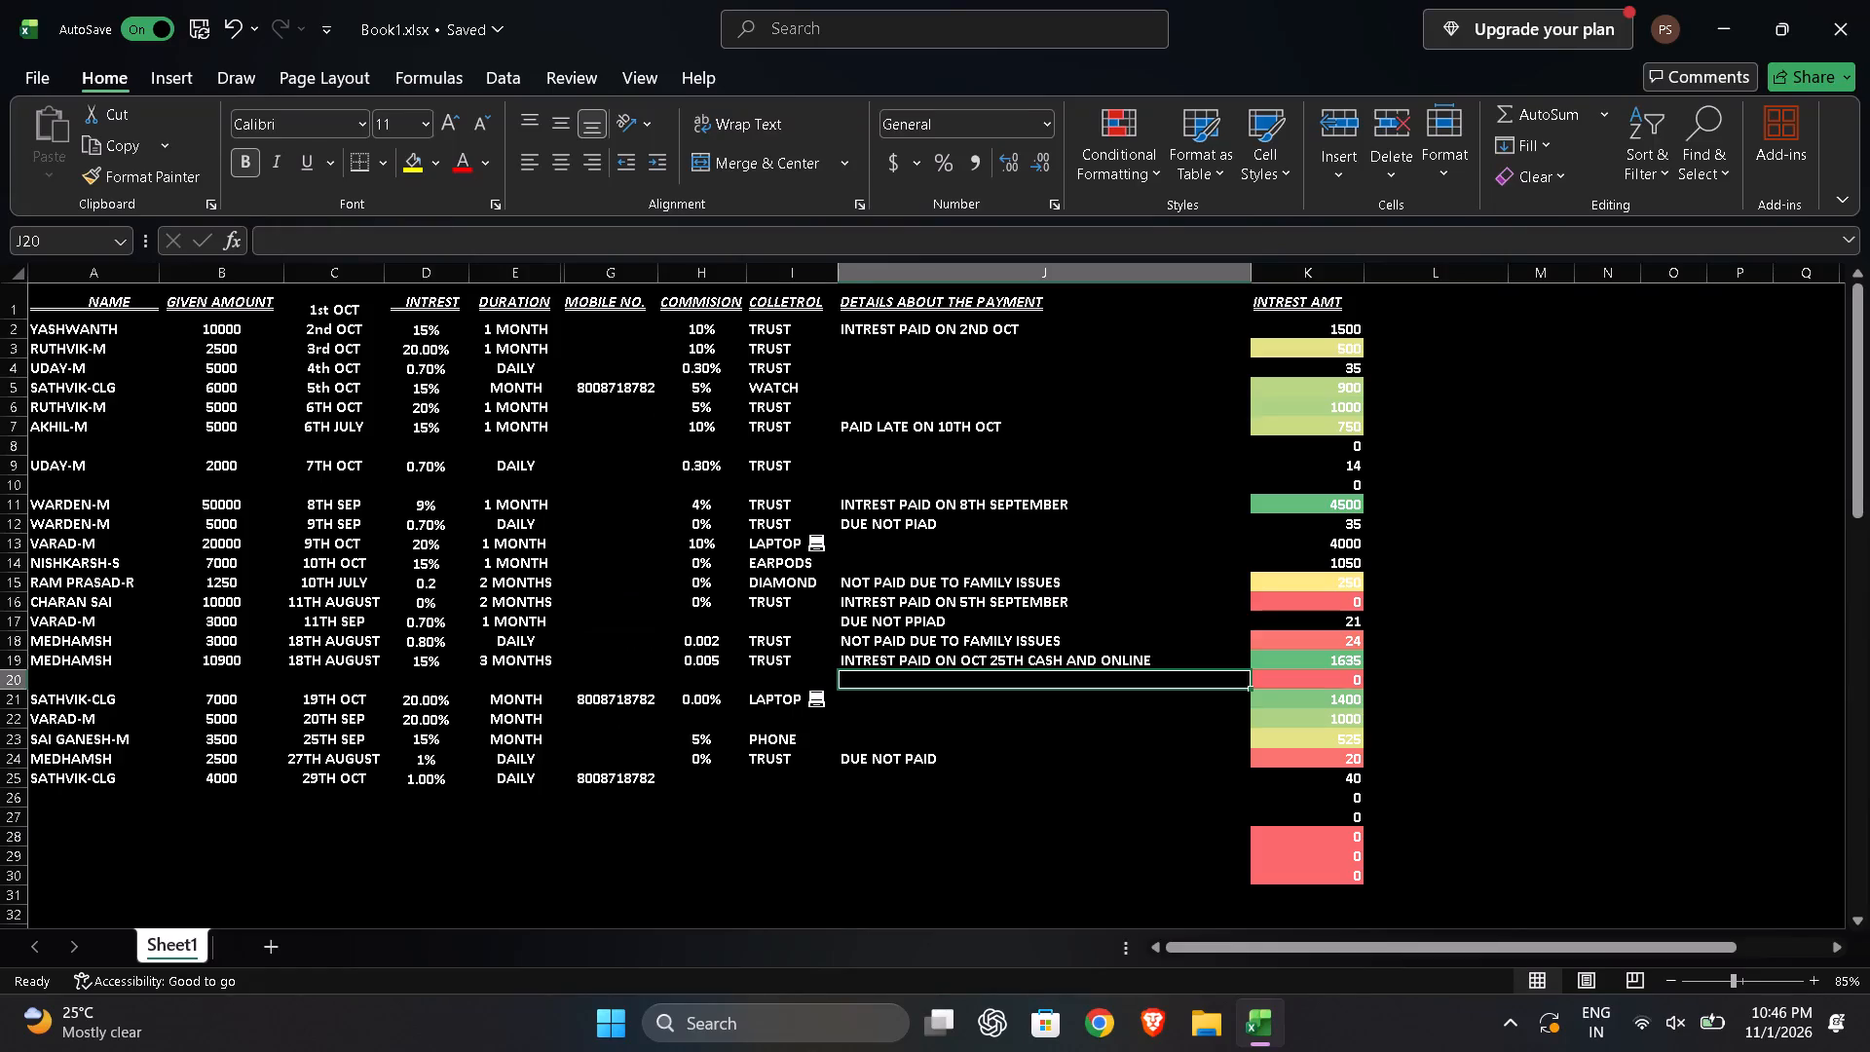
Recheck the blank row 20 cells, covering the name, amount, date, interest, duration, commission, collateral and payment details.
left_click(739, 678)
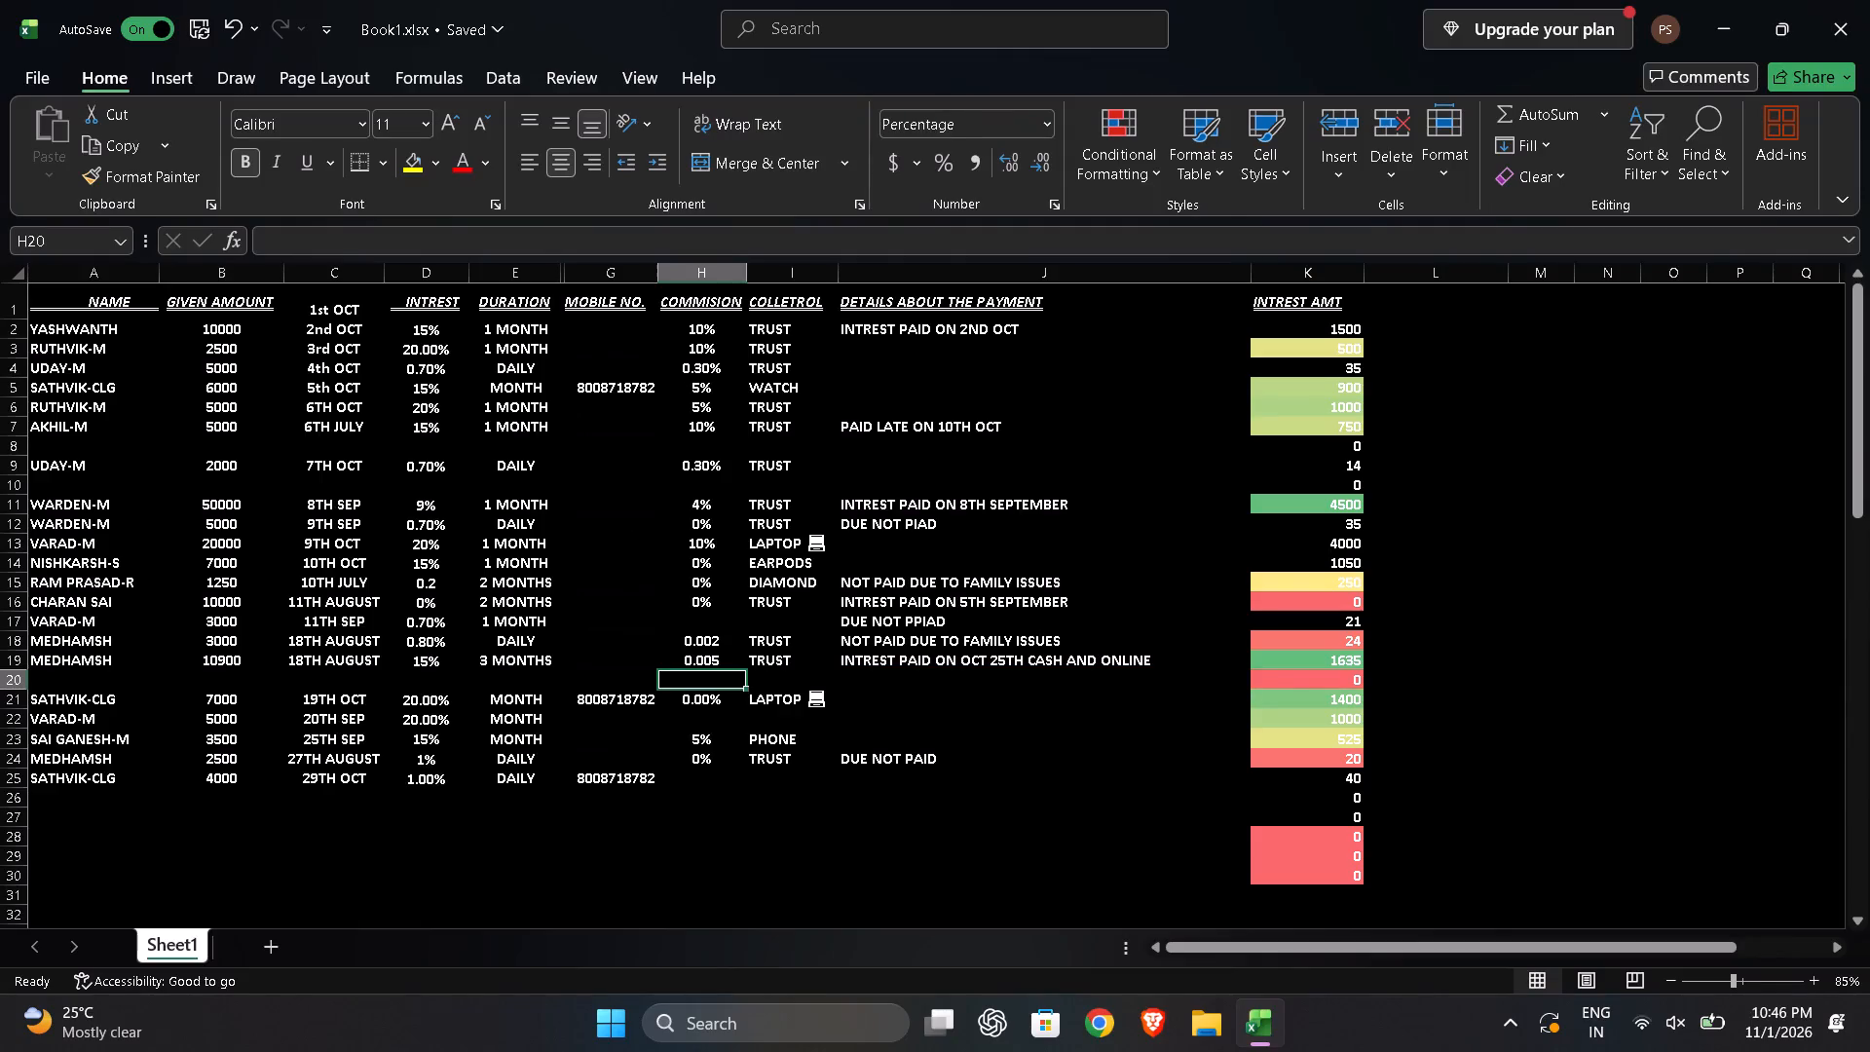
left_click(789, 683)
left_click(885, 687)
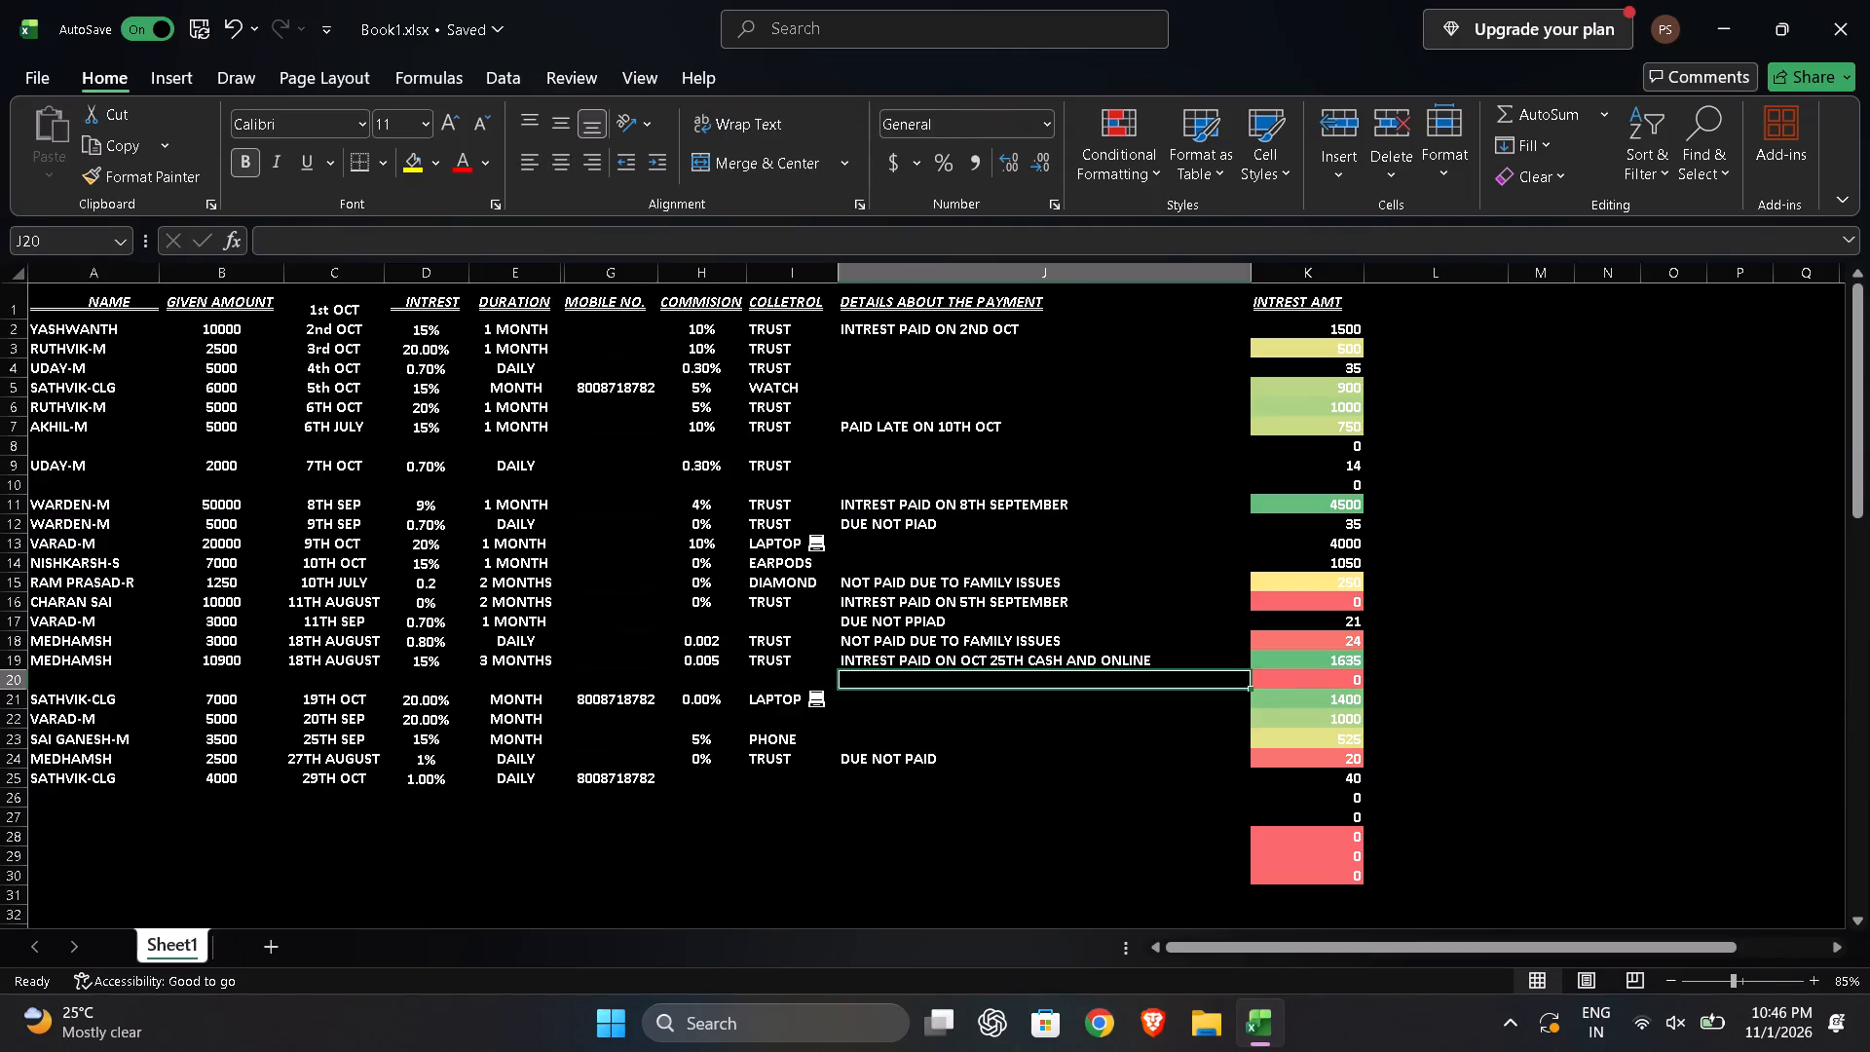
left_click(94, 675)
left_click(232, 671)
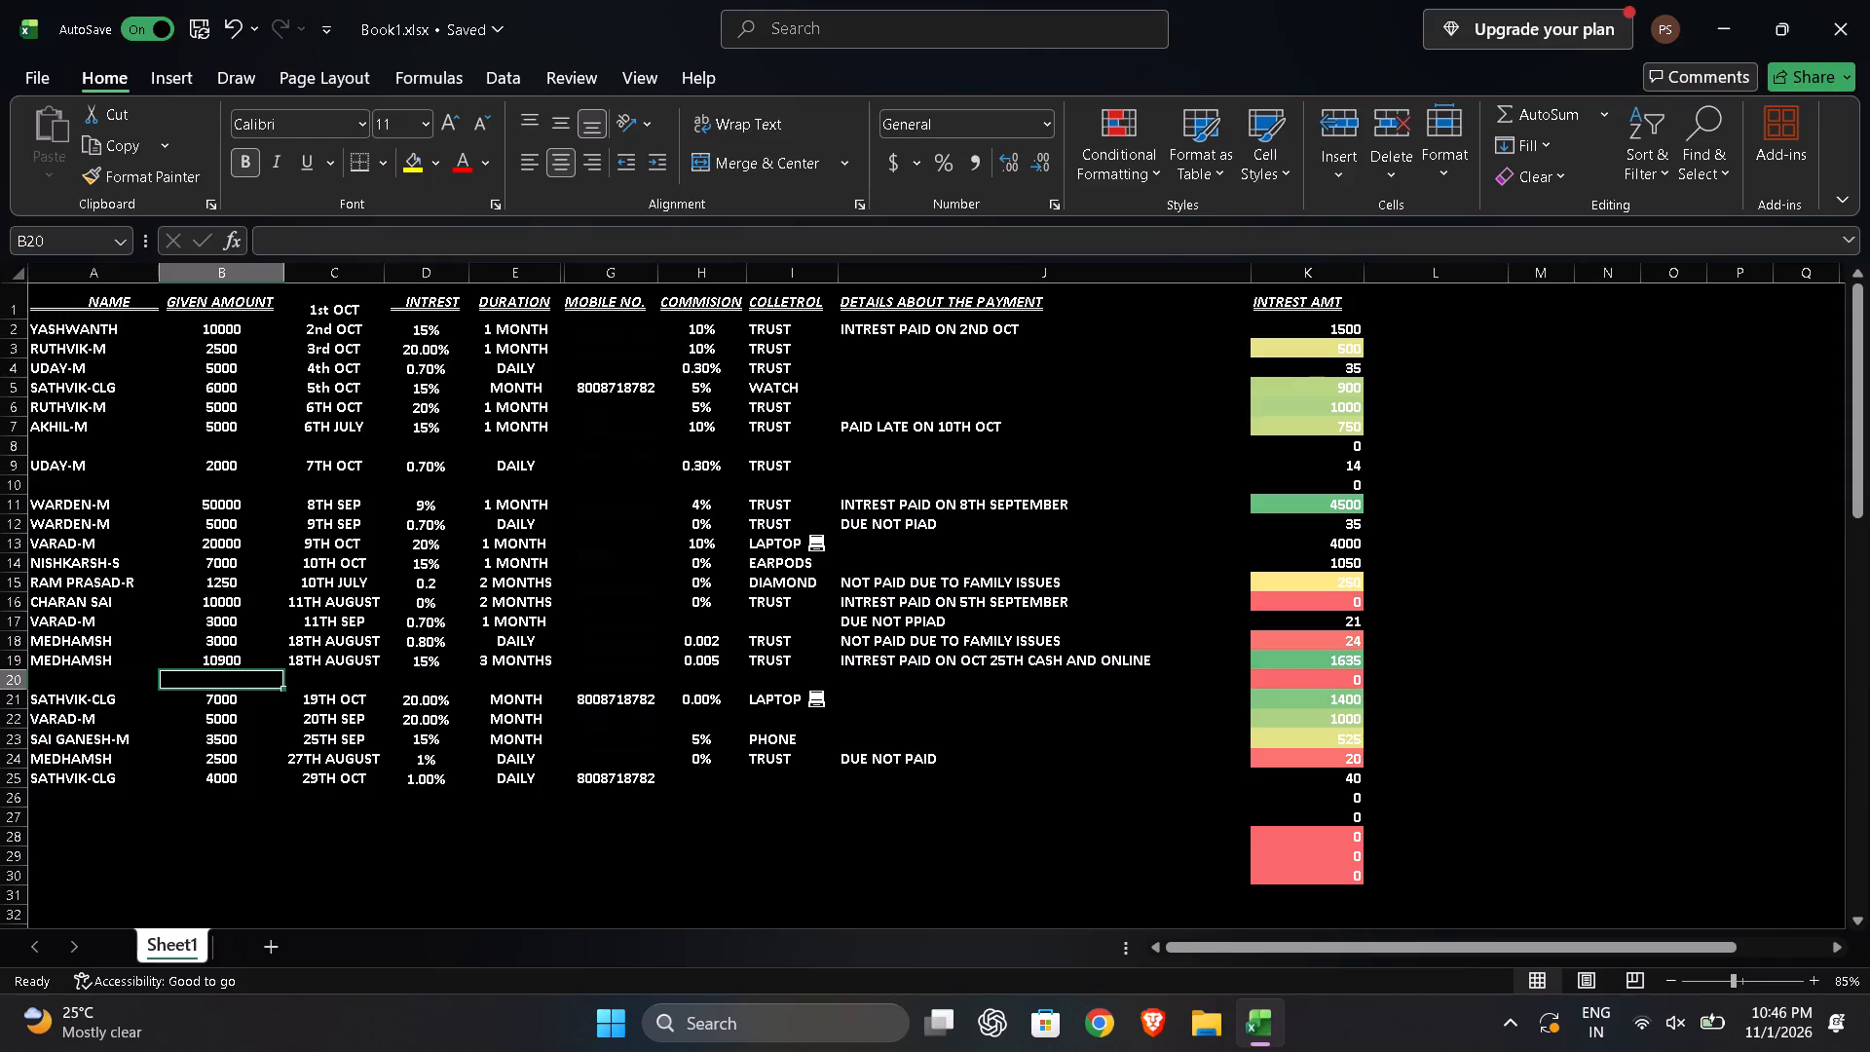
left_click(110, 678)
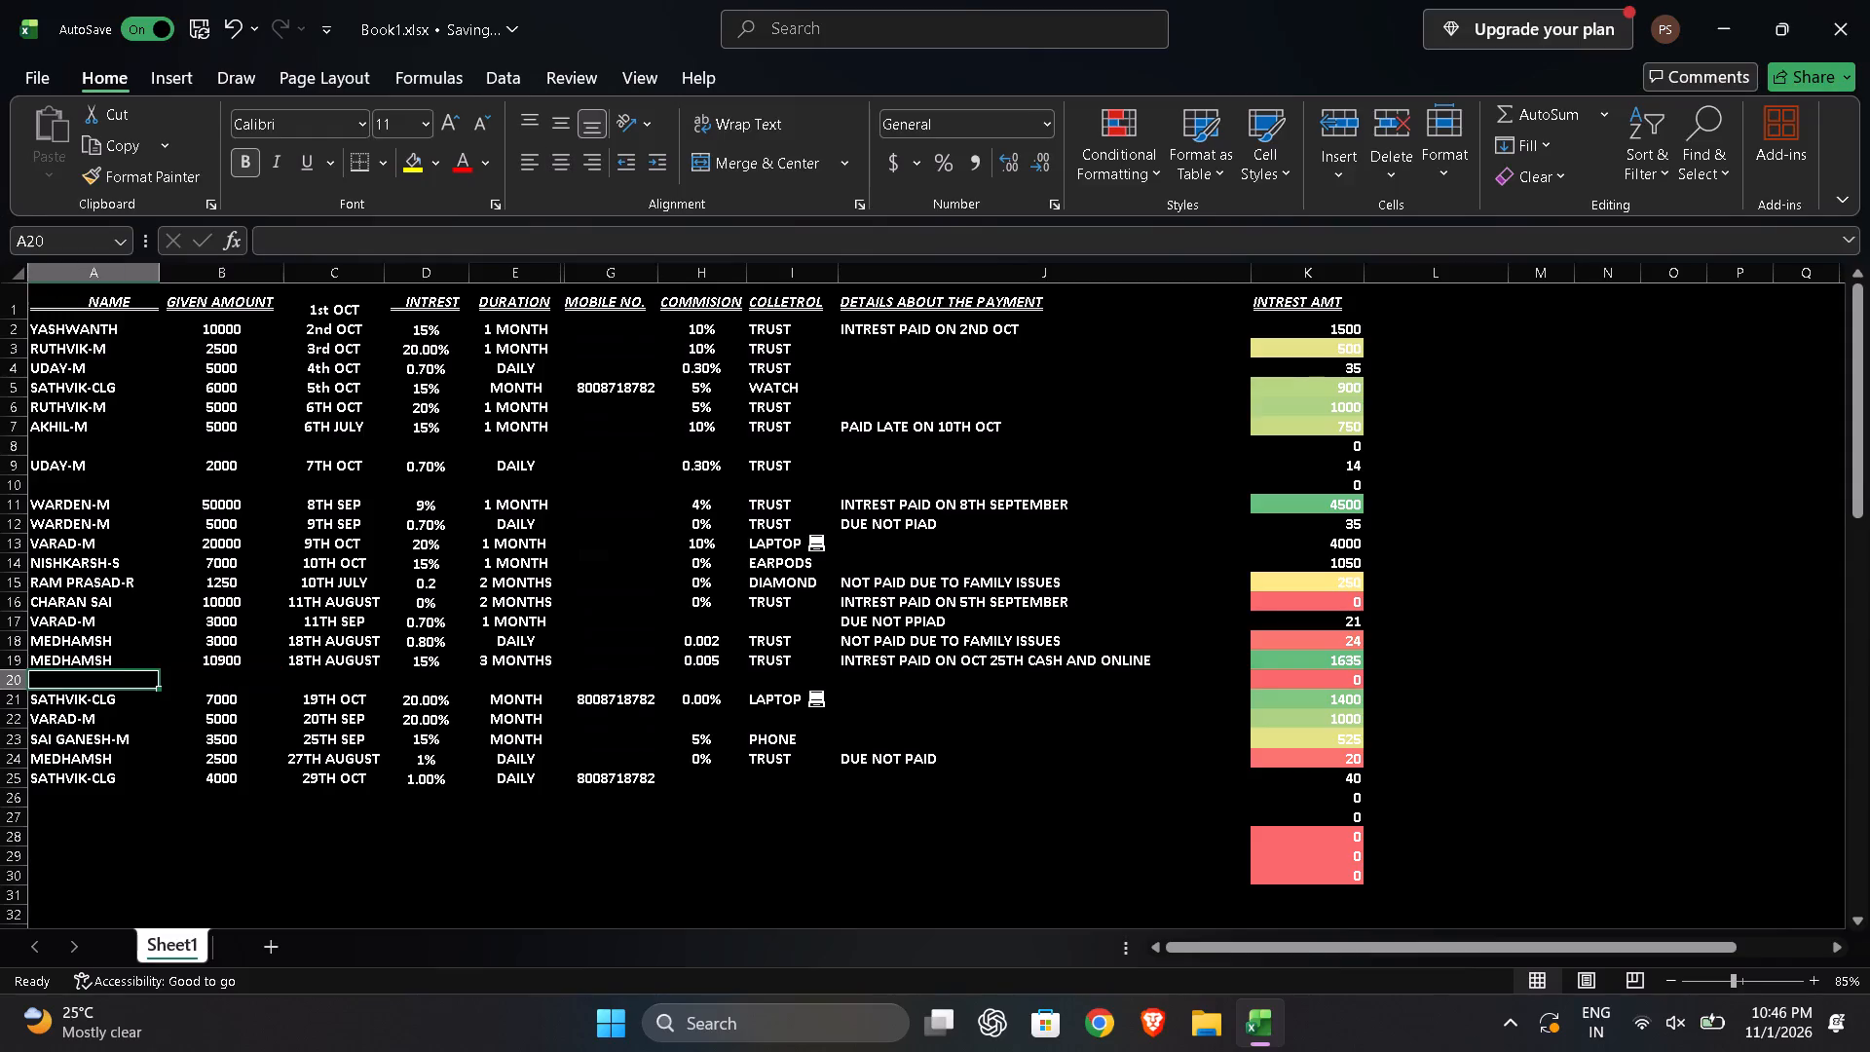
left_click(248, 682)
left_click(354, 678)
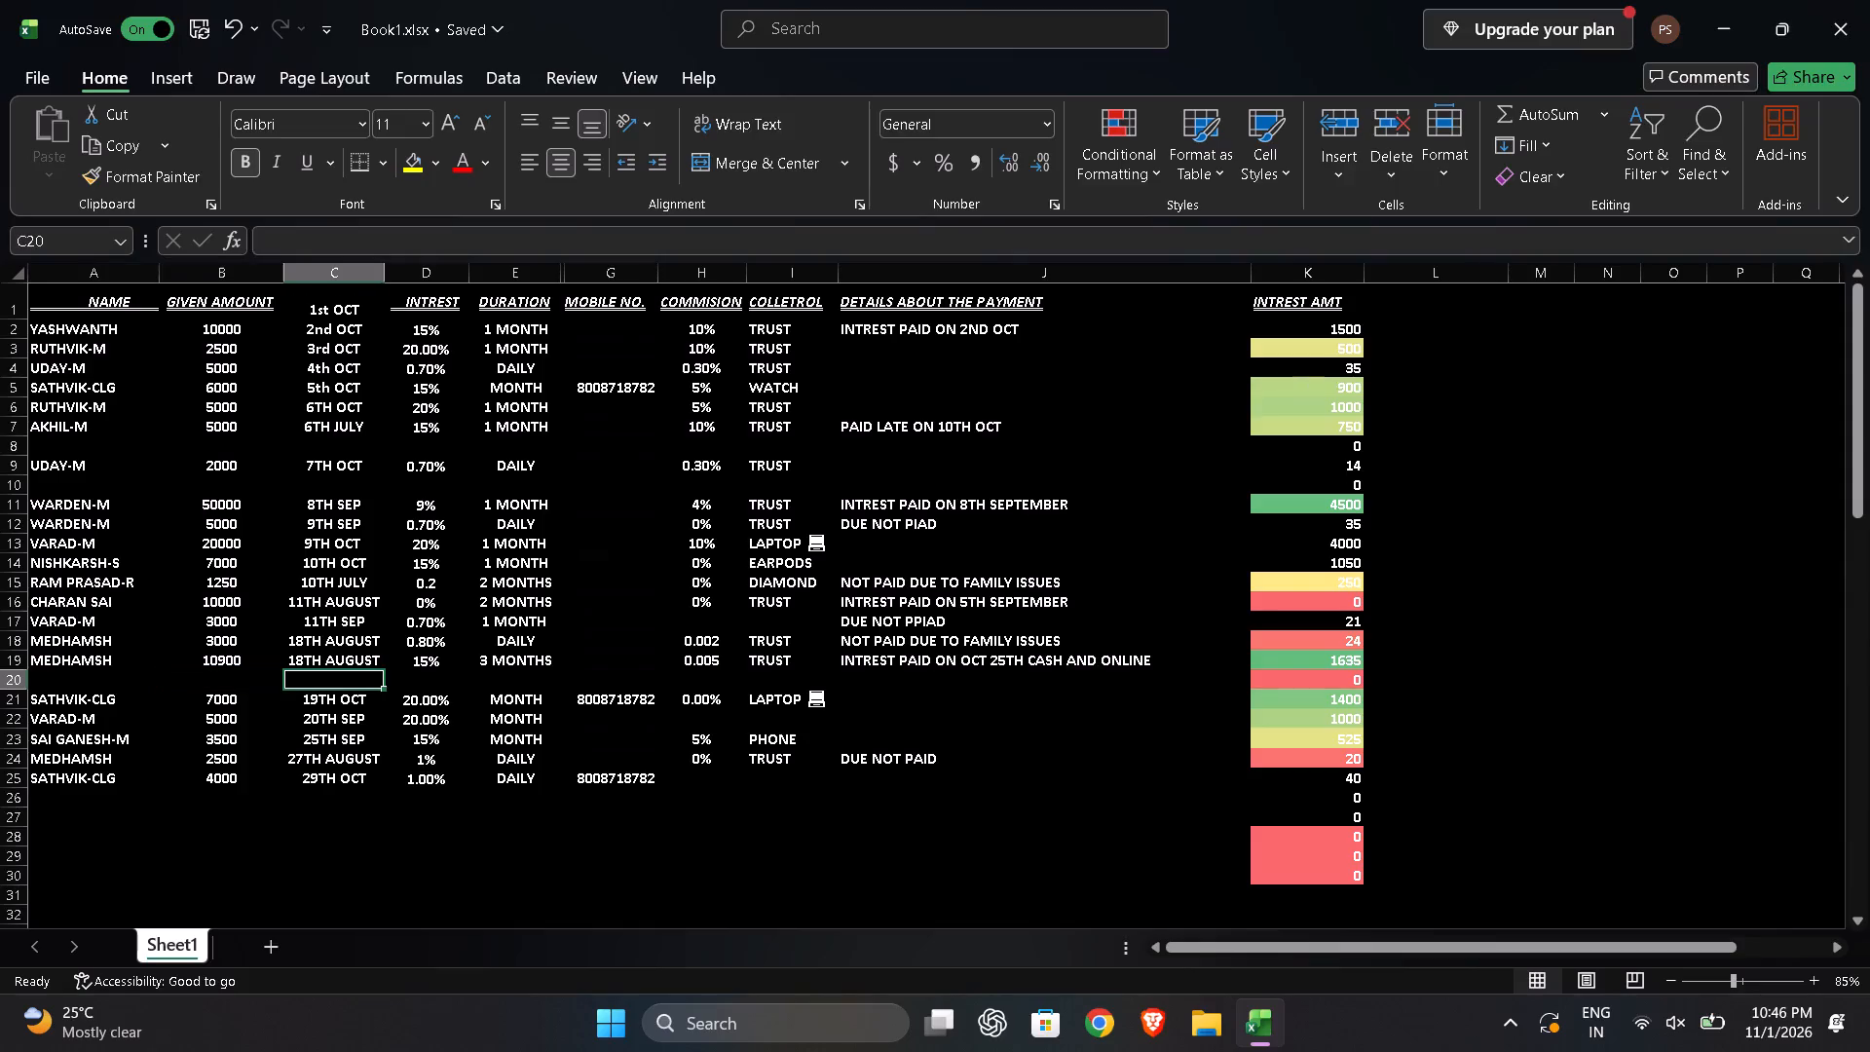
left_click(425, 683)
left_click(523, 683)
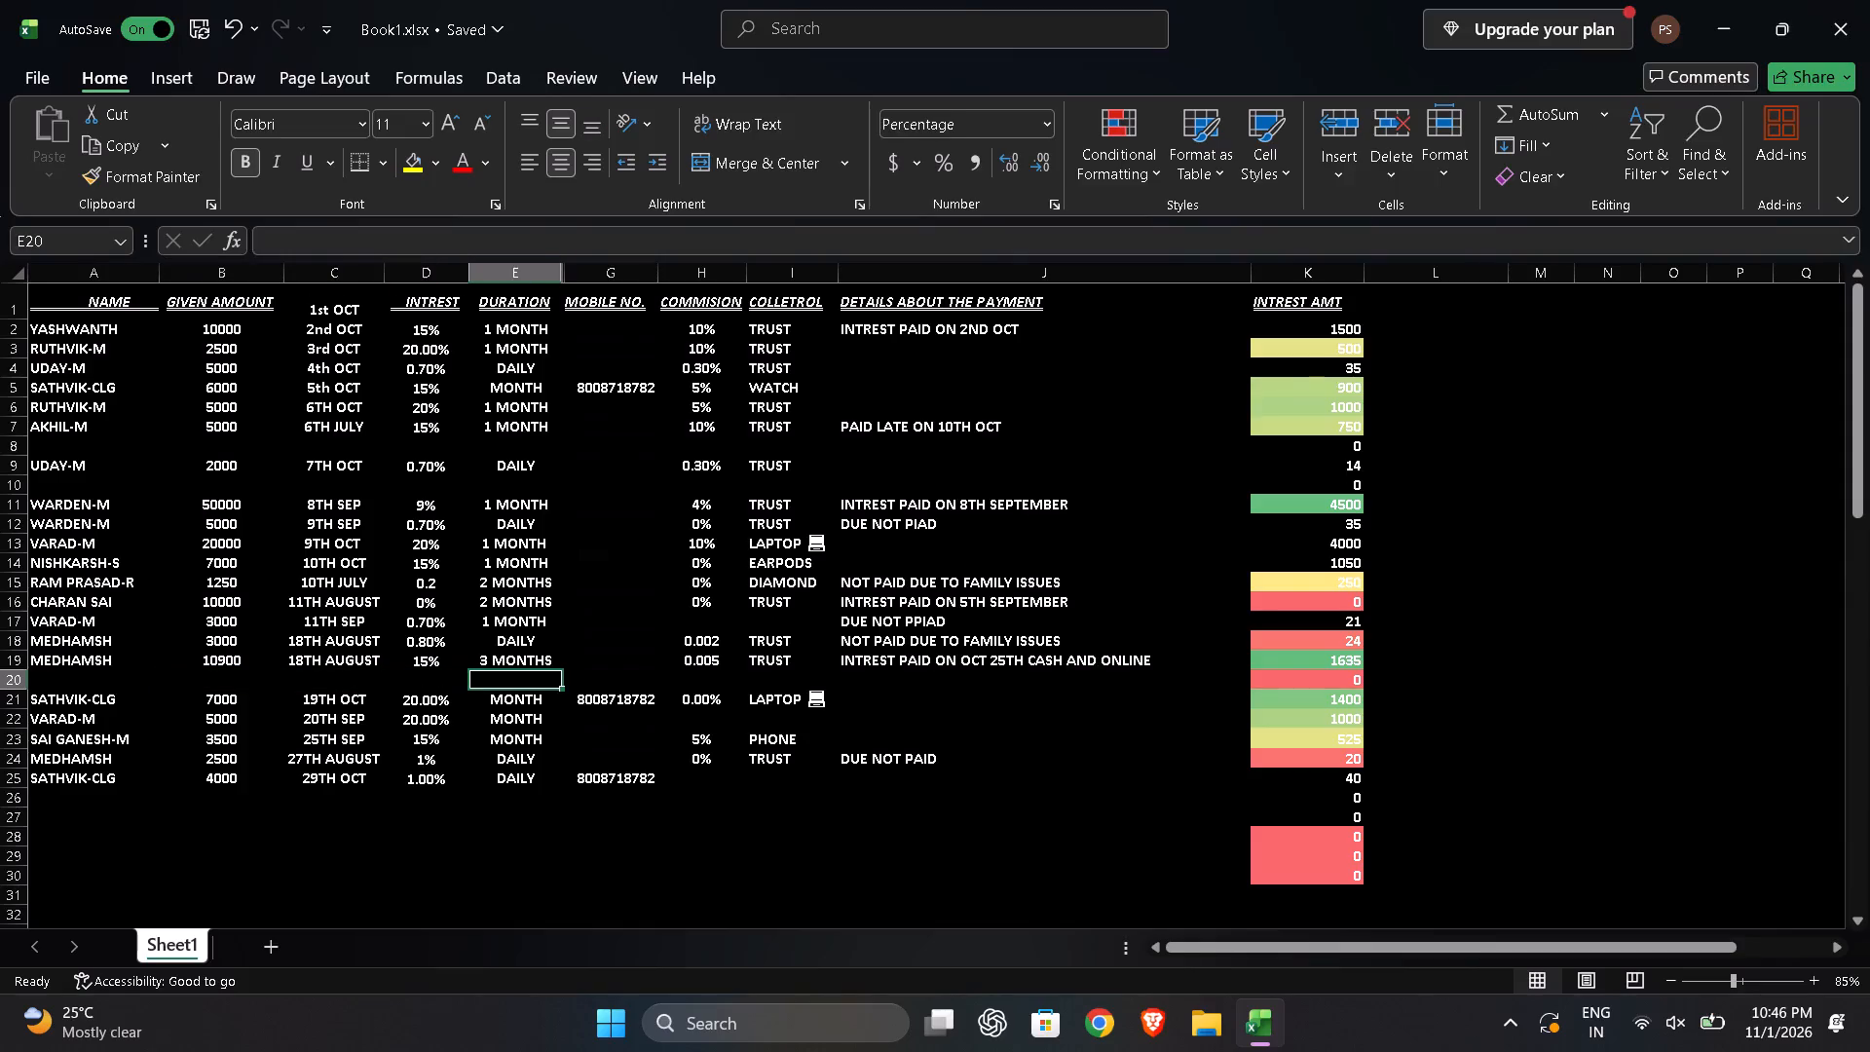
left_click(580, 679)
left_click_drag(697, 680, 759, 686)
left_click(759, 686)
Review the lower loan list and compare the interest and commission rates of the row 78 entry dated 26TH AUGUST.
scroll(330, 975, "down", 2)
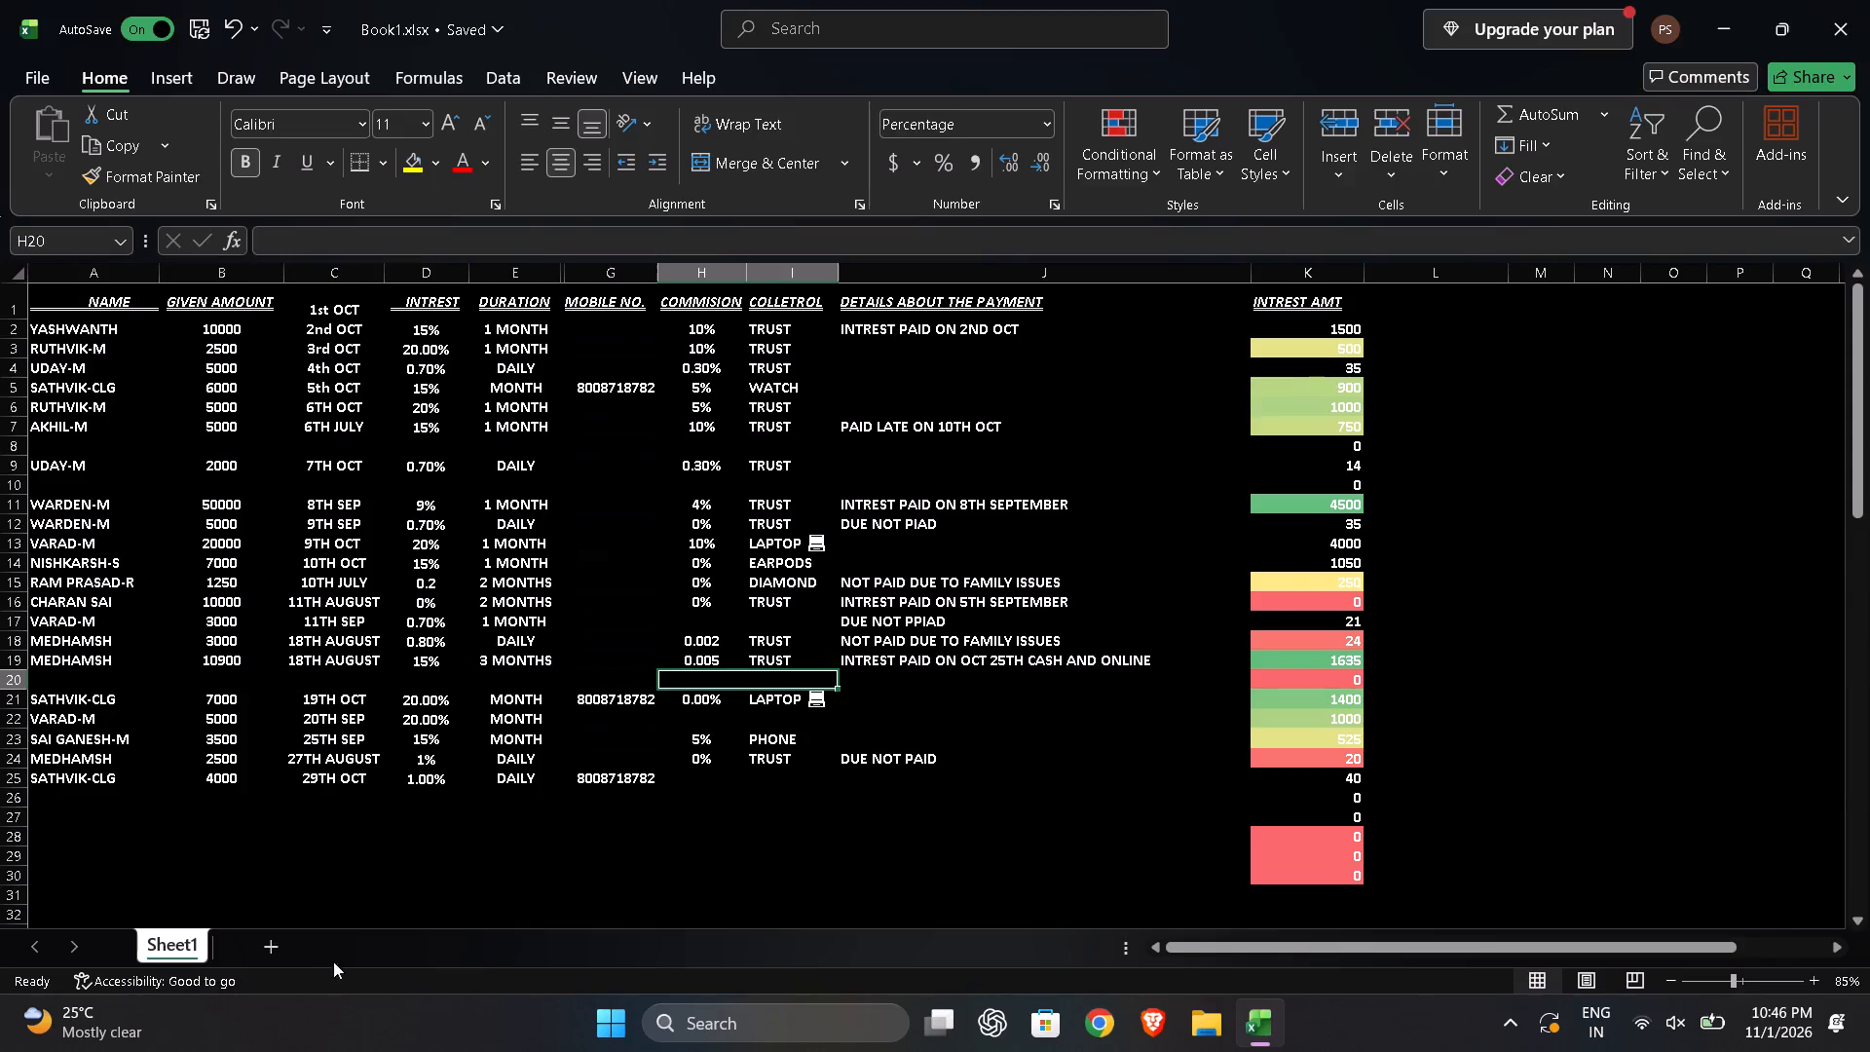
scroll(403, 808, "down", 8)
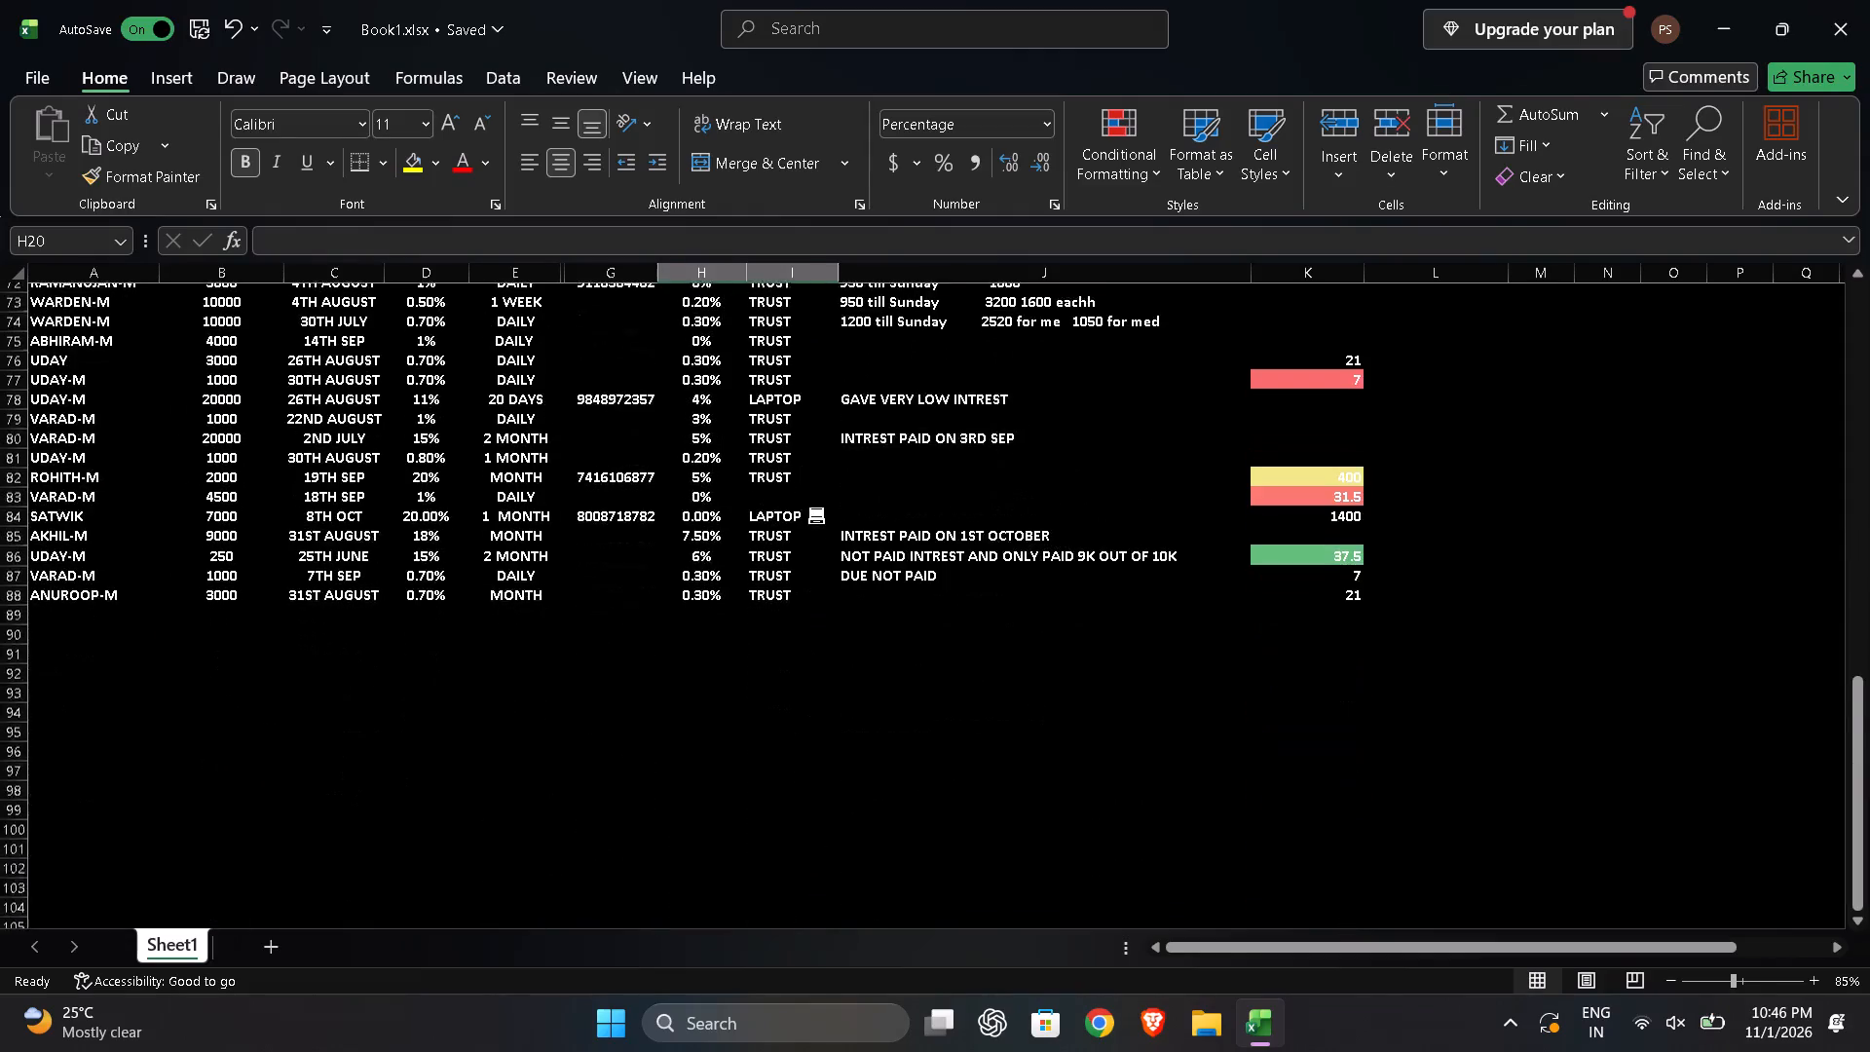
scroll(403, 808, "down", 1)
scroll(403, 808, "up", 2)
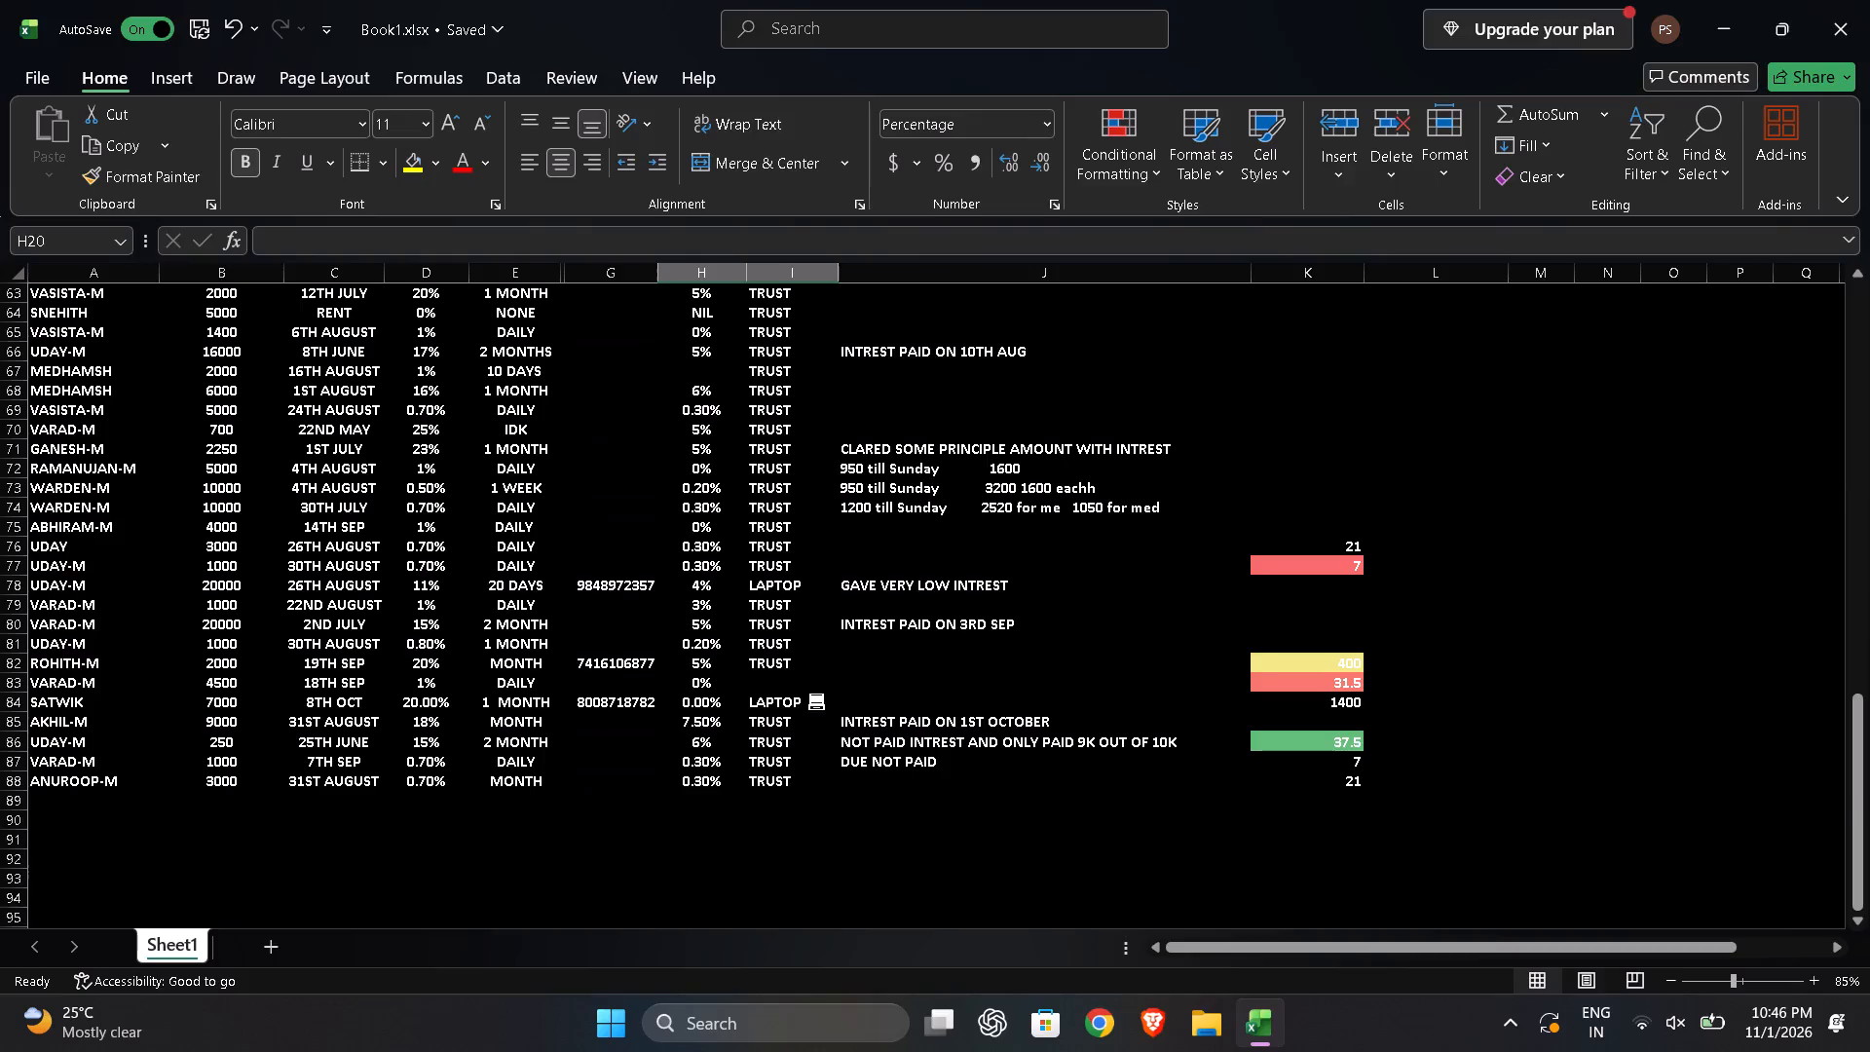
left_click(671, 591)
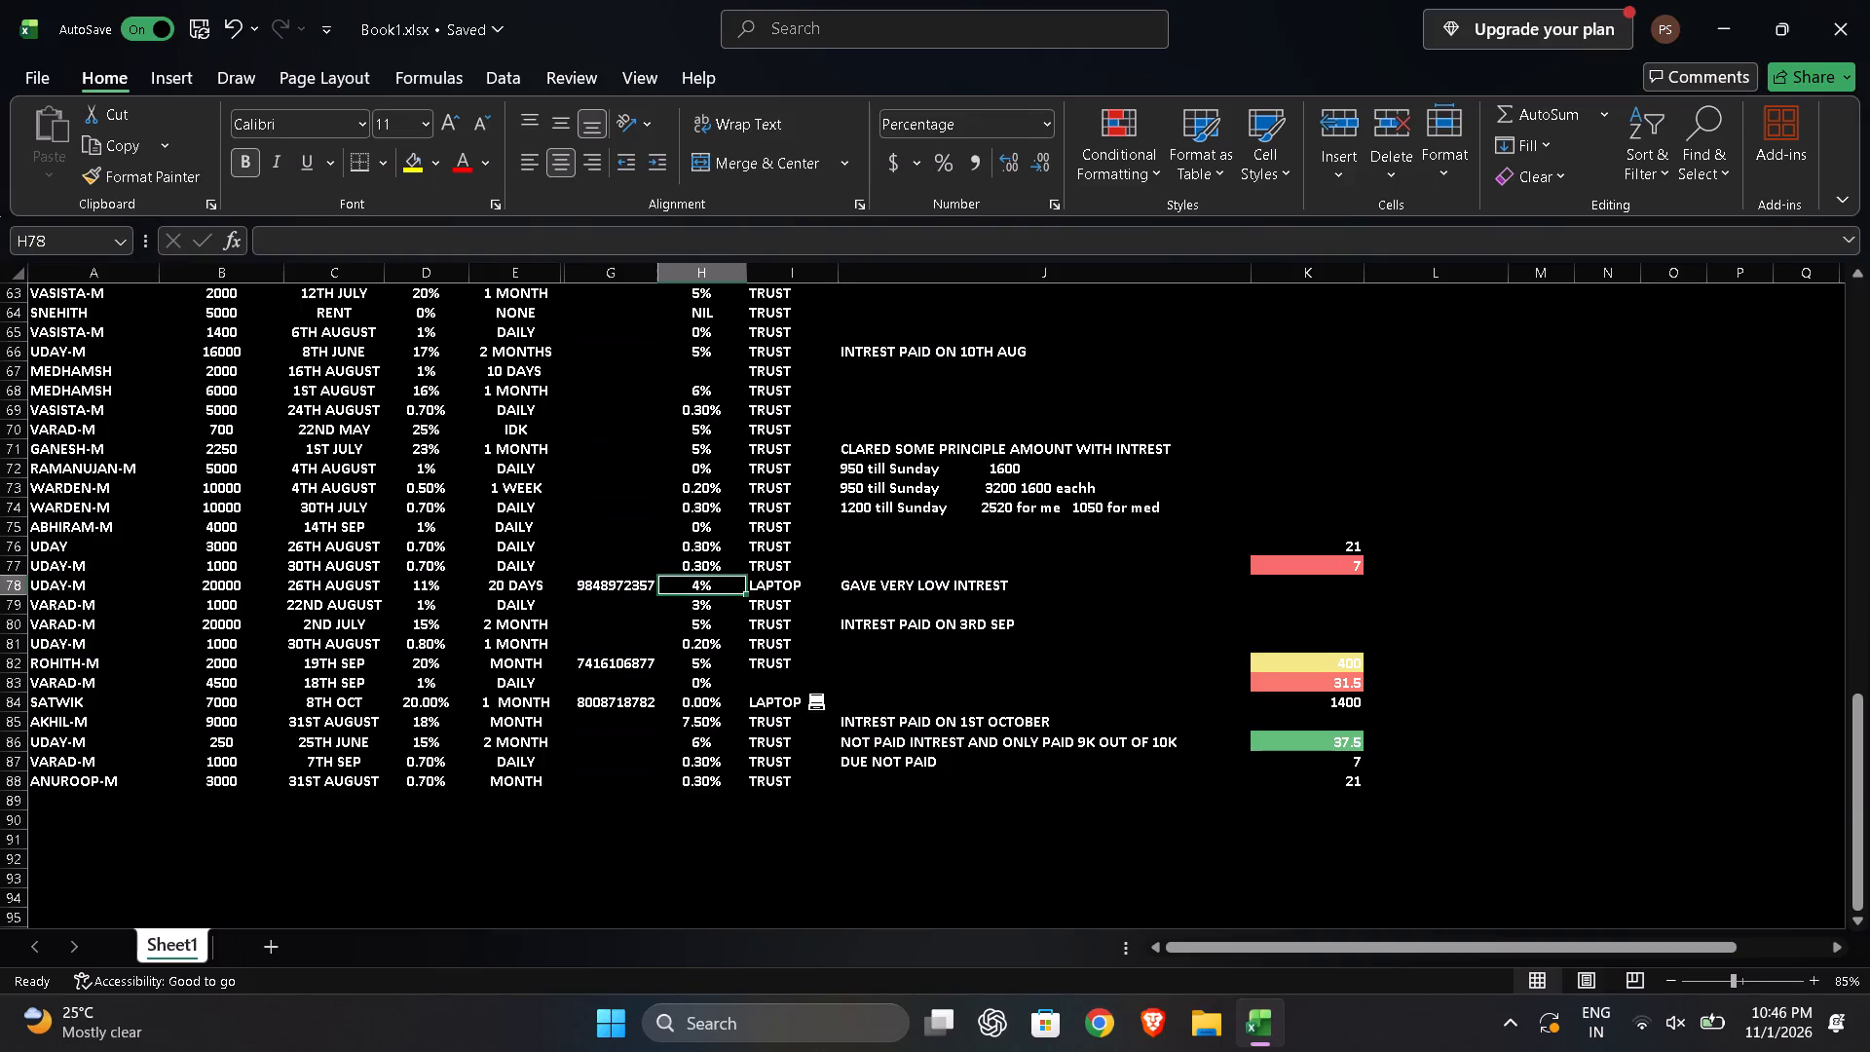
left_click(424, 592)
left_click(723, 587)
left_click(417, 590)
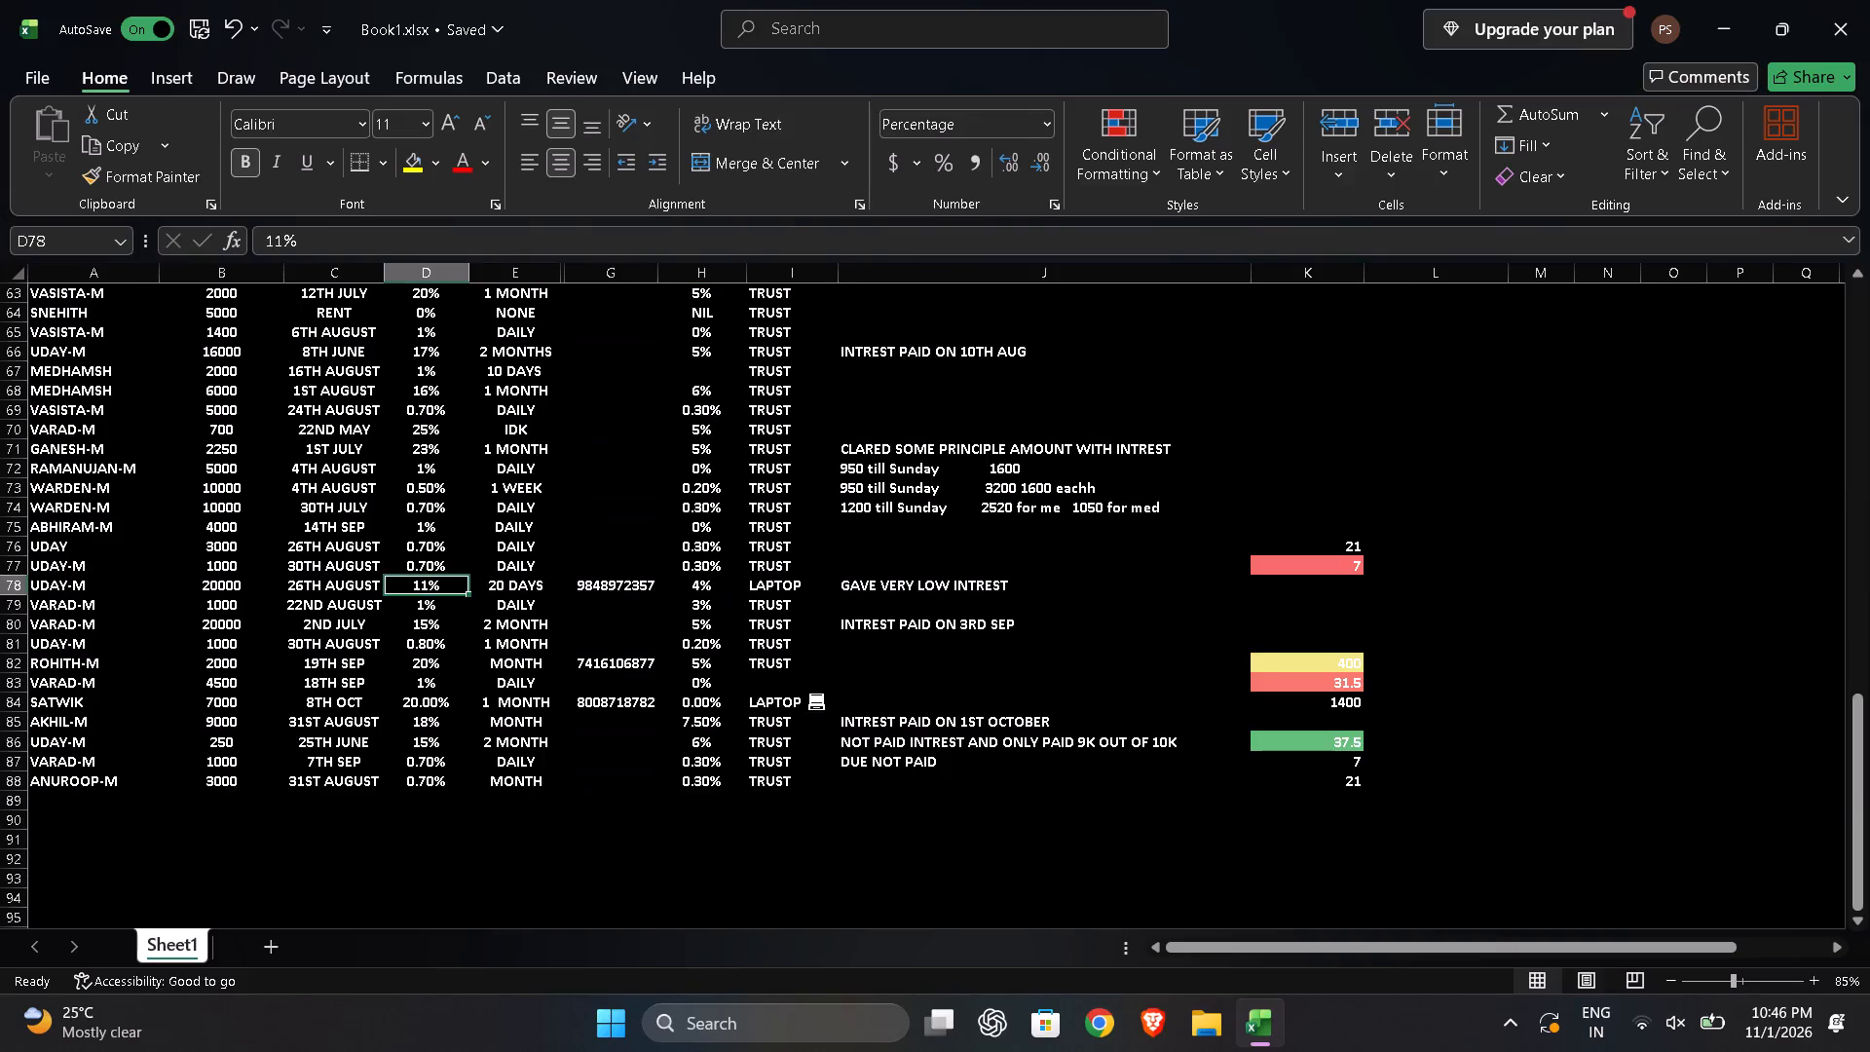
left_click(719, 587)
Look over the upper loan list and the separate entries between it and the lower list.
scroll(719, 587, "up", 2)
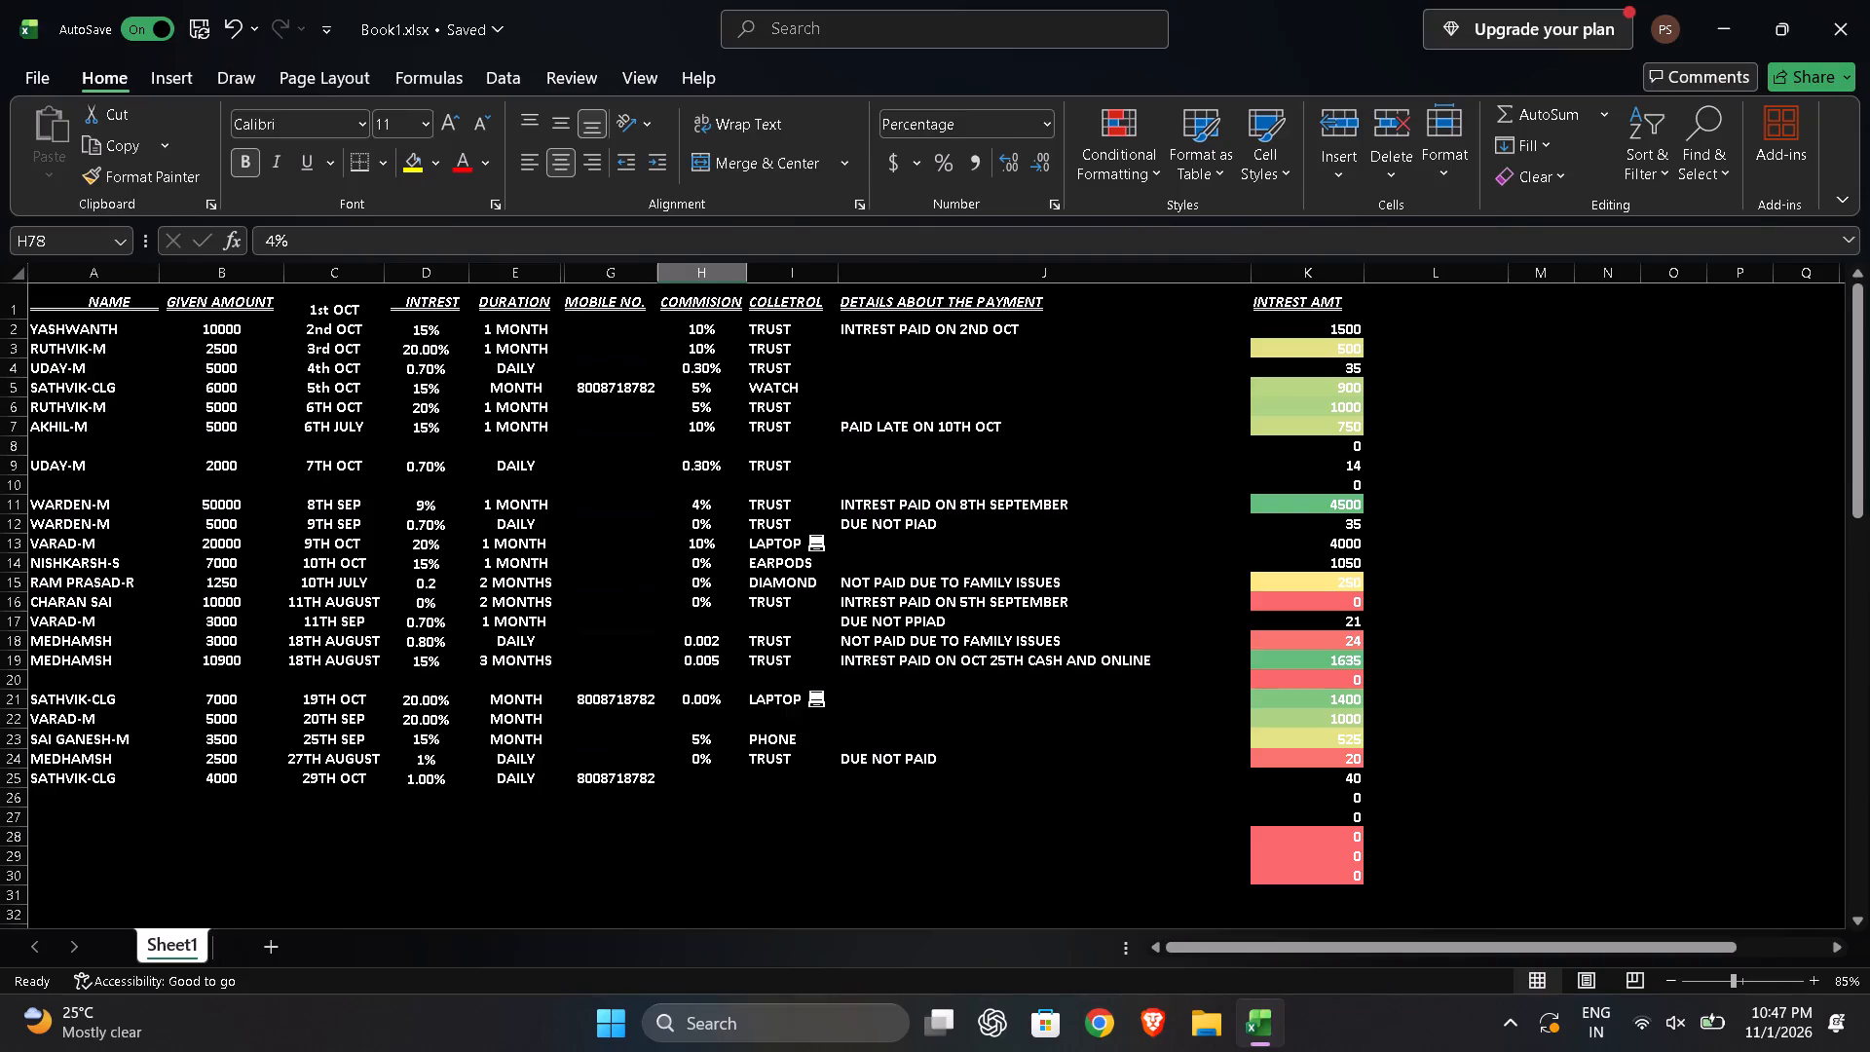
scroll(719, 587, "down", 1)
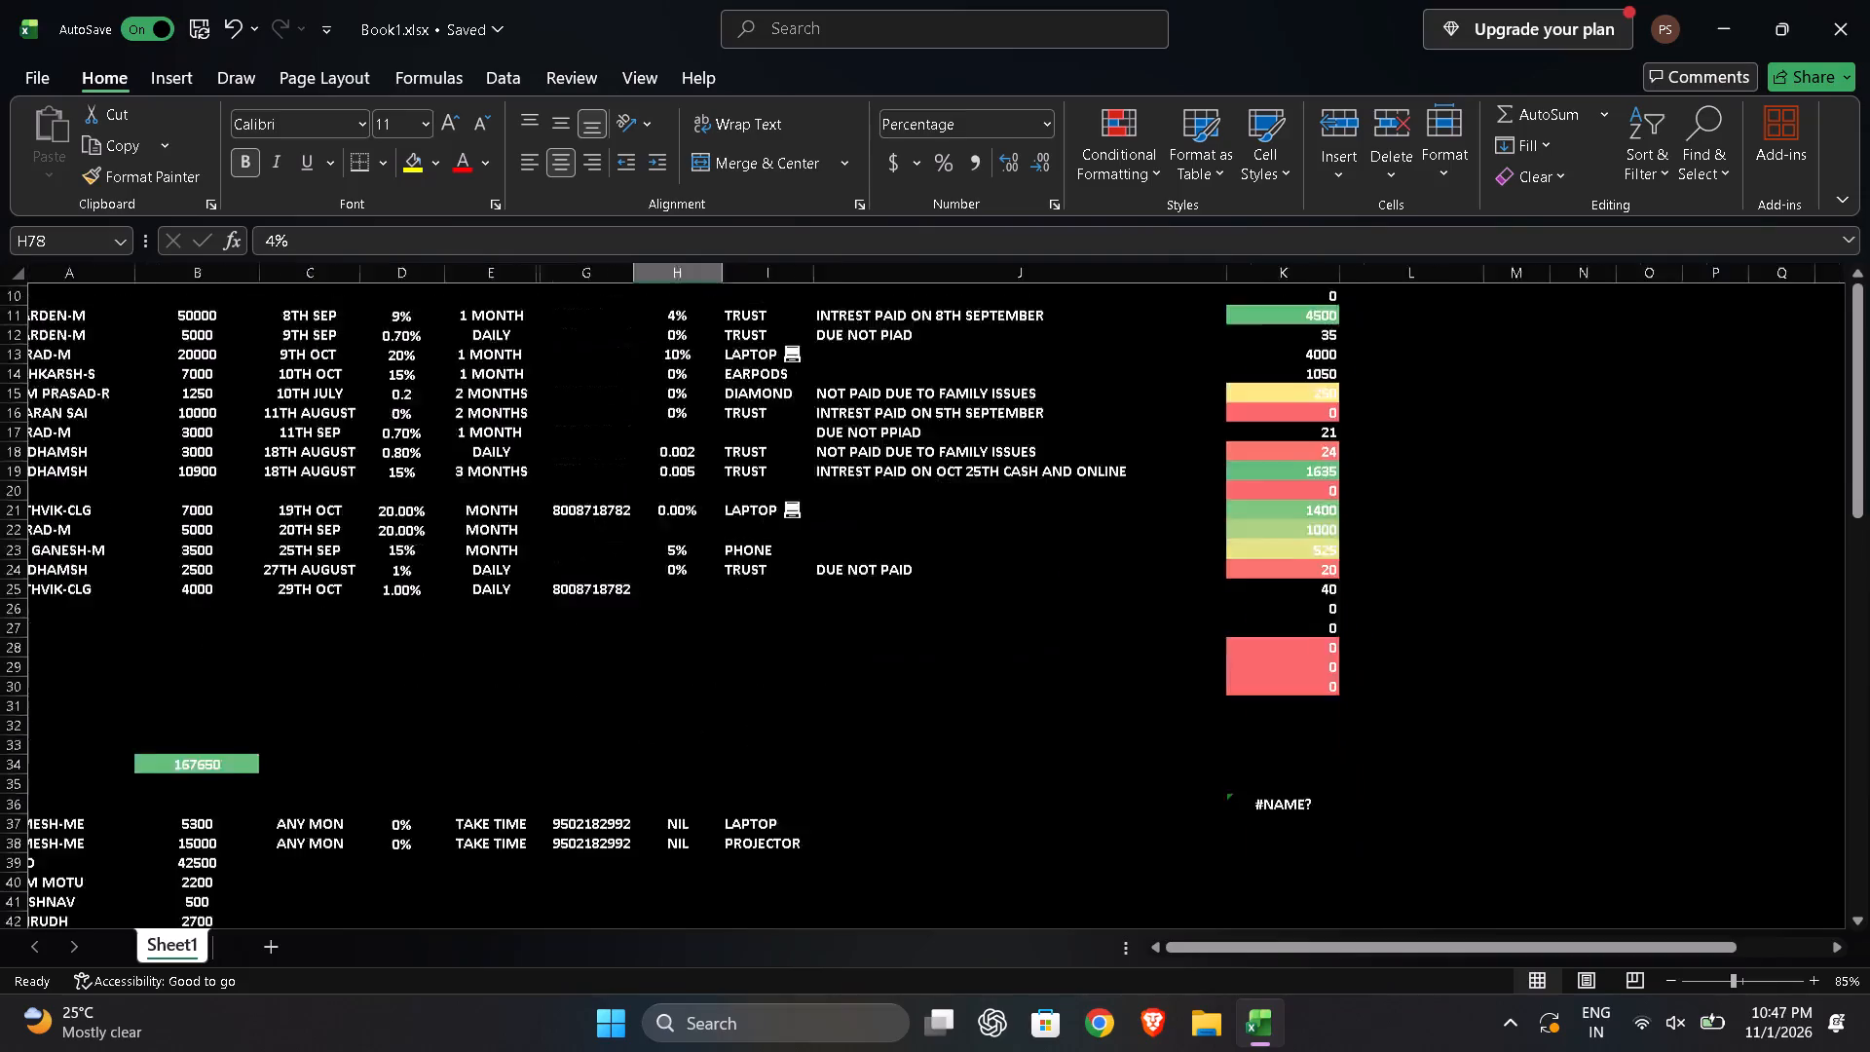
scroll(719, 587, "down", 1)
scroll(719, 587, "right", 3)
scroll(719, 587, "down", 3)
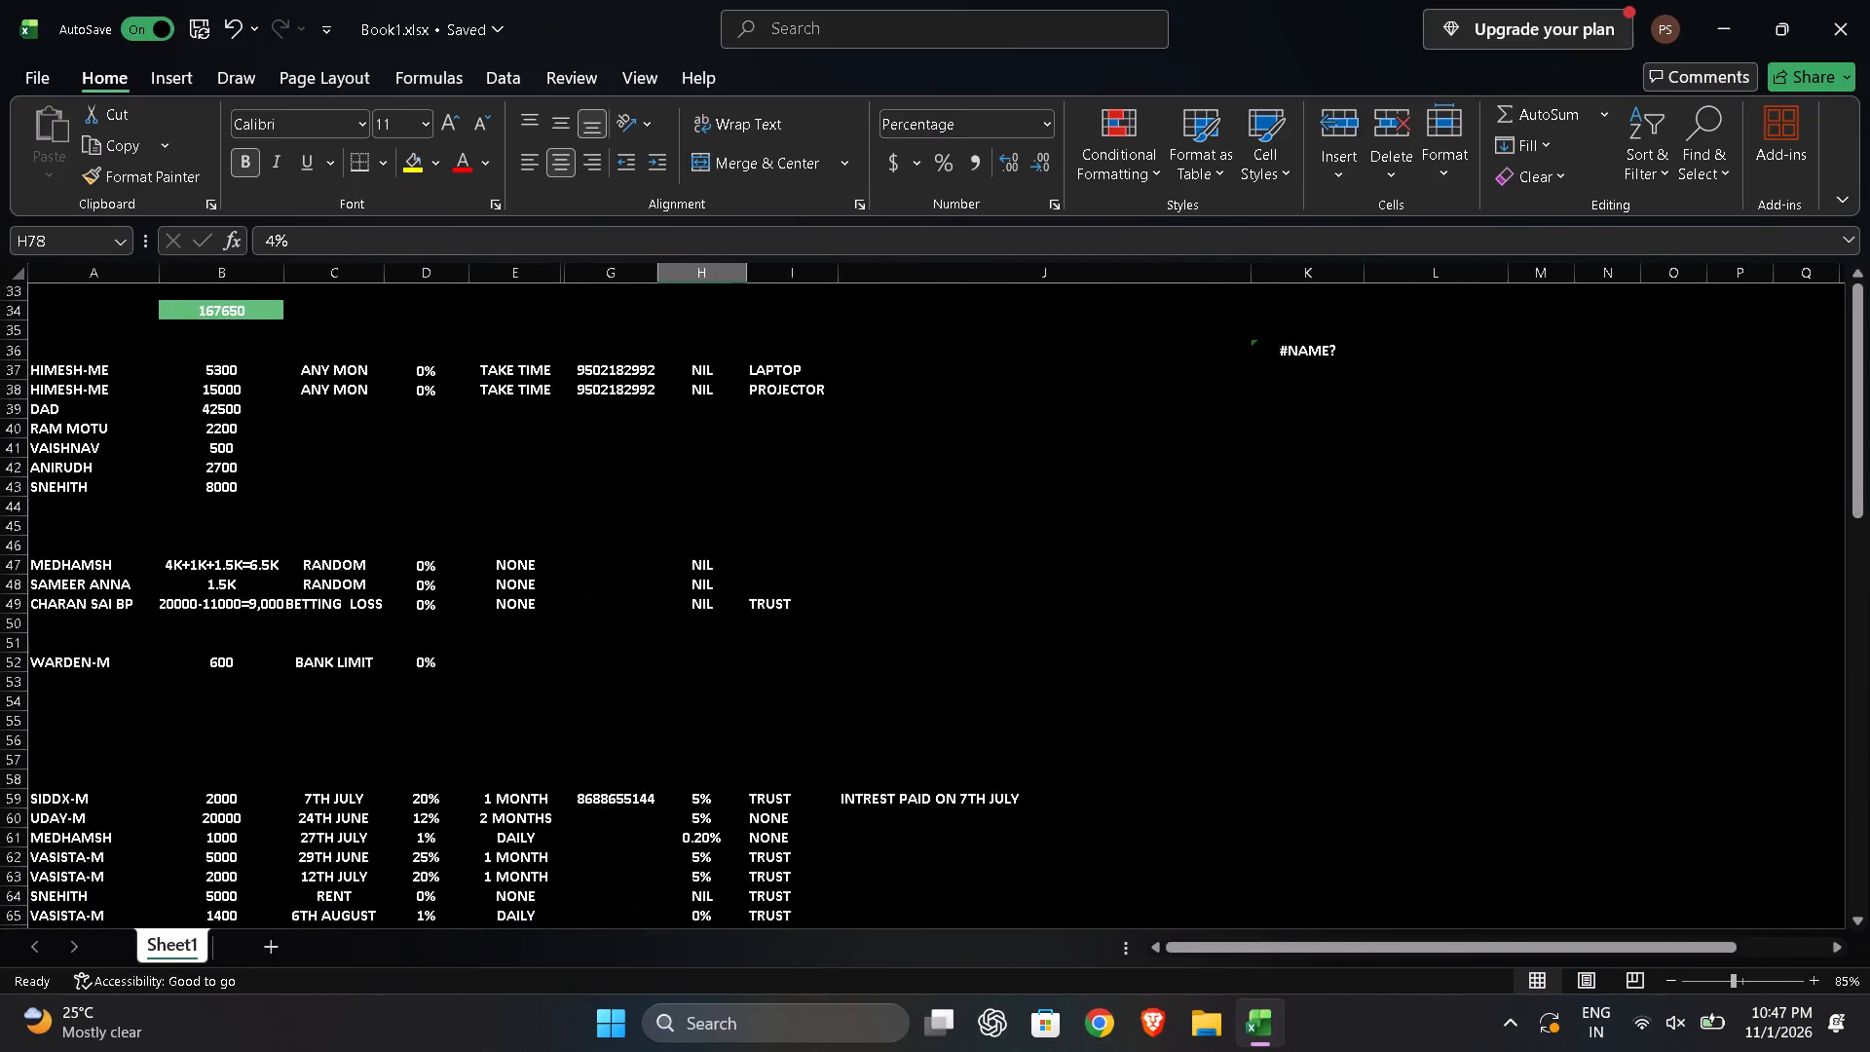
scroll(719, 587, "right", 2)
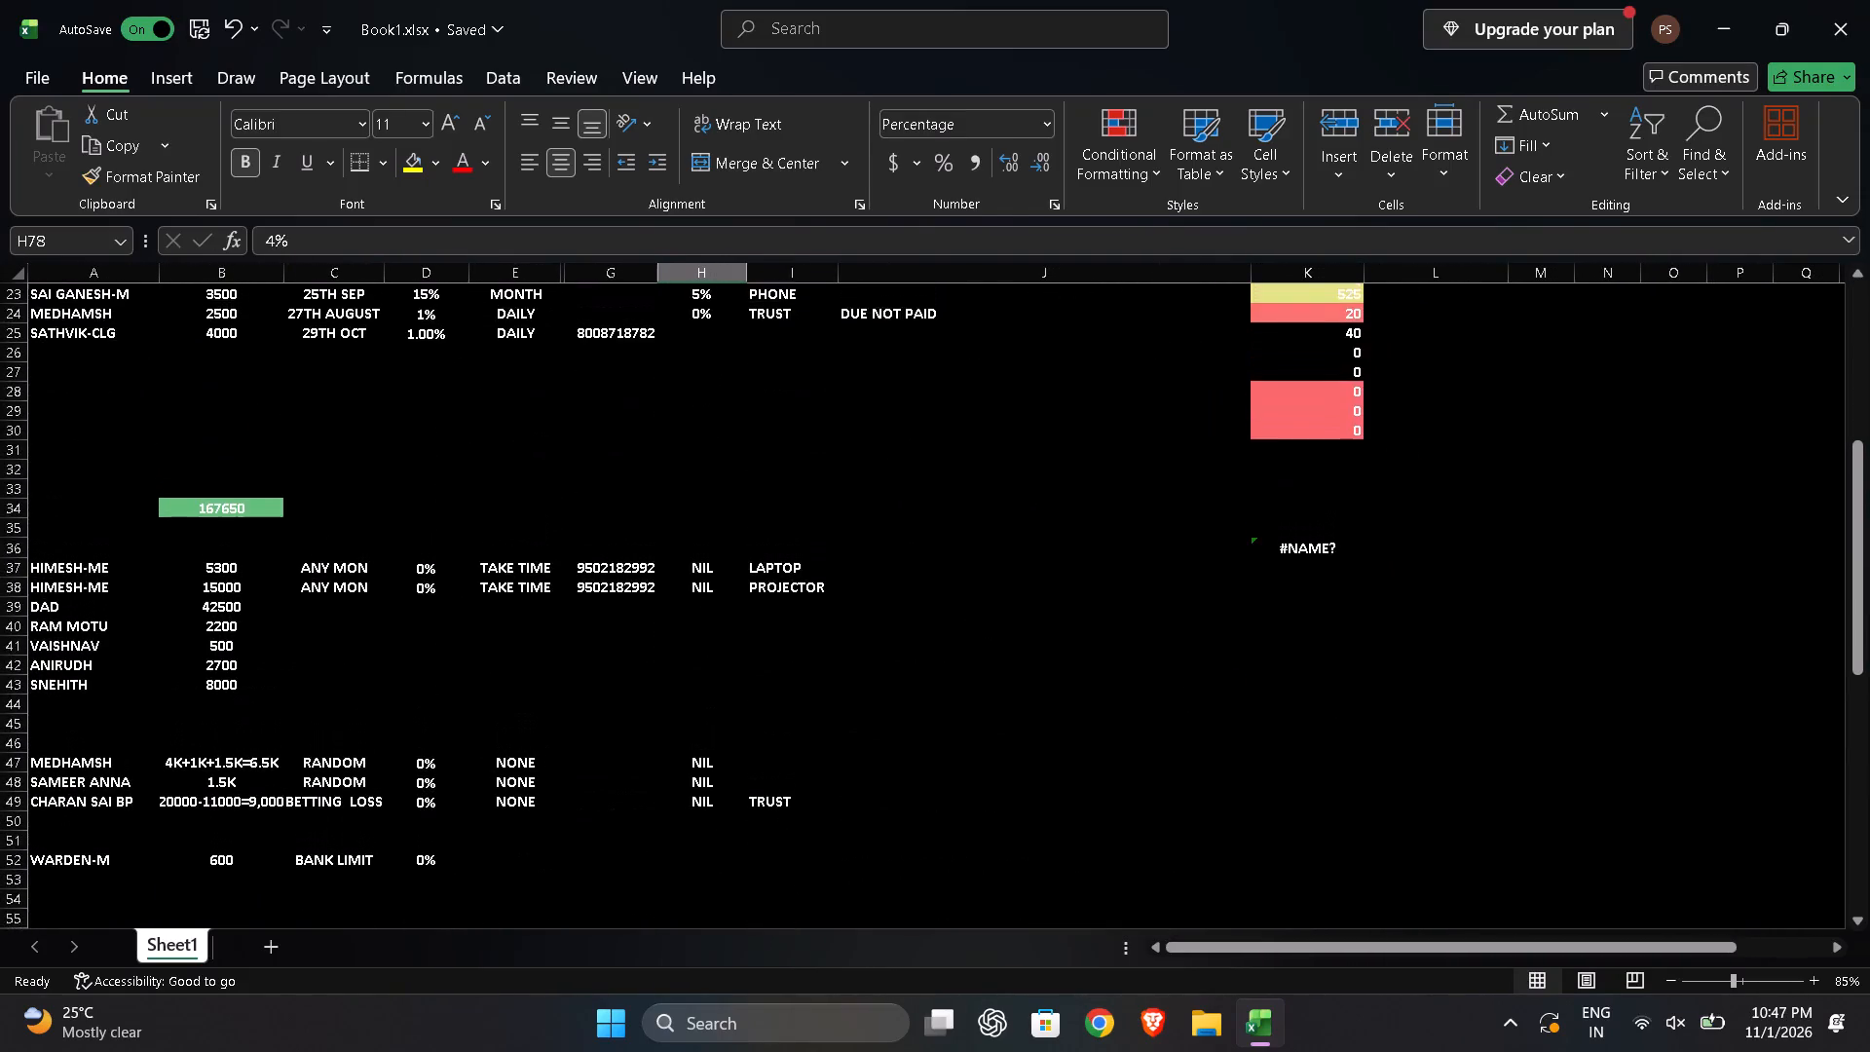
scroll(719, 587, "down", 3)
scroll(719, 587, "up", 2)
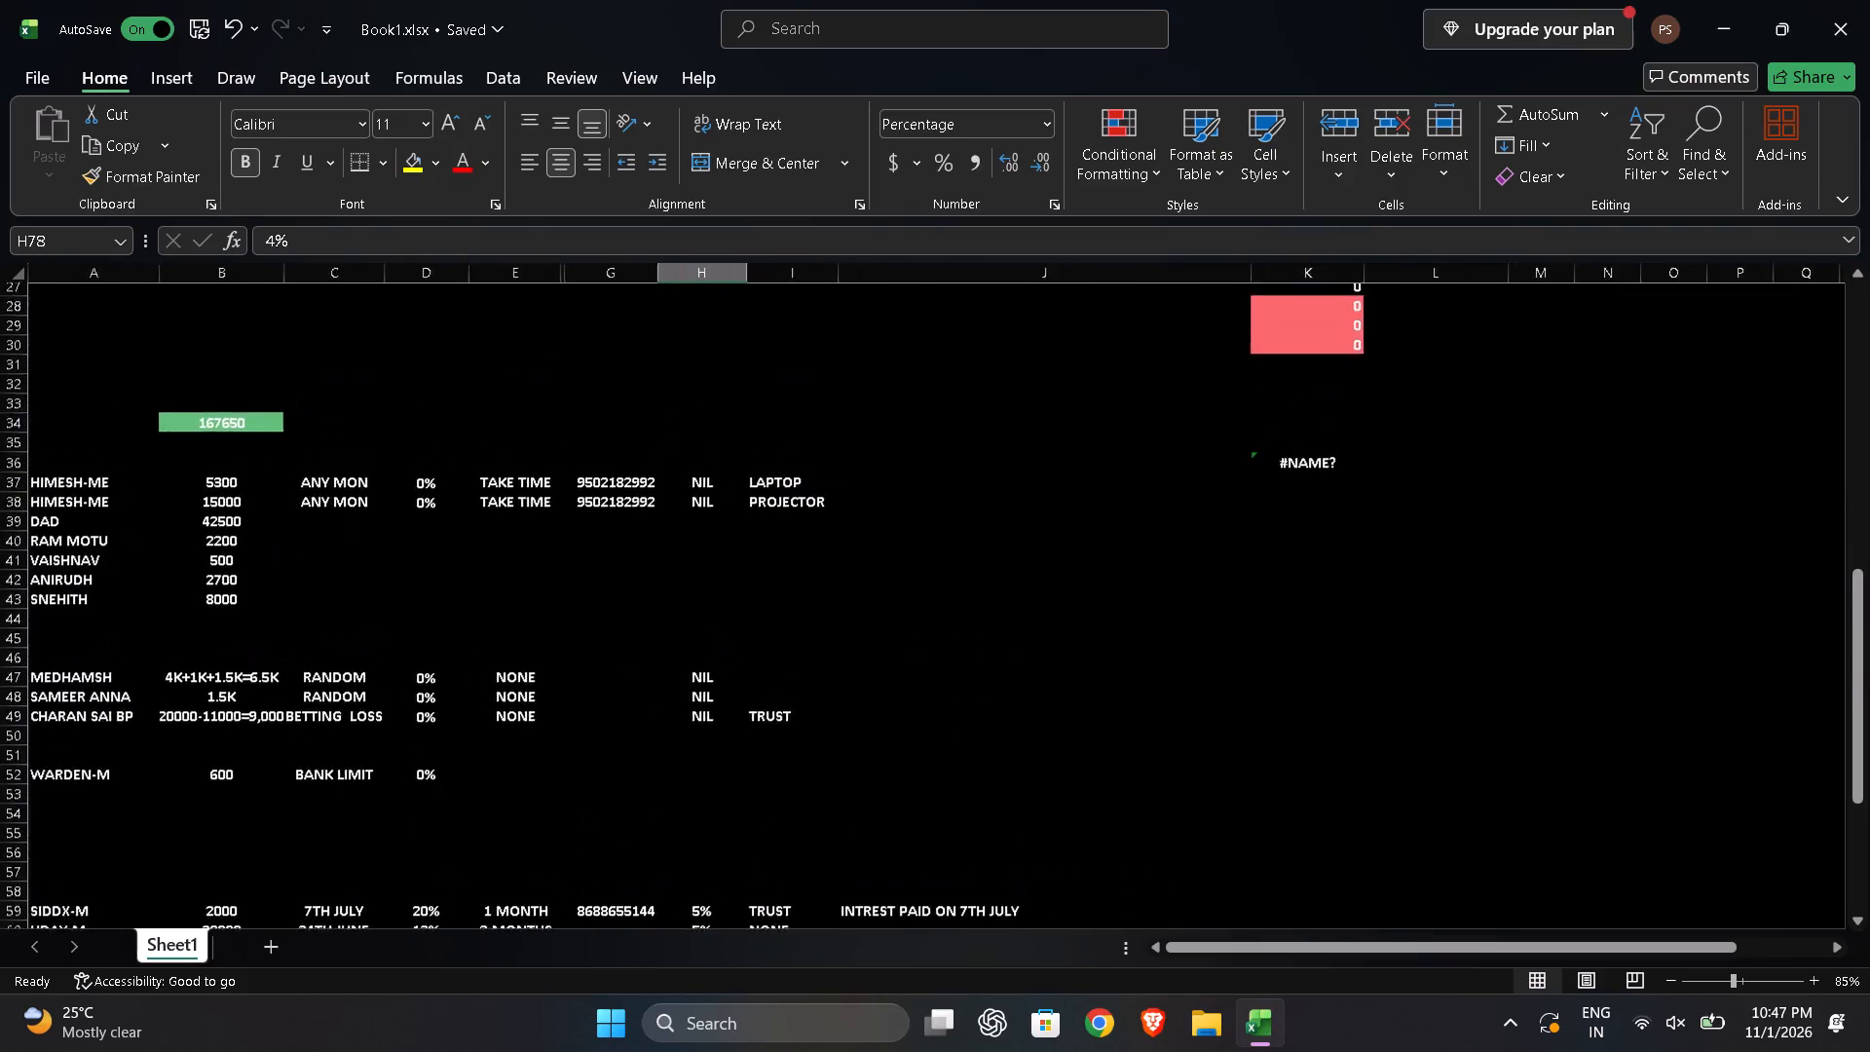
scroll(719, 587, "up", 7)
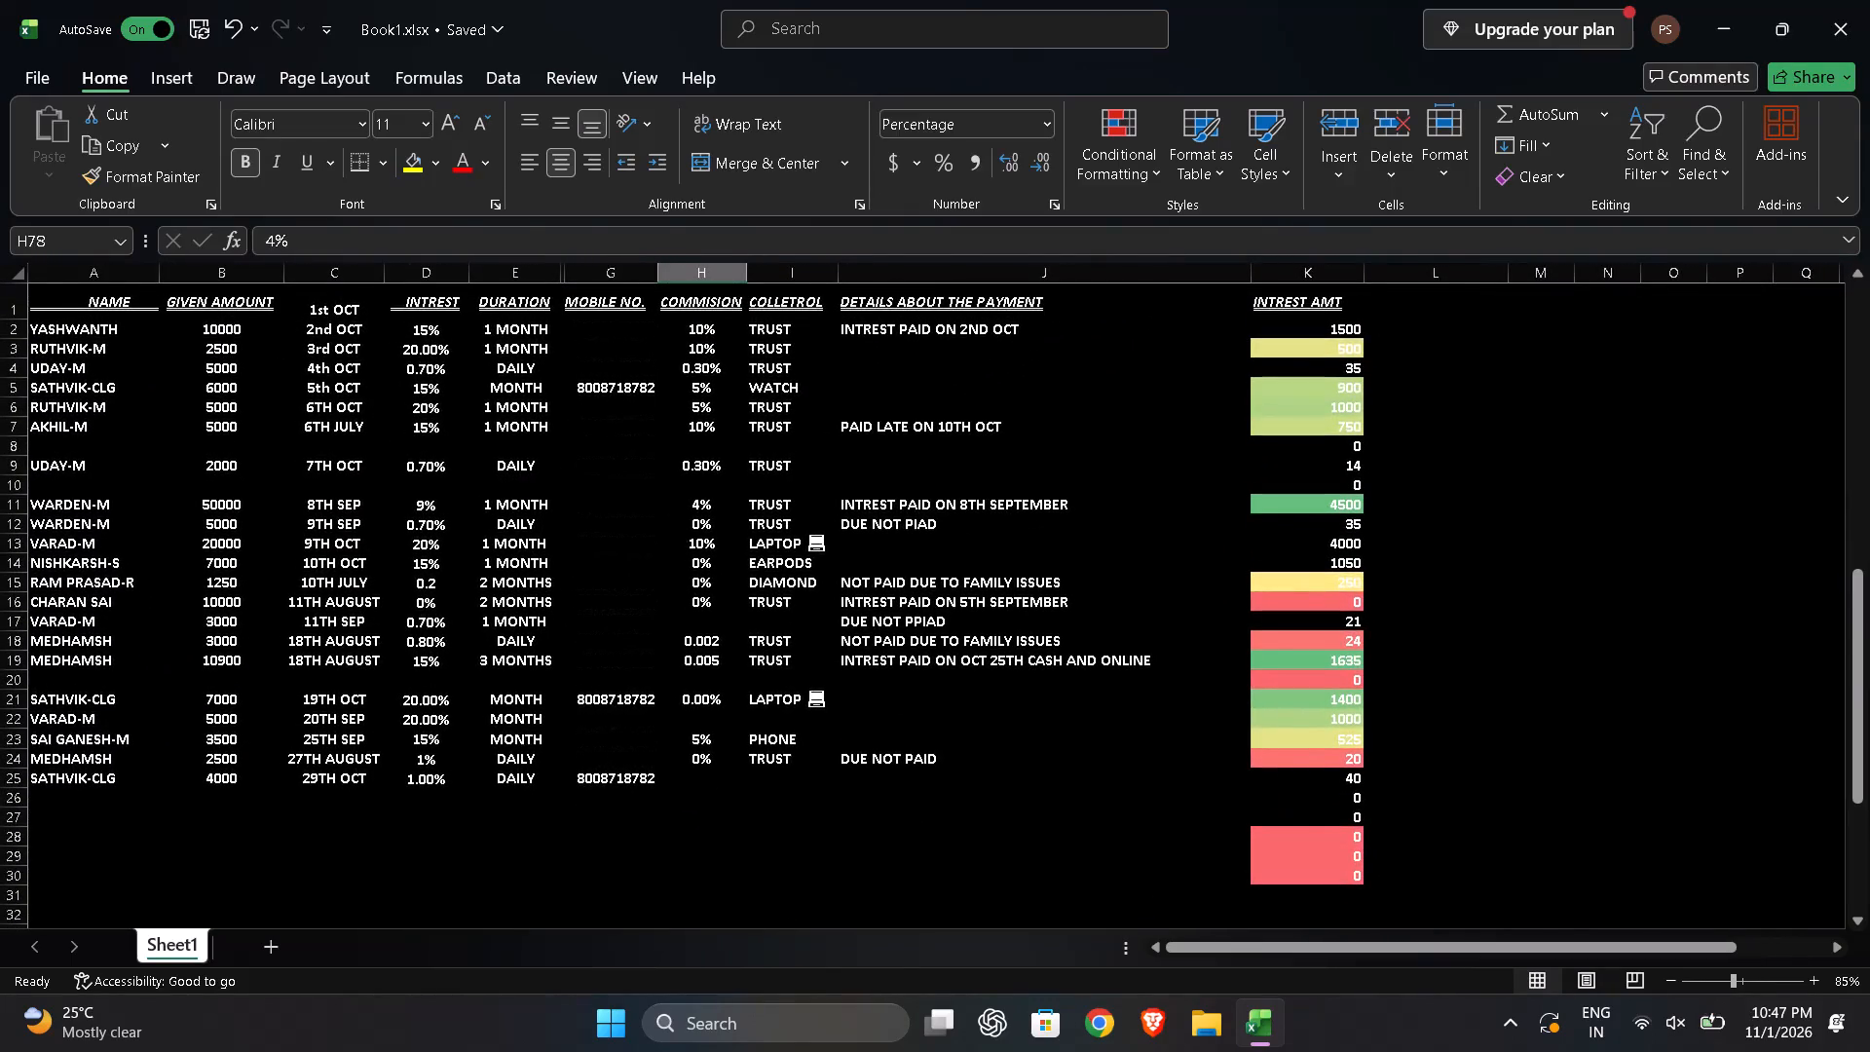
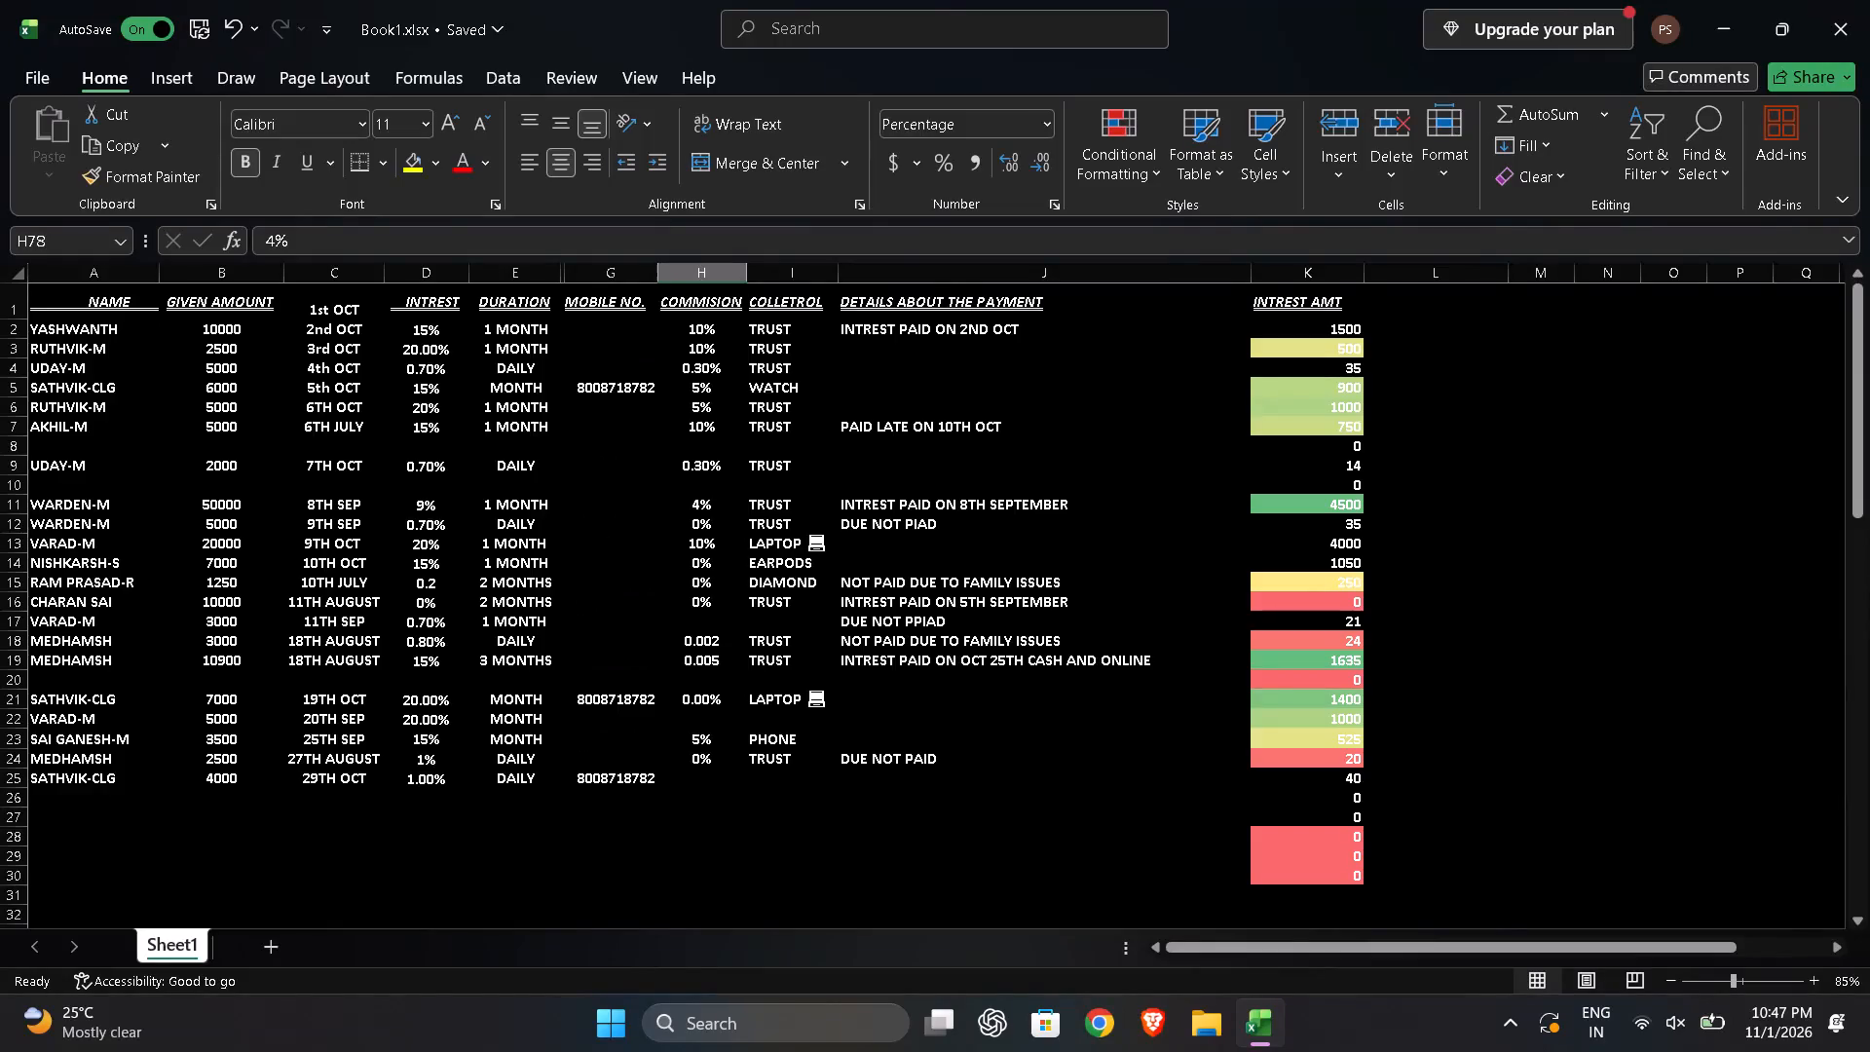
Correct the misspelled payment details in row 17 of the upper list to DUE NOT PAID.
left_click(968, 619)
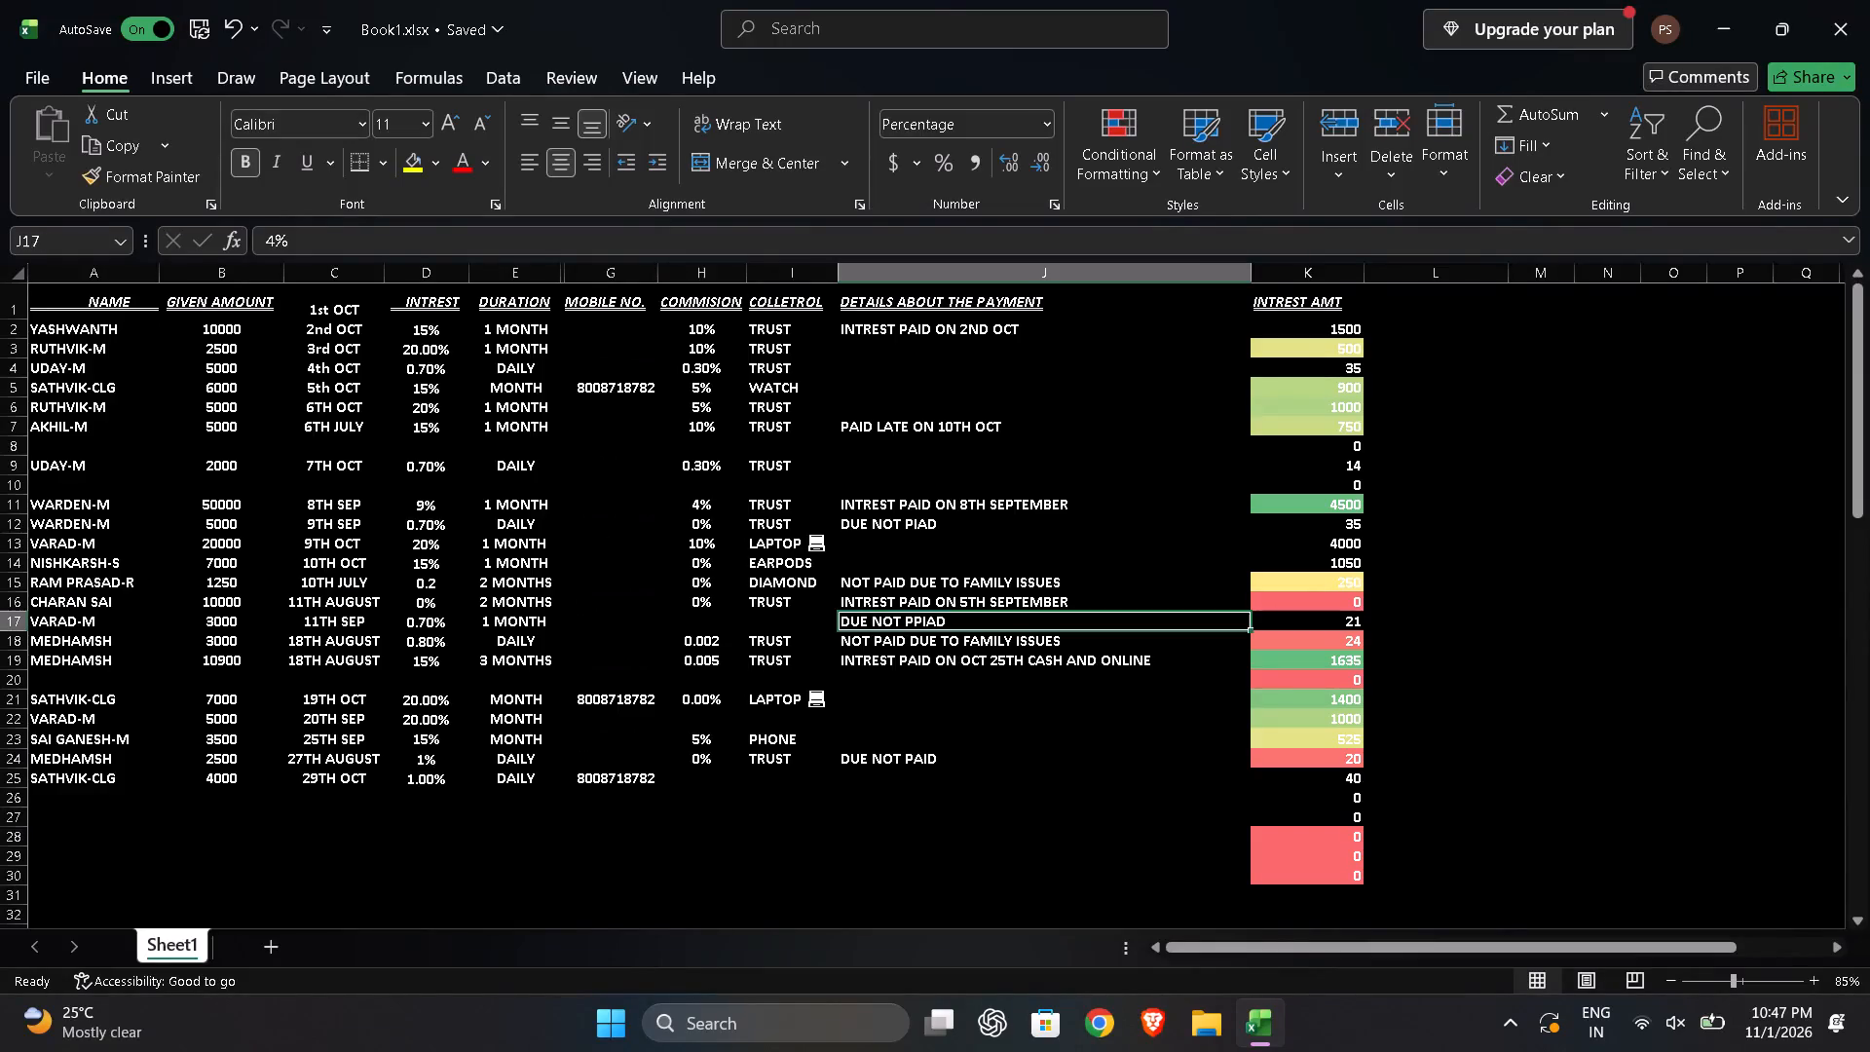
double_click(968, 619)
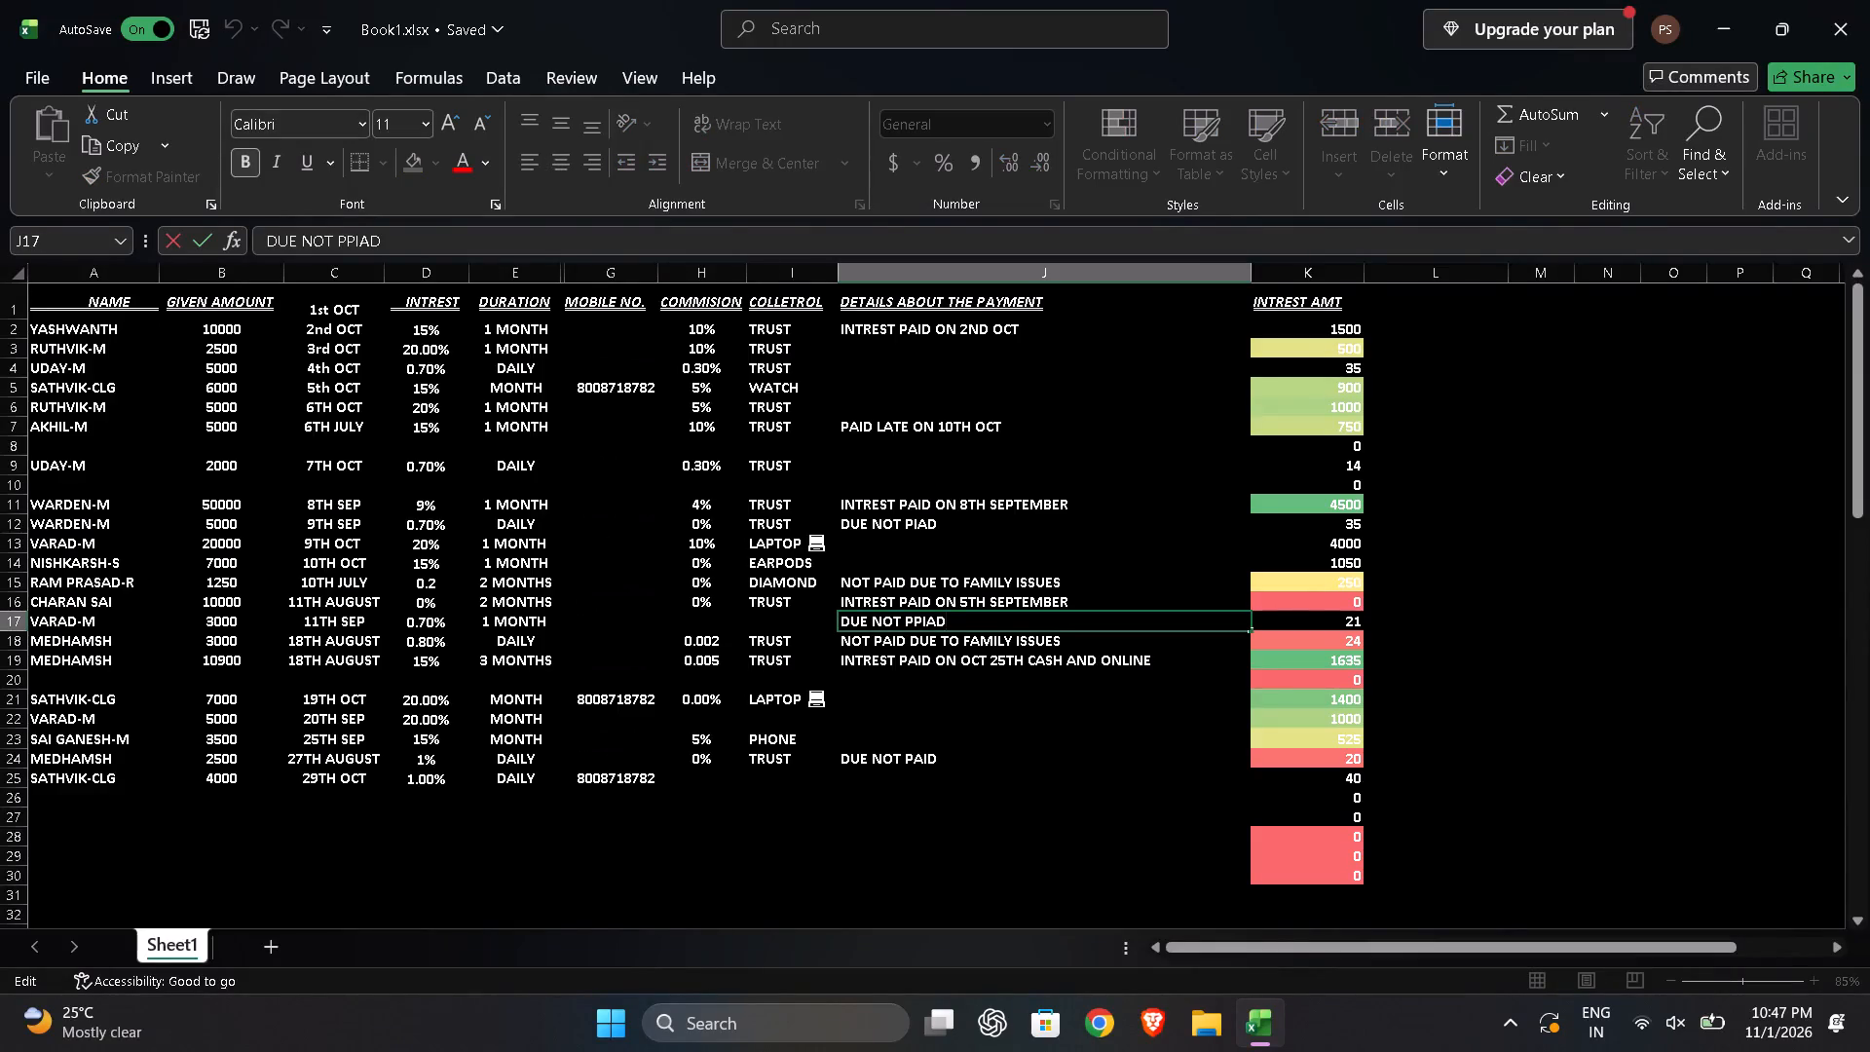
key("BackSpace")
key("BackSpace")
key("BackSpace")
key("BackSpace")
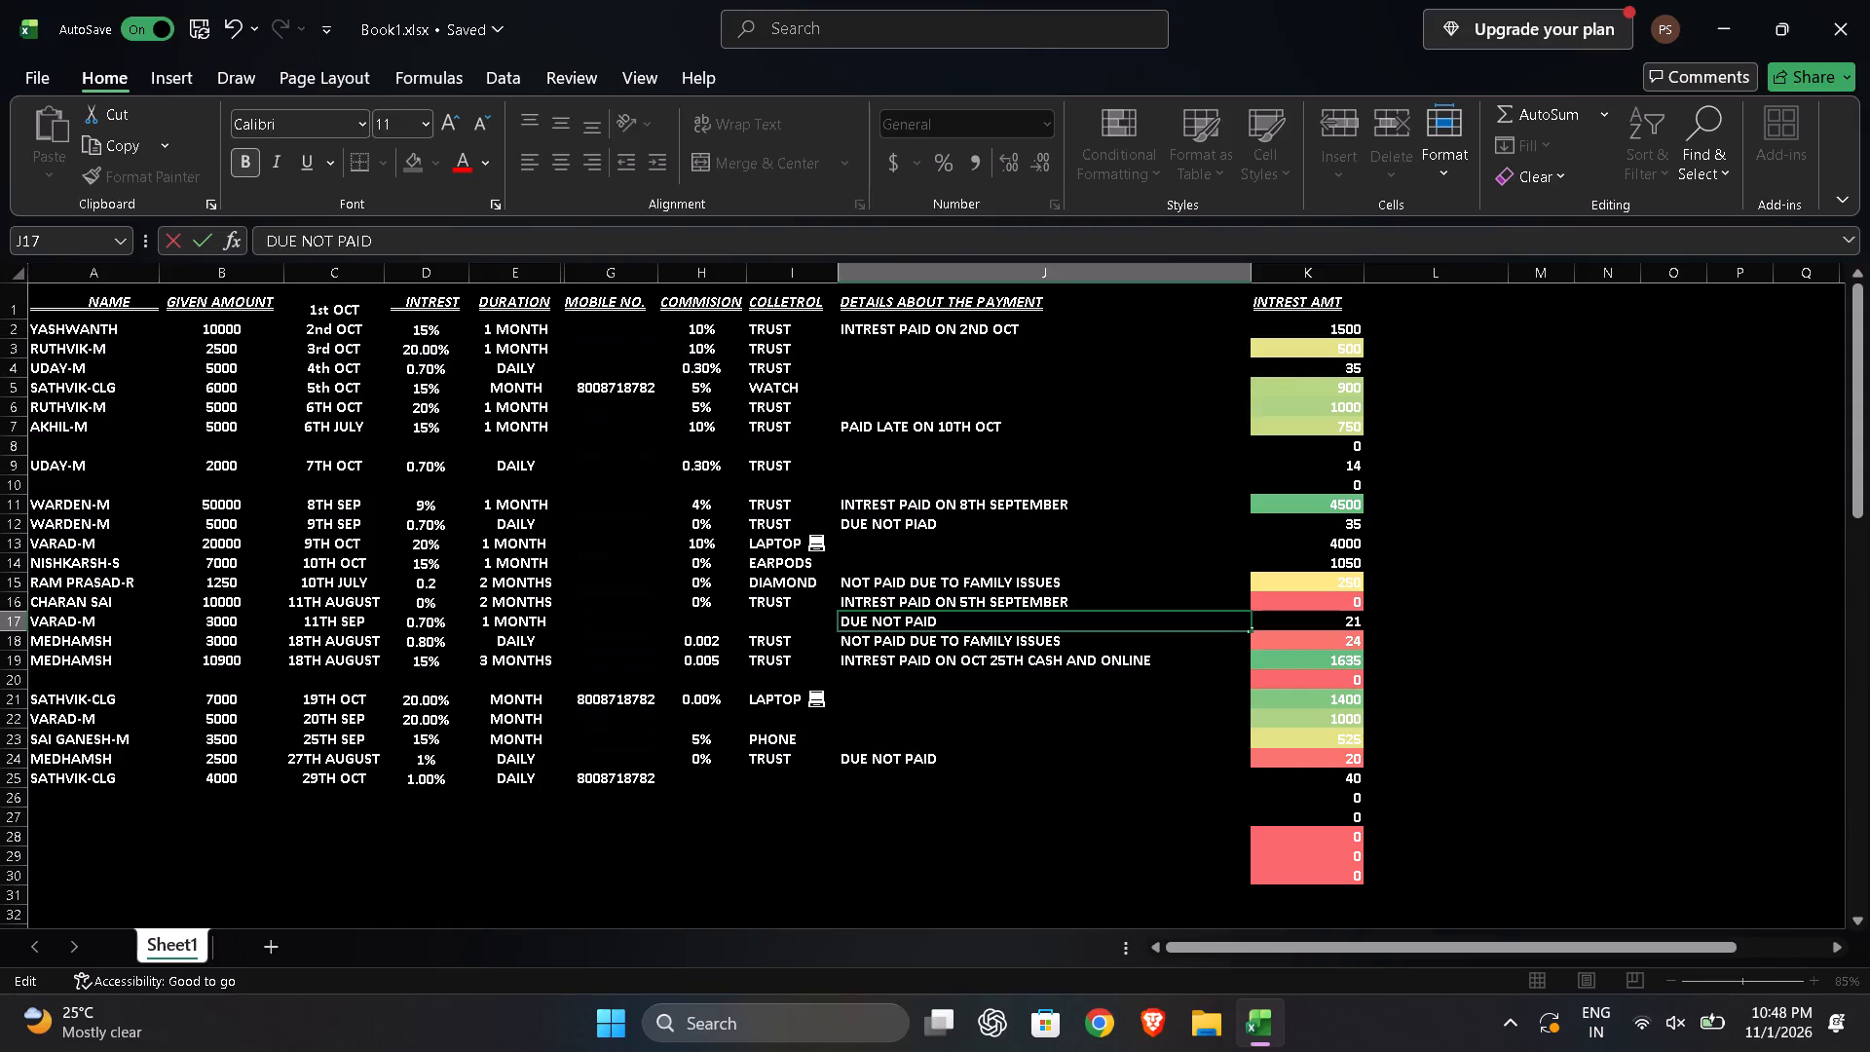
left_click(767, 632)
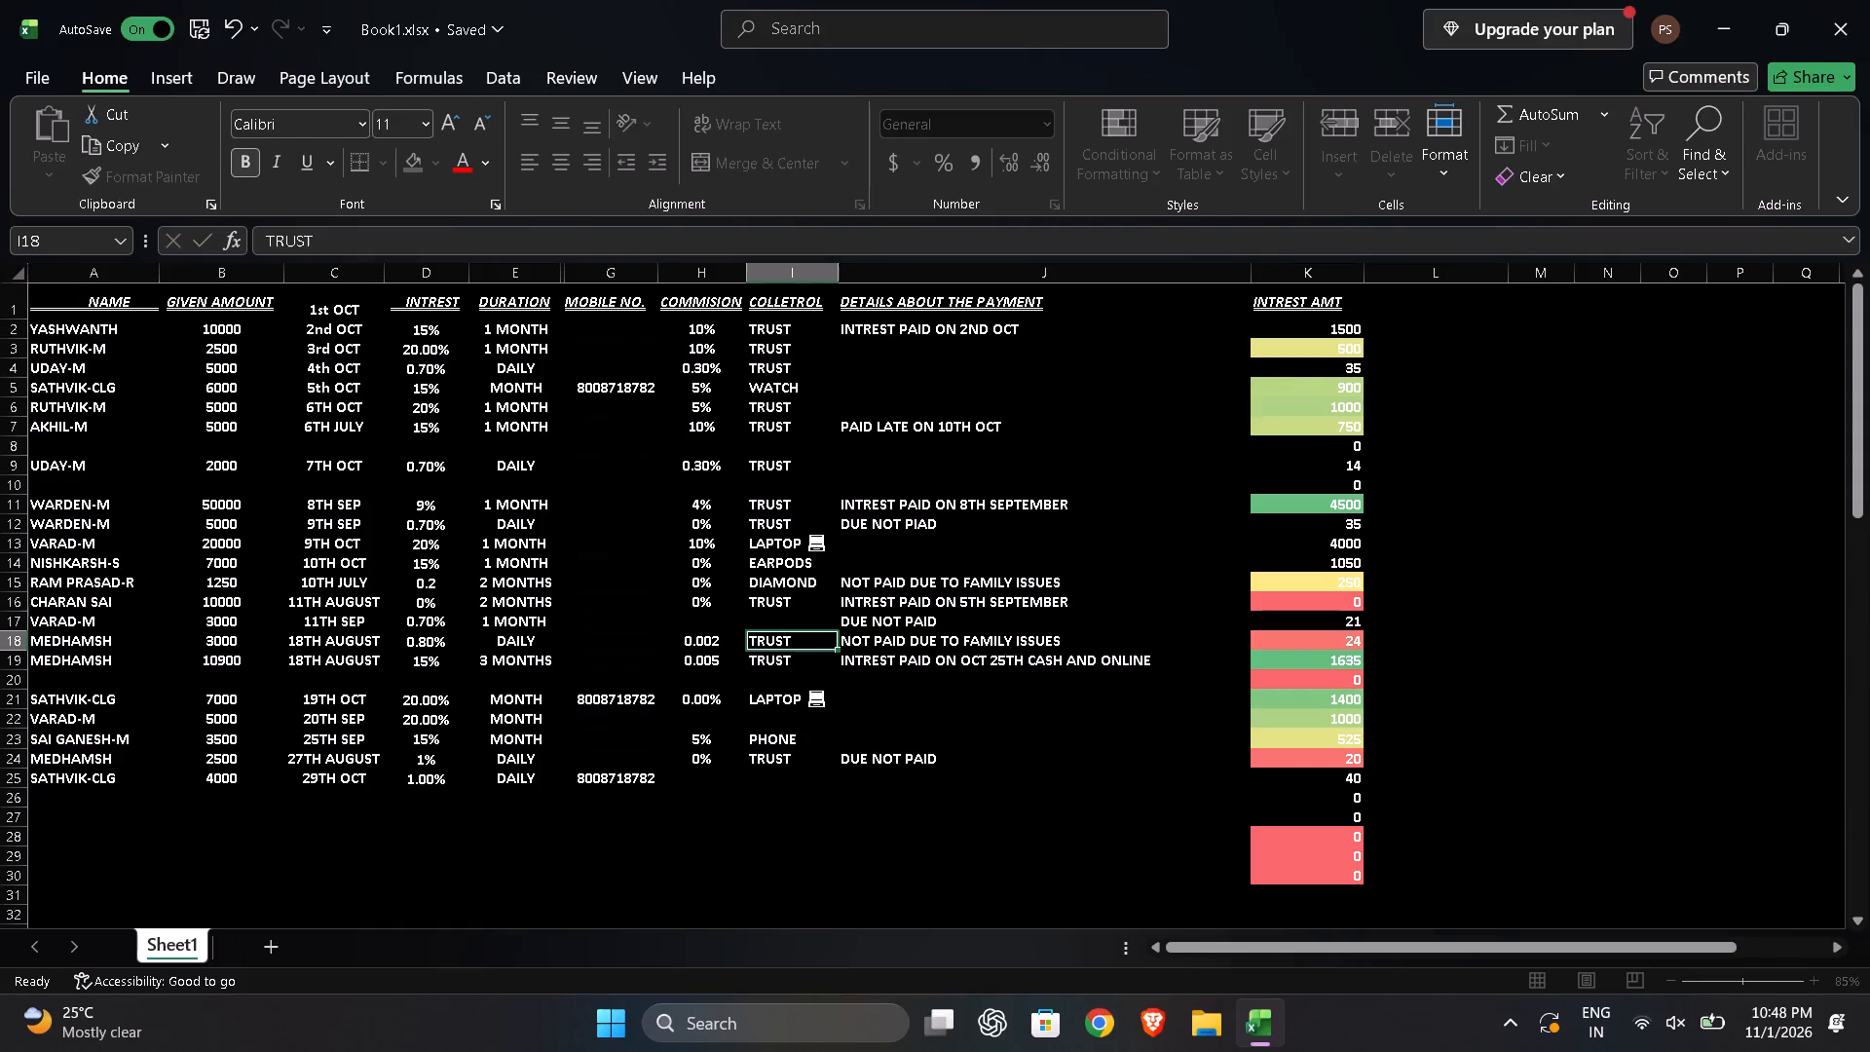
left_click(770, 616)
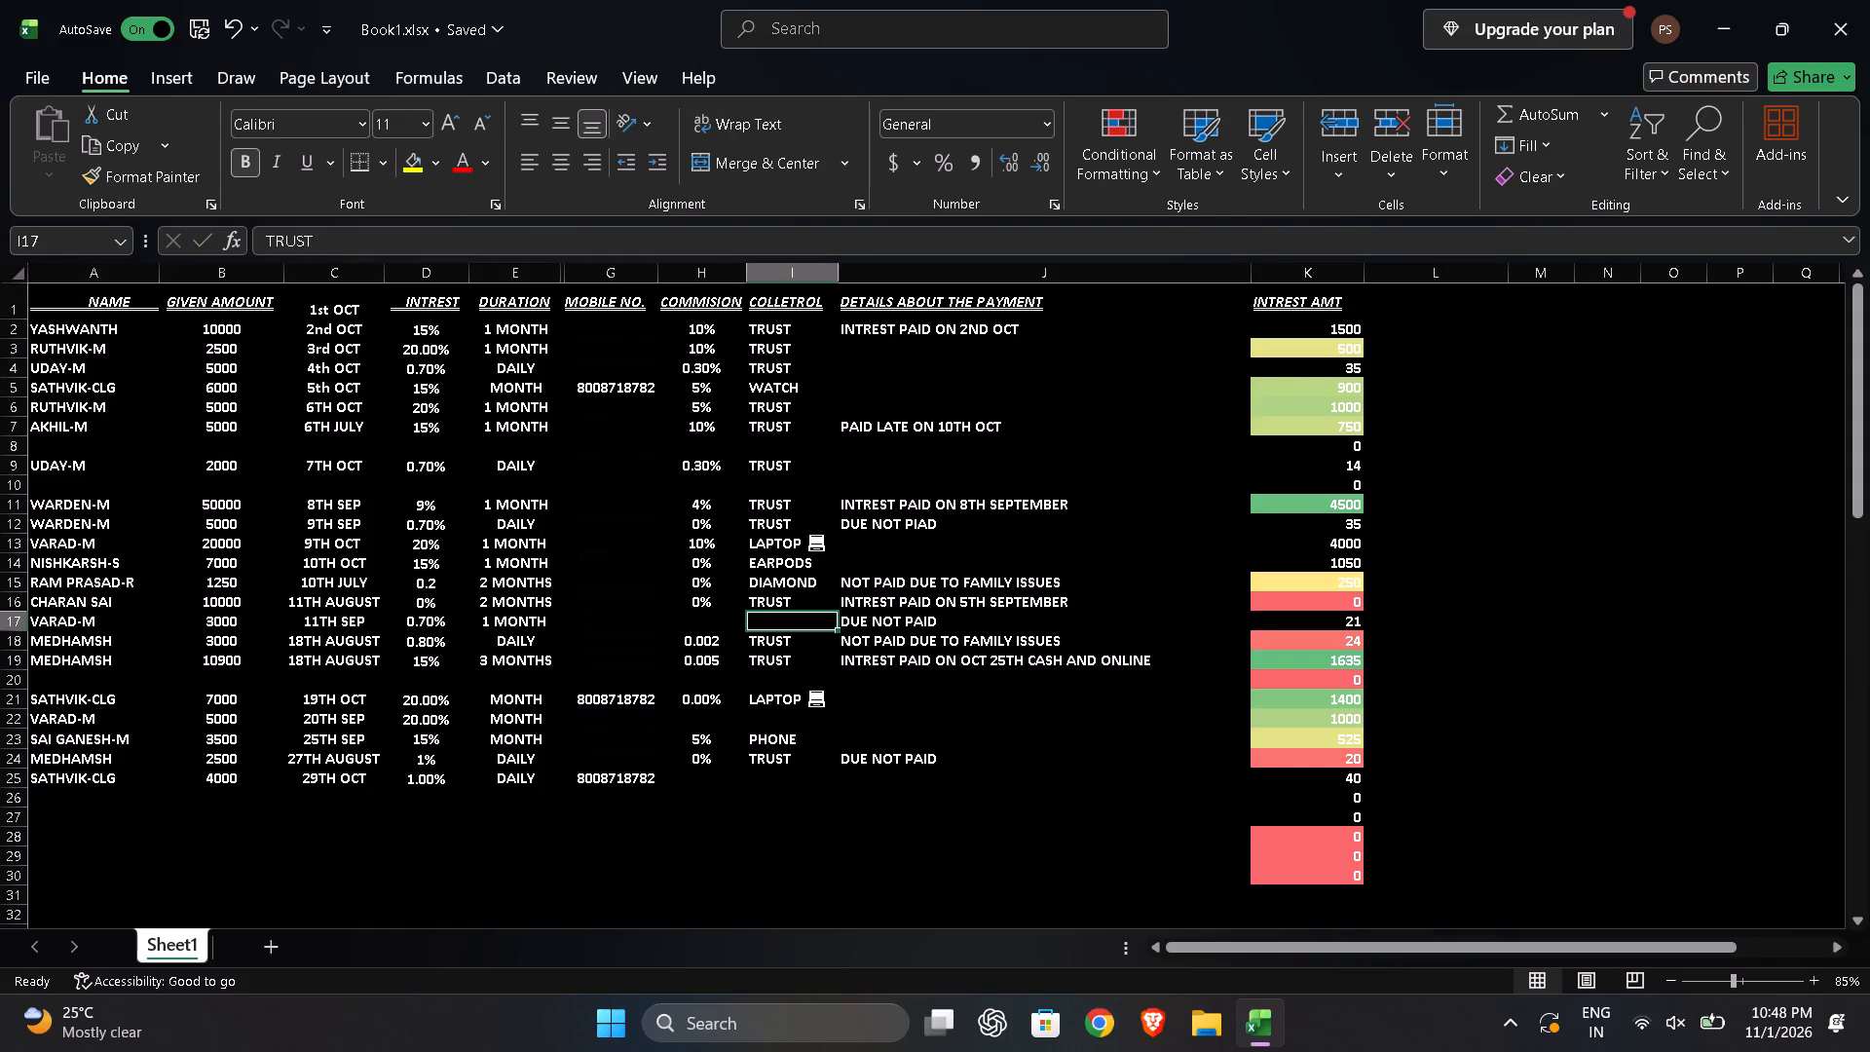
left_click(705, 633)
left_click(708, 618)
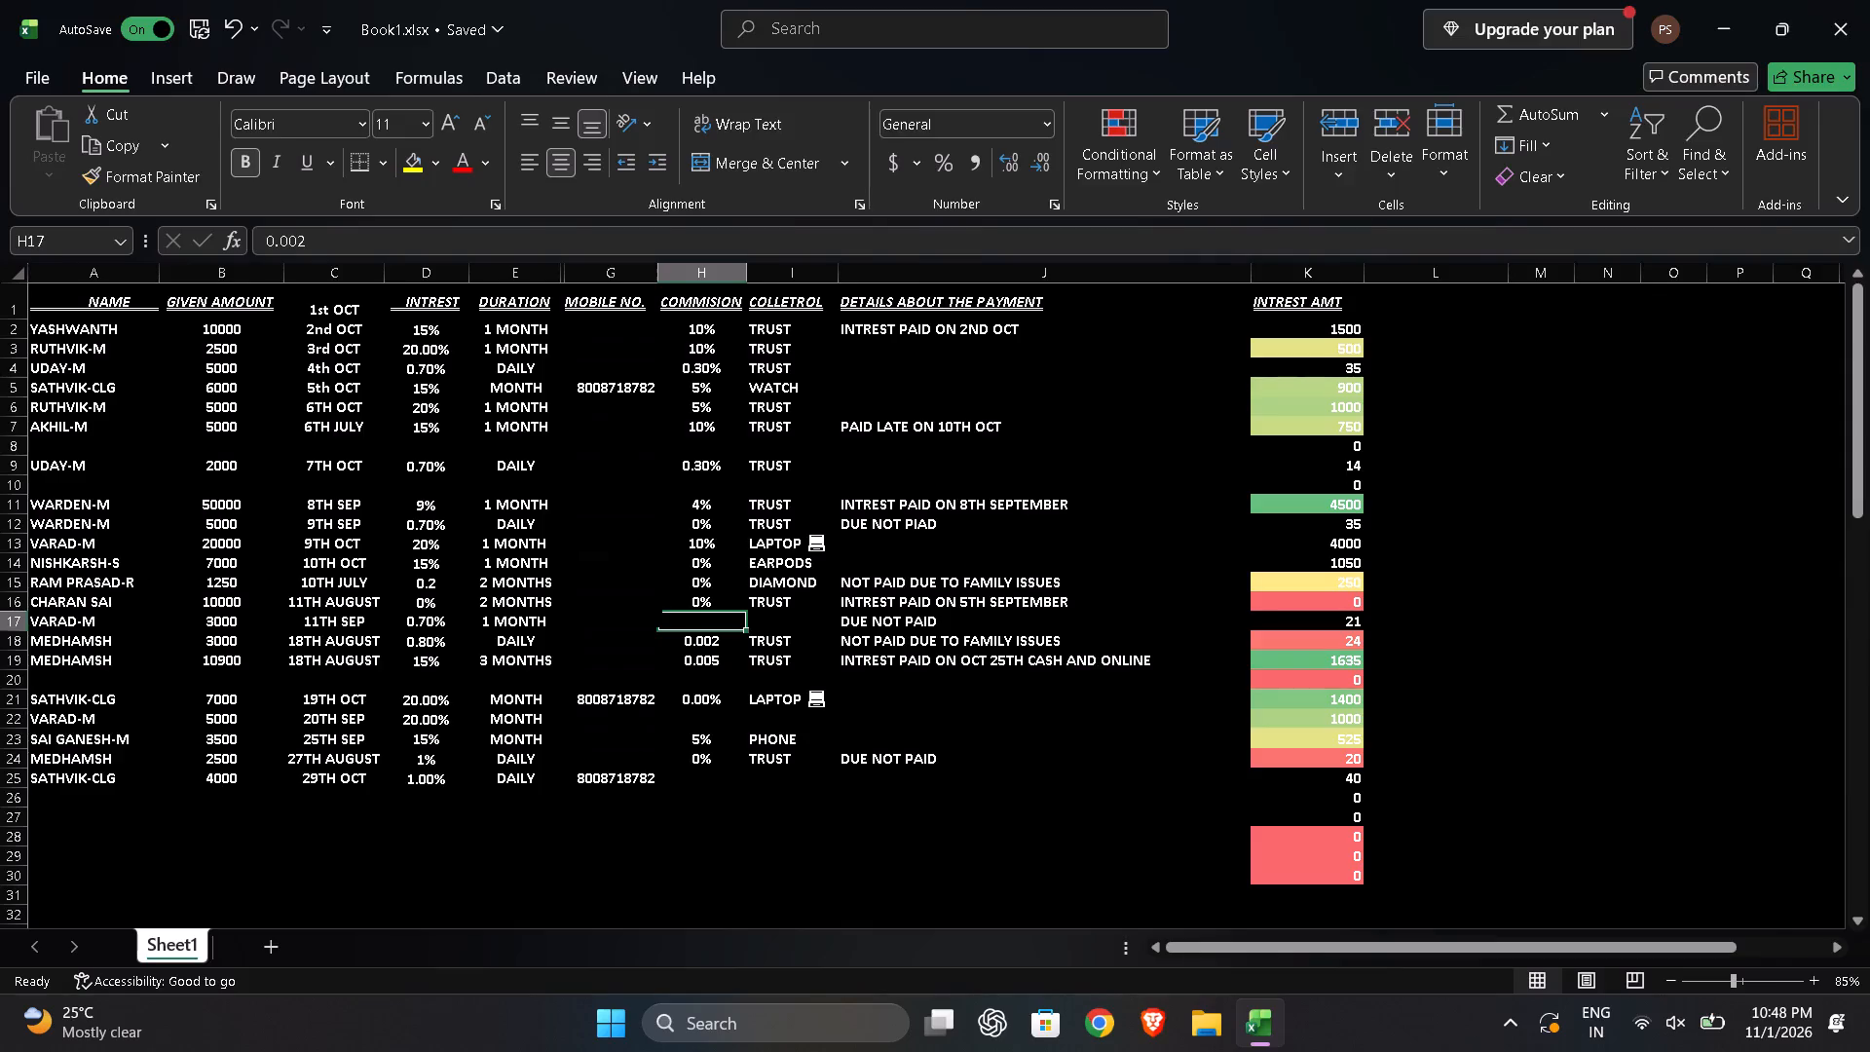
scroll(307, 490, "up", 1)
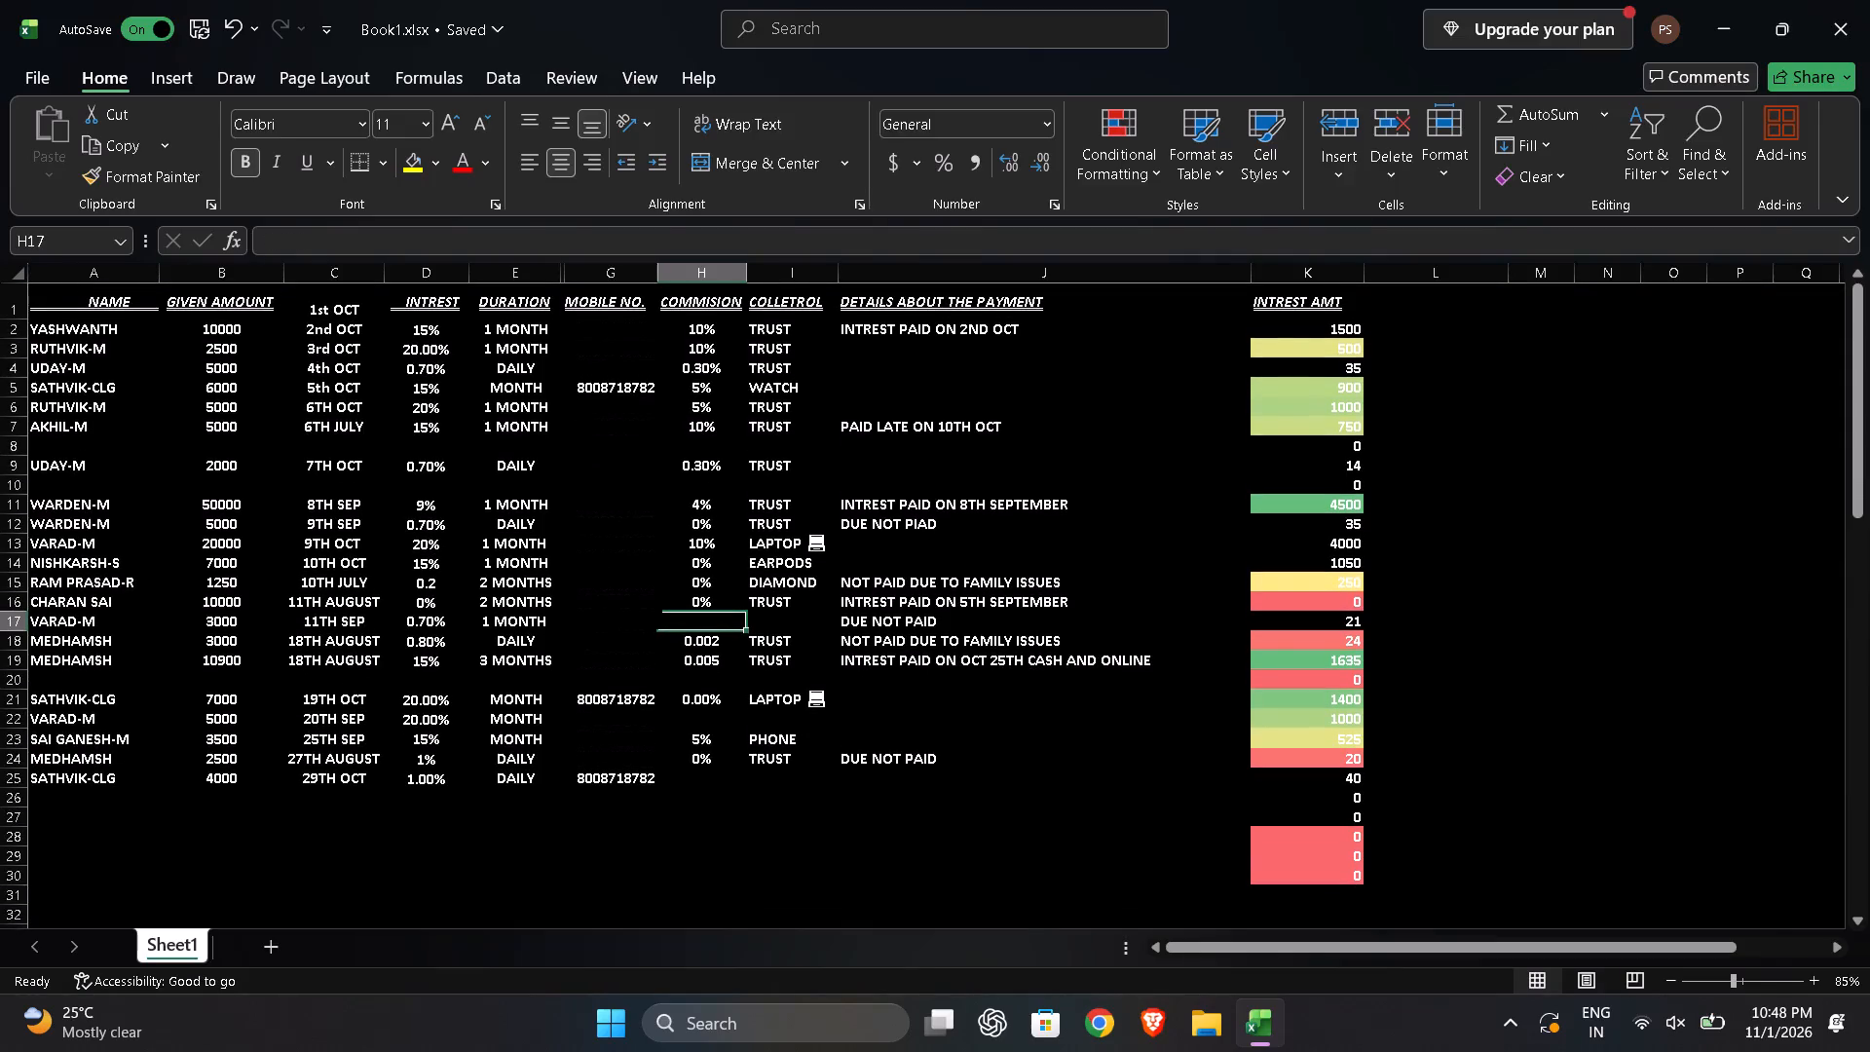
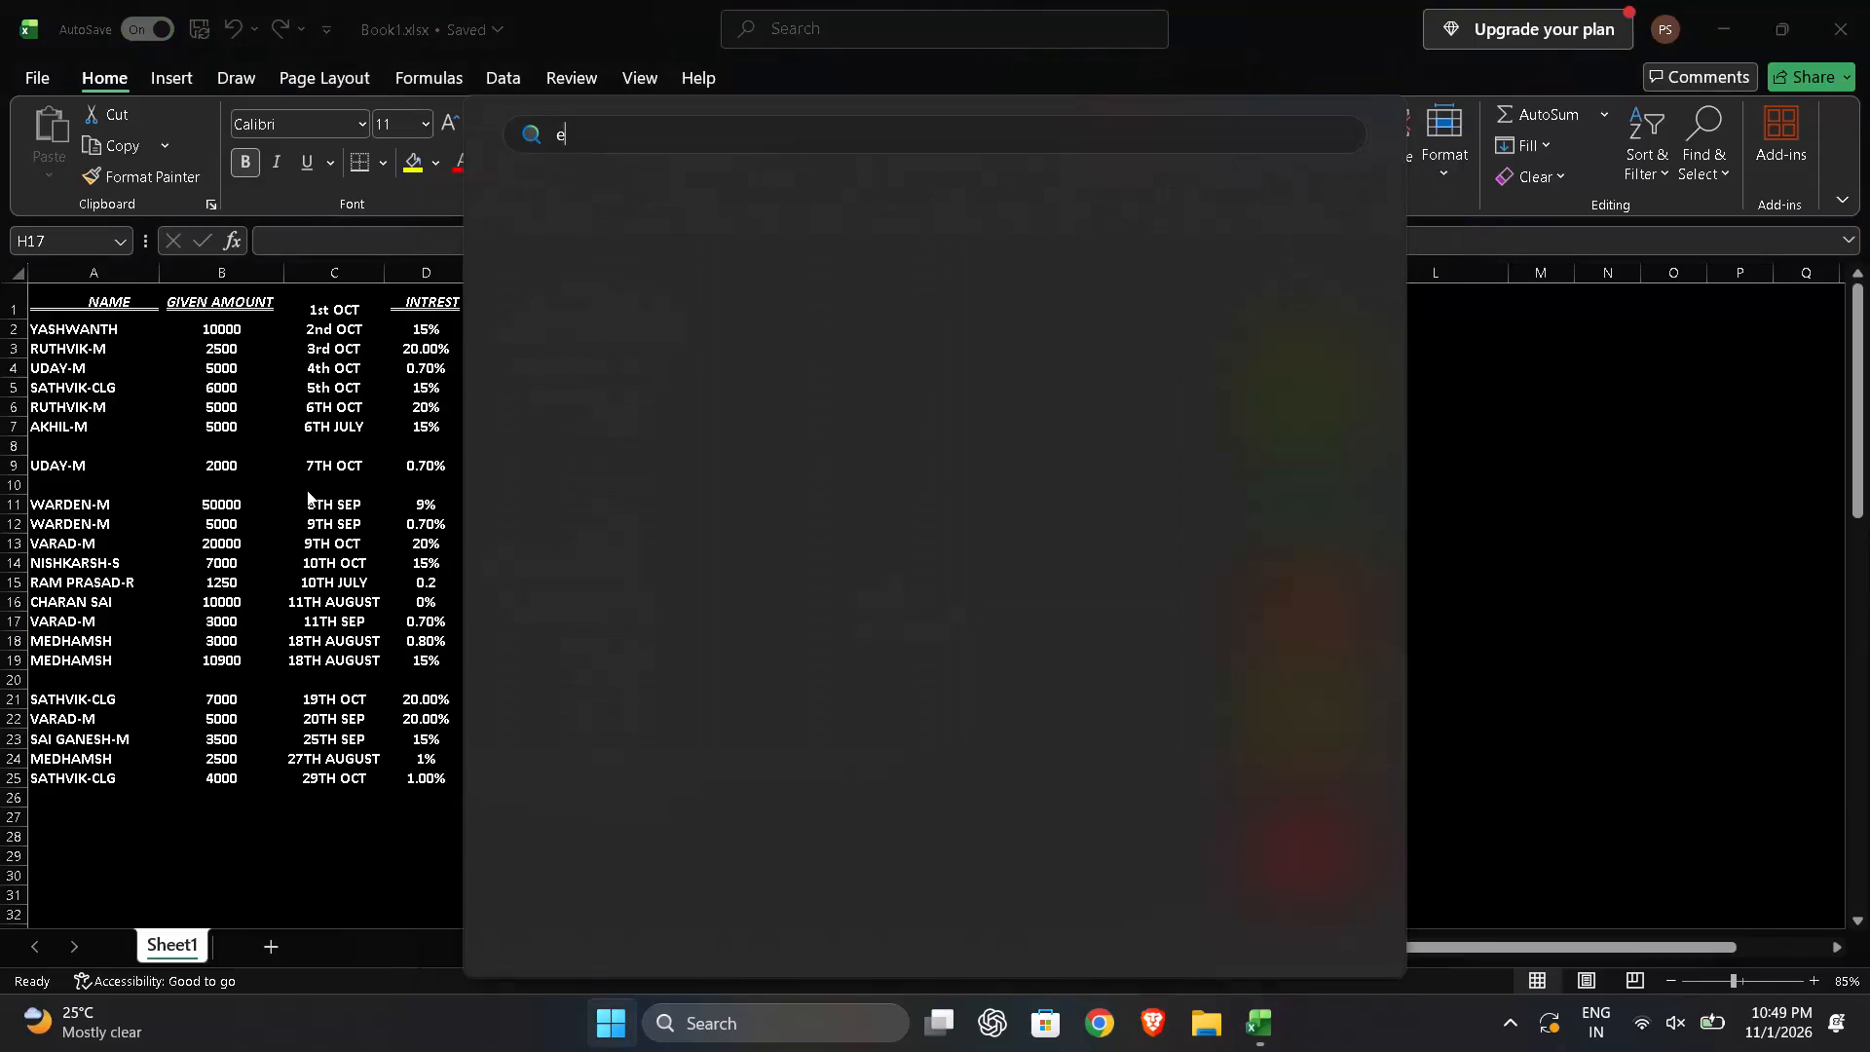
Search the computer's installed apps for kuro and launch the Kuro app.
key("BackSpace")
key("BackSpace")
key("BackSpace")
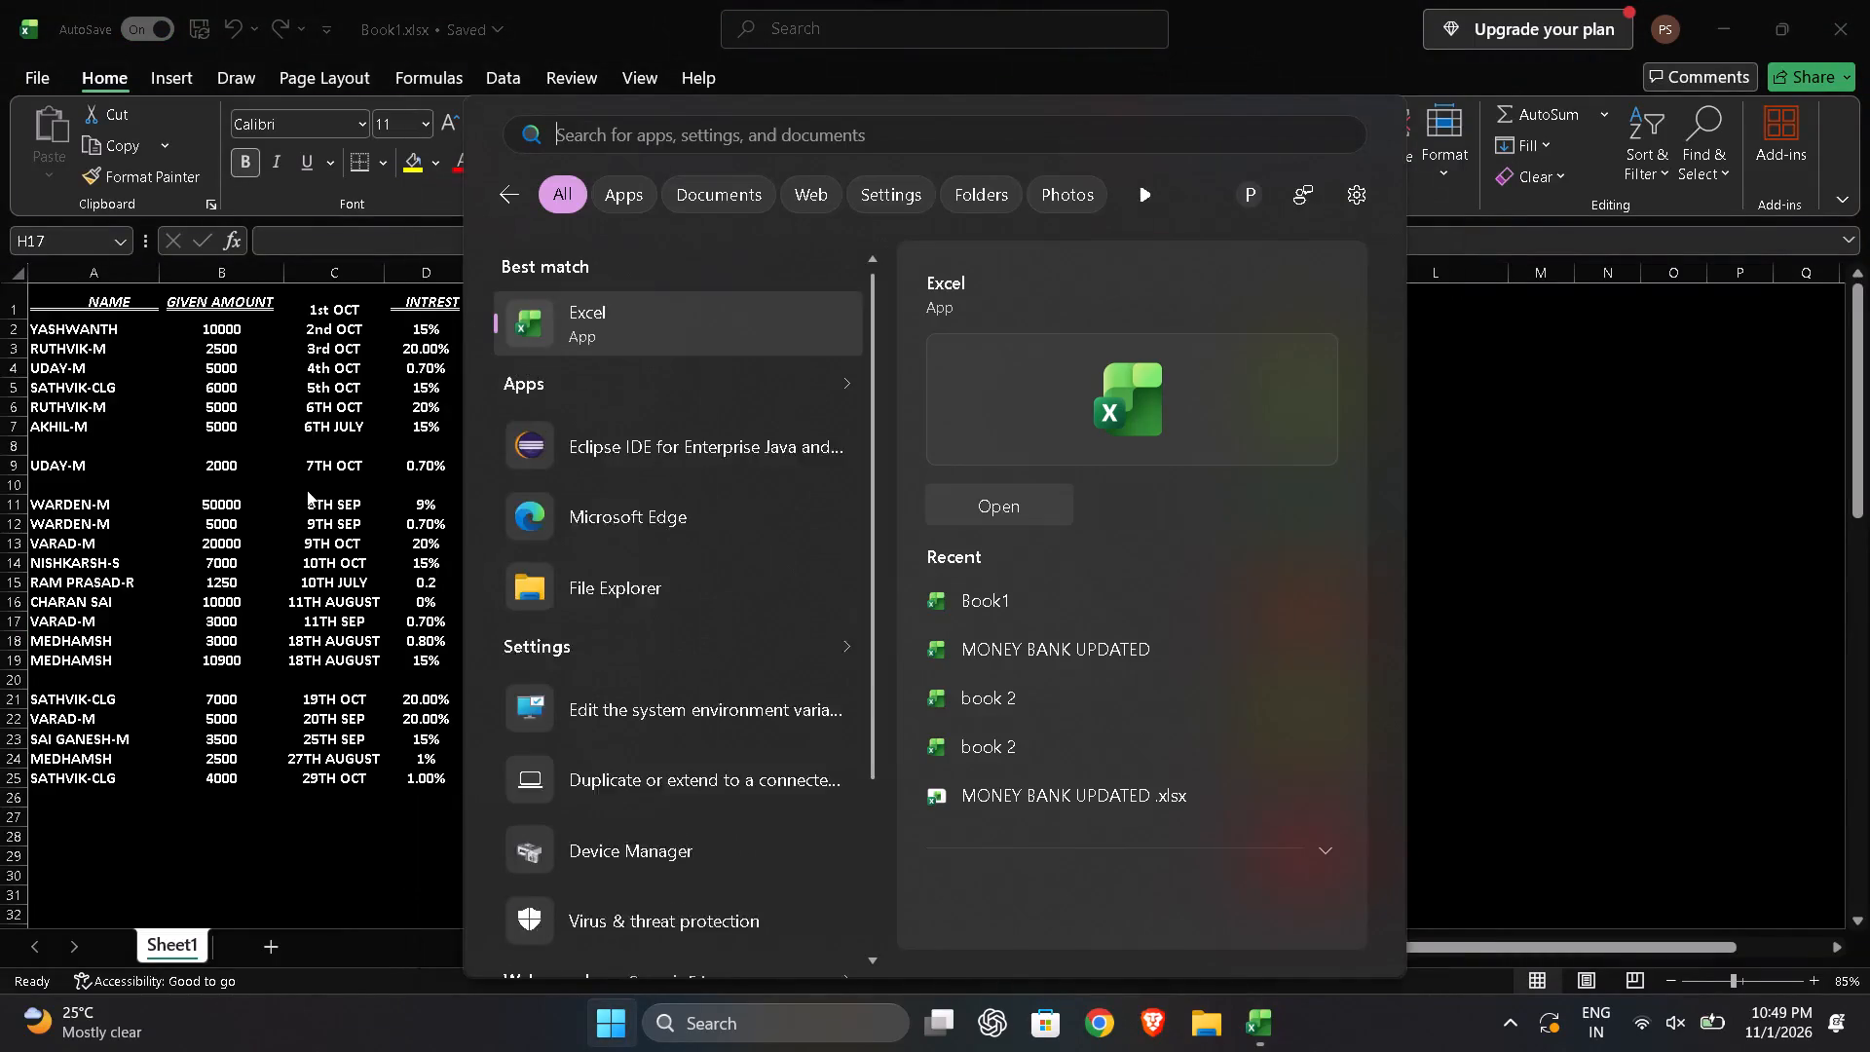
key("BackSpace")
type("kuro")
key("Return")
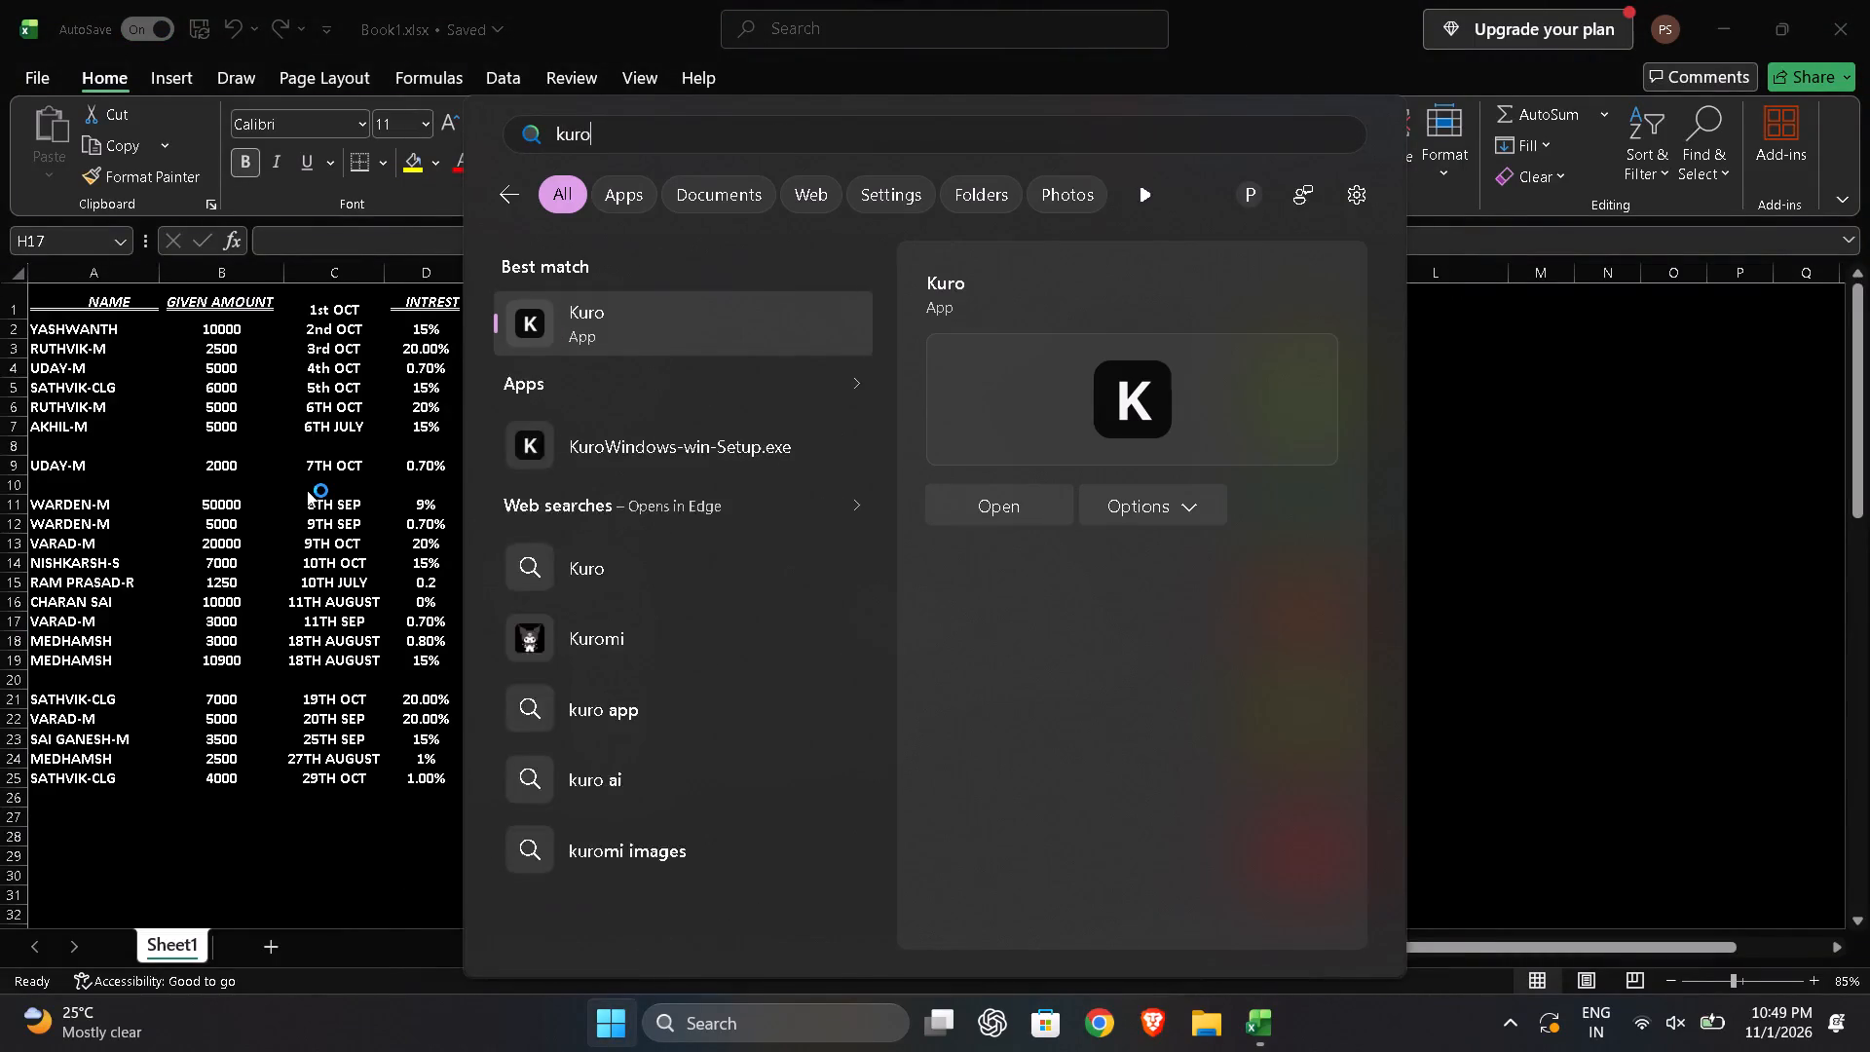
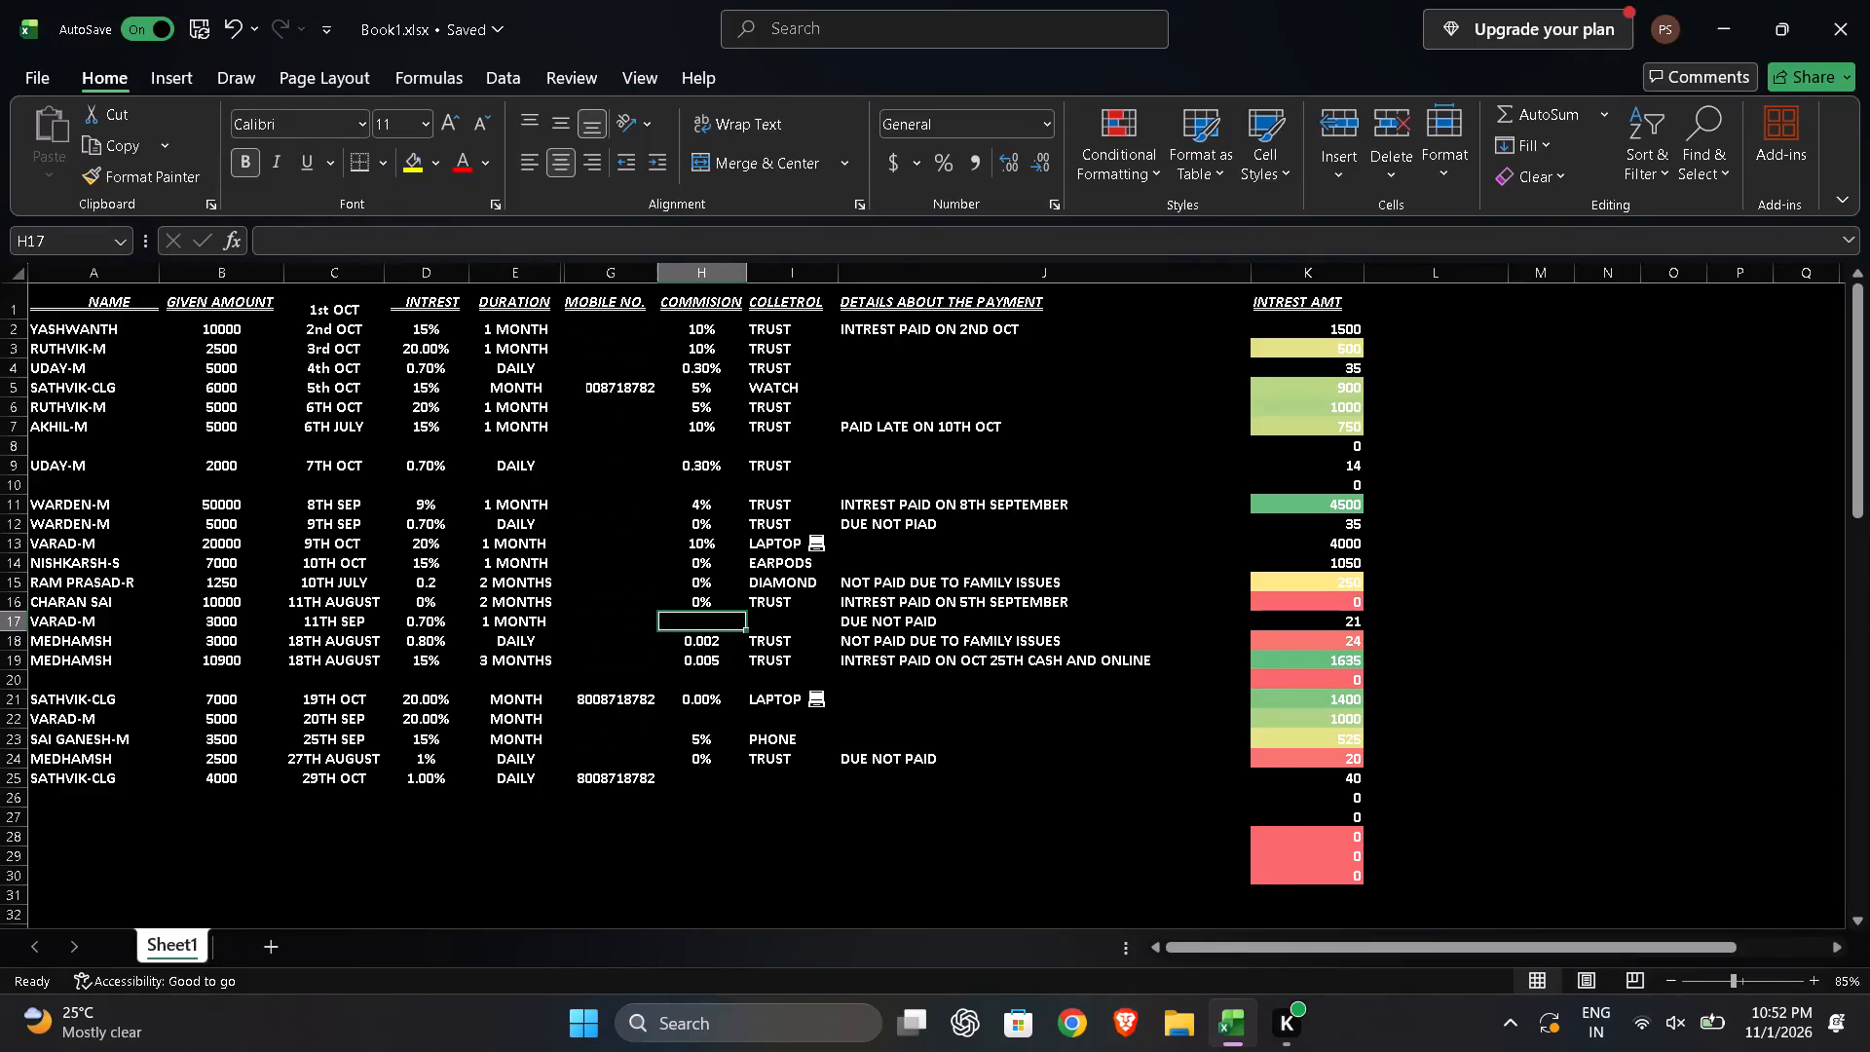
Review the names, given amounts and dates of the October entries in rows 3 to 9.
left_click(348, 371)
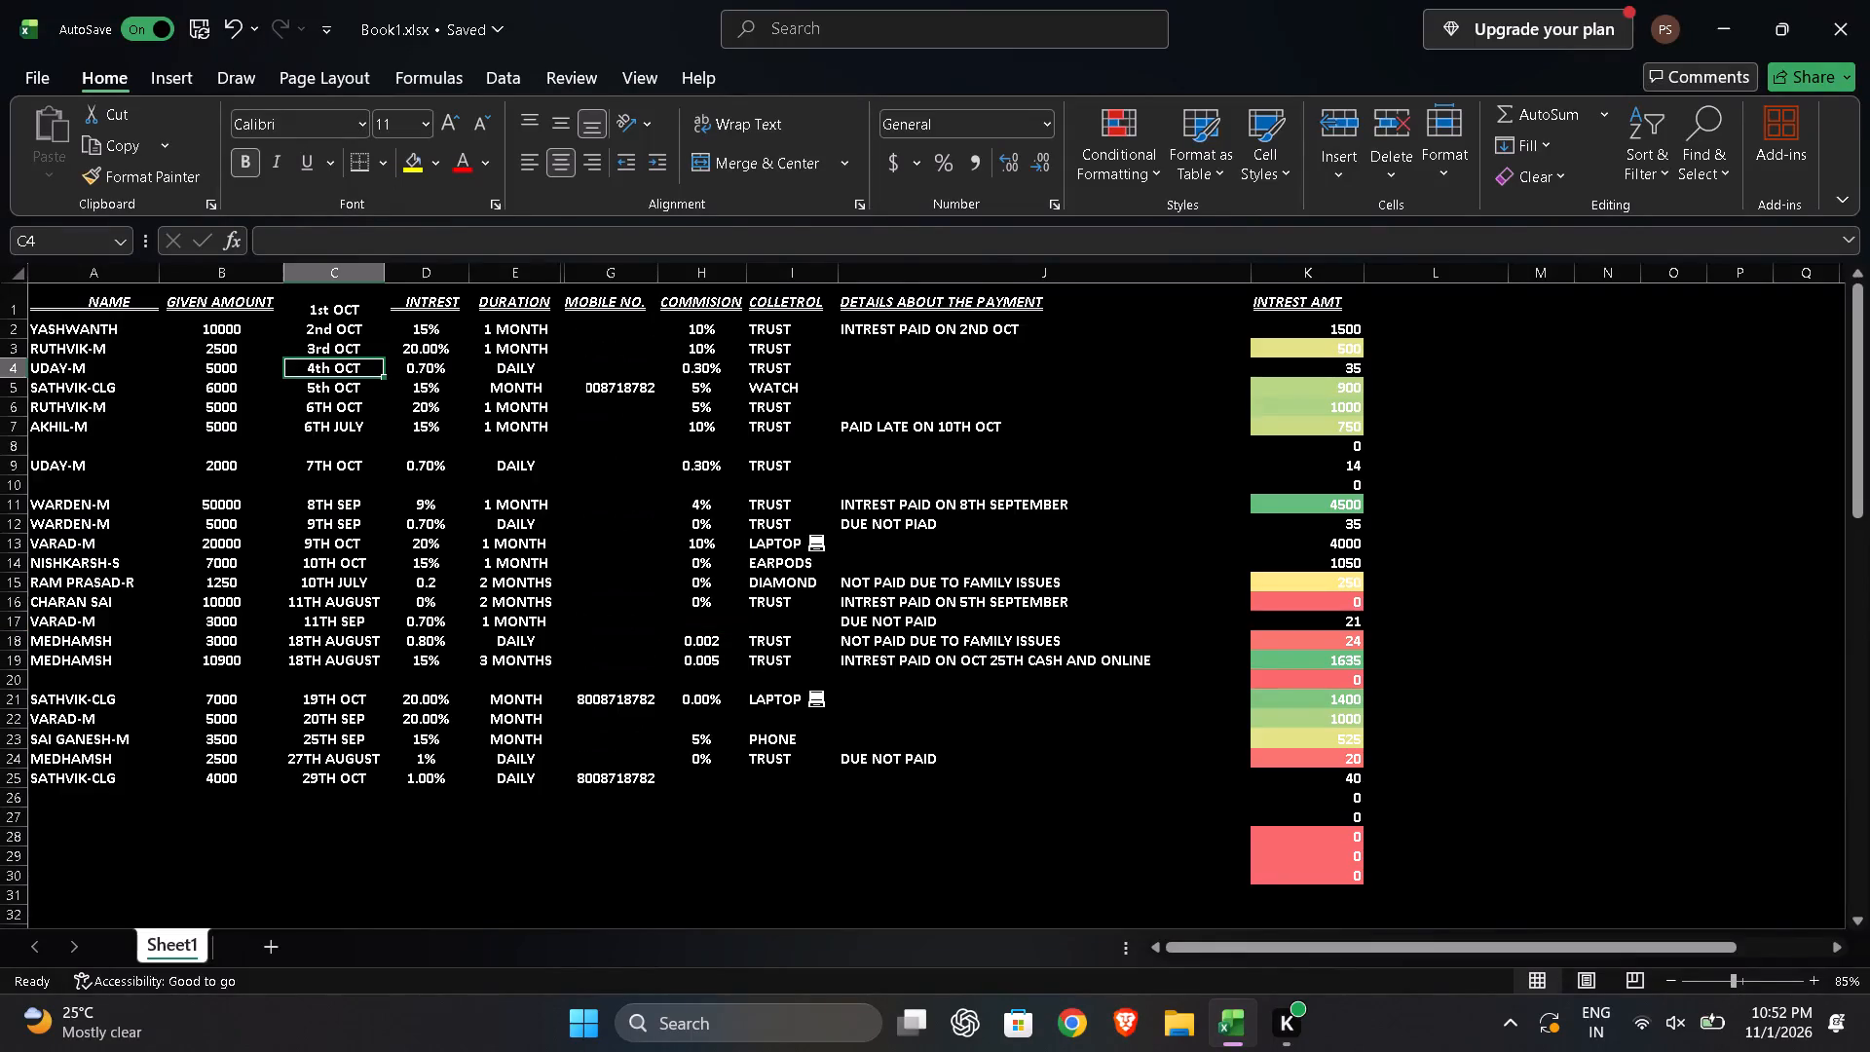
left_click(20, 371)
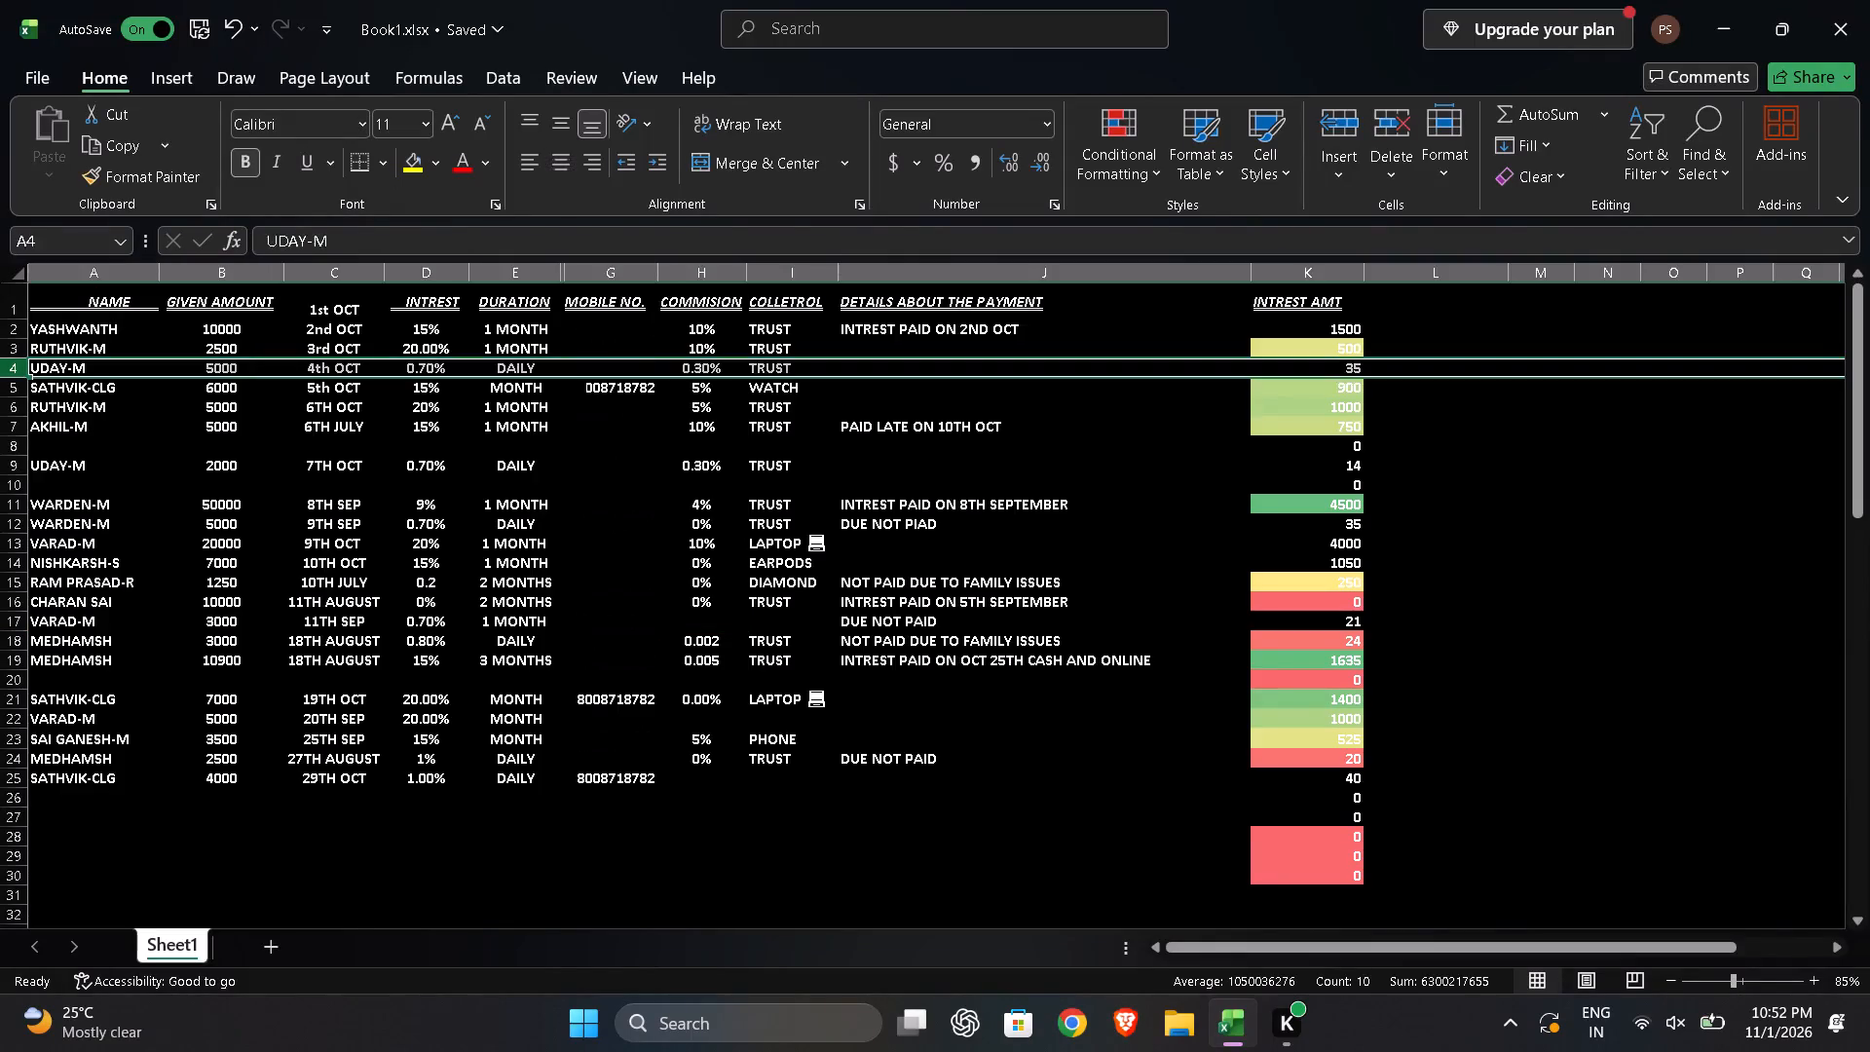
left_click(282, 345)
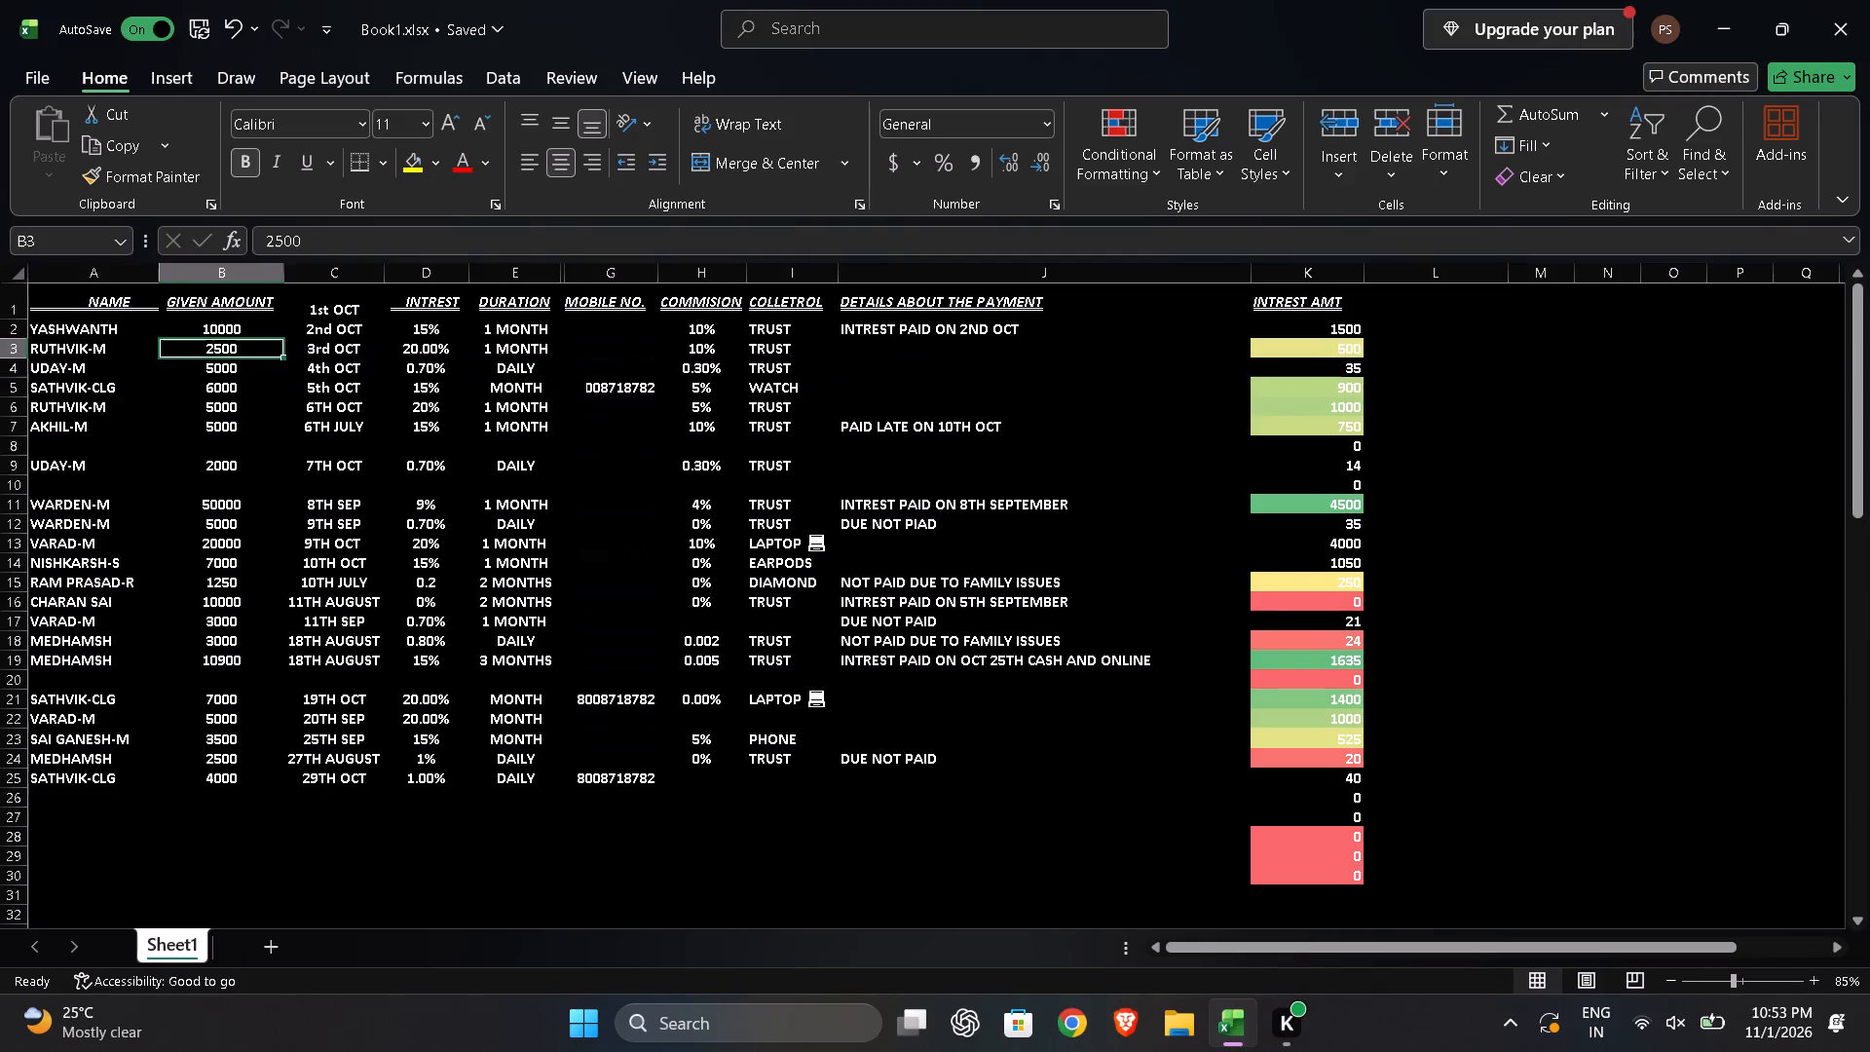
left_click(360, 342)
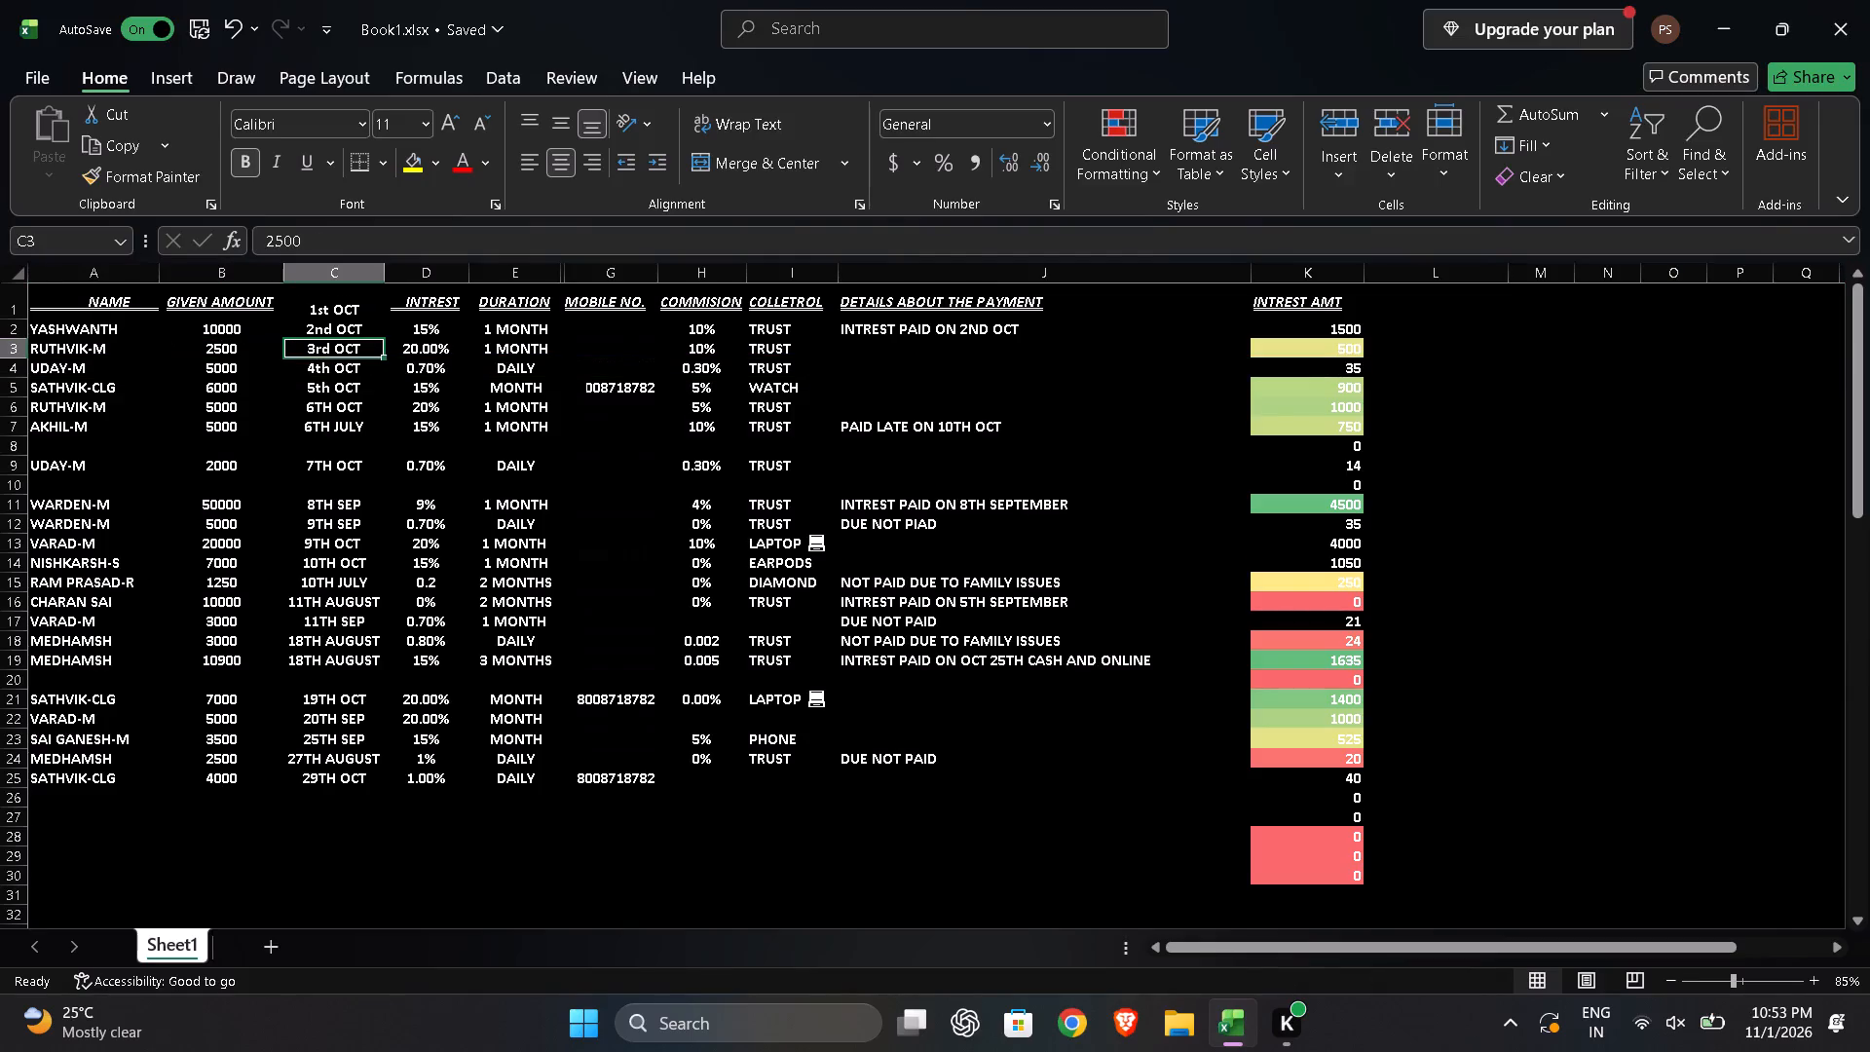
left_click(79, 346)
left_click(324, 345)
left_click(206, 349)
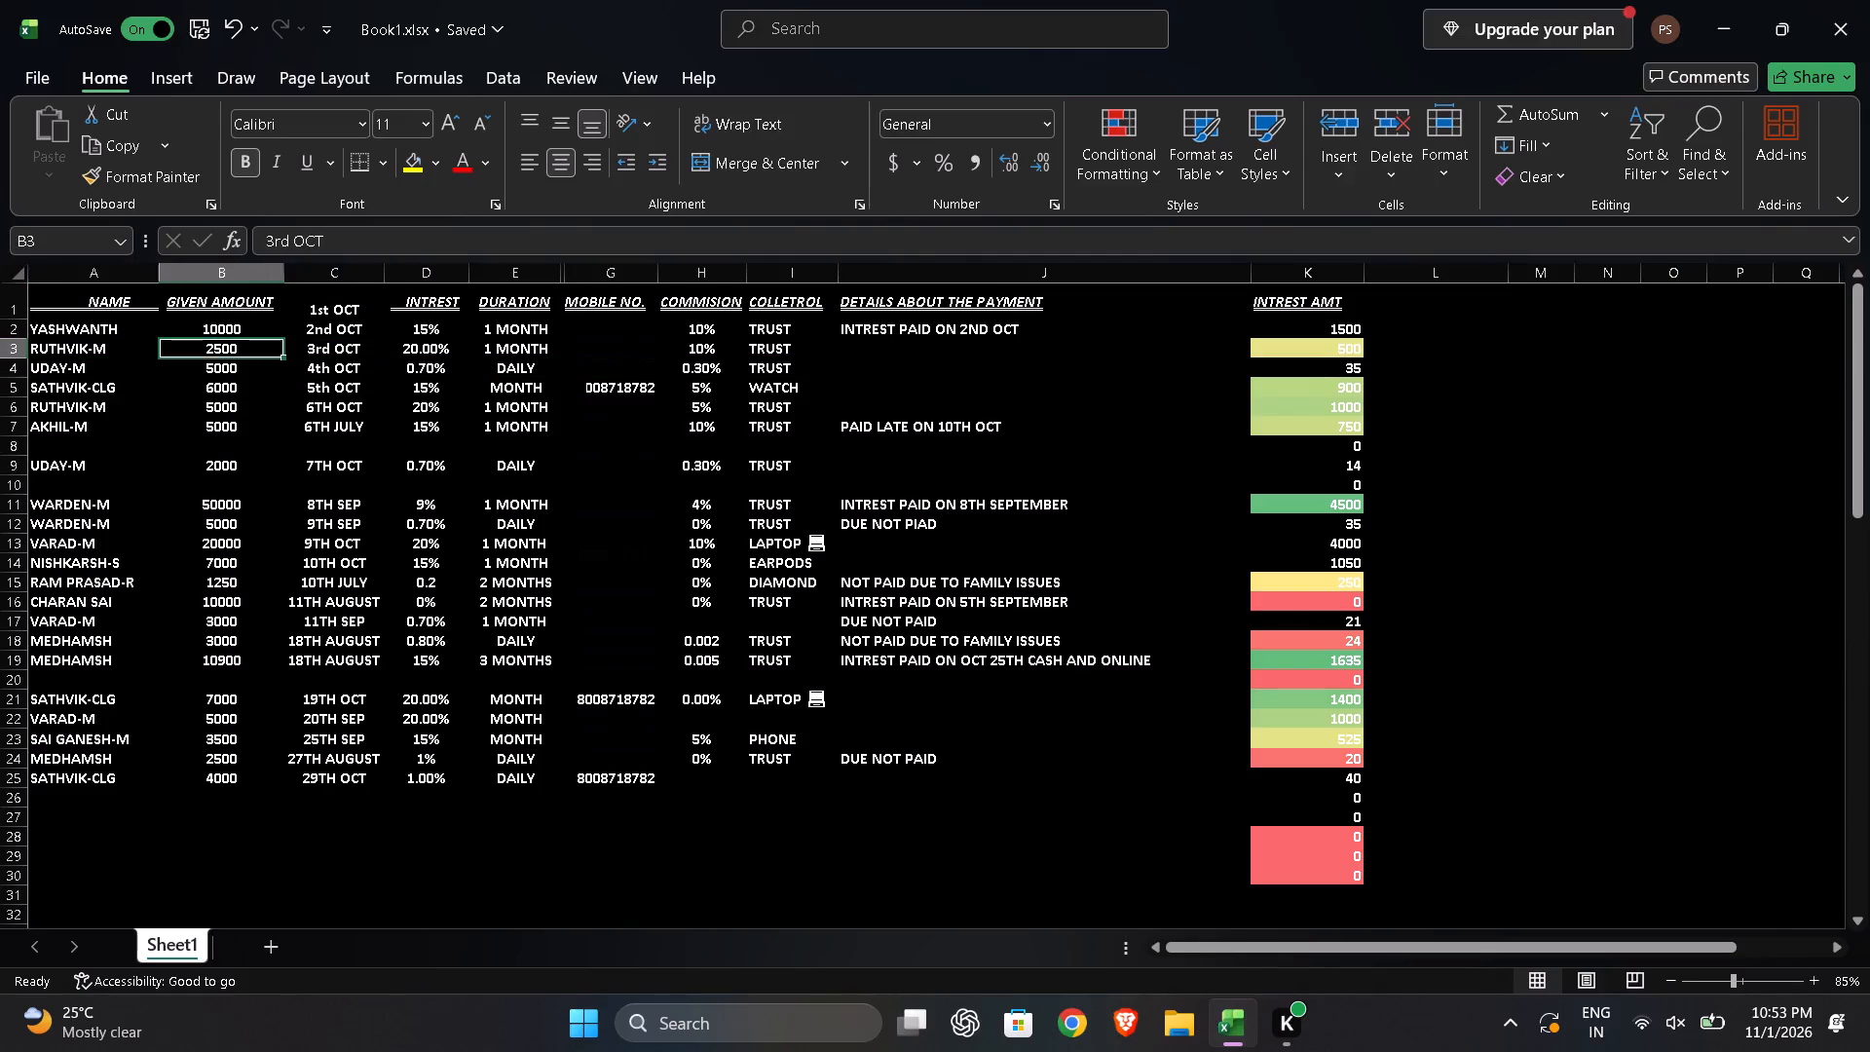
left_click(357, 348)
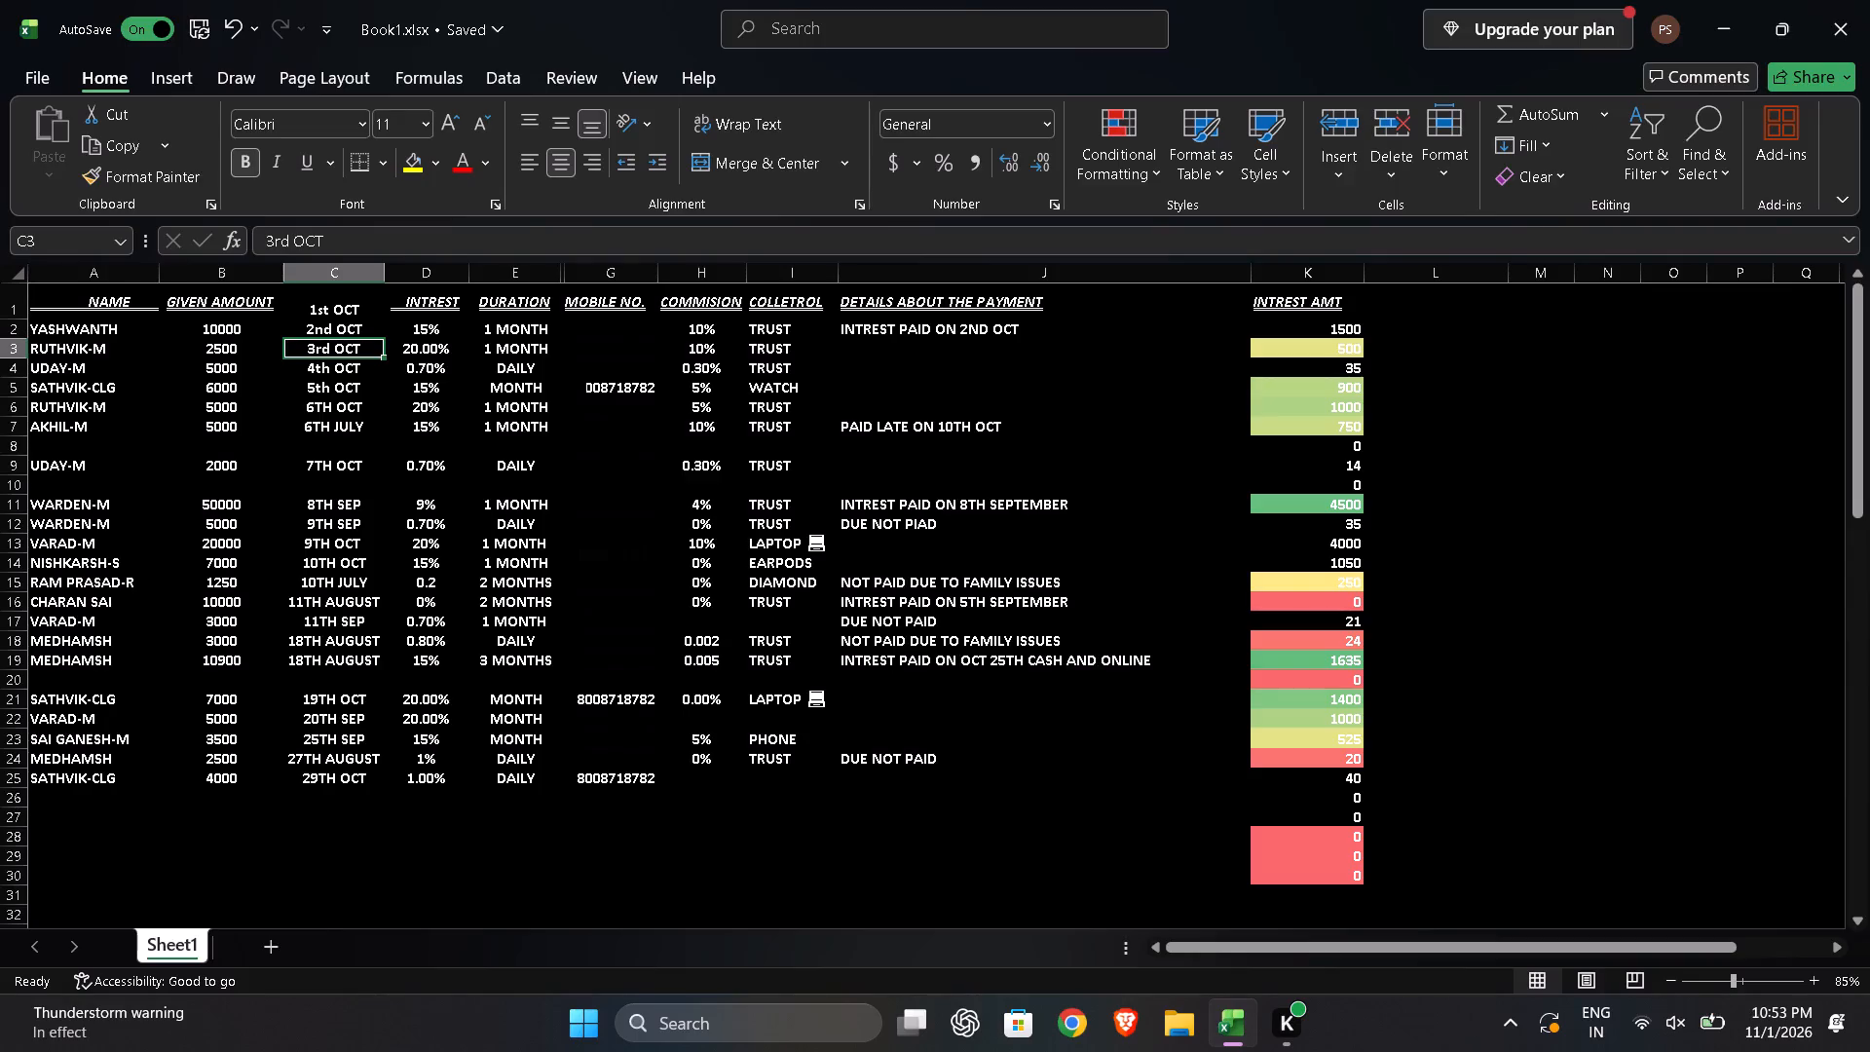
left_click(347, 413)
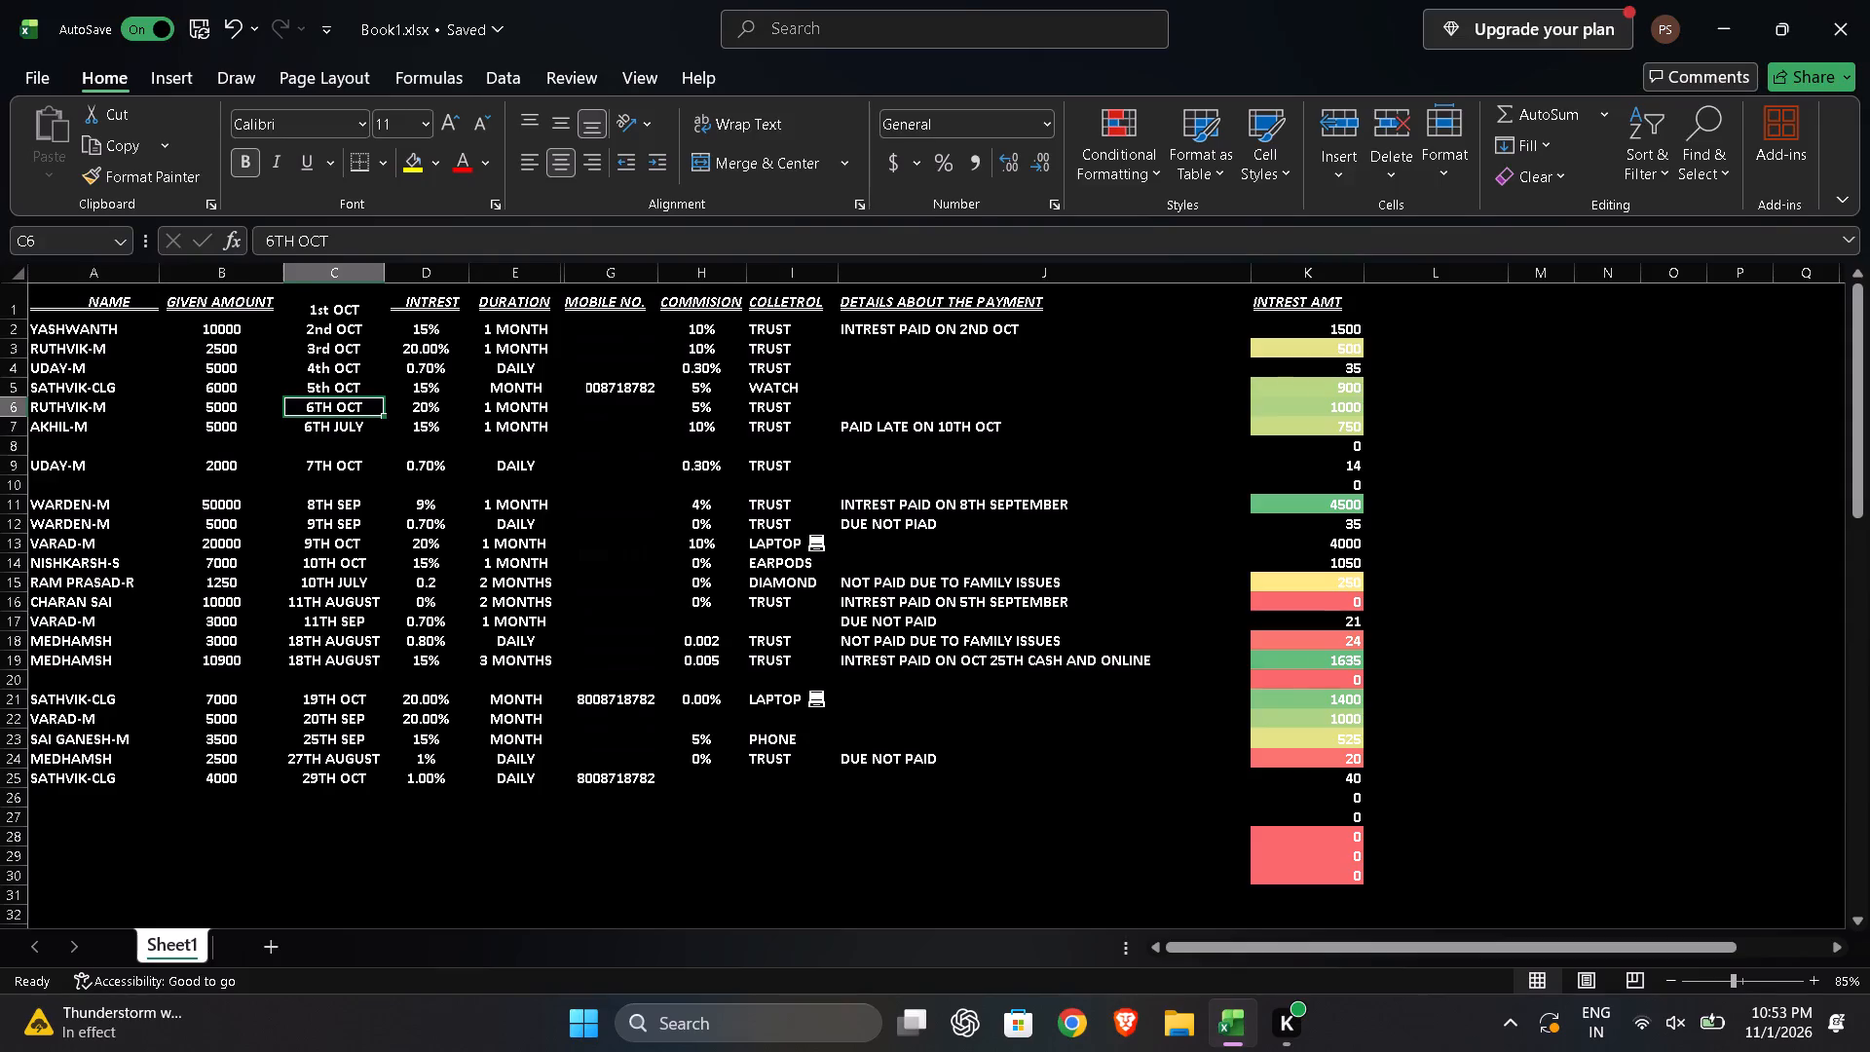
left_click(265, 448)
left_click(238, 466)
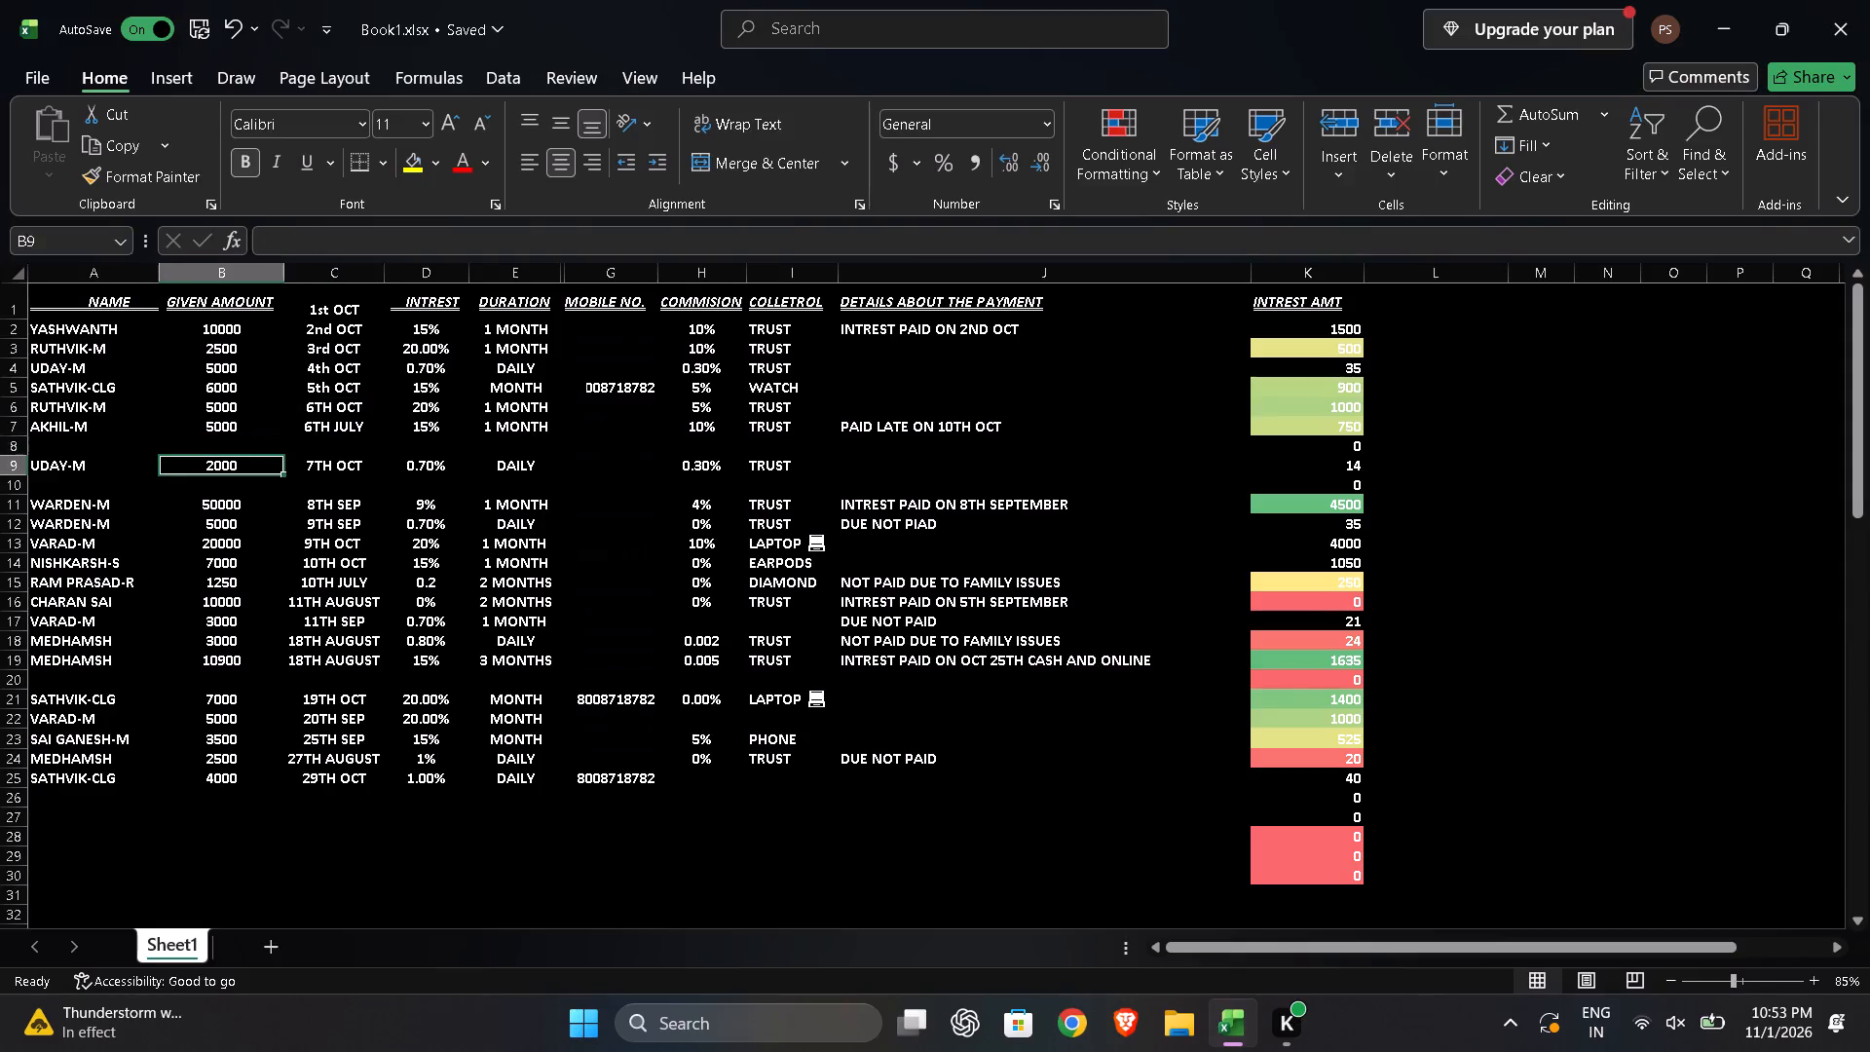
left_click(319, 469)
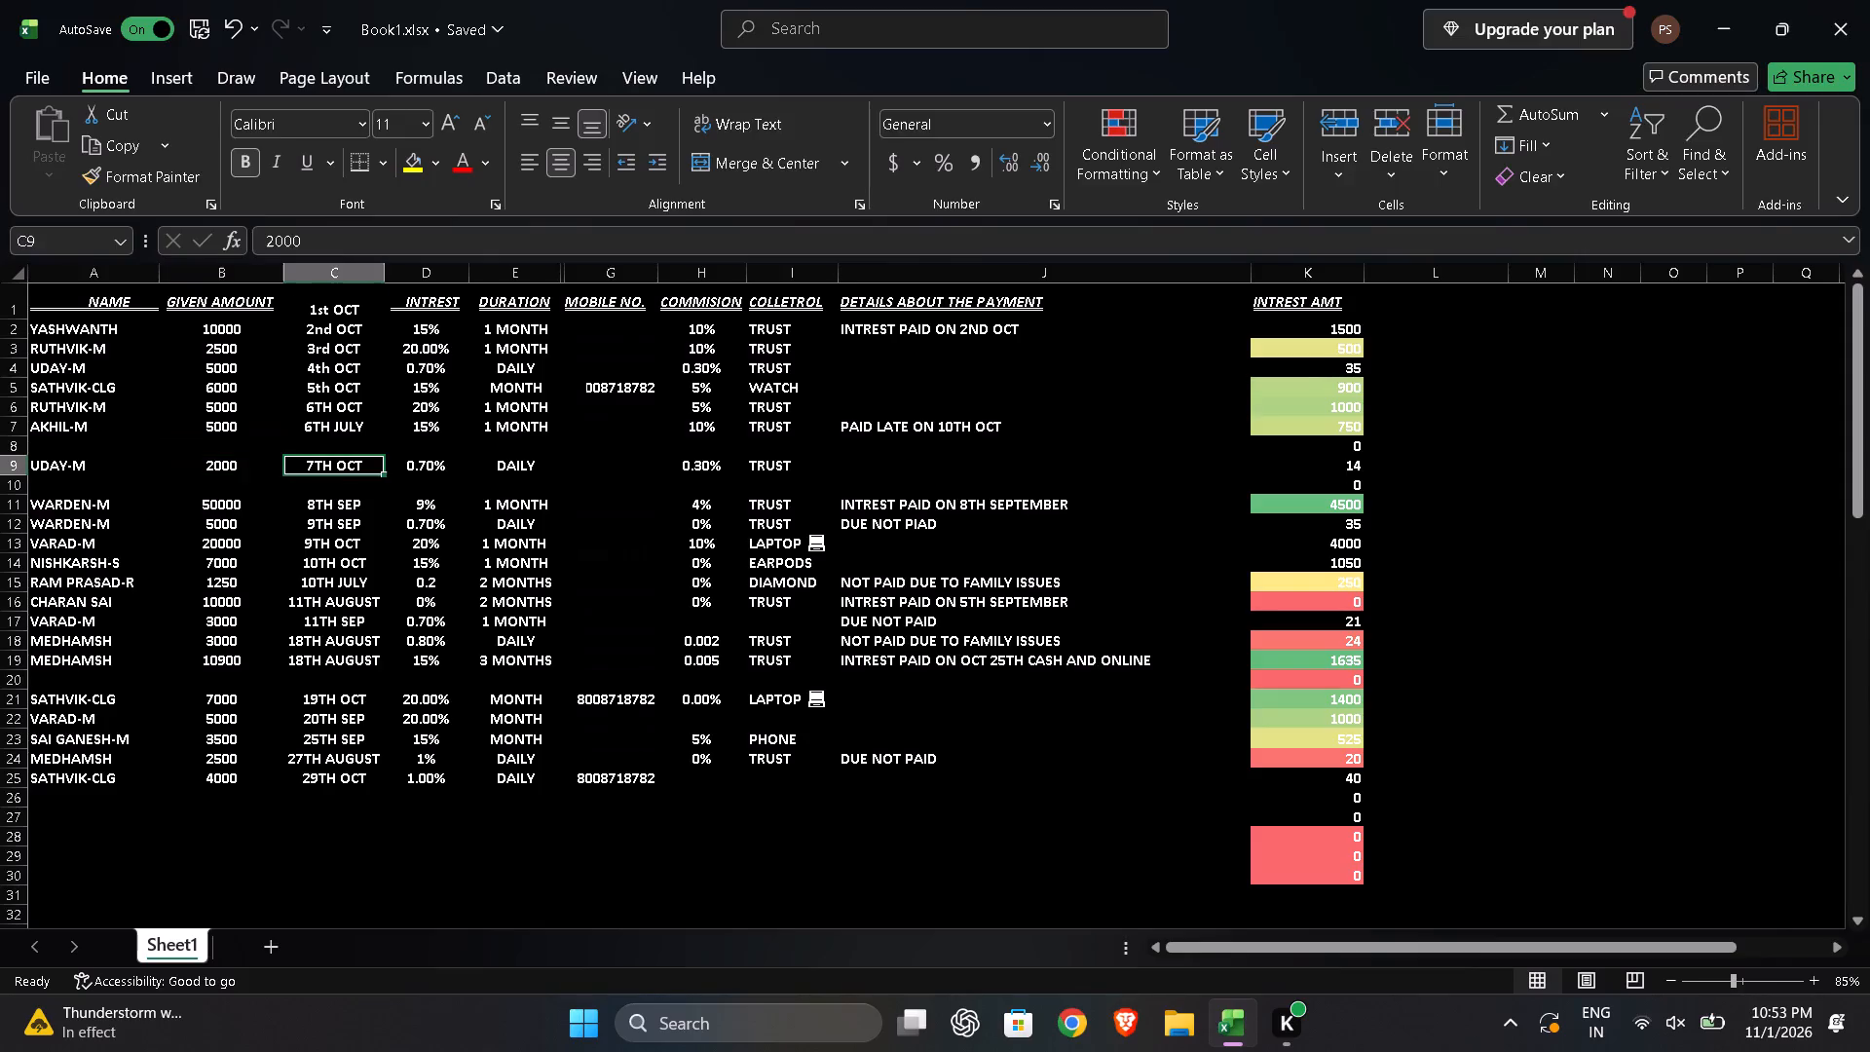
left_click(252, 467)
left_click(371, 462)
left_click(253, 476)
left_click(313, 466)
left_click(245, 463)
left_click(90, 462)
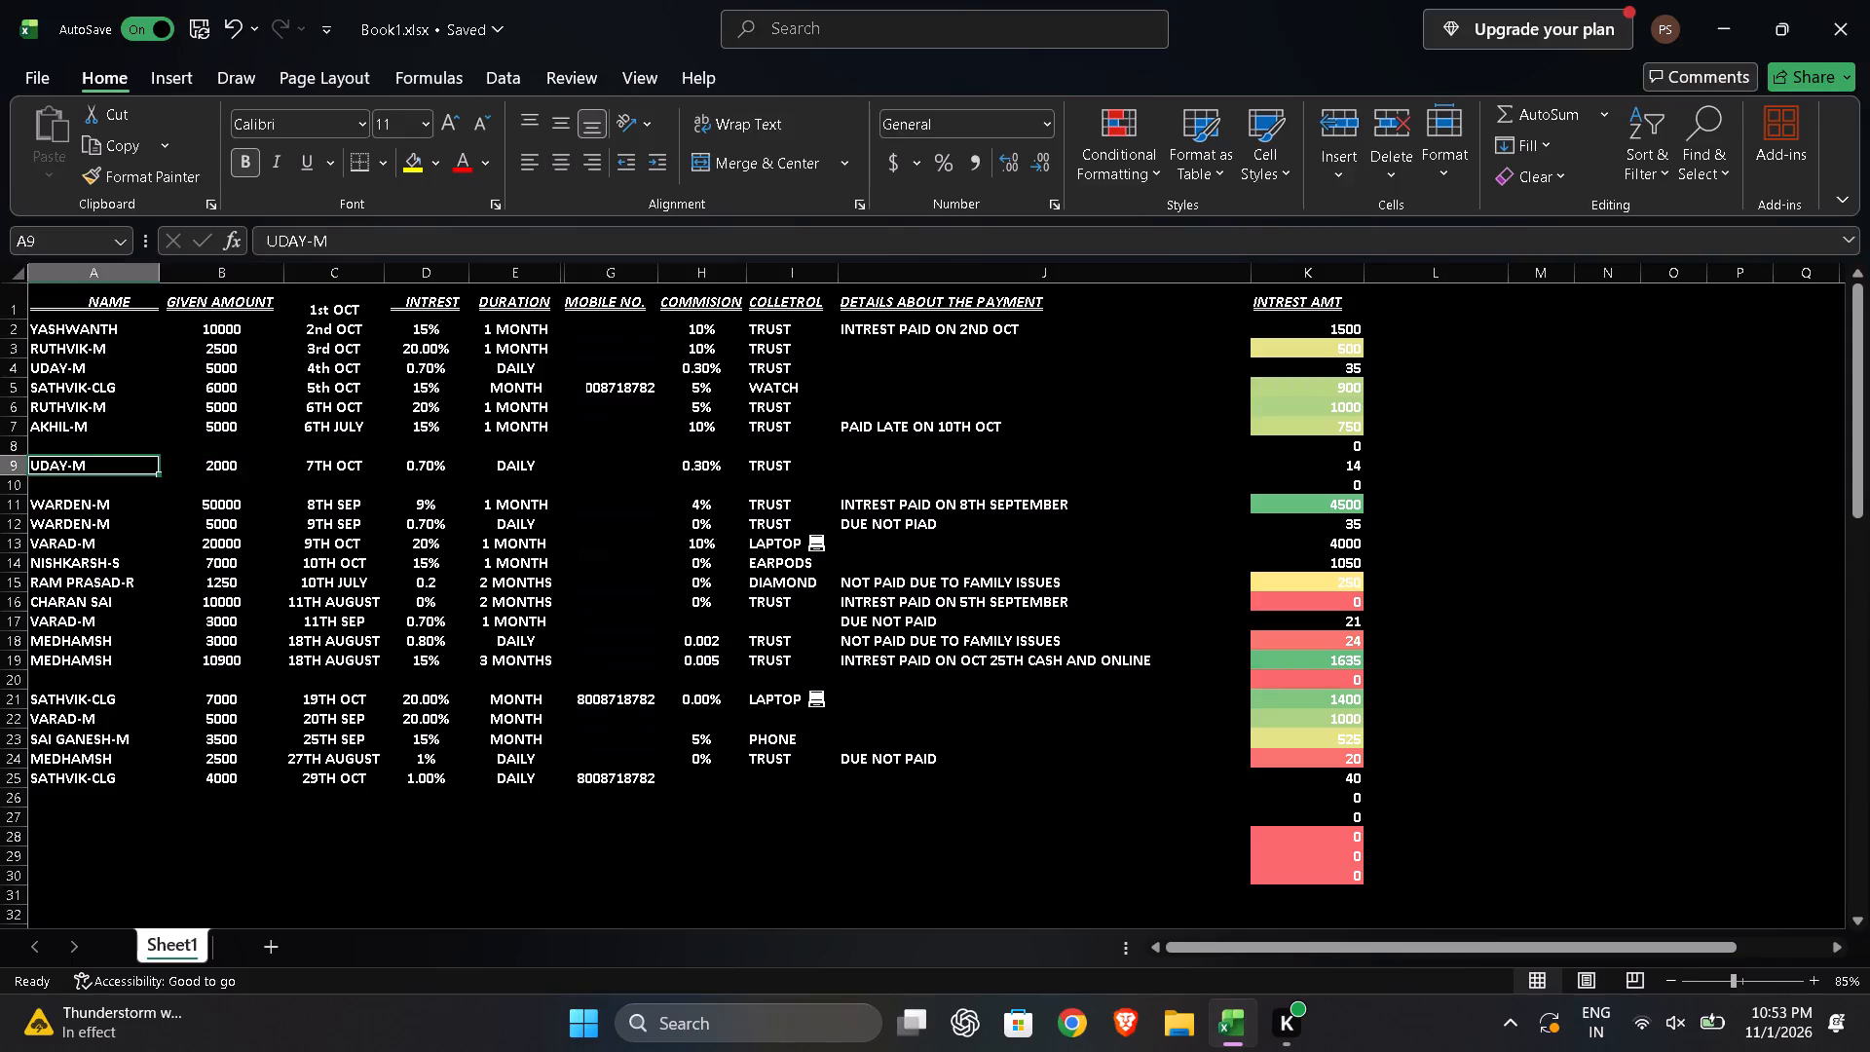
left_click(304, 462)
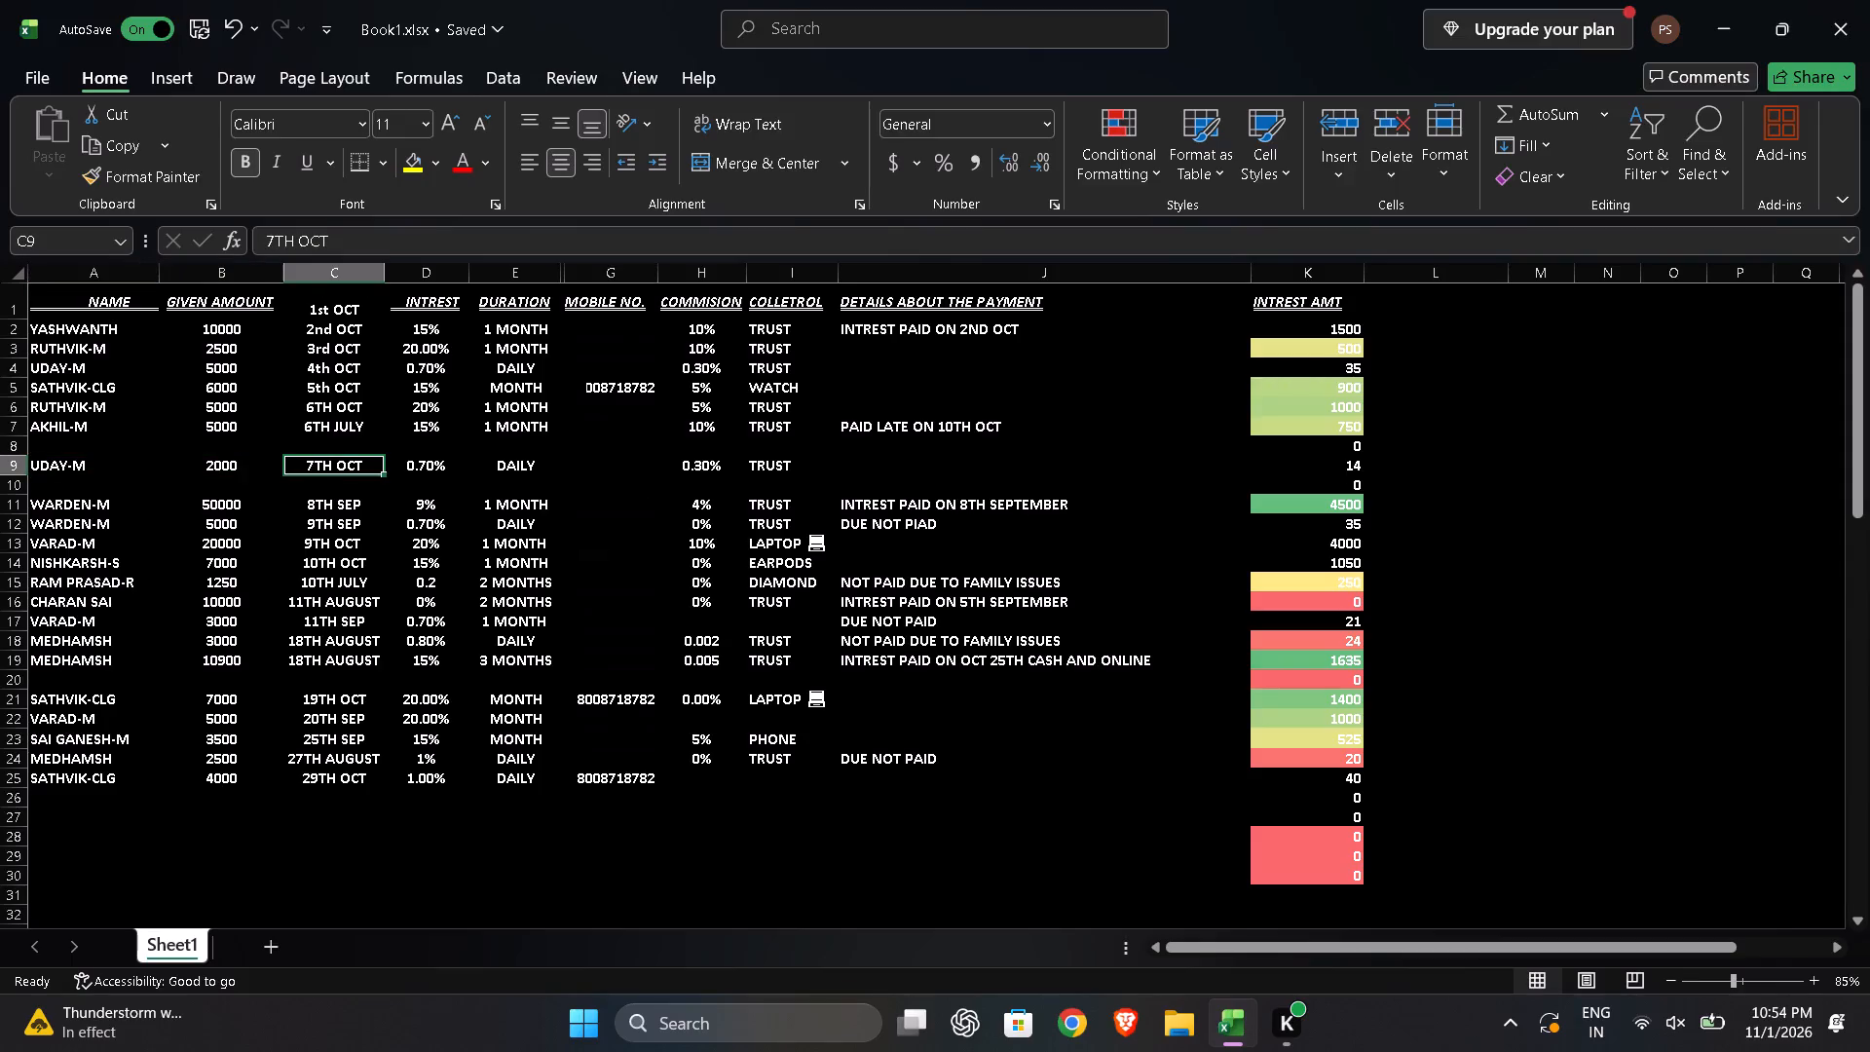
Replace the heading of the date column in cell C1 with DATES.
double_click(346, 315)
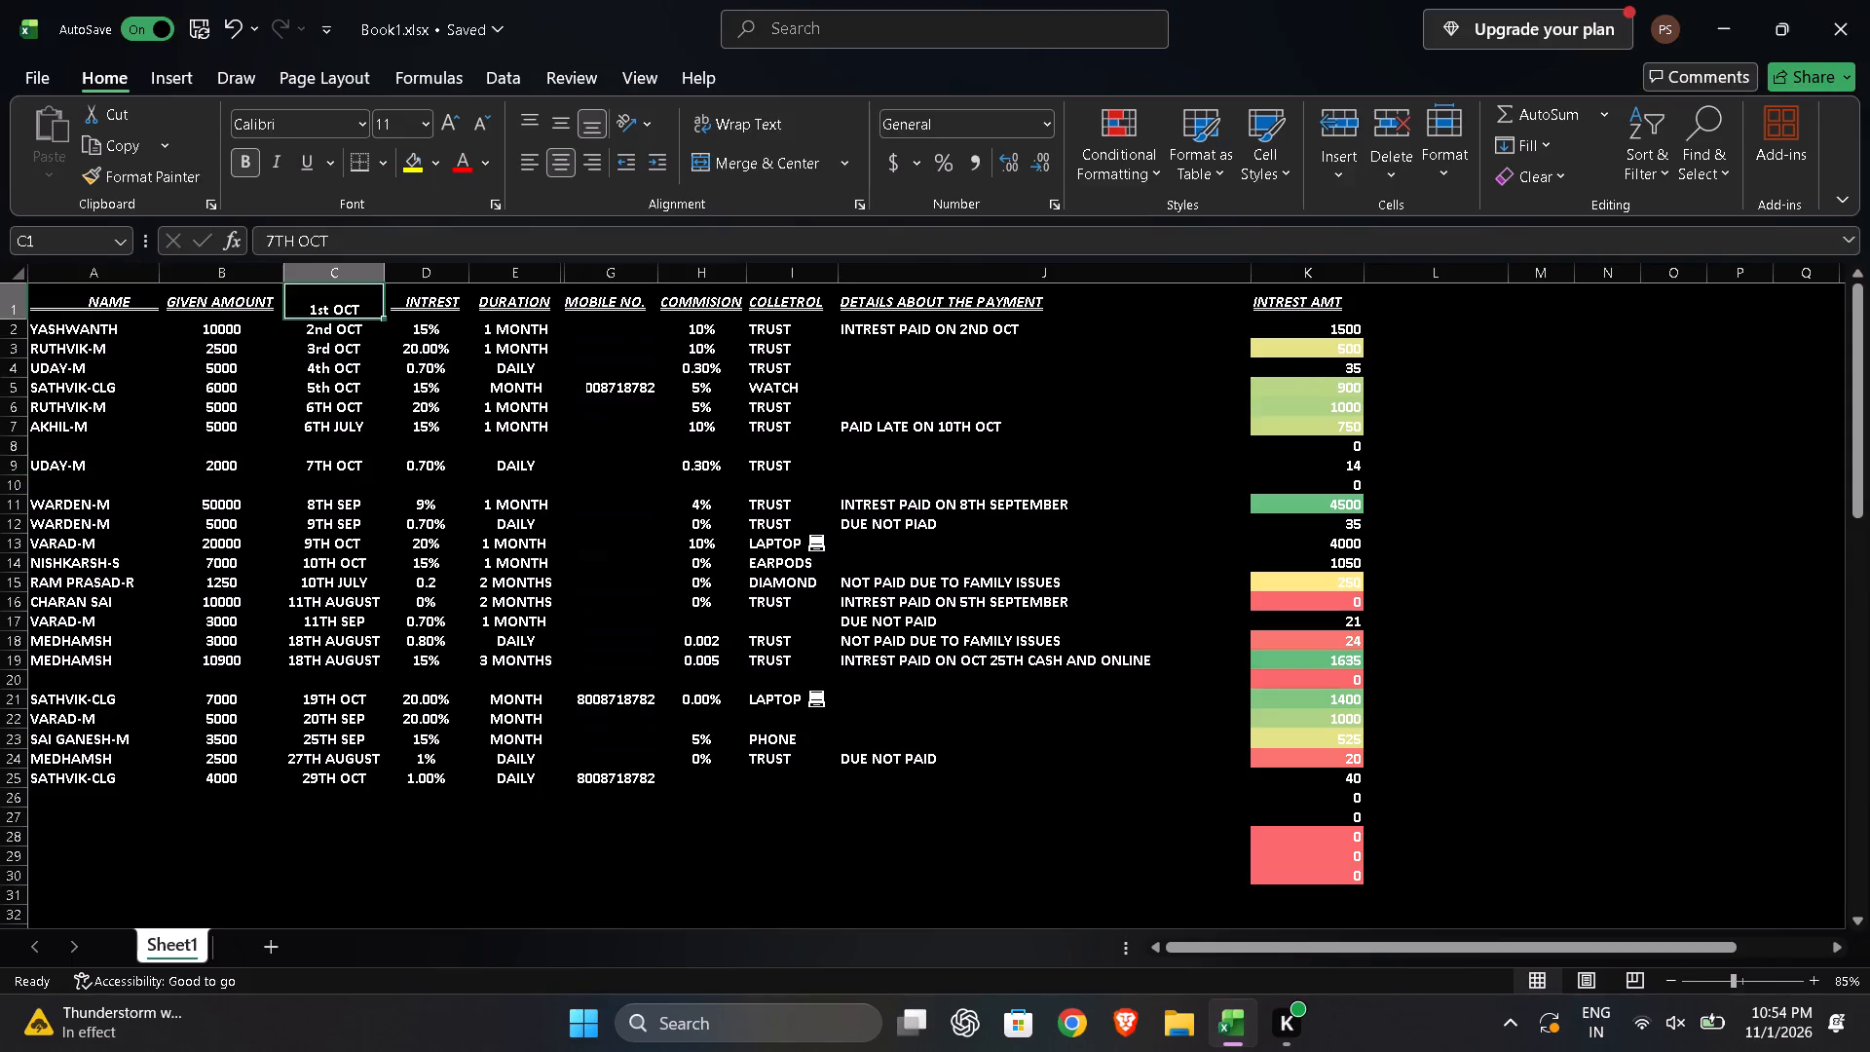
left_click(370, 304)
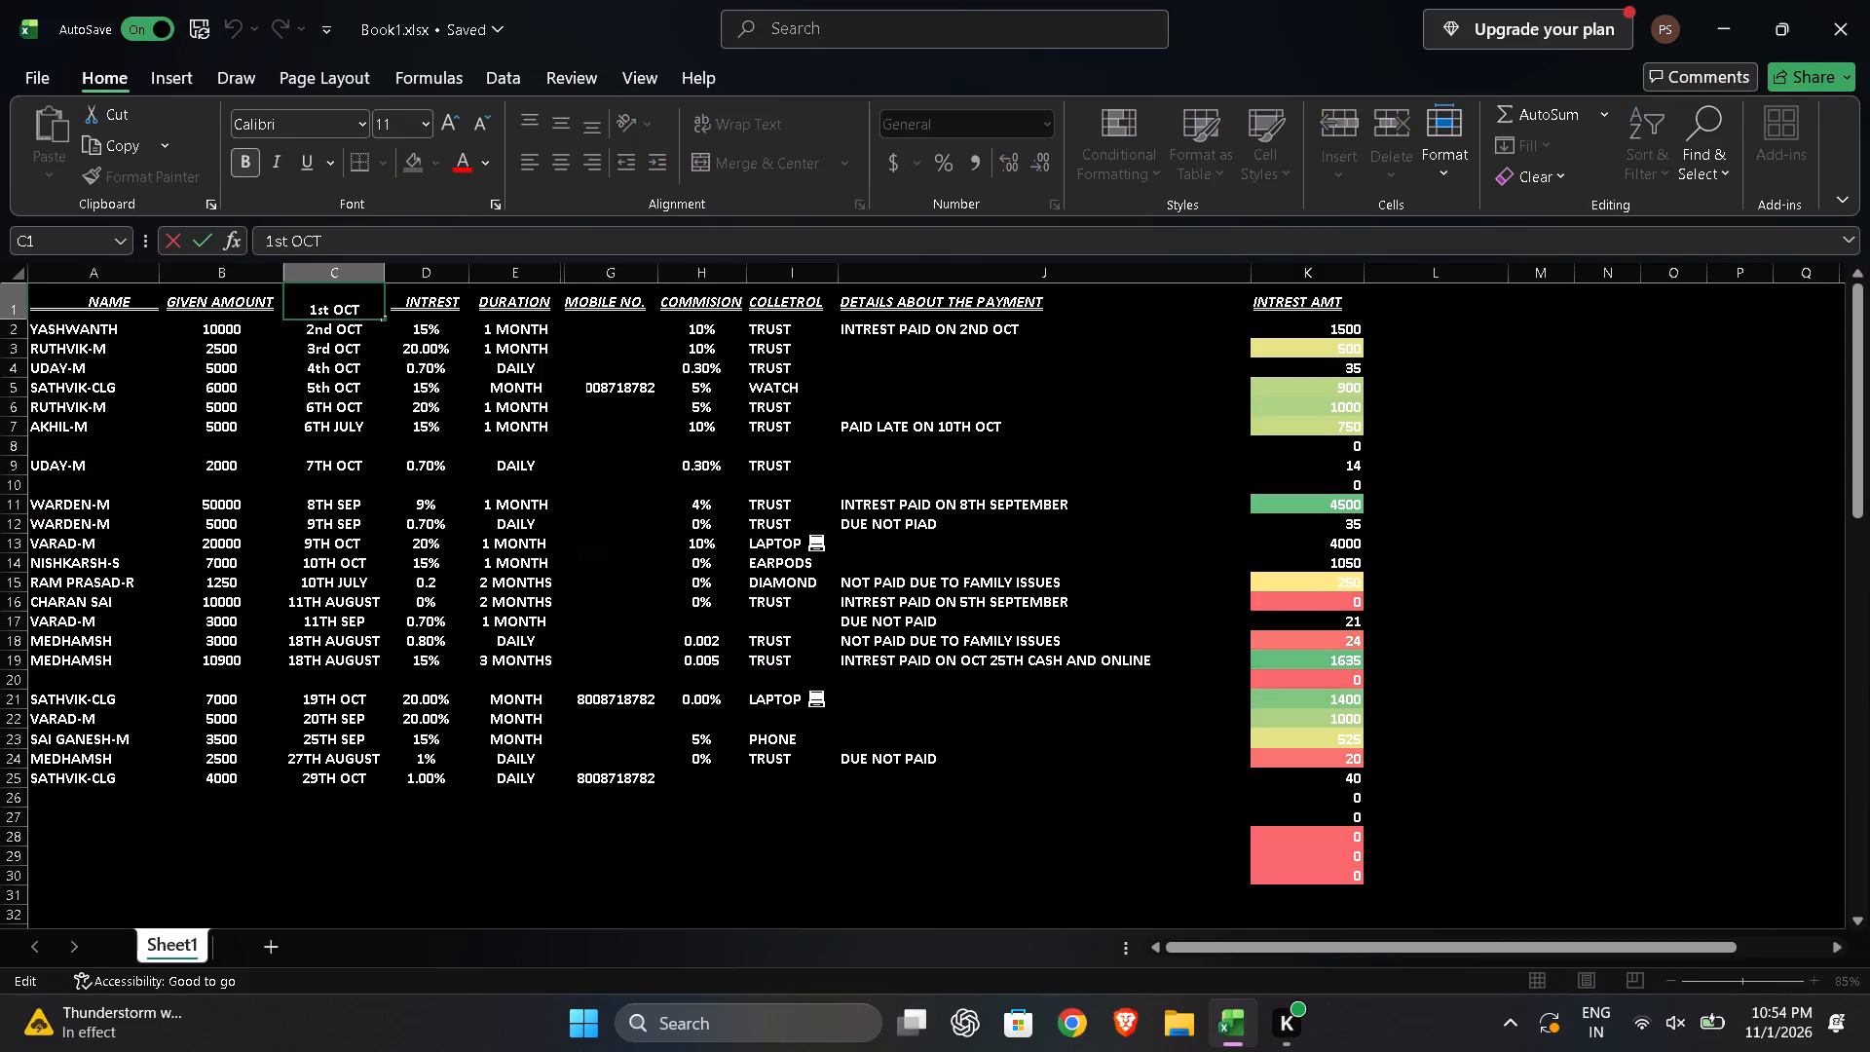
key("BackSpace")
key("BackSpace")
key("BackSpace")
key("BackSpace")
key("BackSpace")
key("BackSpace")
key("BackSpace")
key("BackSpace")
key("BackSpace")
key("BackSpace")
key("BackSpace")
key("BackSpace")
key("BackSpace")
key("BackSpace")
type("DA")
type("TES")
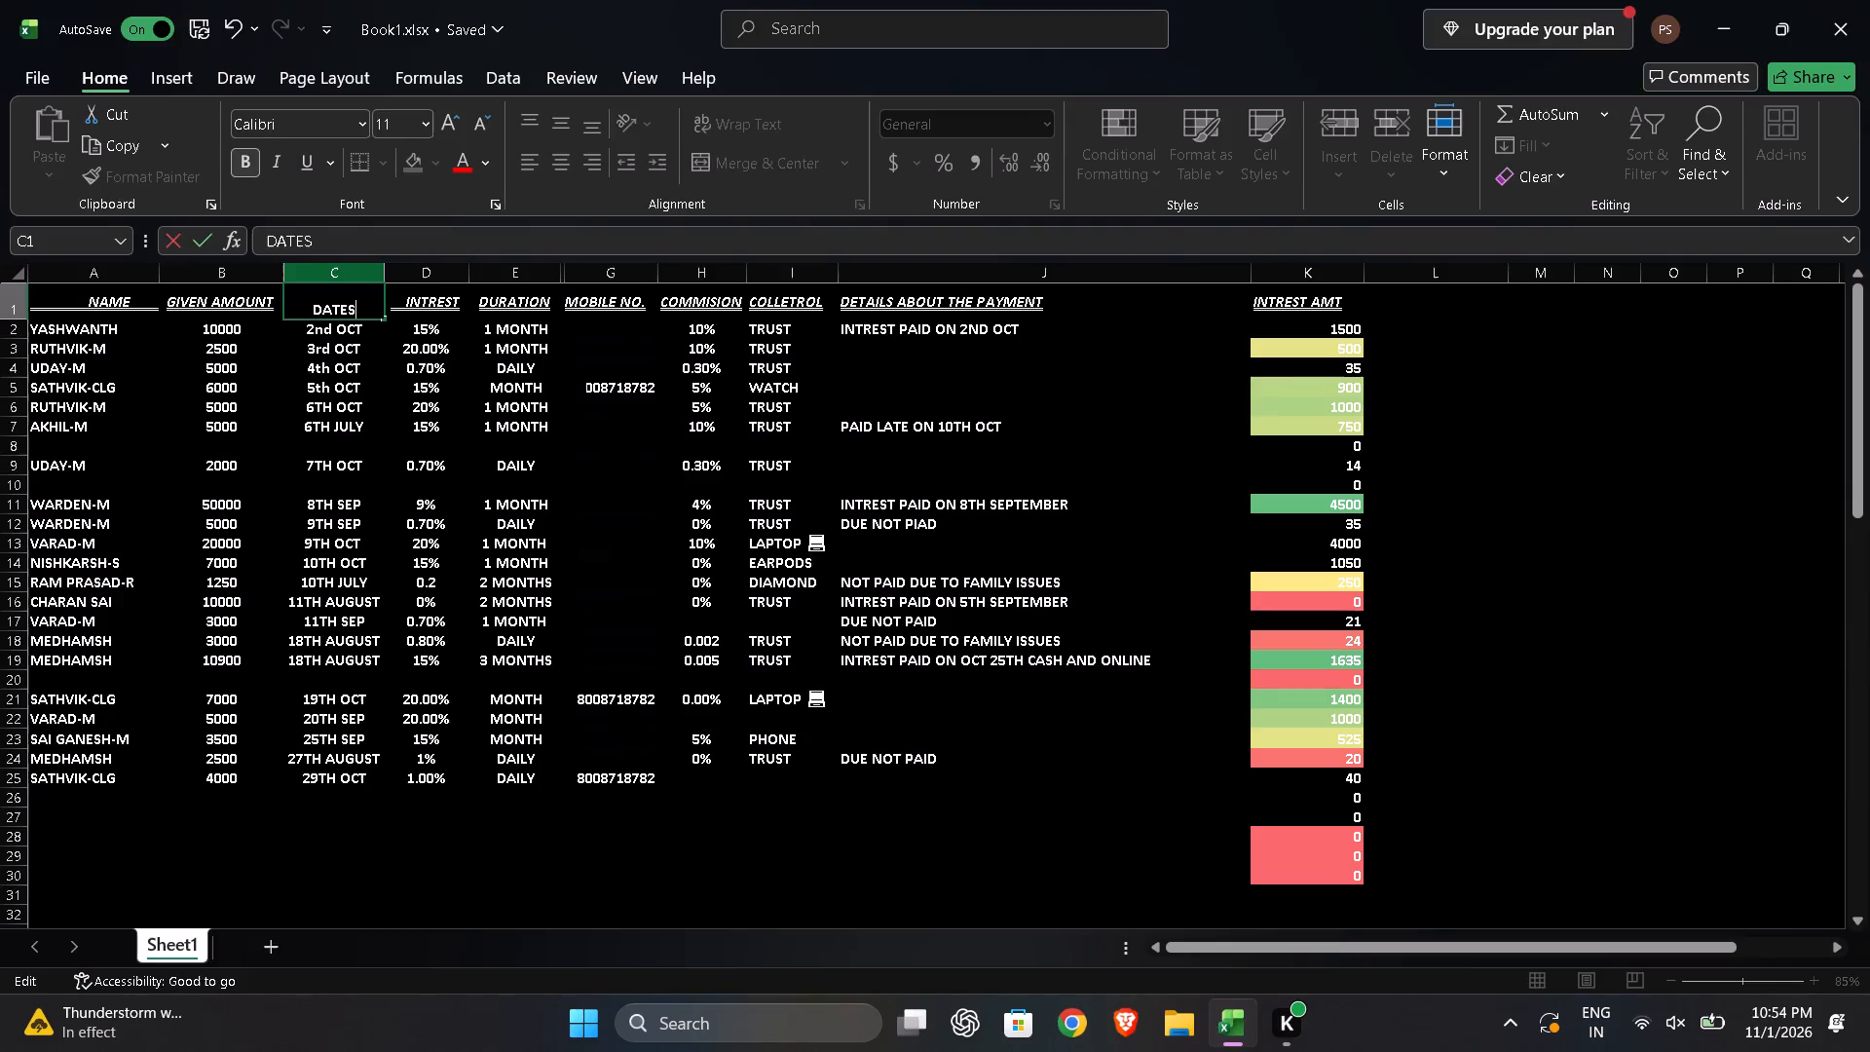
left_click(554, 151)
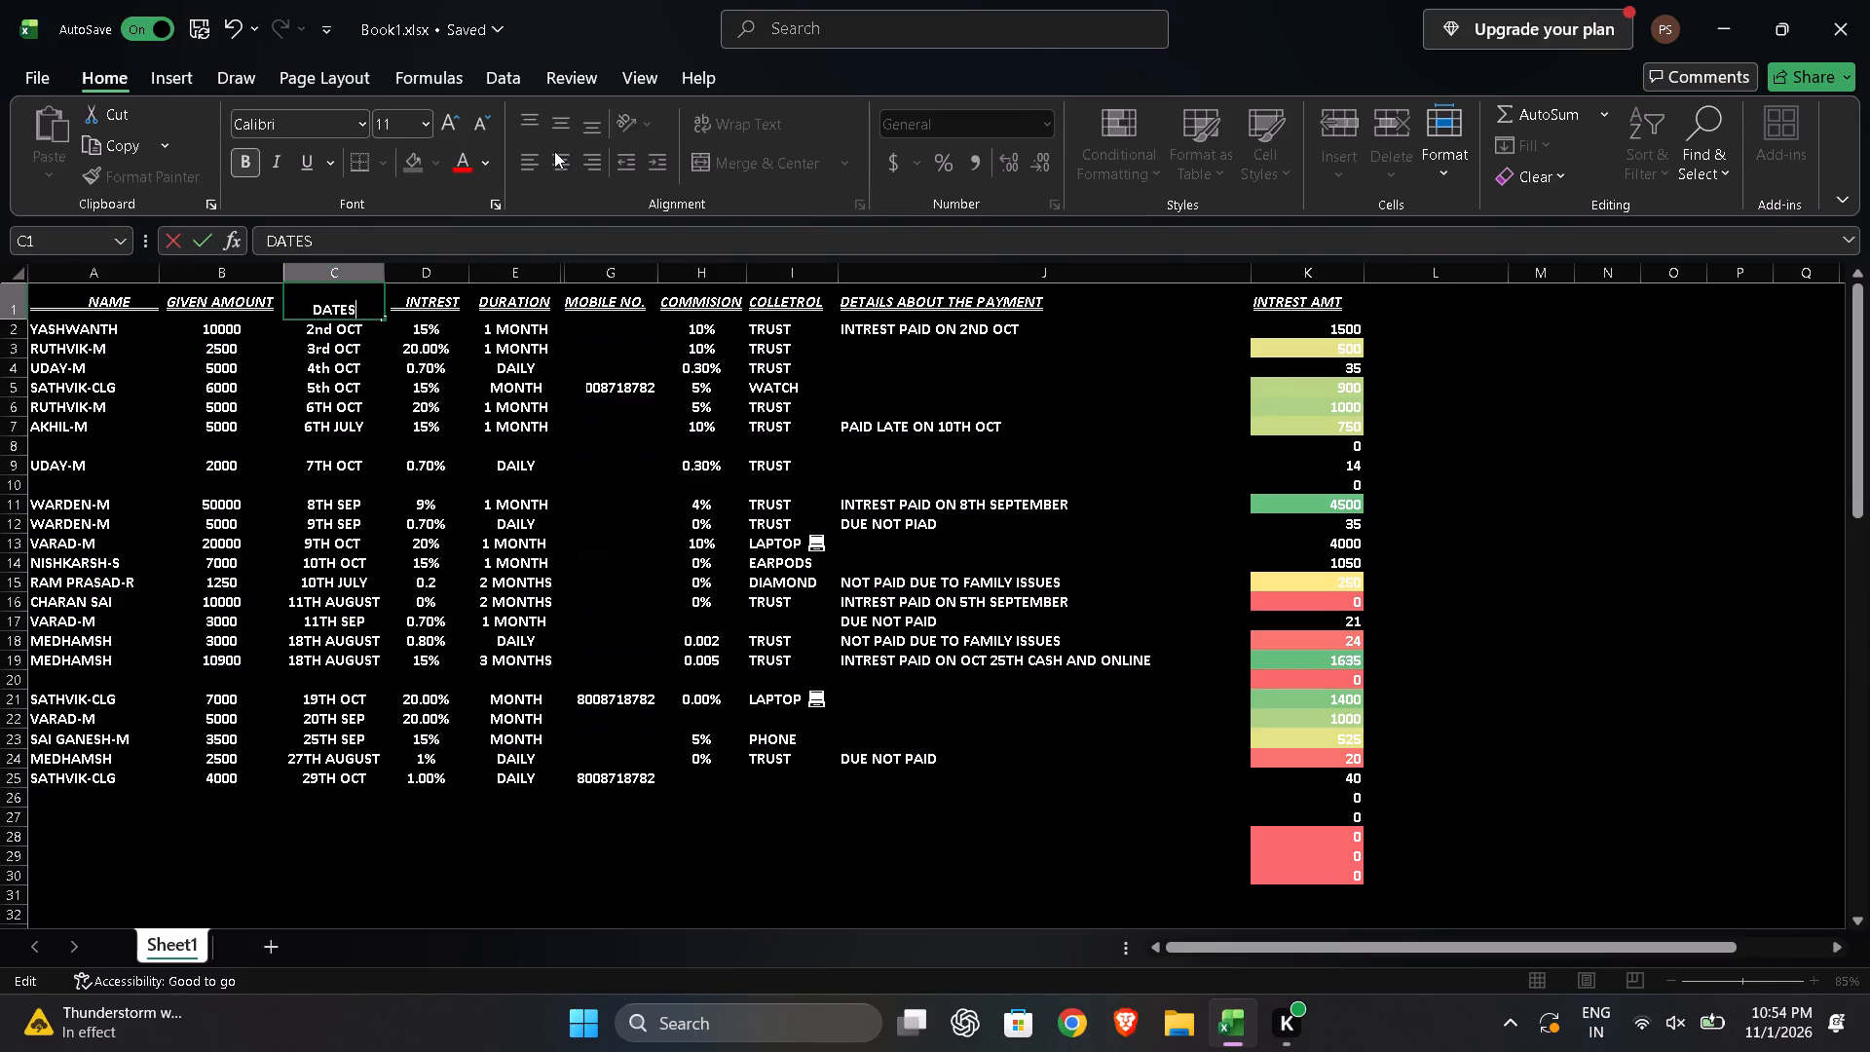
left_click(565, 114)
left_click(390, 347)
Centre the DATES heading vertically in cell C1 and adjust its left indent to place it midway across the column.
left_click(332, 305)
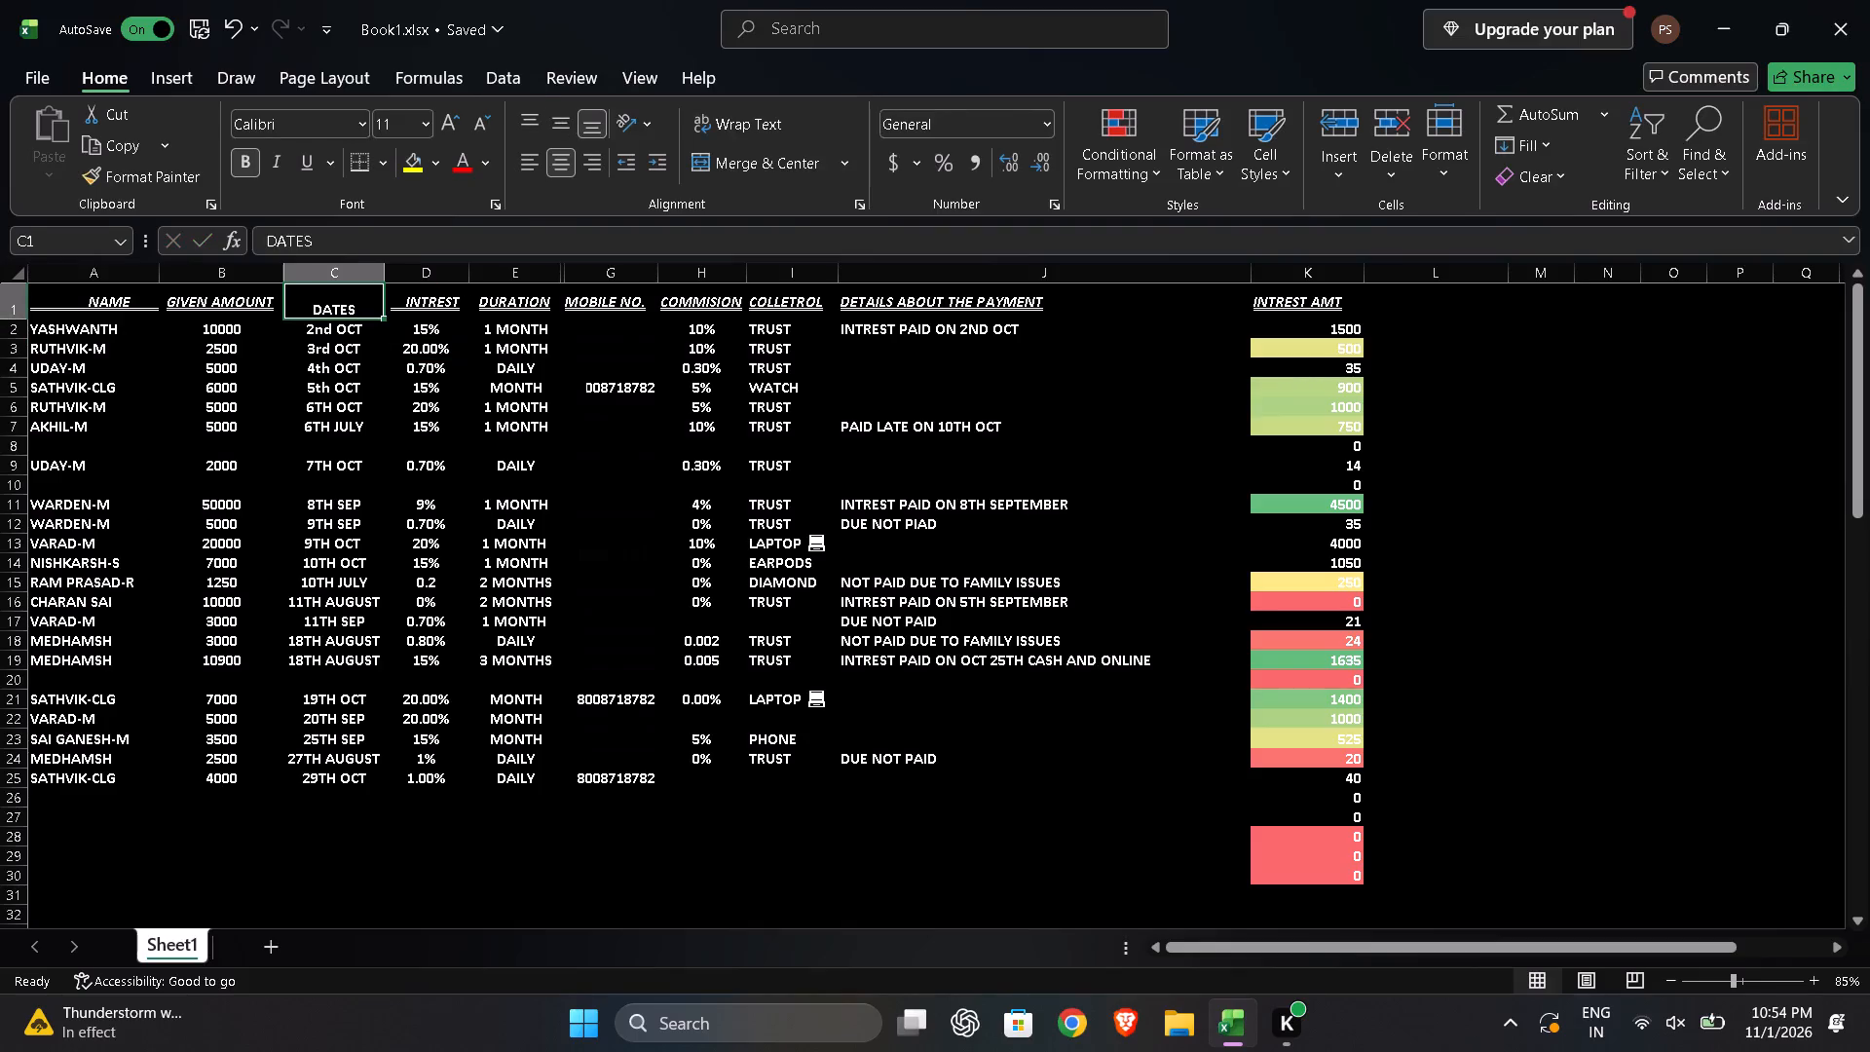
left_click(571, 114)
left_click(637, 163)
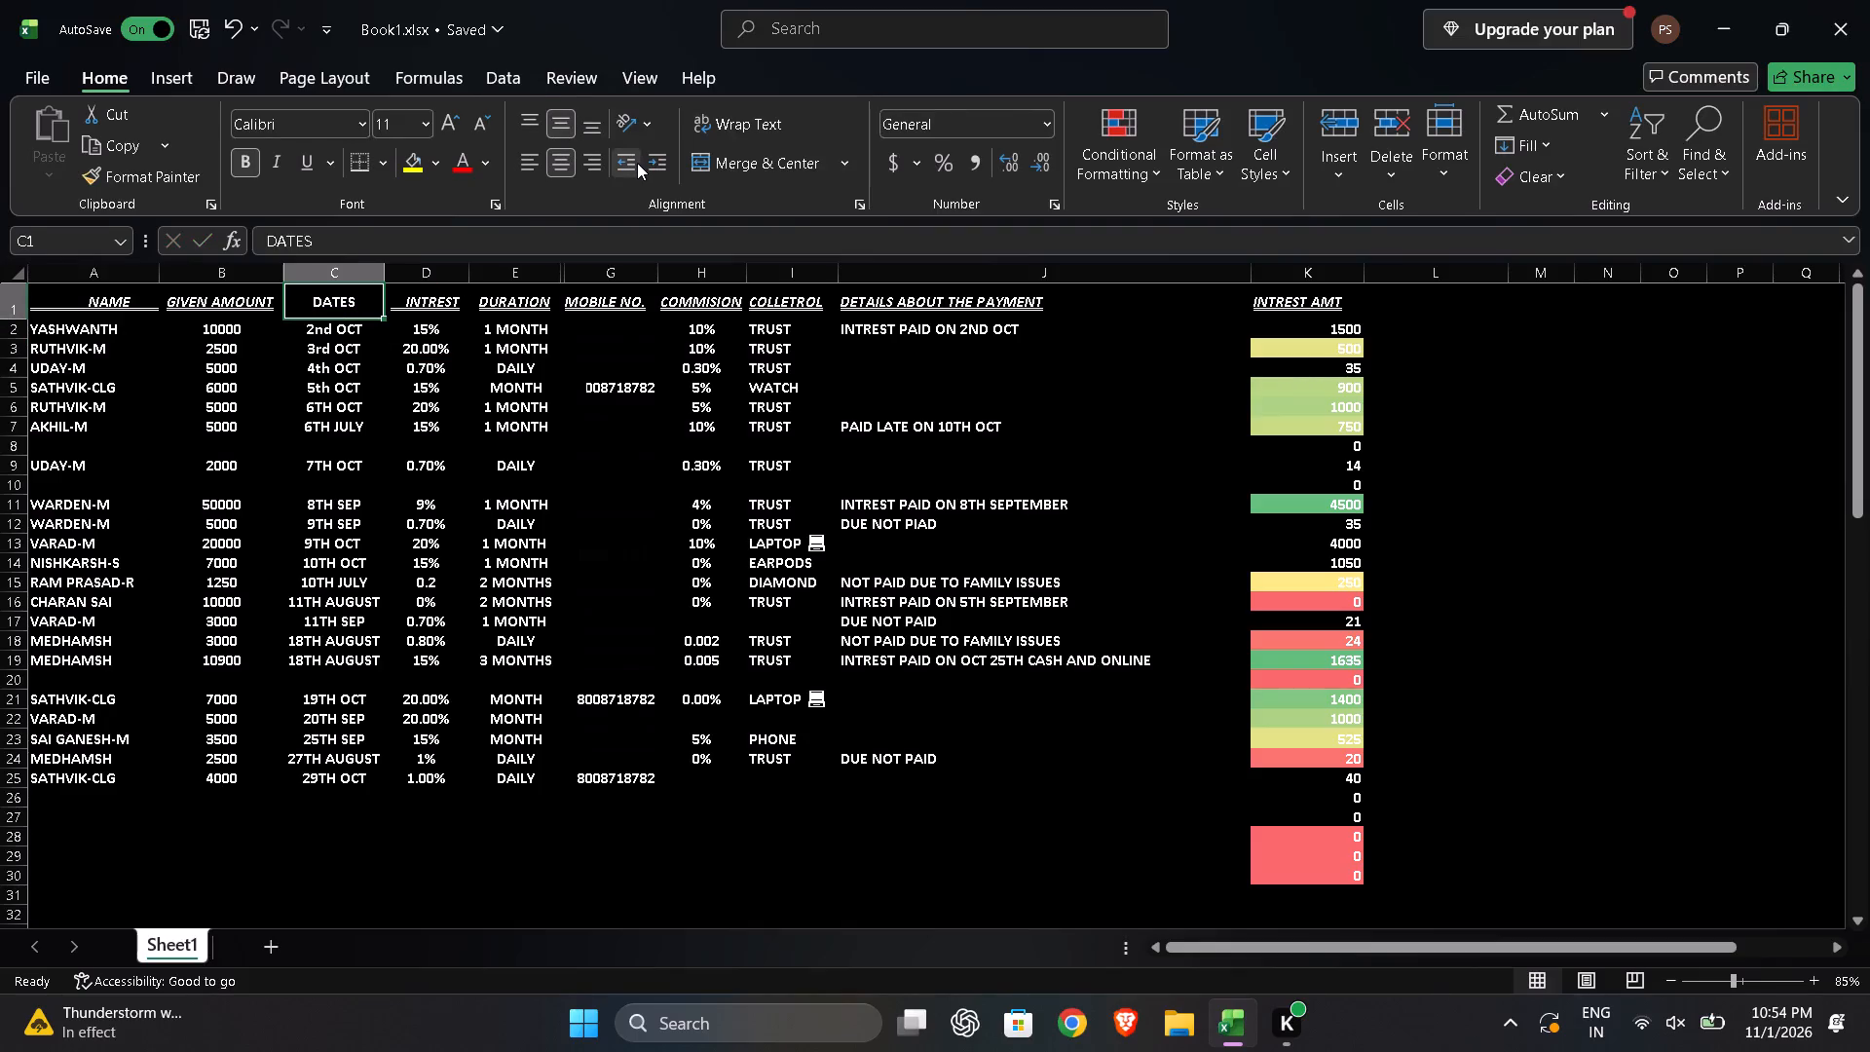
left_click(664, 160)
left_click(617, 162)
double_click(650, 161)
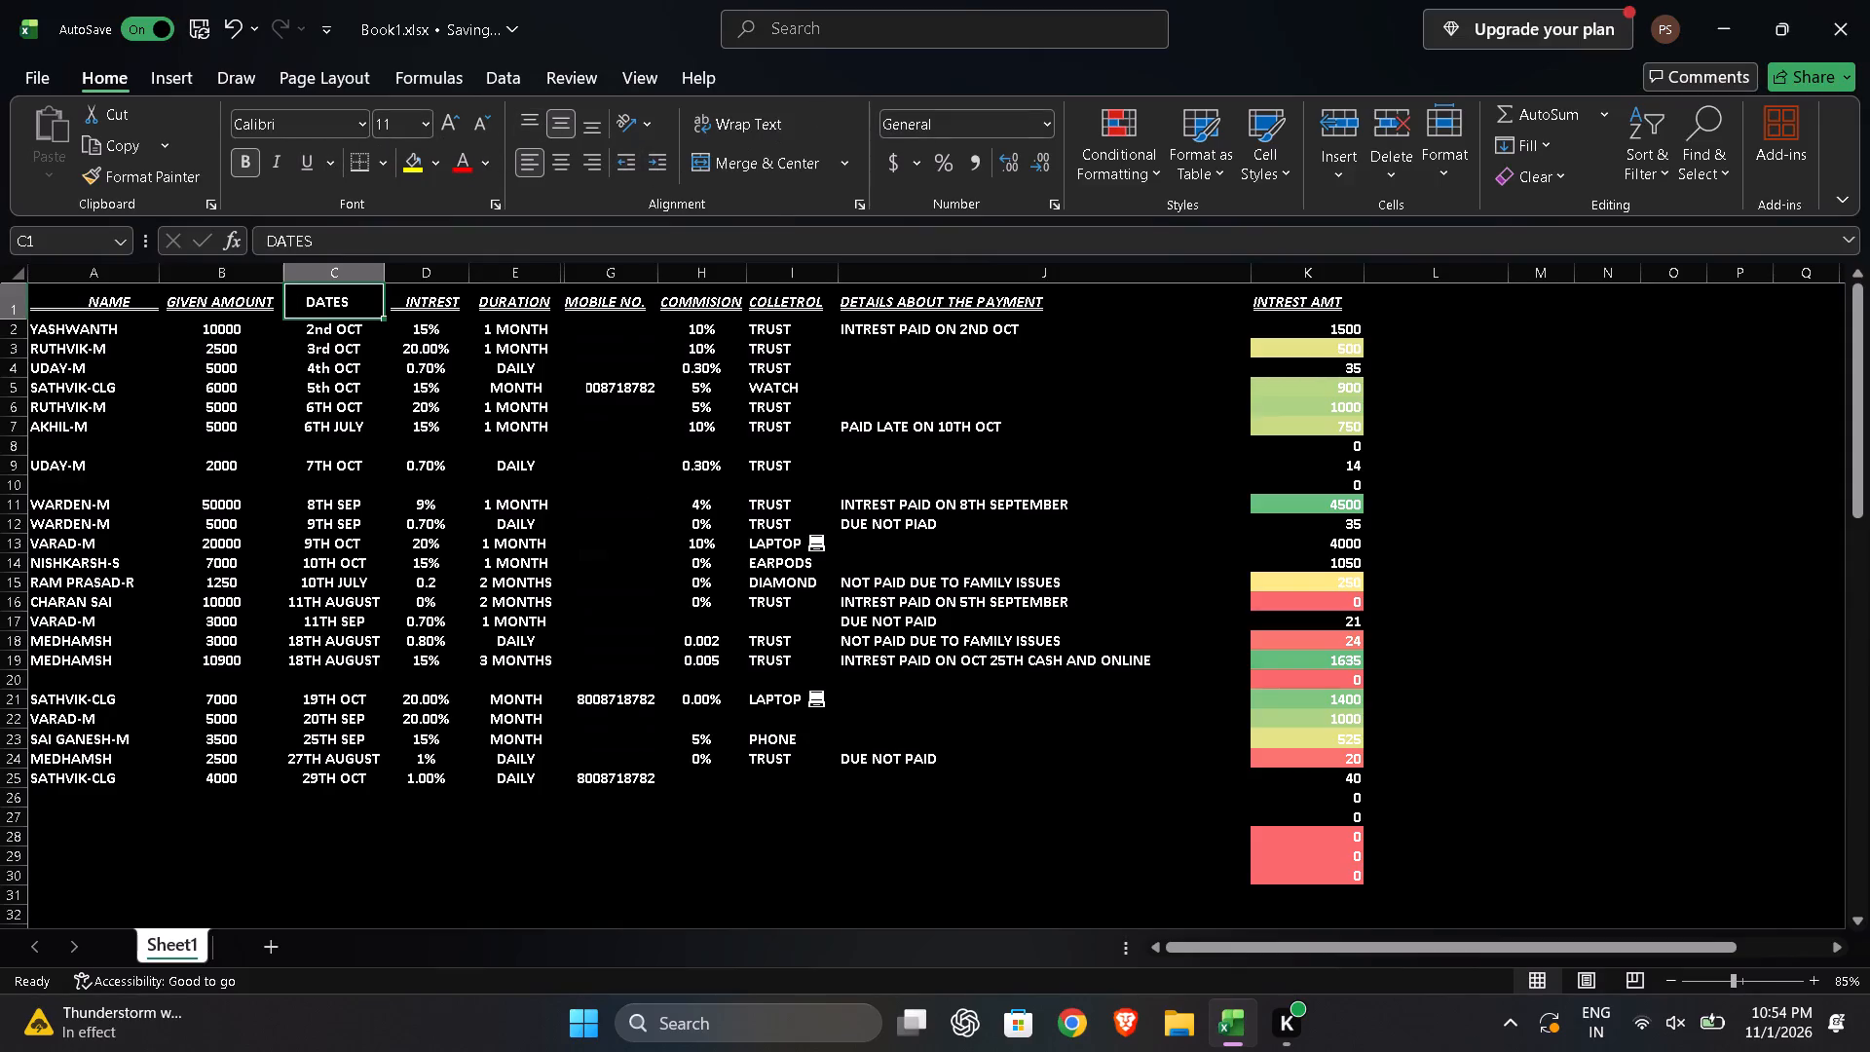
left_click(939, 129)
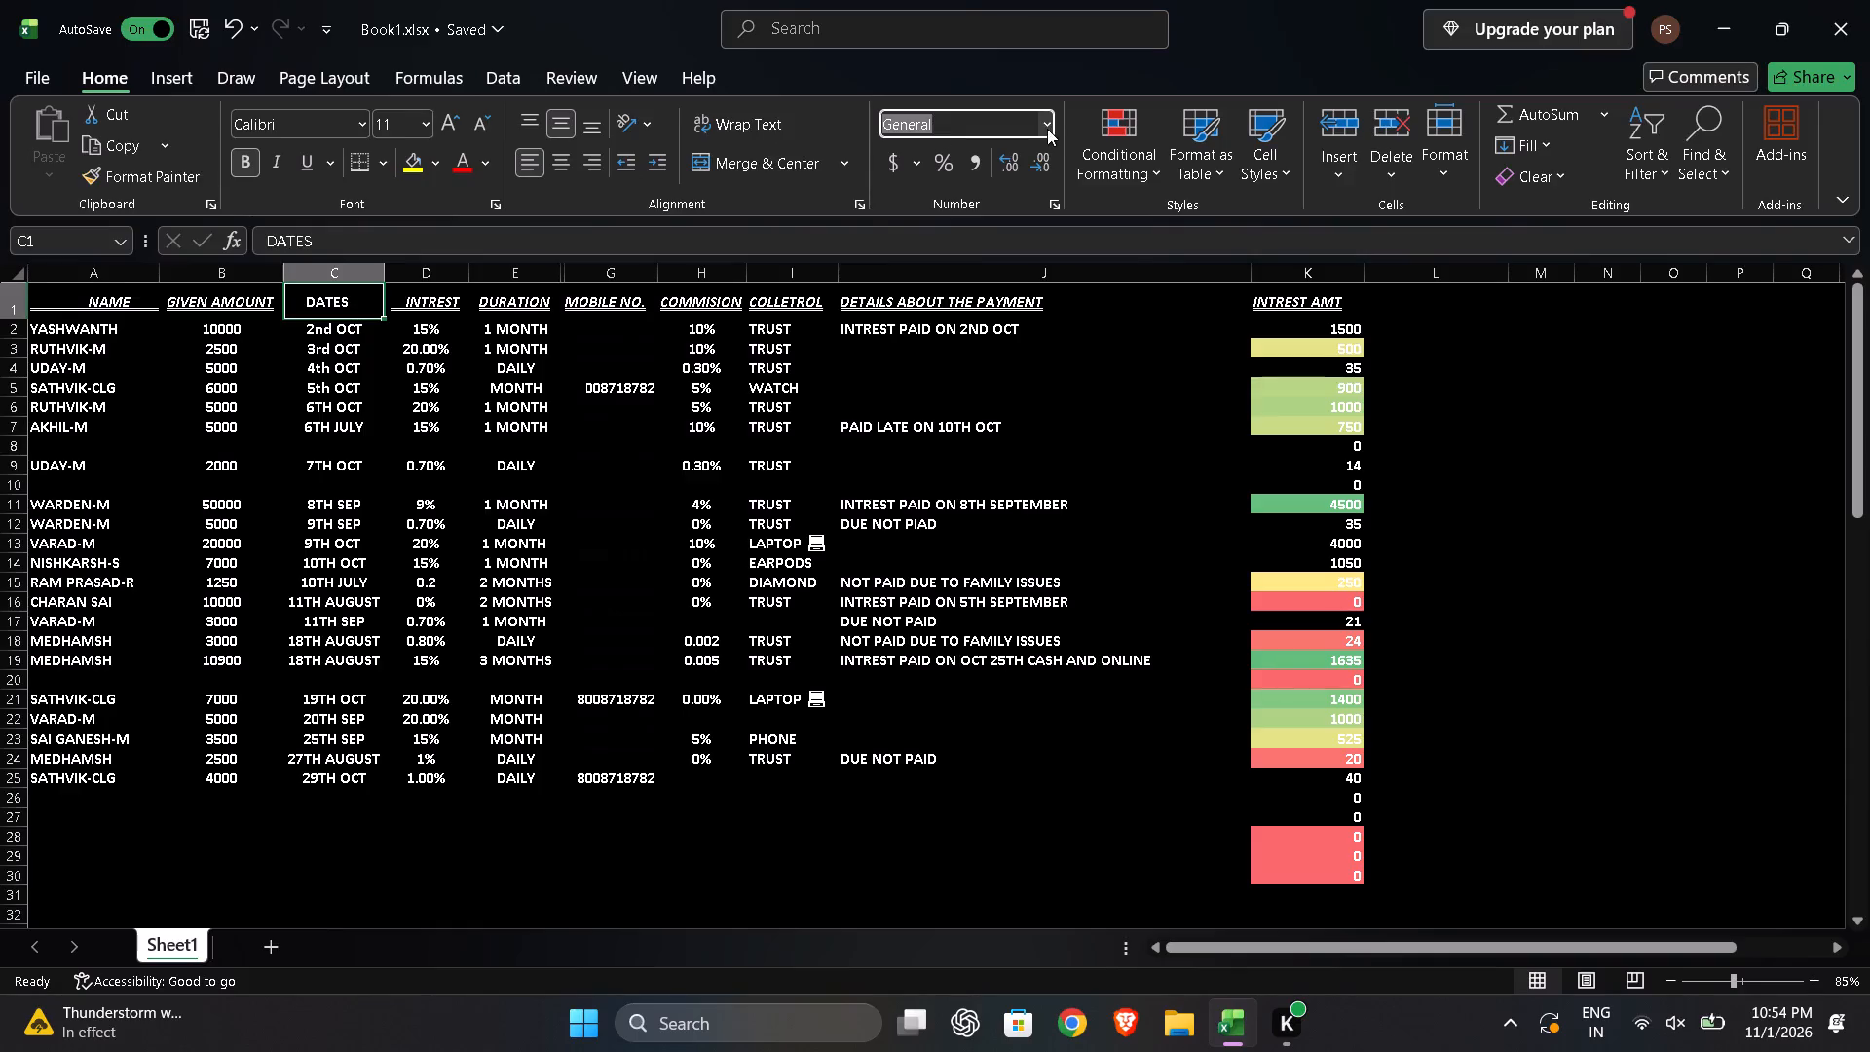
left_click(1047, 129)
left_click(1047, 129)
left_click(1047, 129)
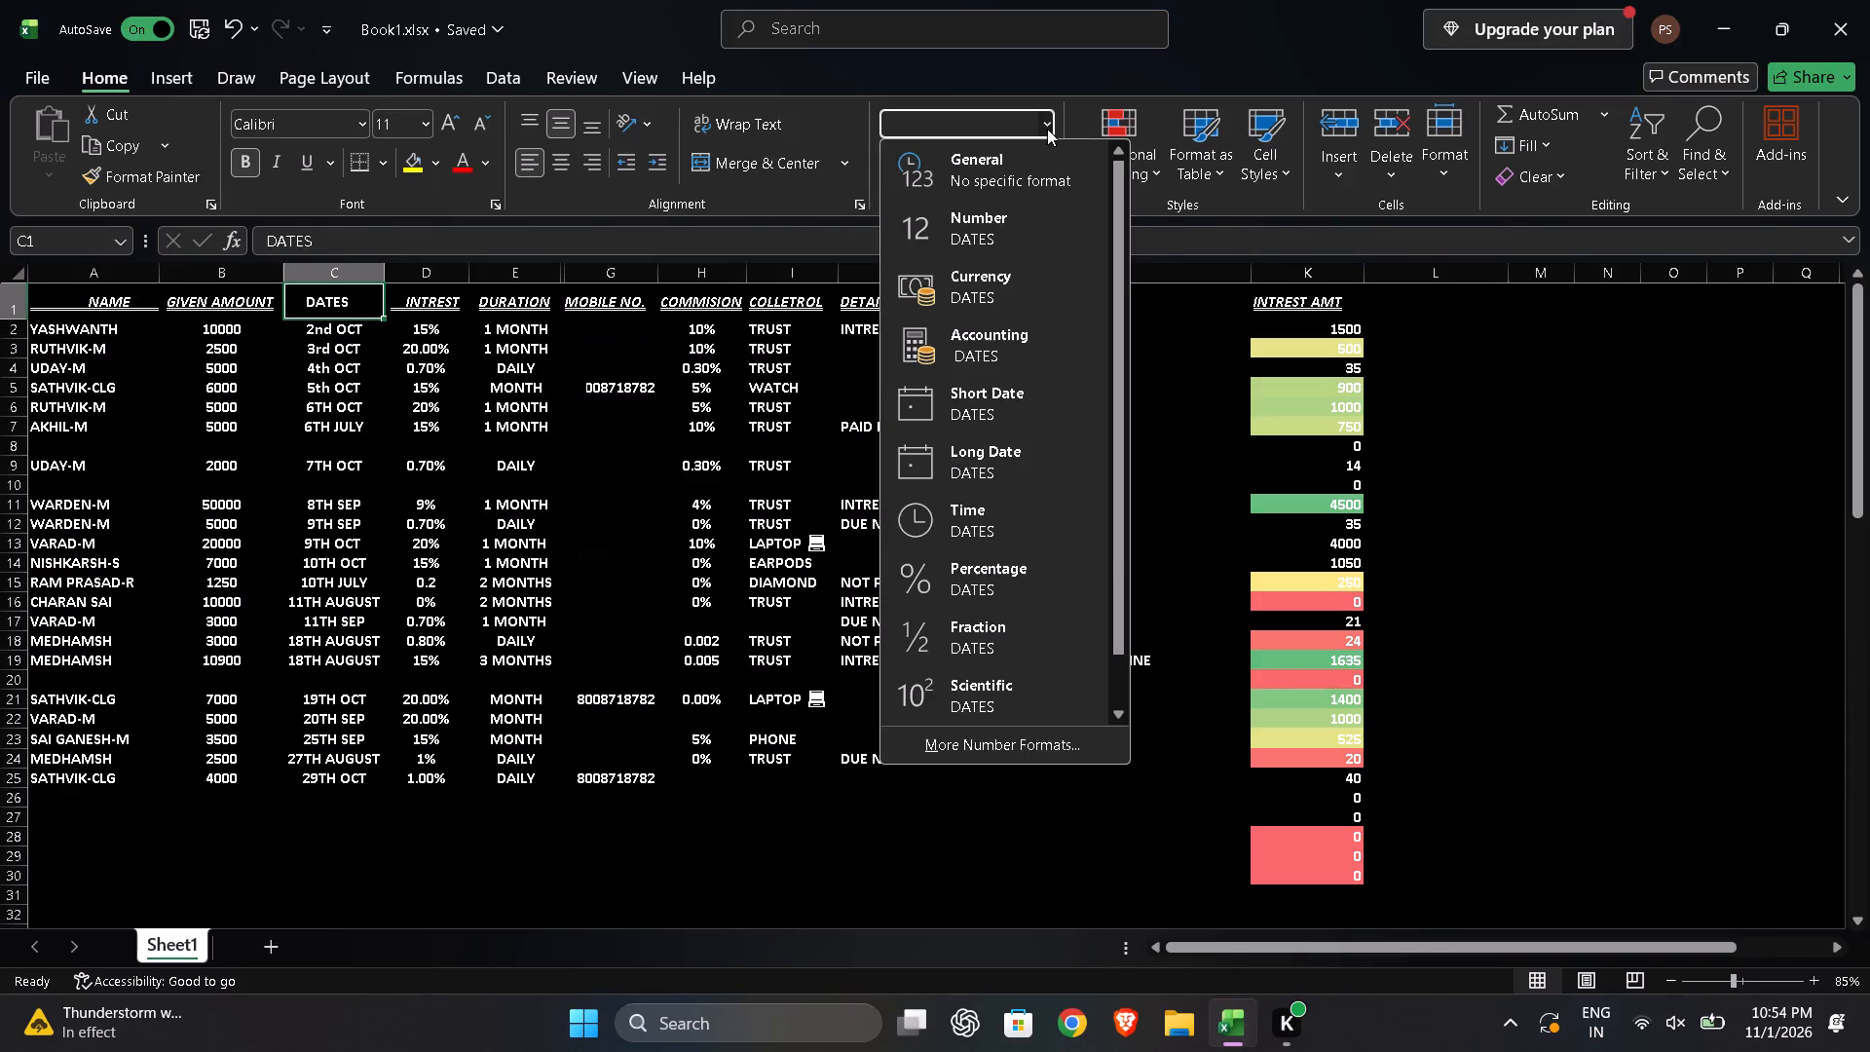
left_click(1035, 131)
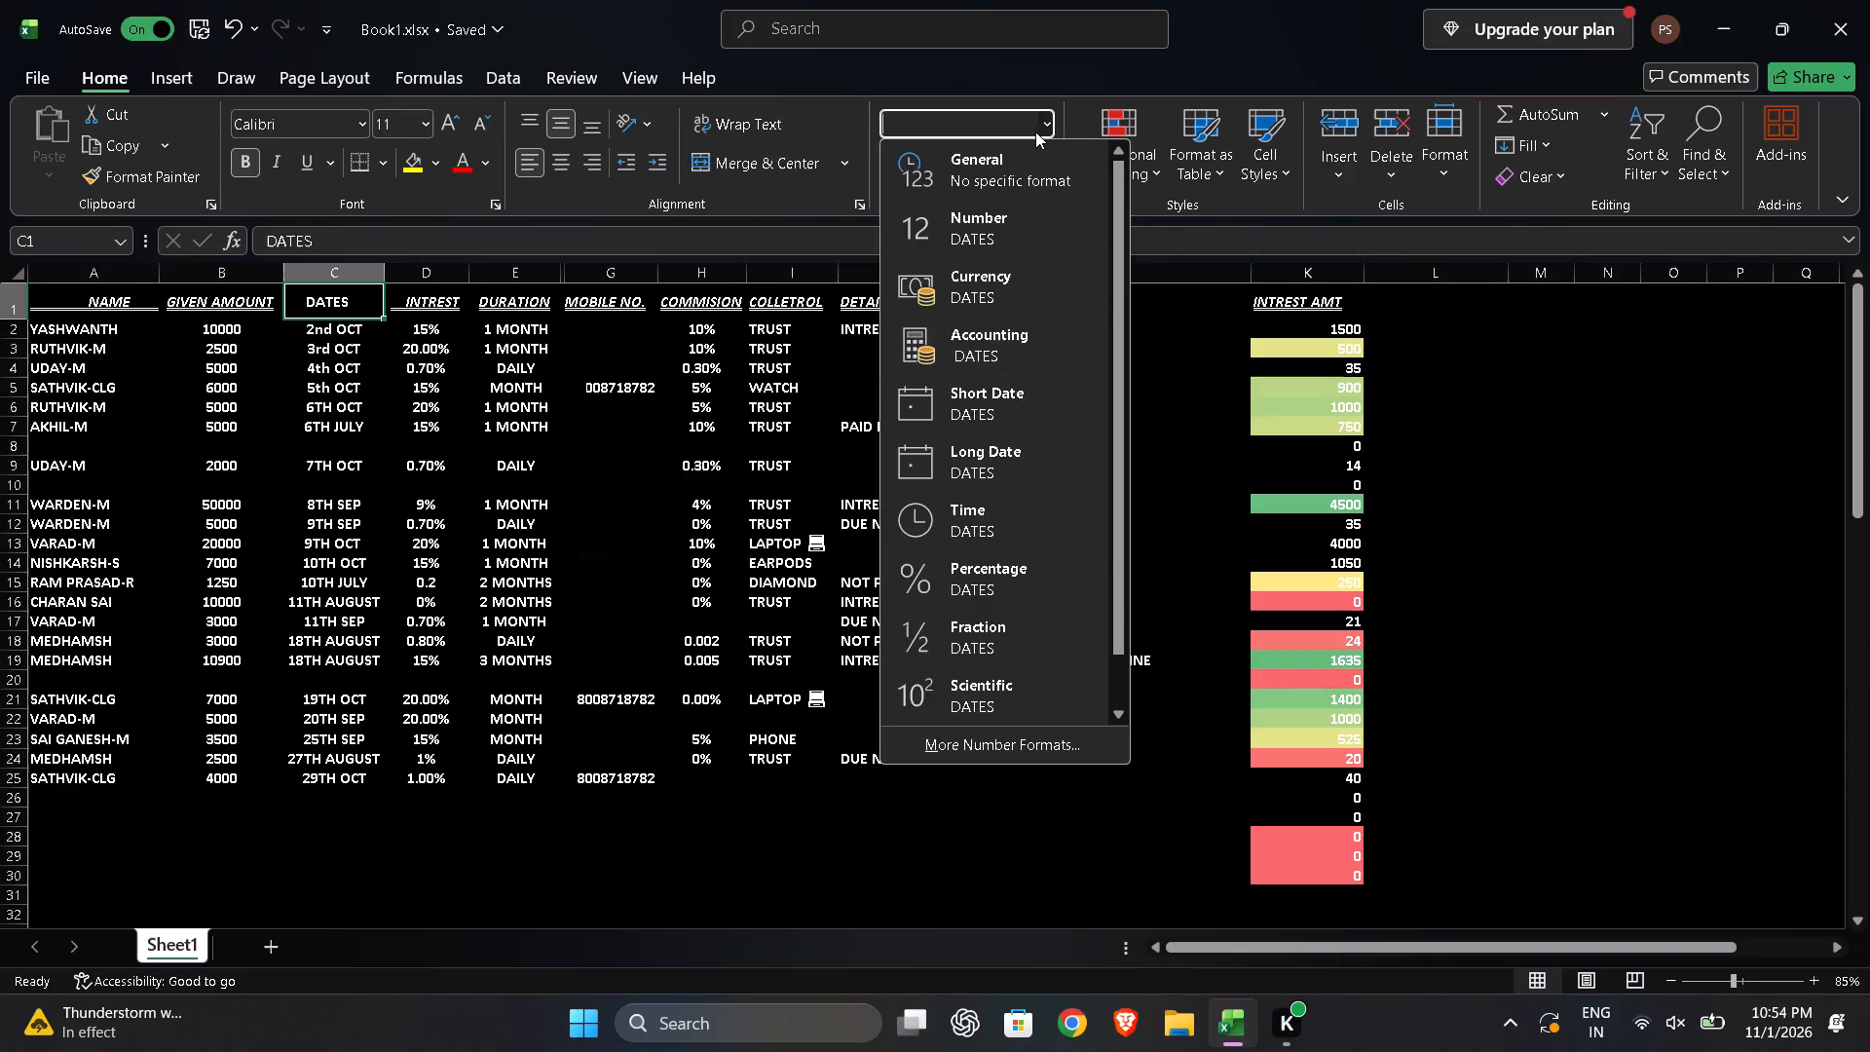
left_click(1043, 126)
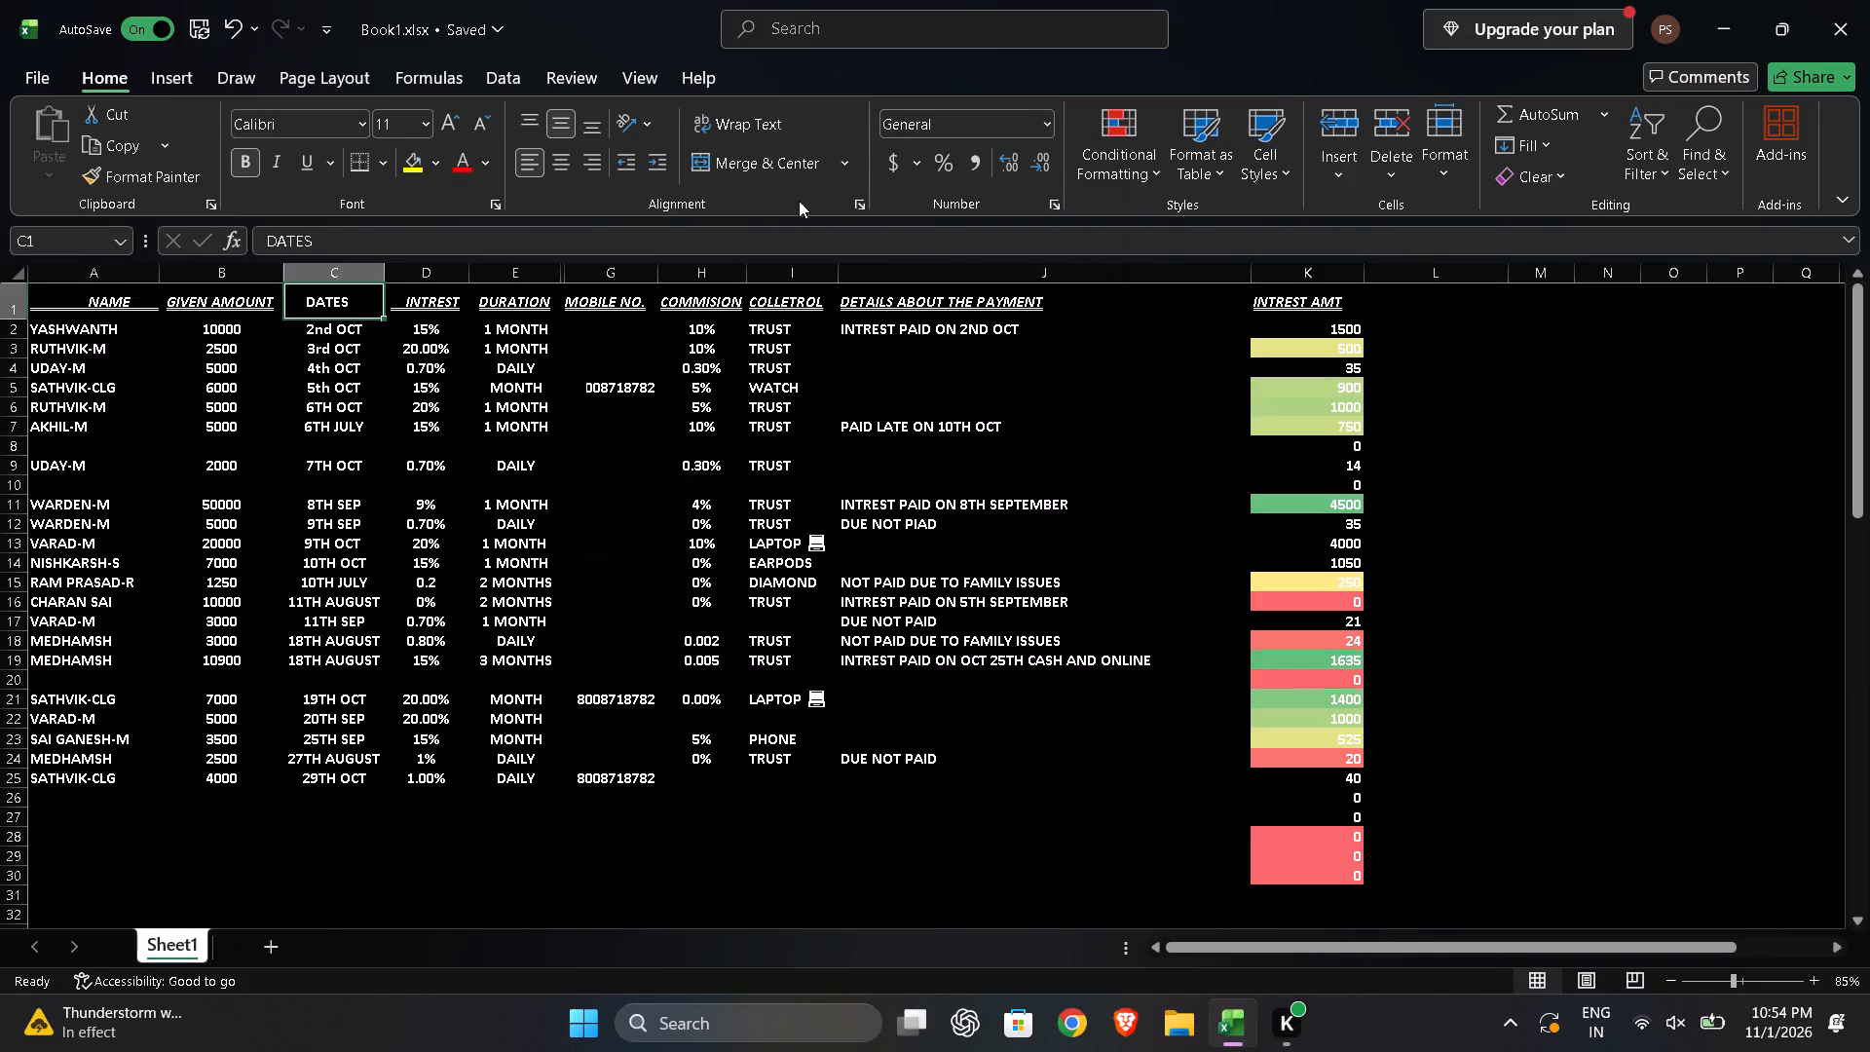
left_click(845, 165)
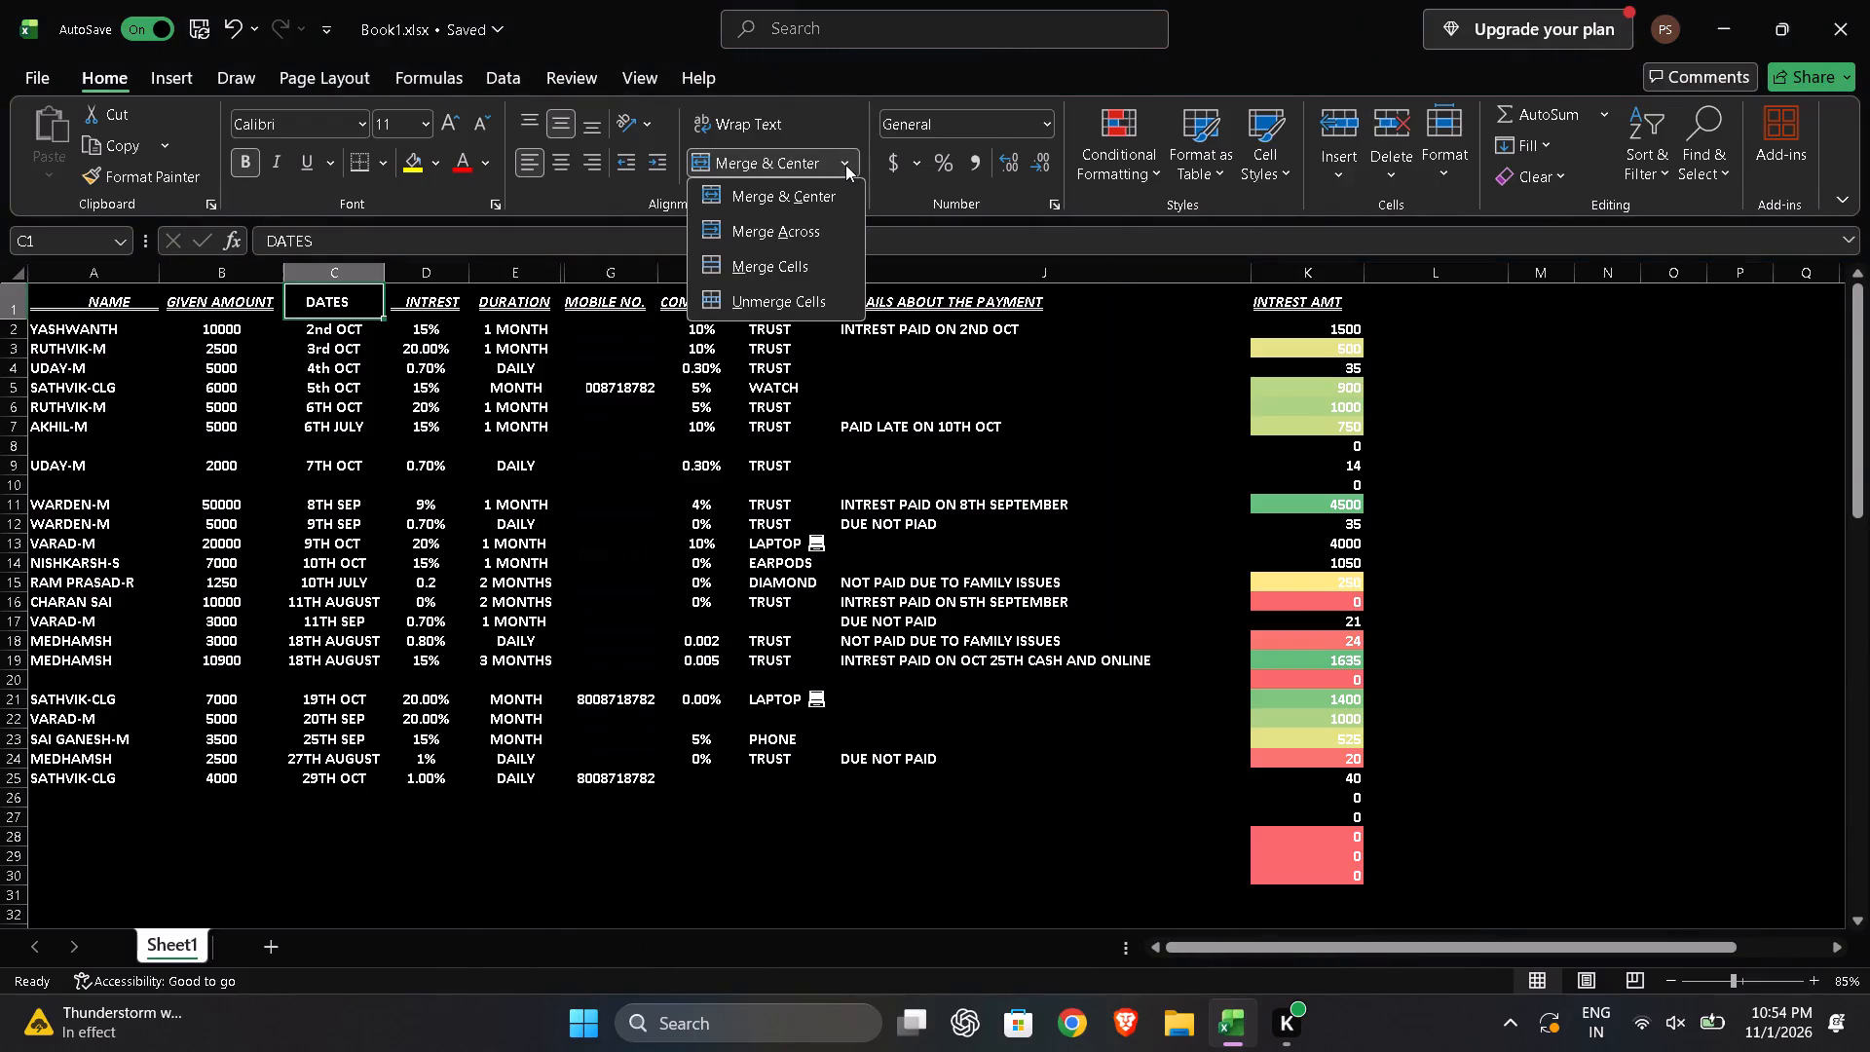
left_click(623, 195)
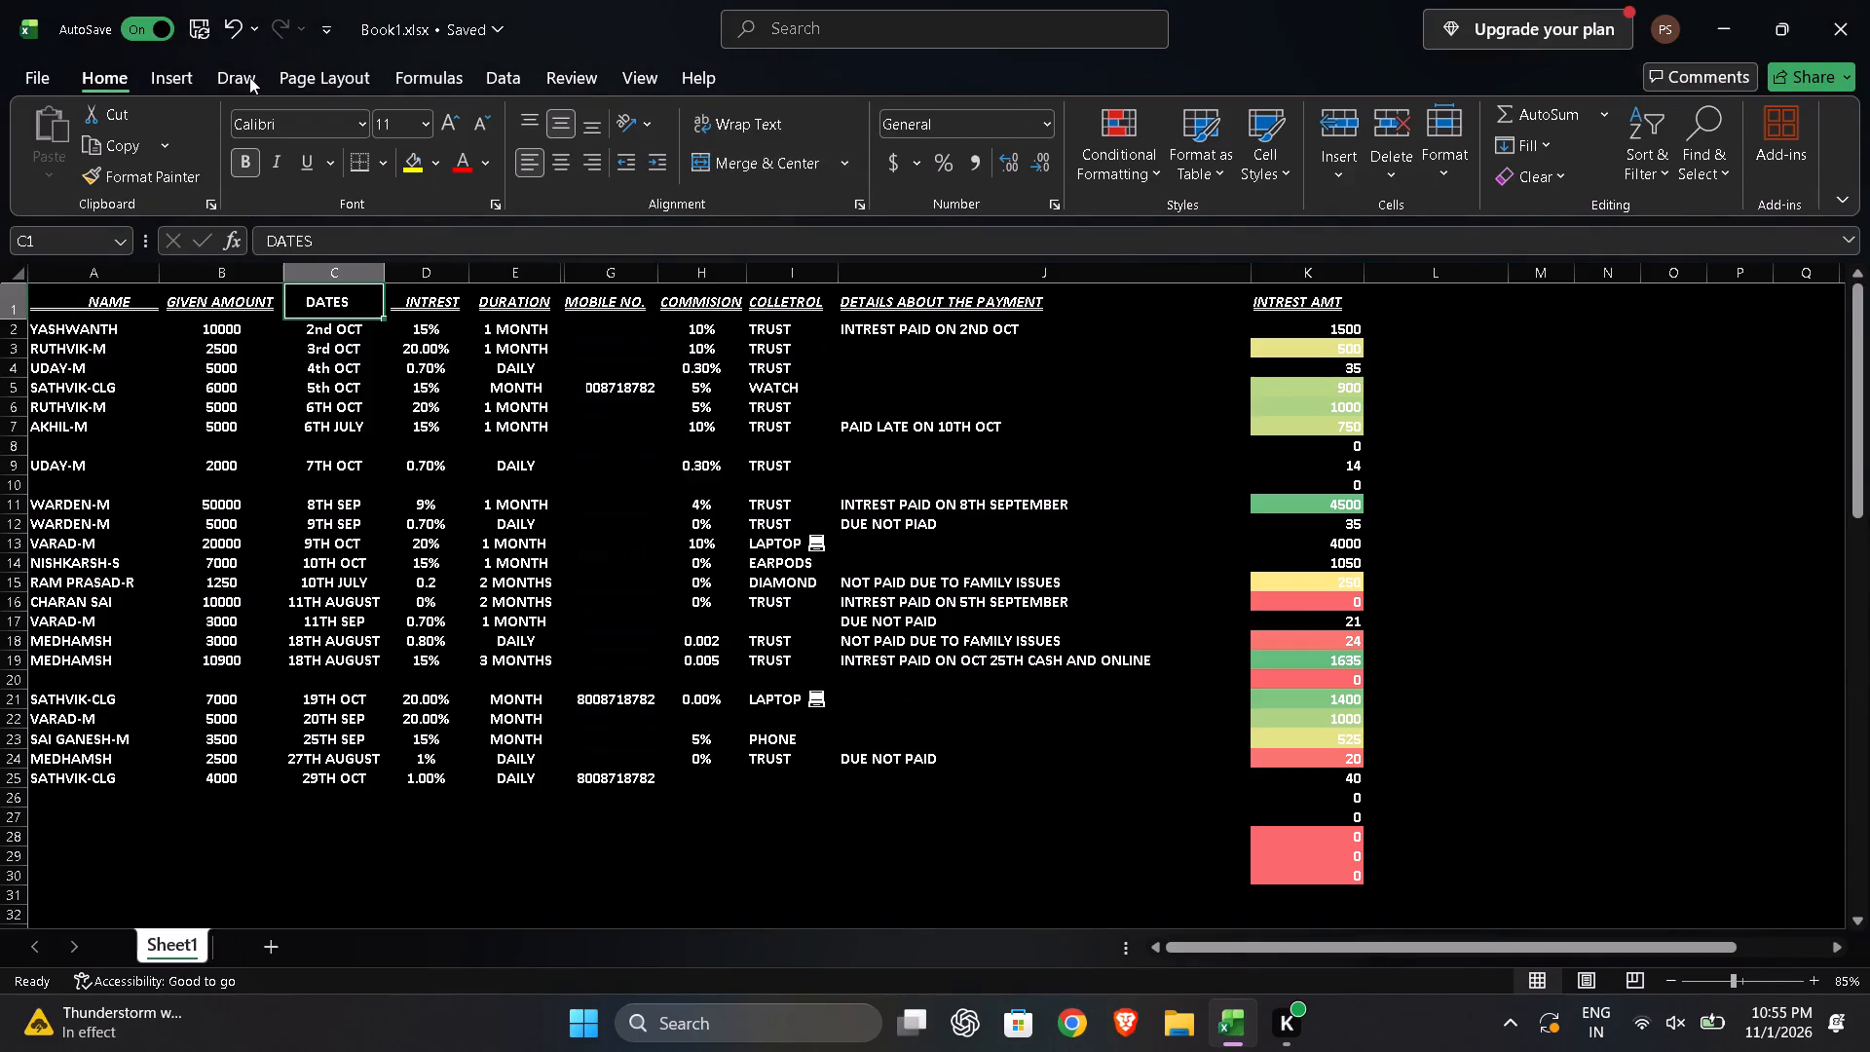
Insert a leading space before the DATES heading text in cell C1 to nudge it across the column.
left_click(427, 298)
left_click(360, 312)
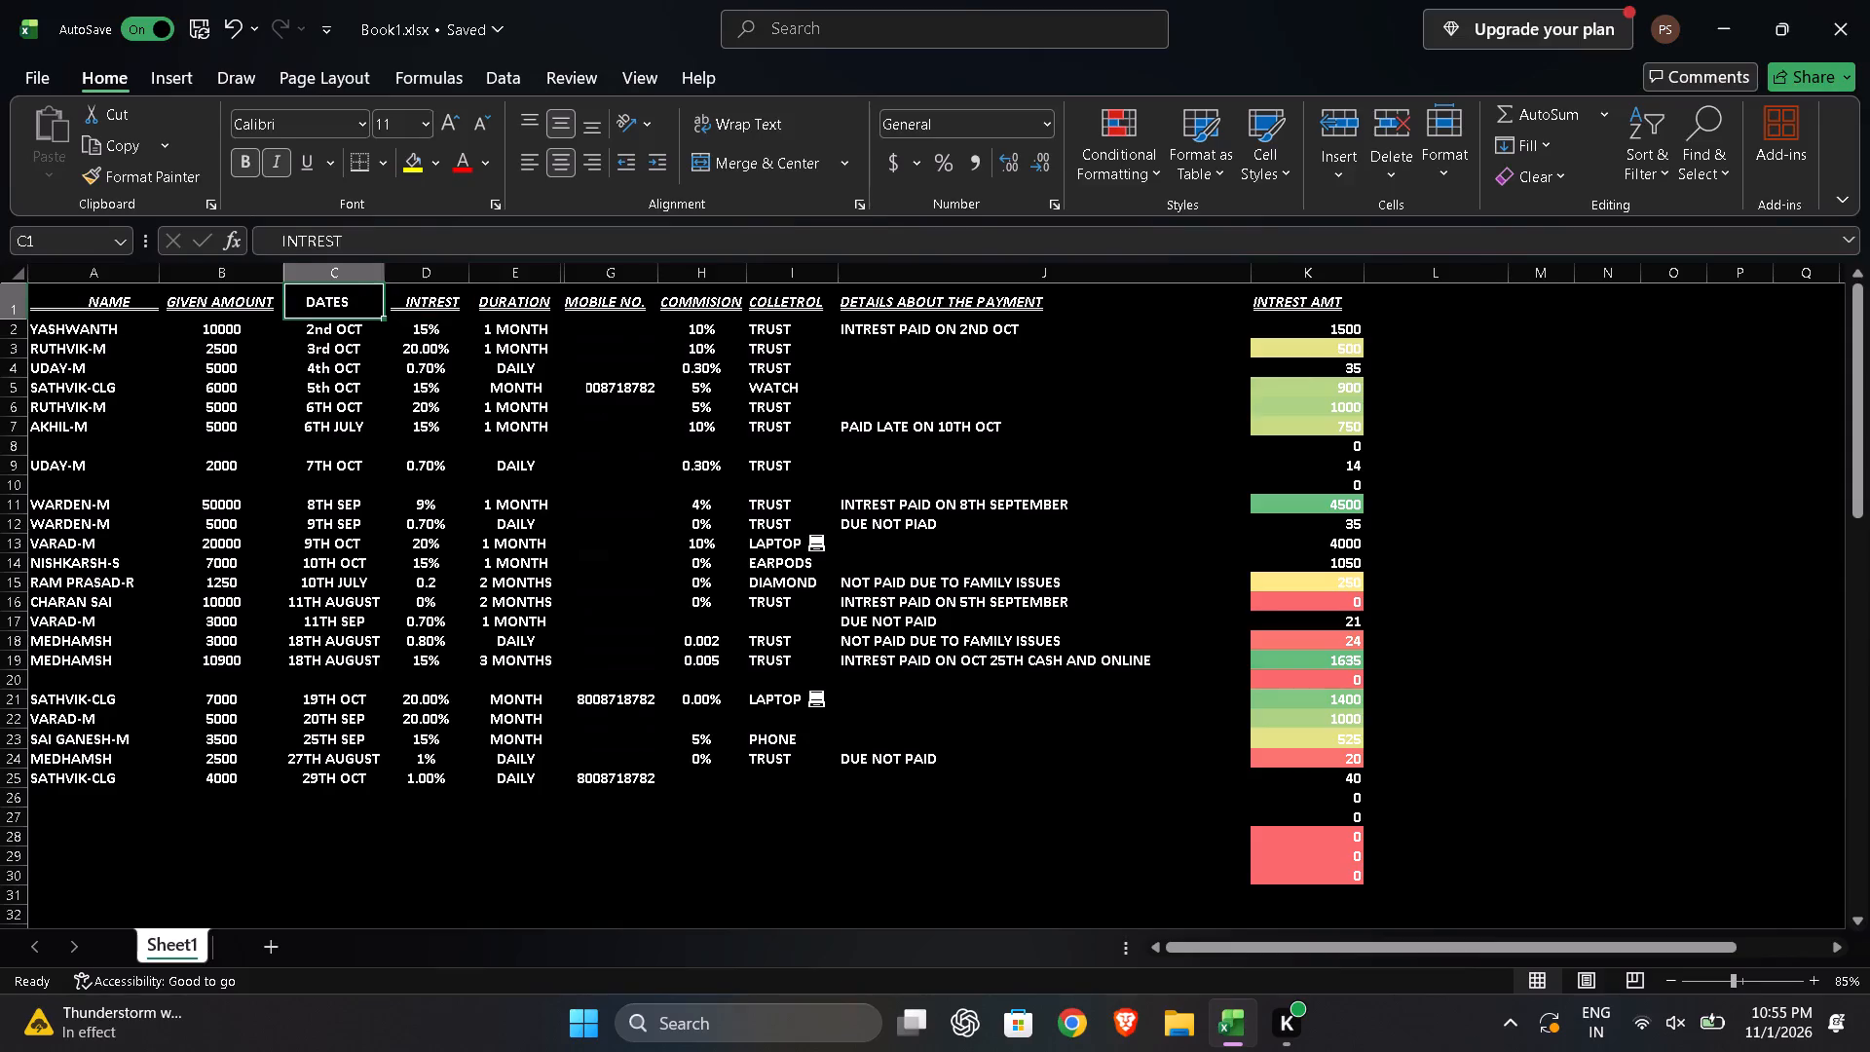
left_click(307, 299)
double_click(307, 299)
key("space")
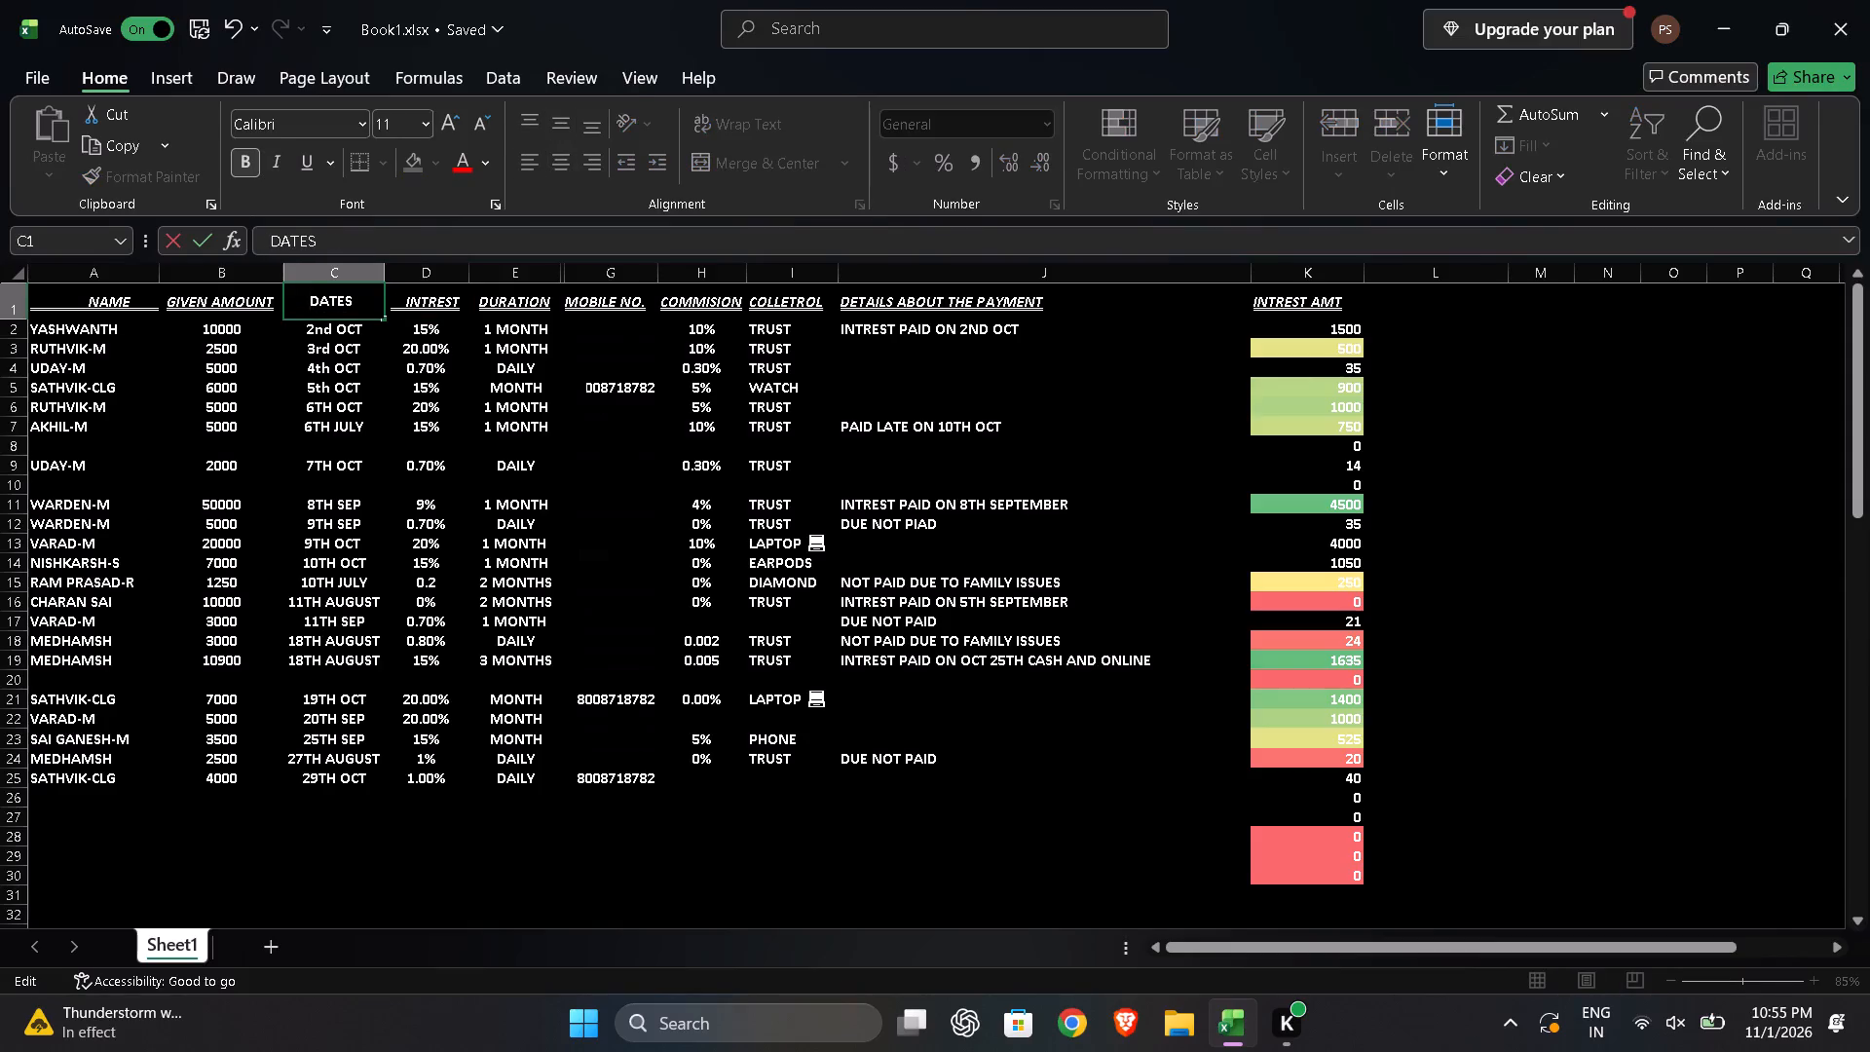
left_click(424, 360)
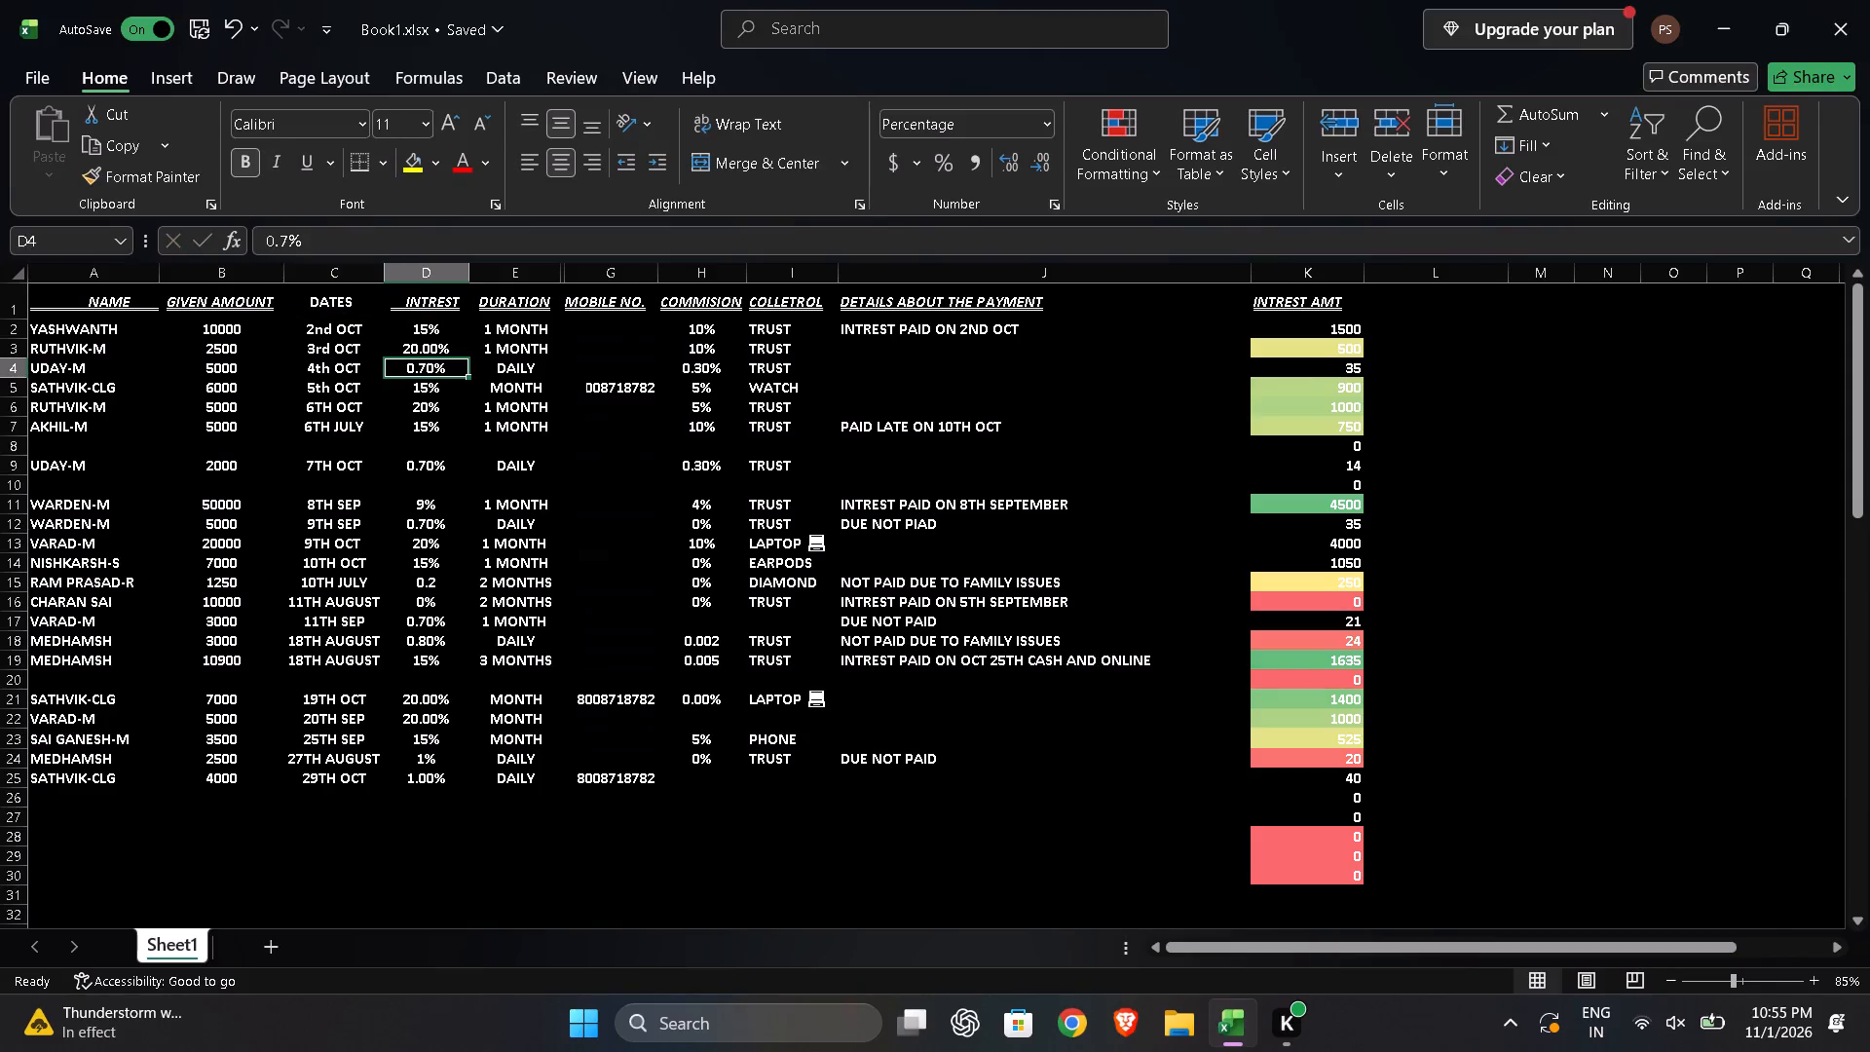
Replace the date in cell C2, the first entry under DATES, with 1ST SEP.
left_click(328, 334)
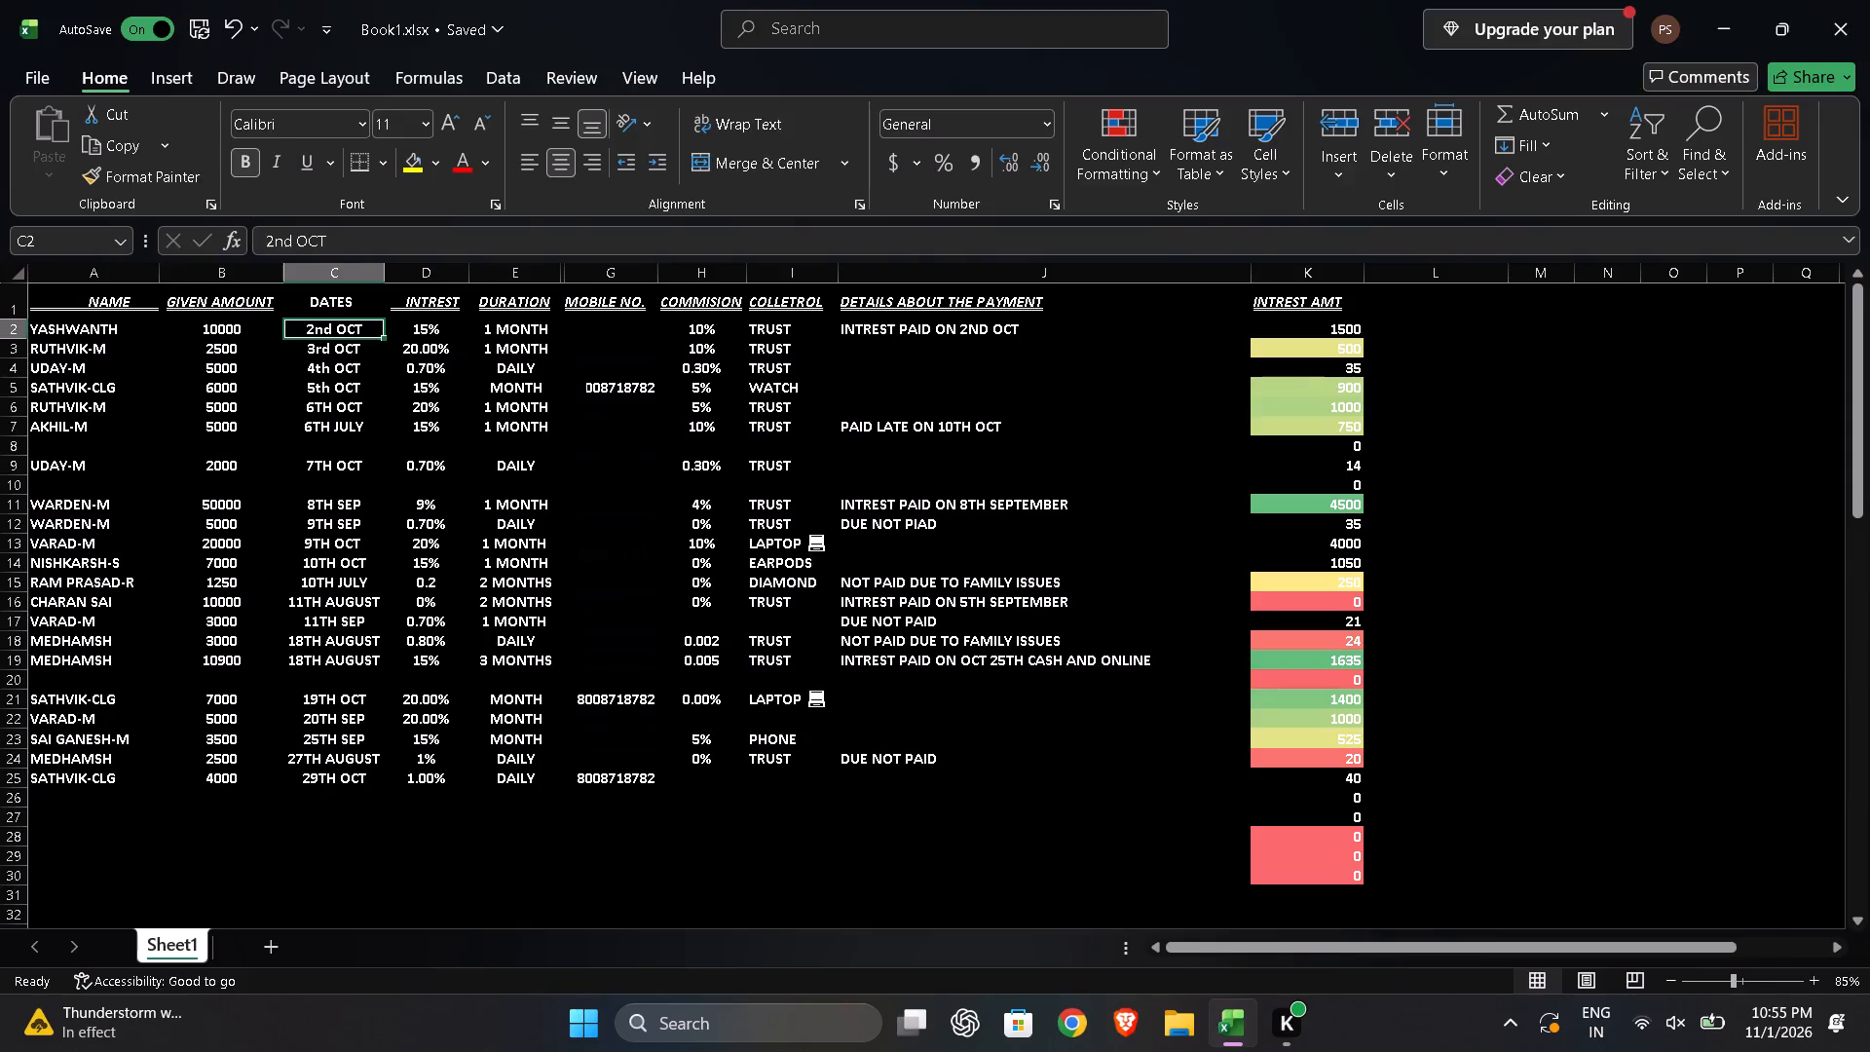
double_click(349, 335)
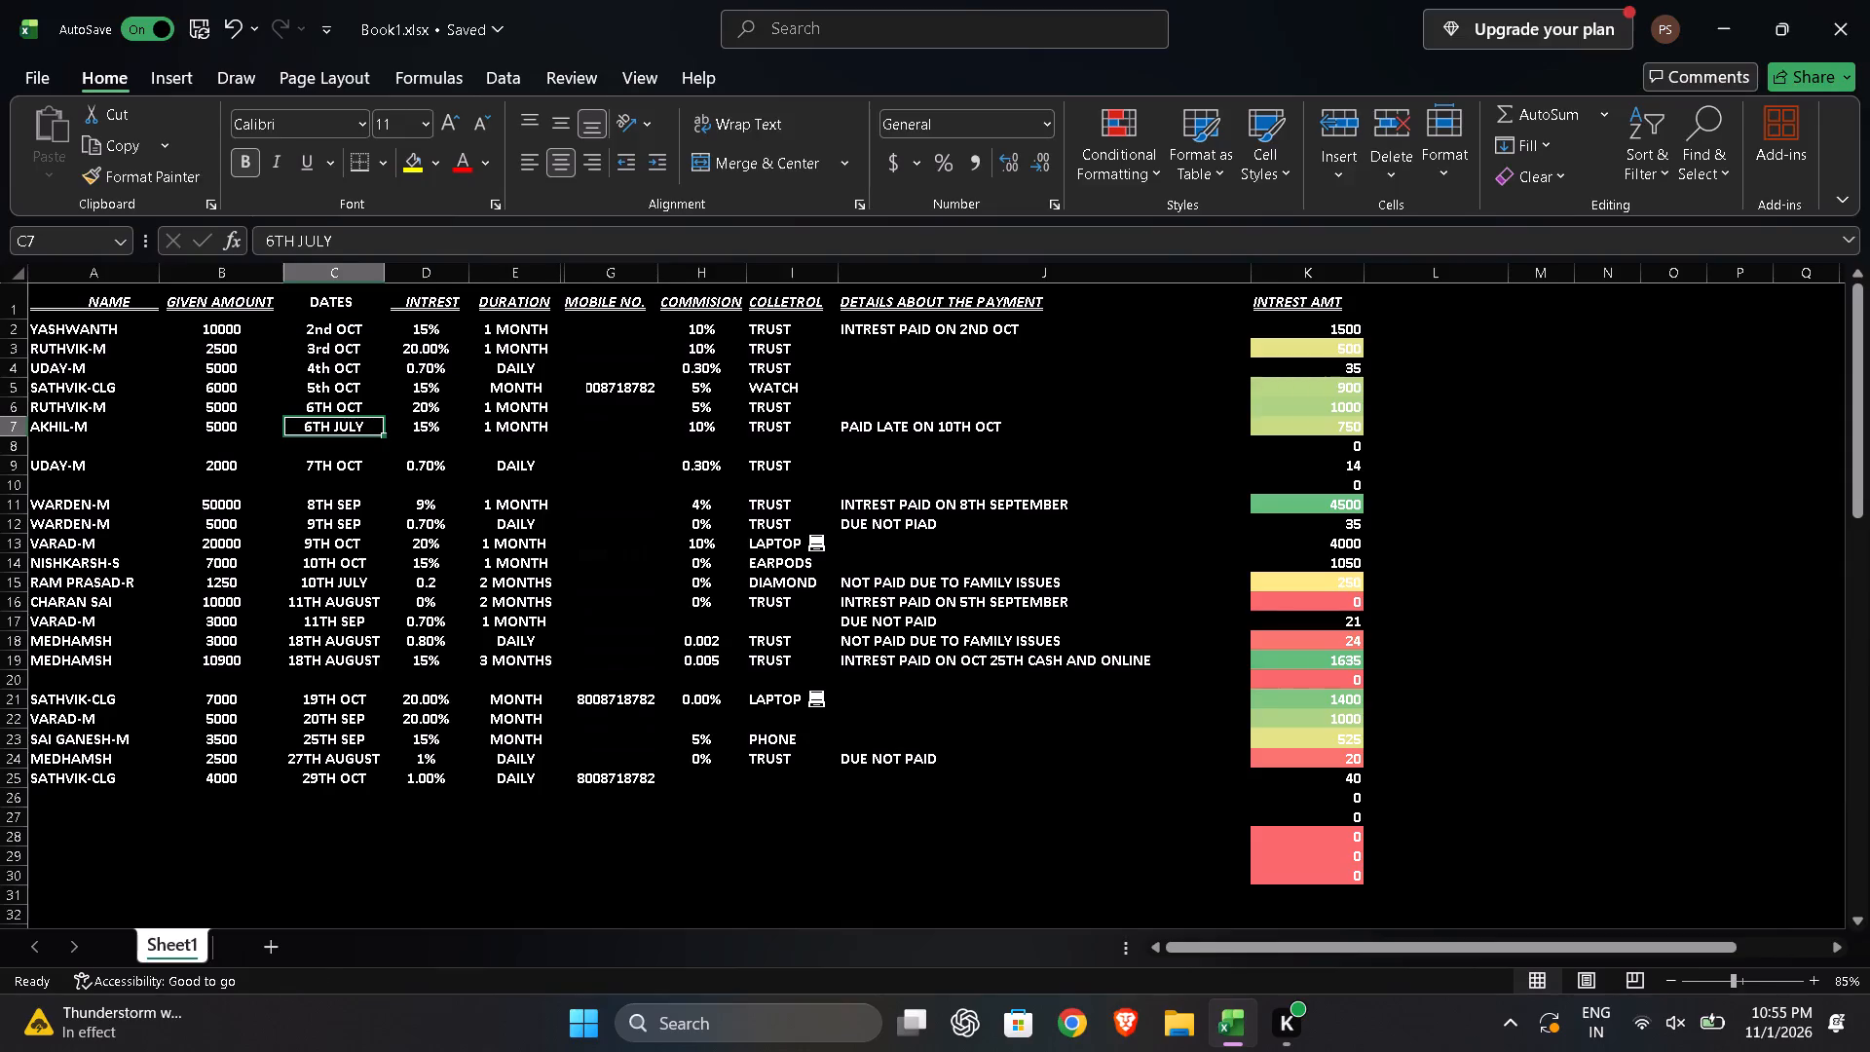
double_click(353, 327)
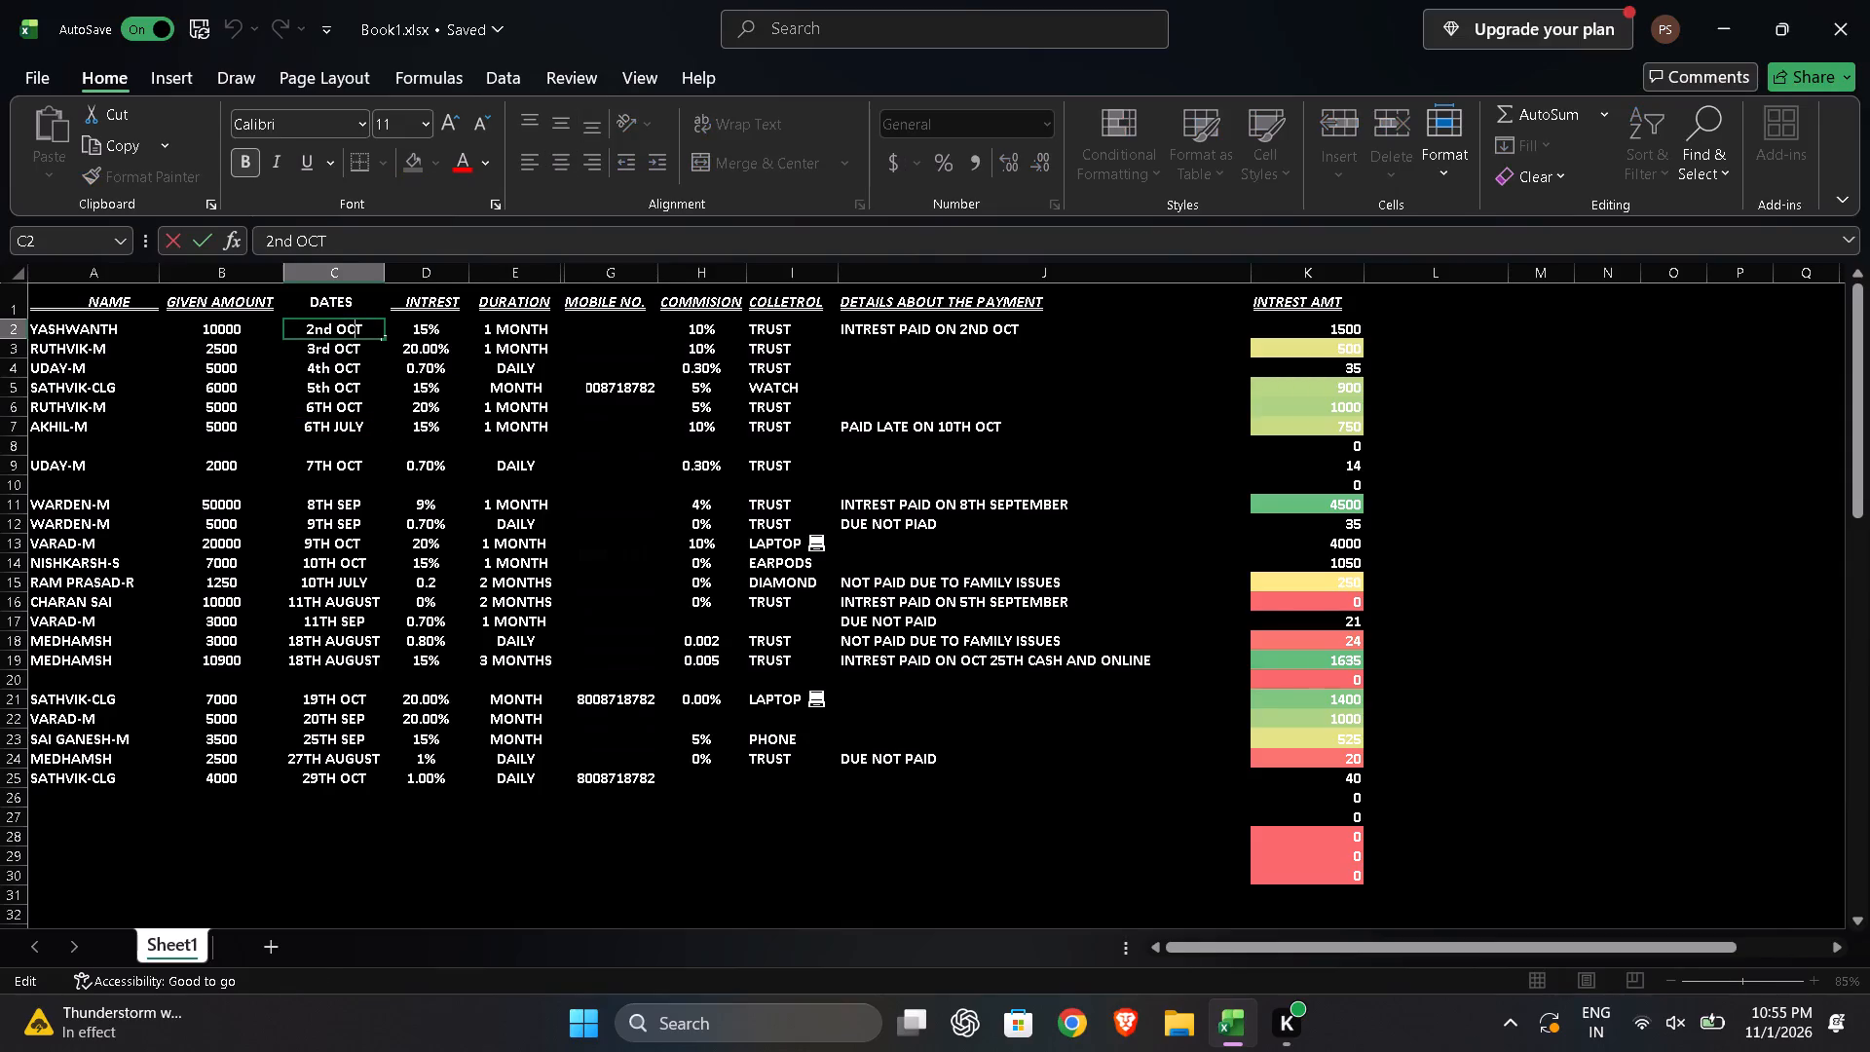
key("Right")
key("Right")
key("BackSpace")
key("BackSpace")
key("BackSpace")
key("BackSpace")
key("BackSpace")
key("BackSpace")
key("BackSpace")
key("BackSpace")
key("BackSpace")
key("BackSpace")
key("BackSpace")
key("BackSpace")
key("BackSpace")
key("BackSpace")
key("BackSpace")
key("BackSpace")
key("BackSpace")
type("1ST")
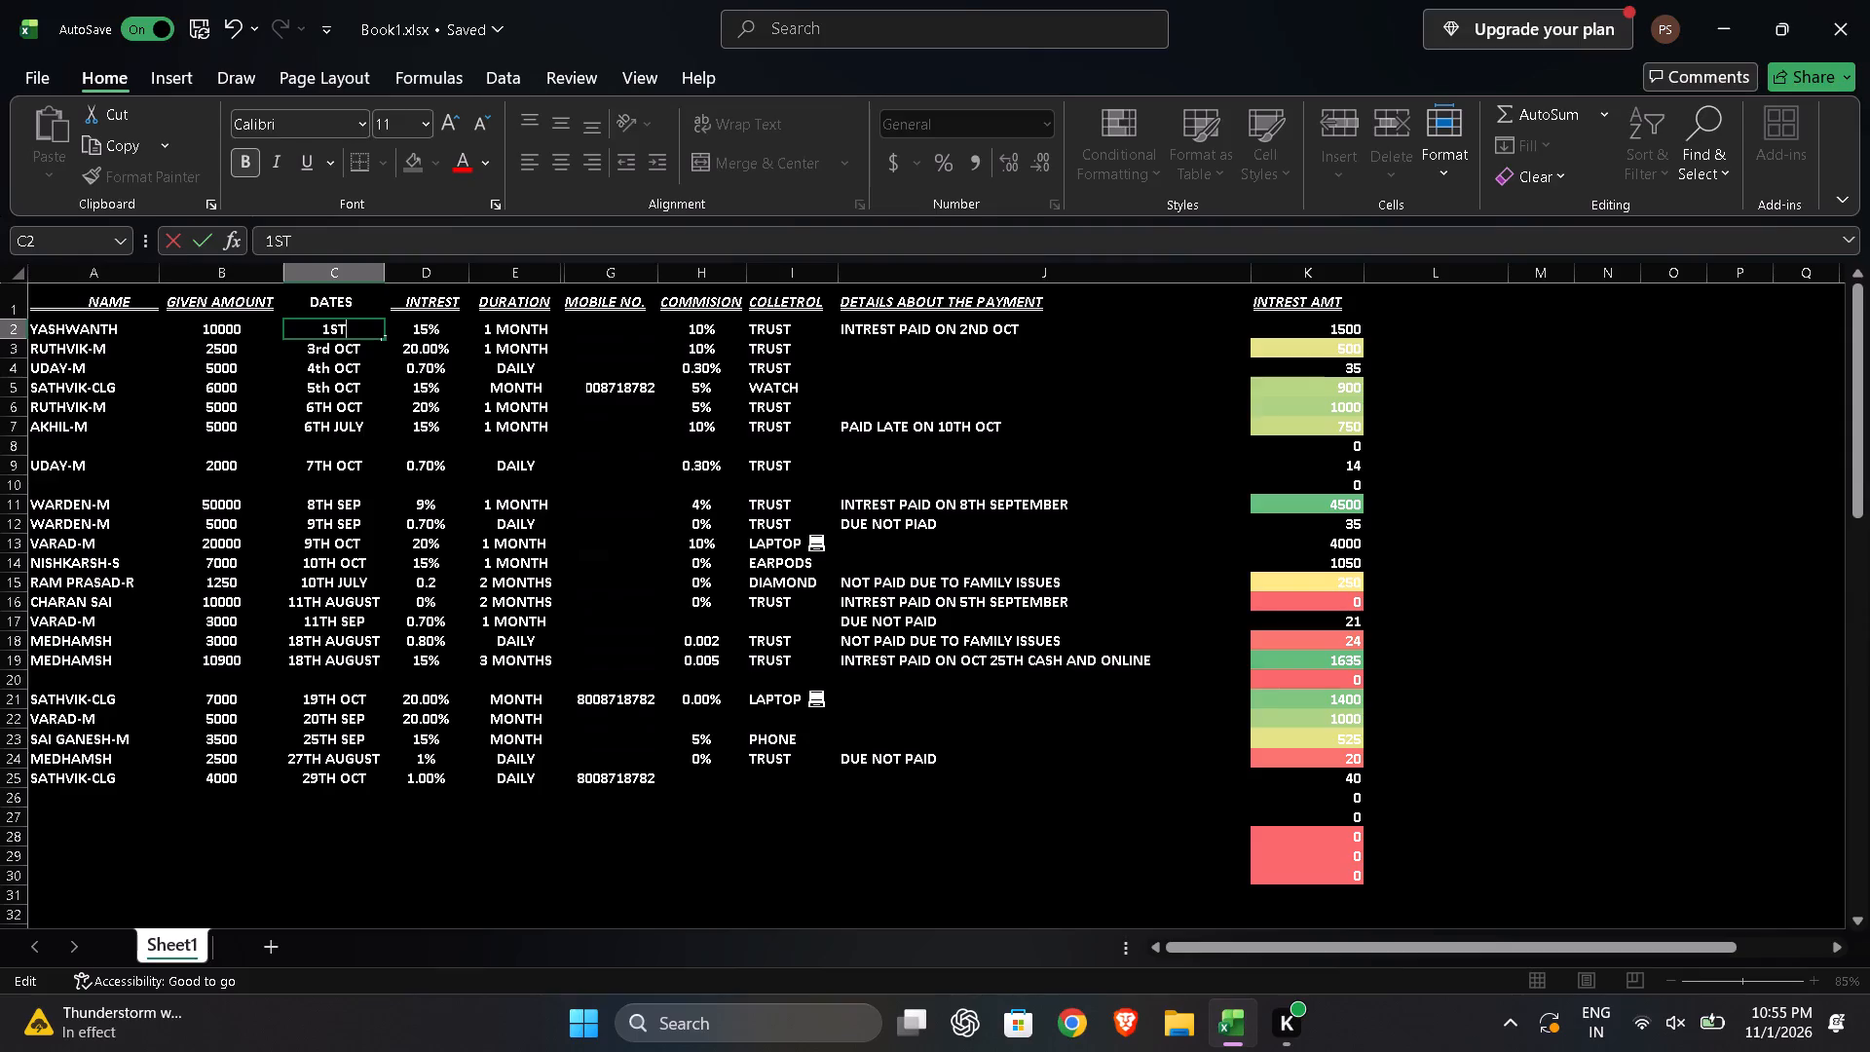
key("space")
type("SE")
key("p")
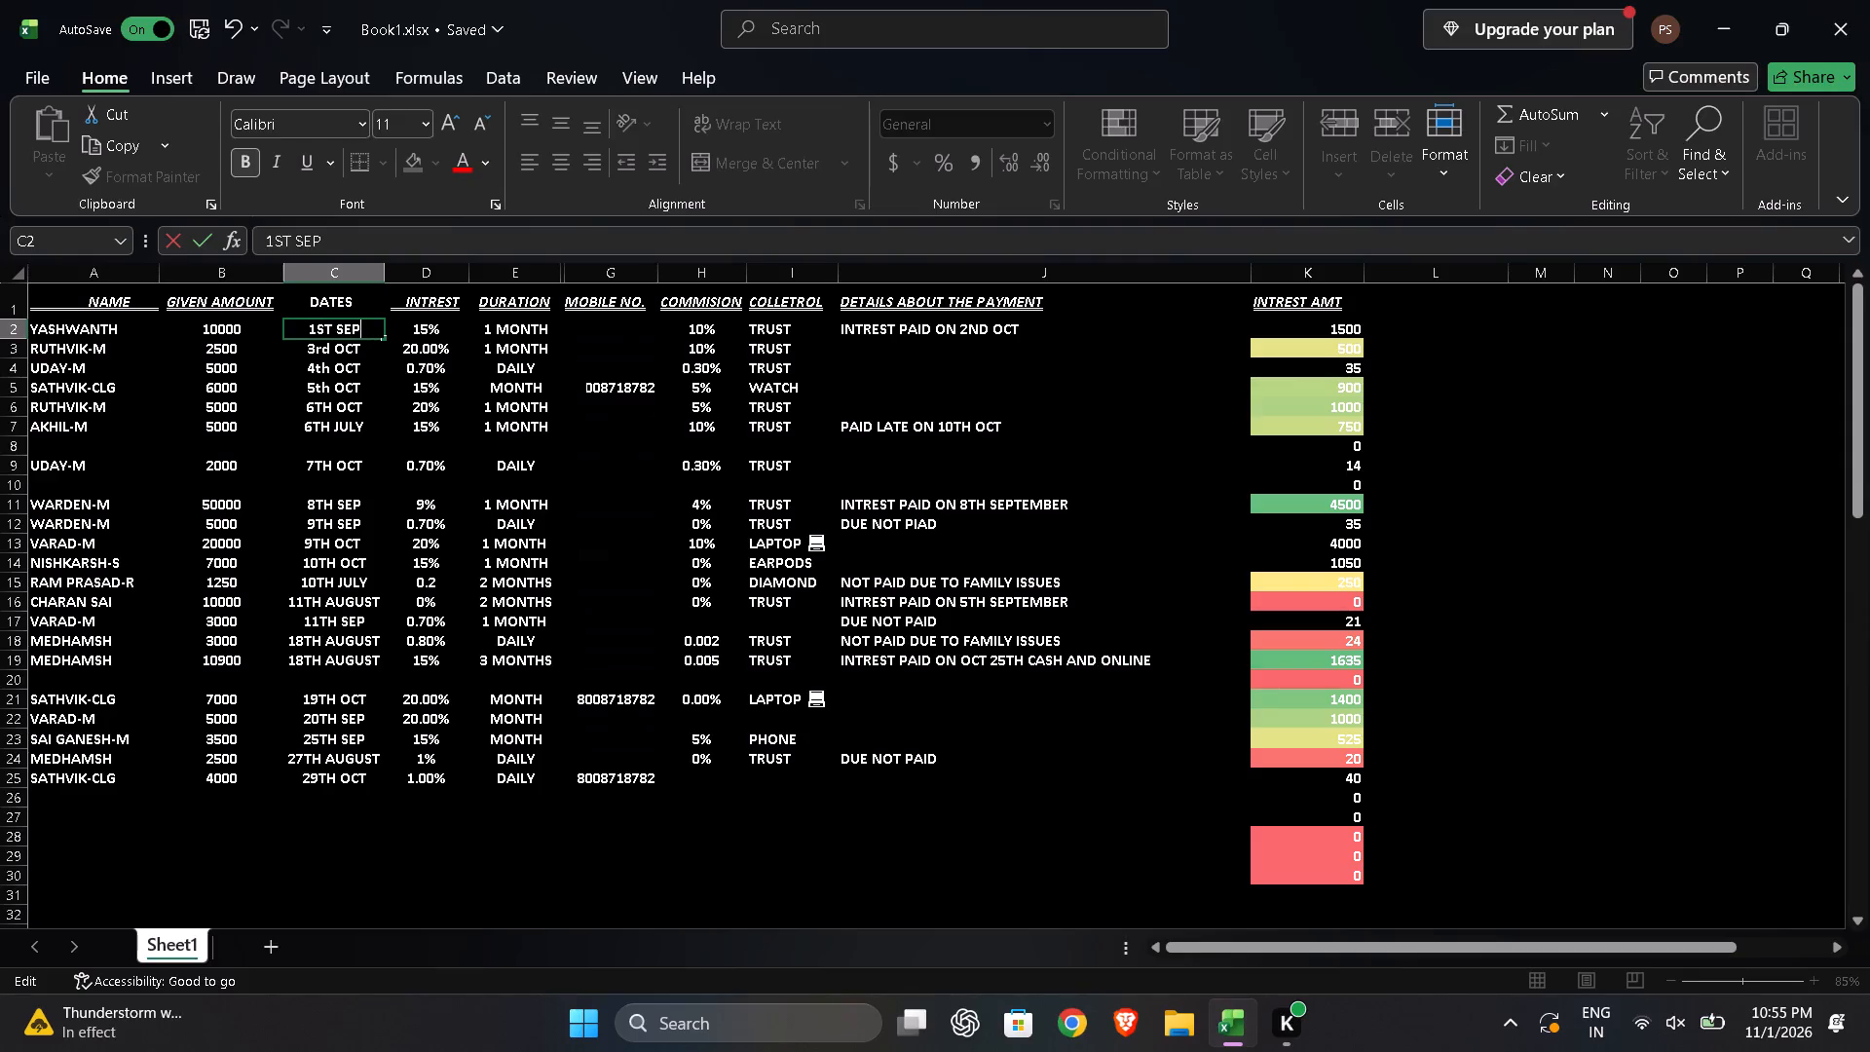
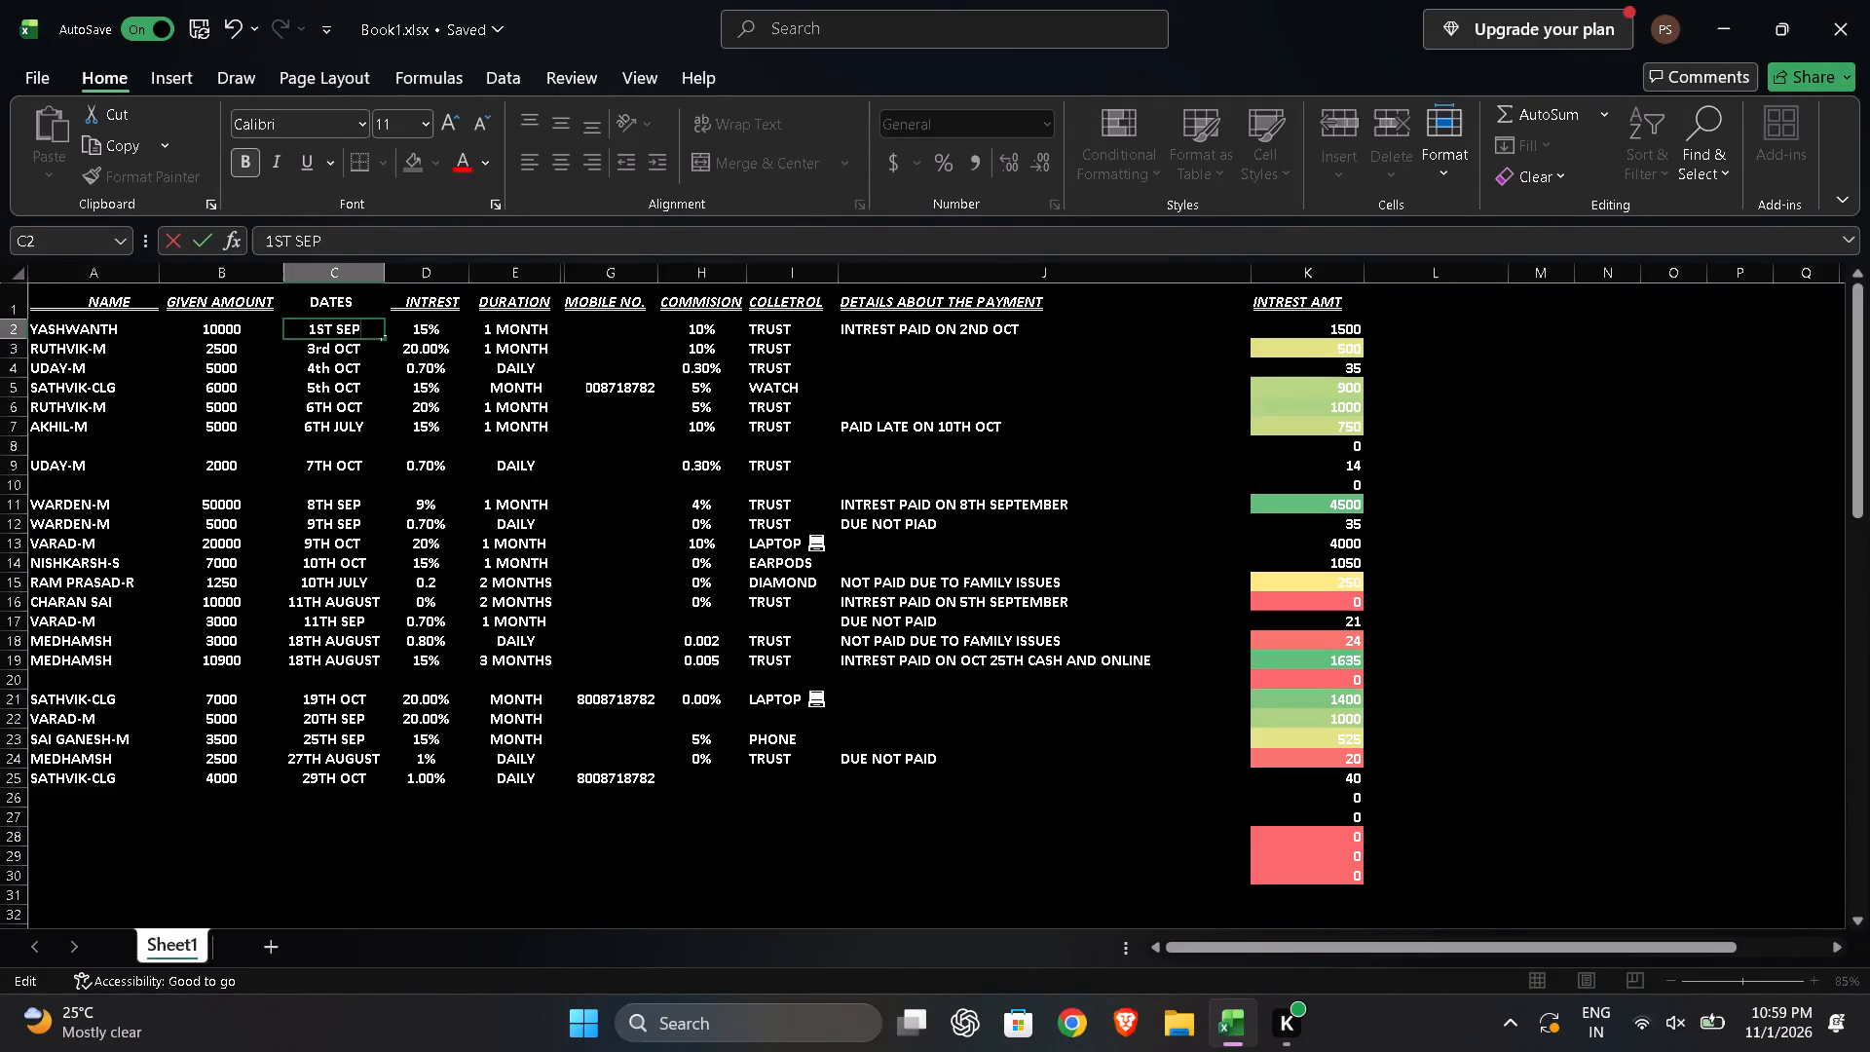
Change the month of the date in cell C4 to SEP, making the entry 4th SEP.
left_click(327, 376)
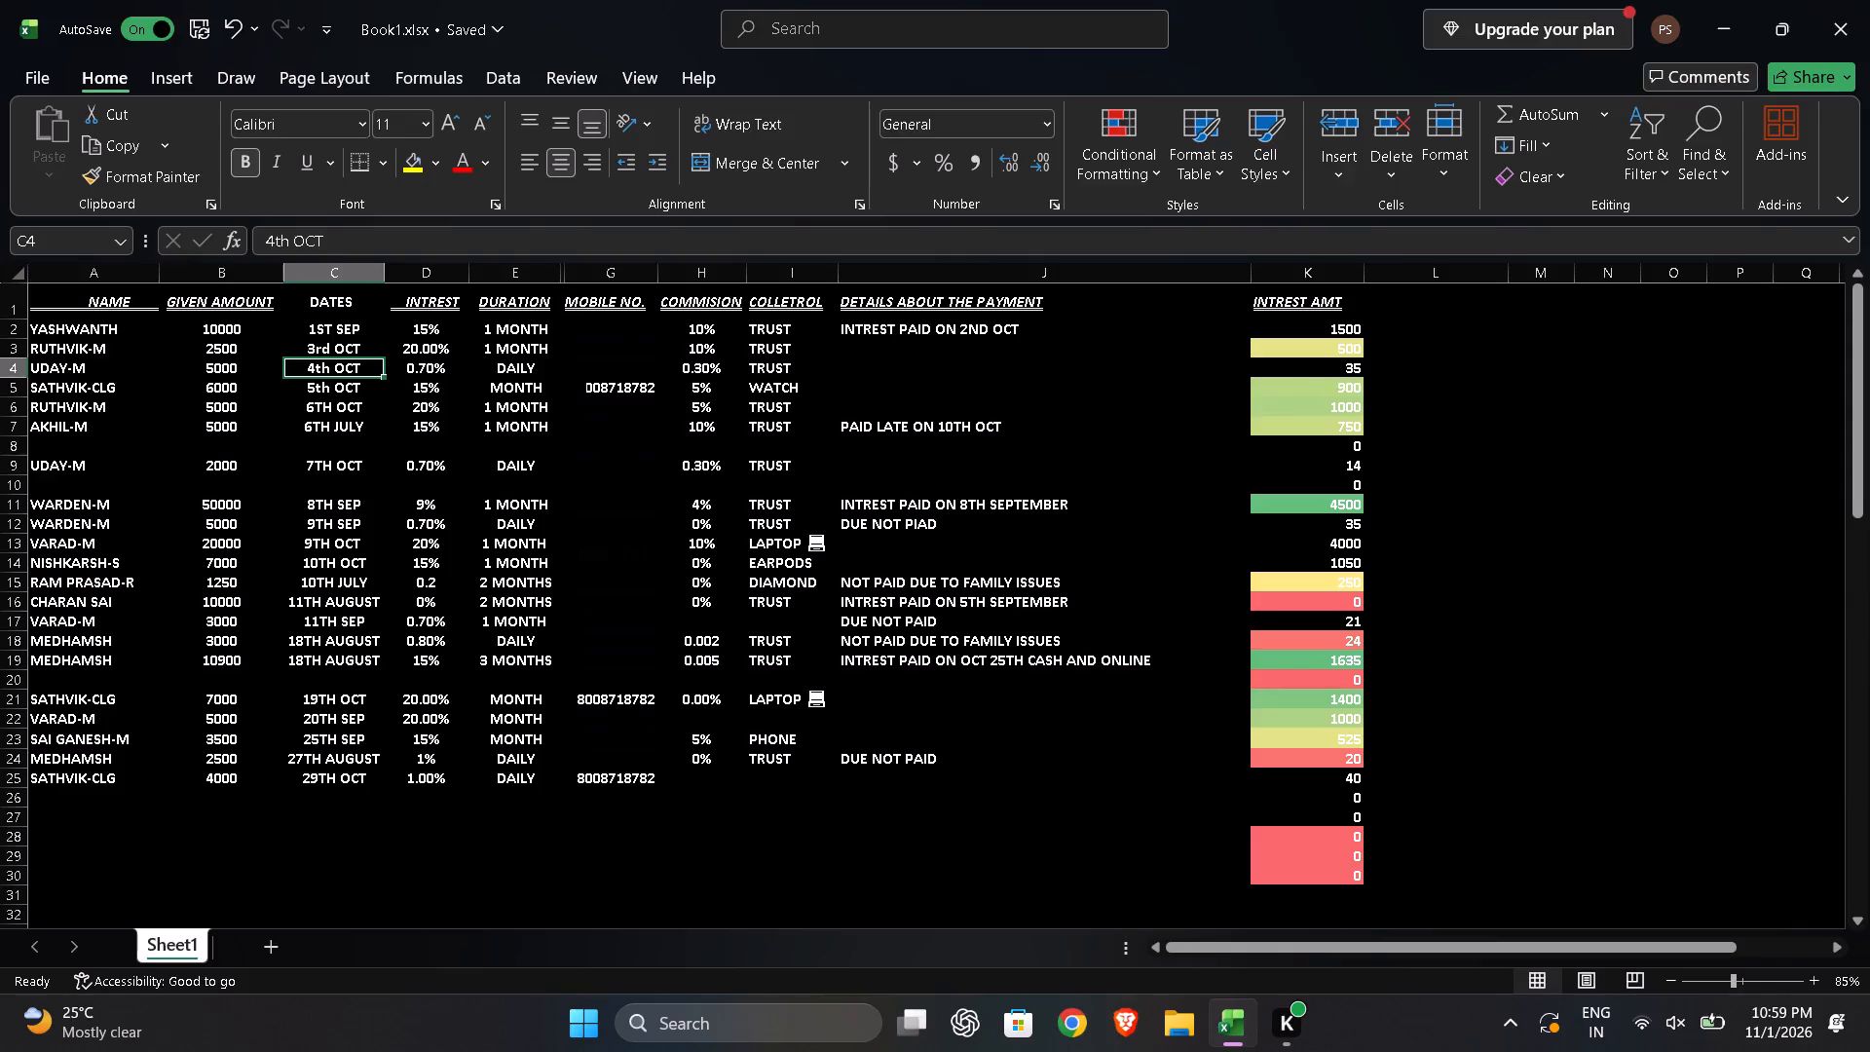
double_click(374, 371)
key("BackSpace")
key("BackSpace")
key("BackSpace")
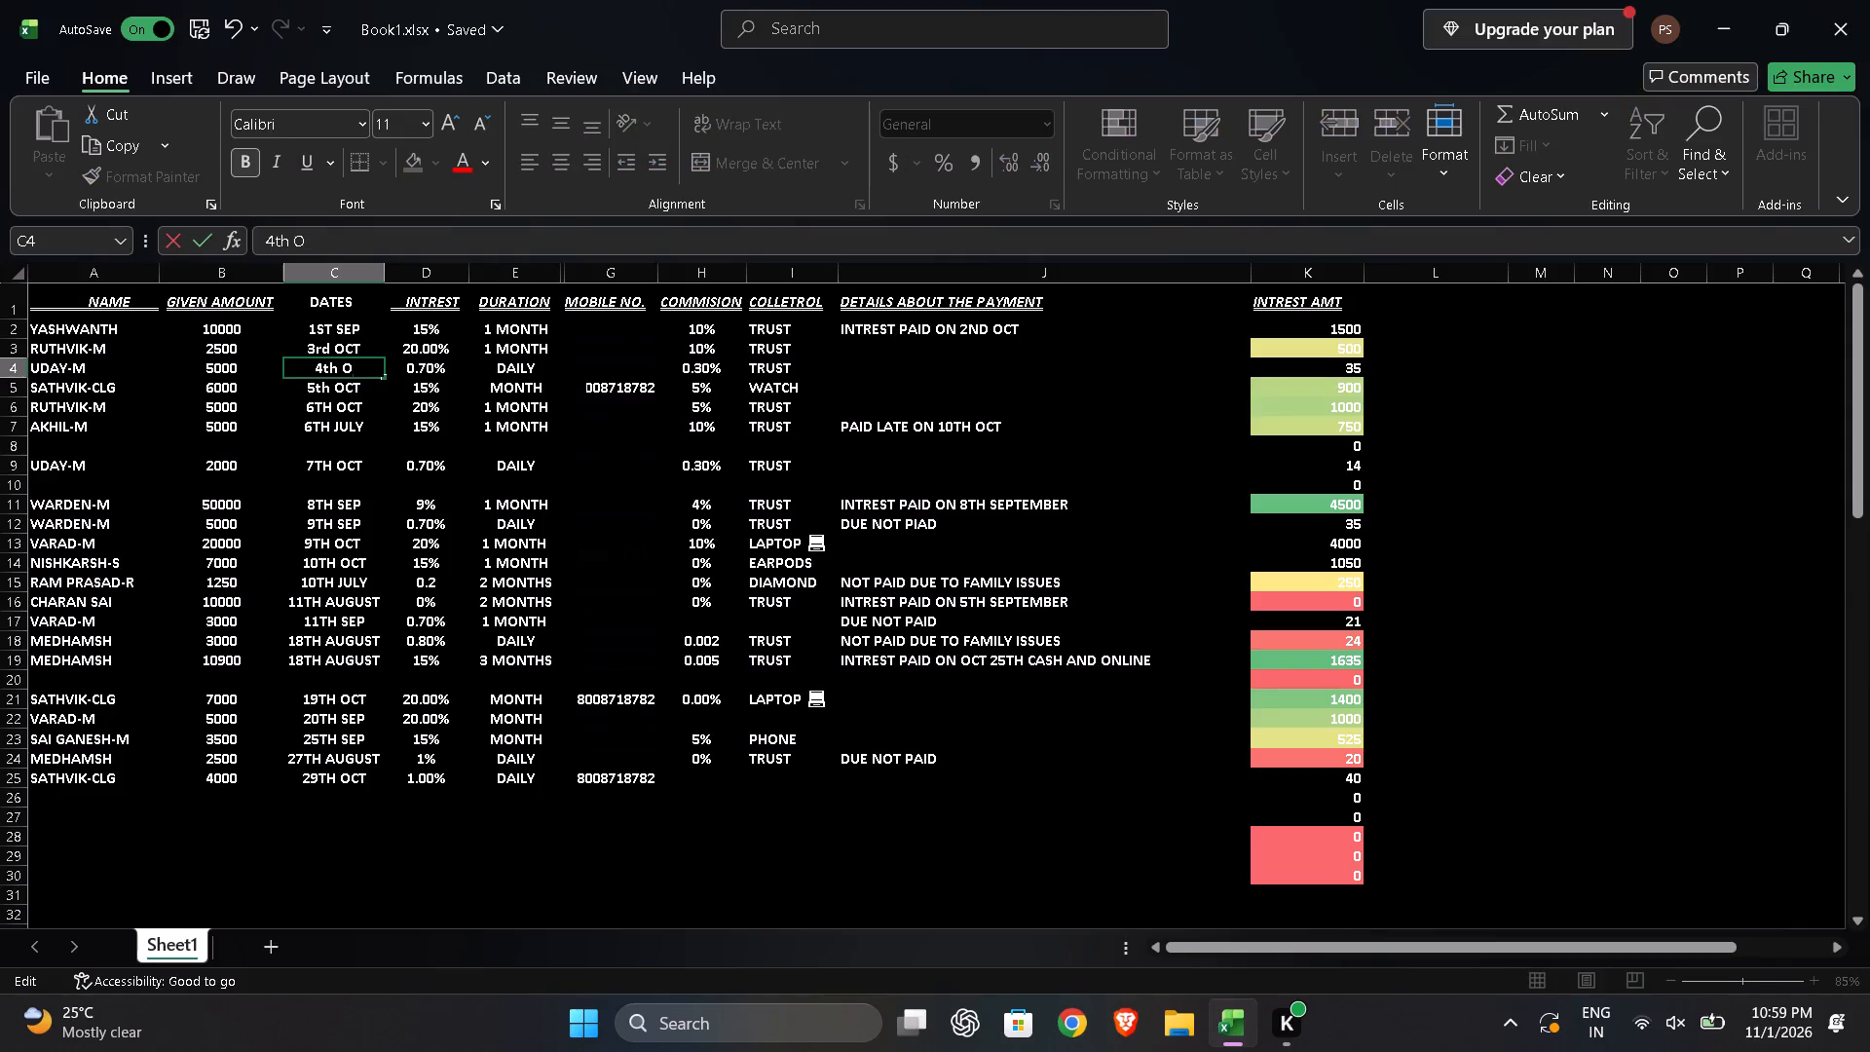
type("SEP")
key("Return")
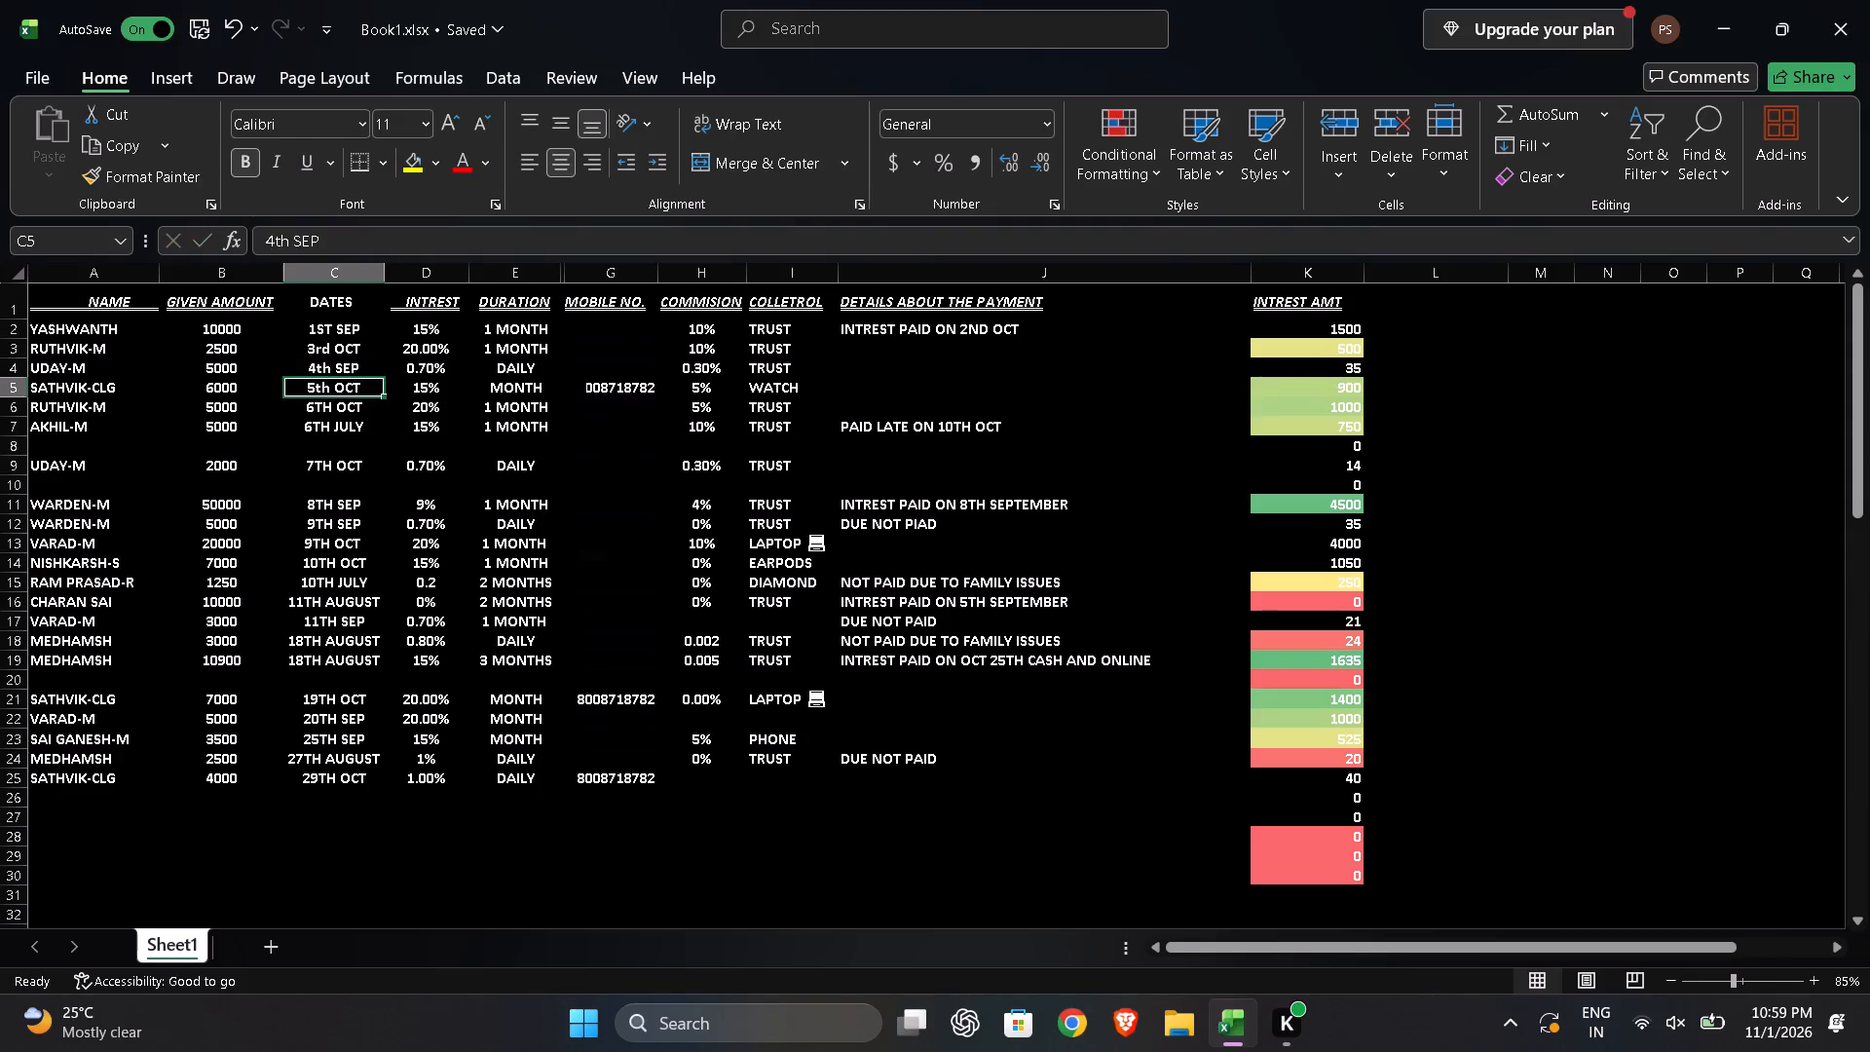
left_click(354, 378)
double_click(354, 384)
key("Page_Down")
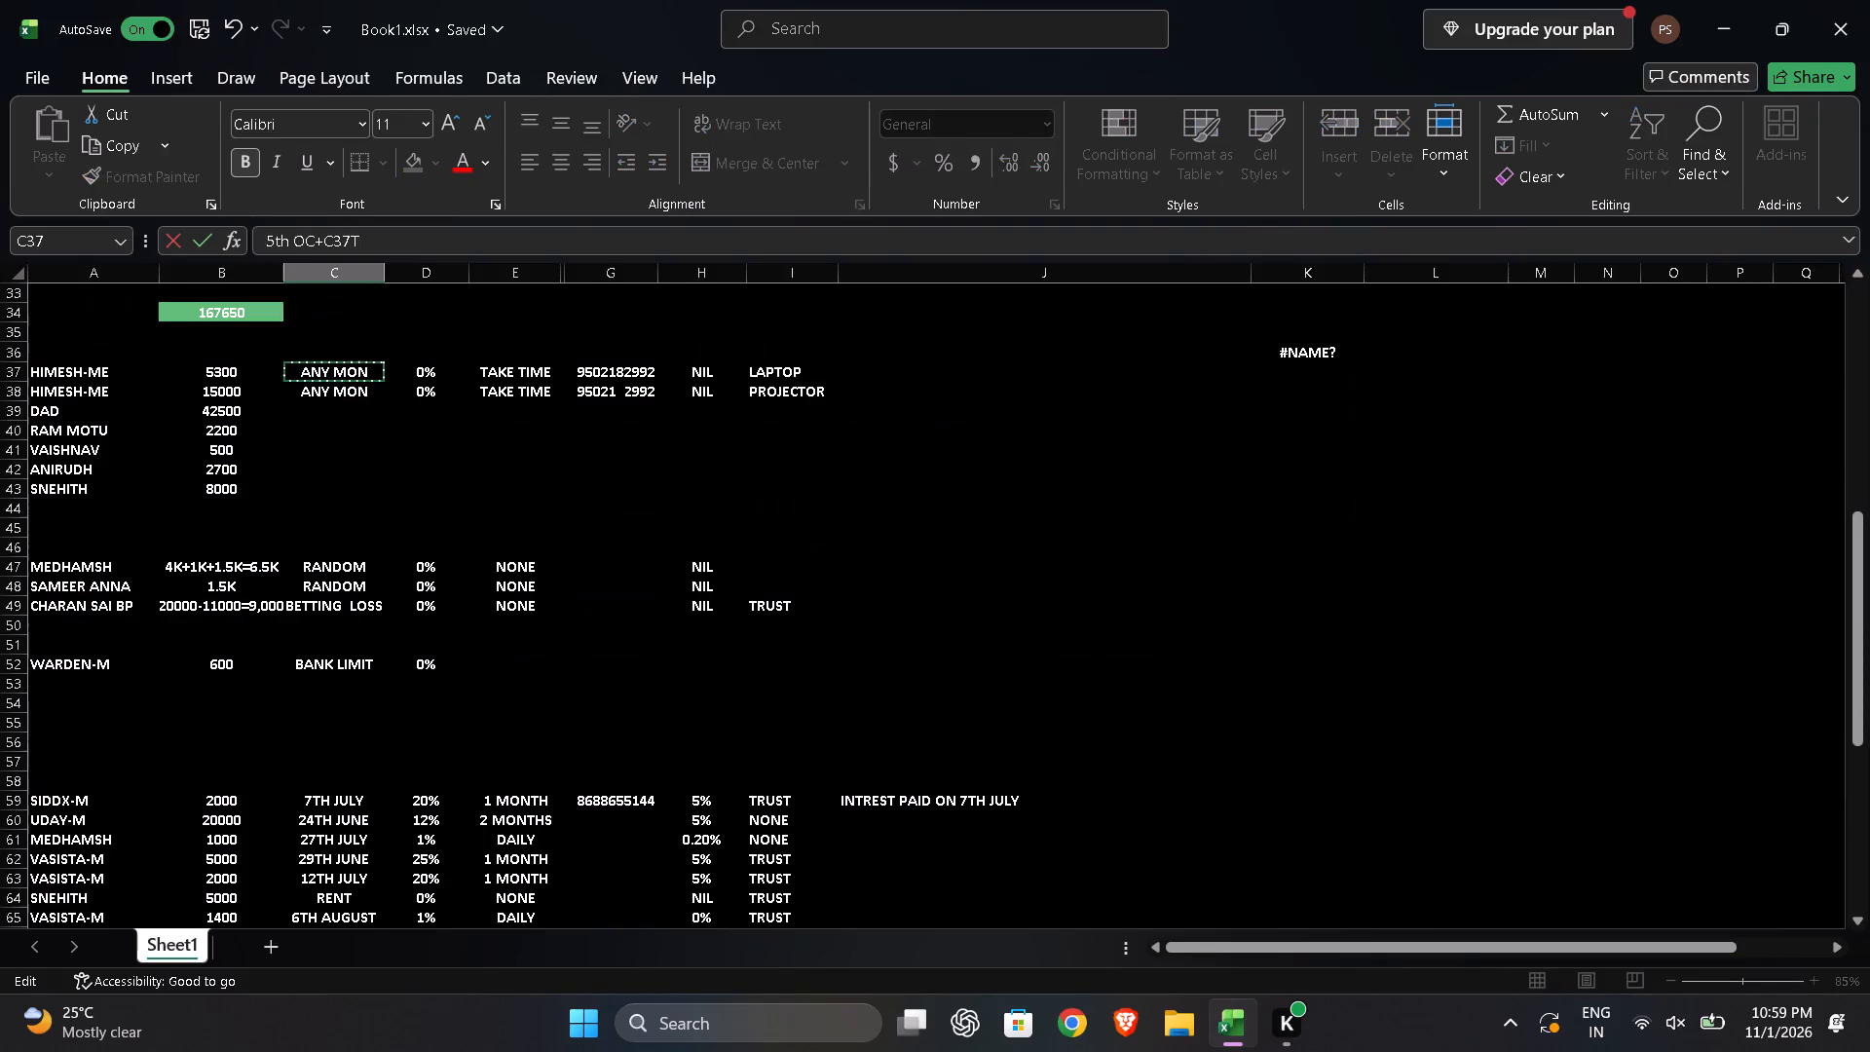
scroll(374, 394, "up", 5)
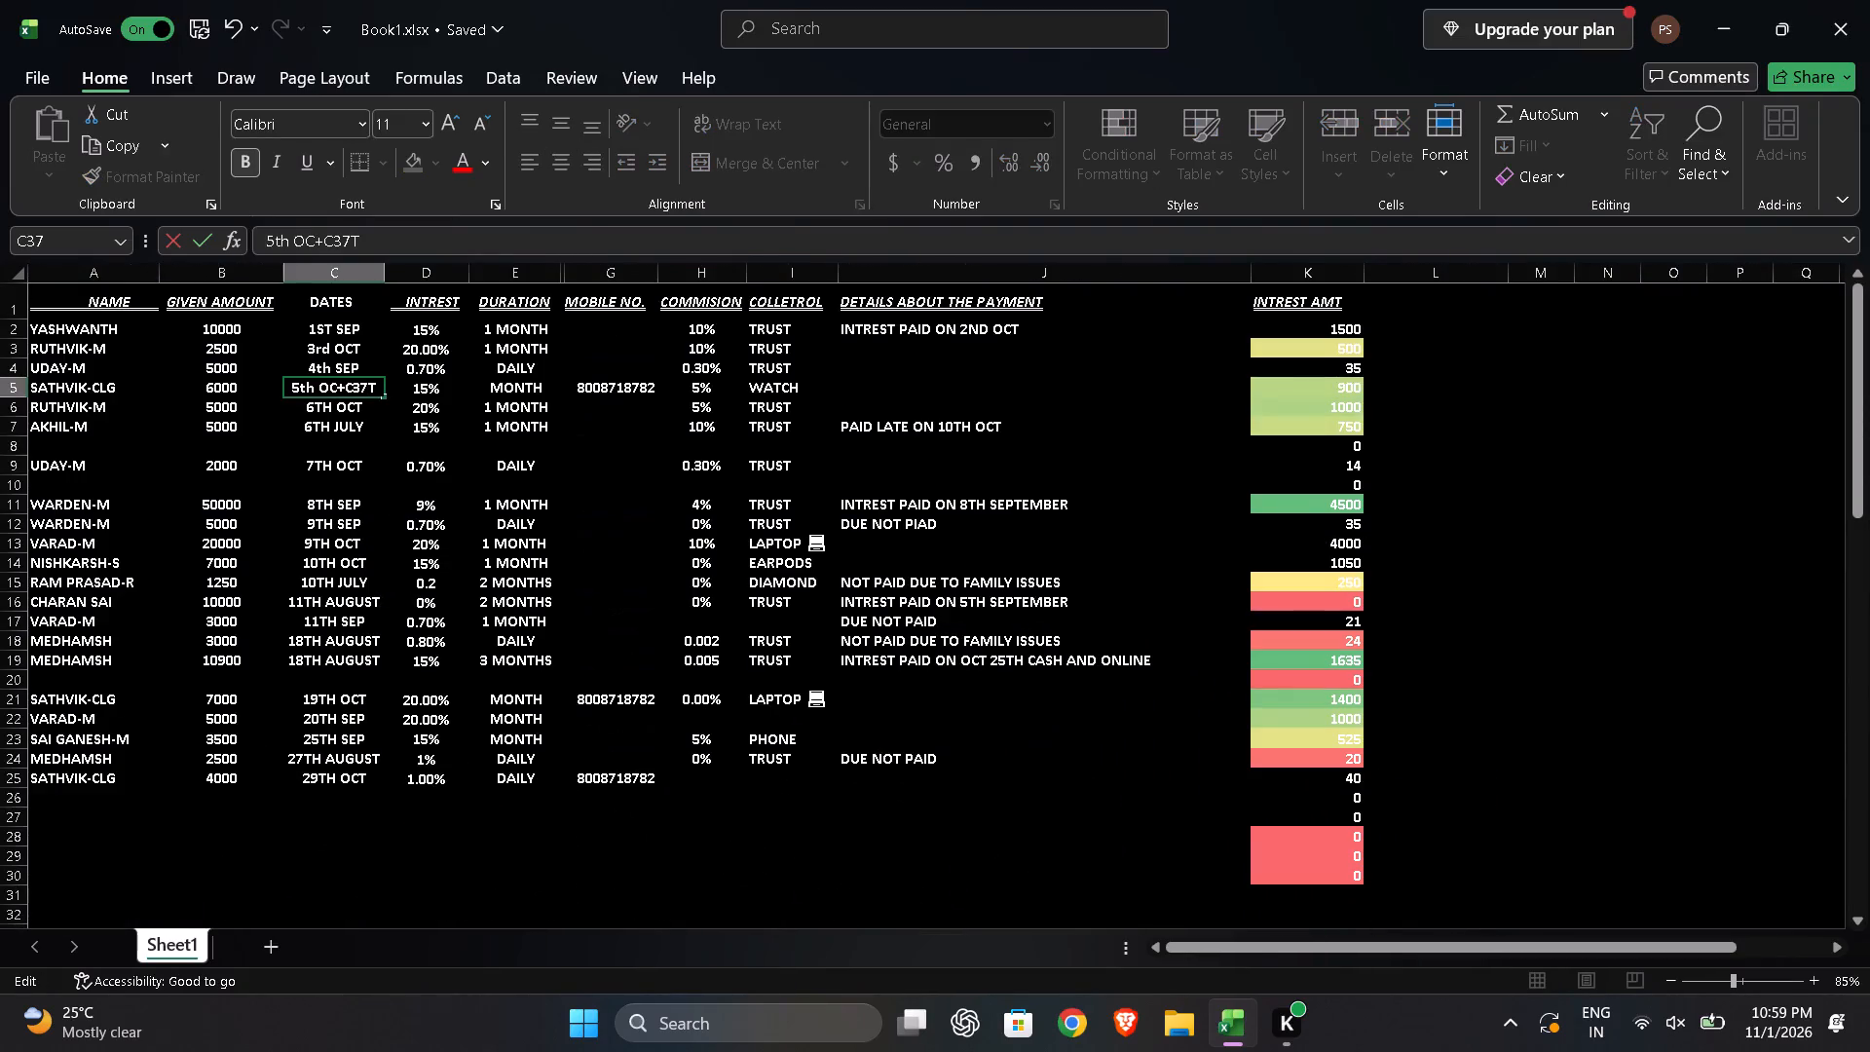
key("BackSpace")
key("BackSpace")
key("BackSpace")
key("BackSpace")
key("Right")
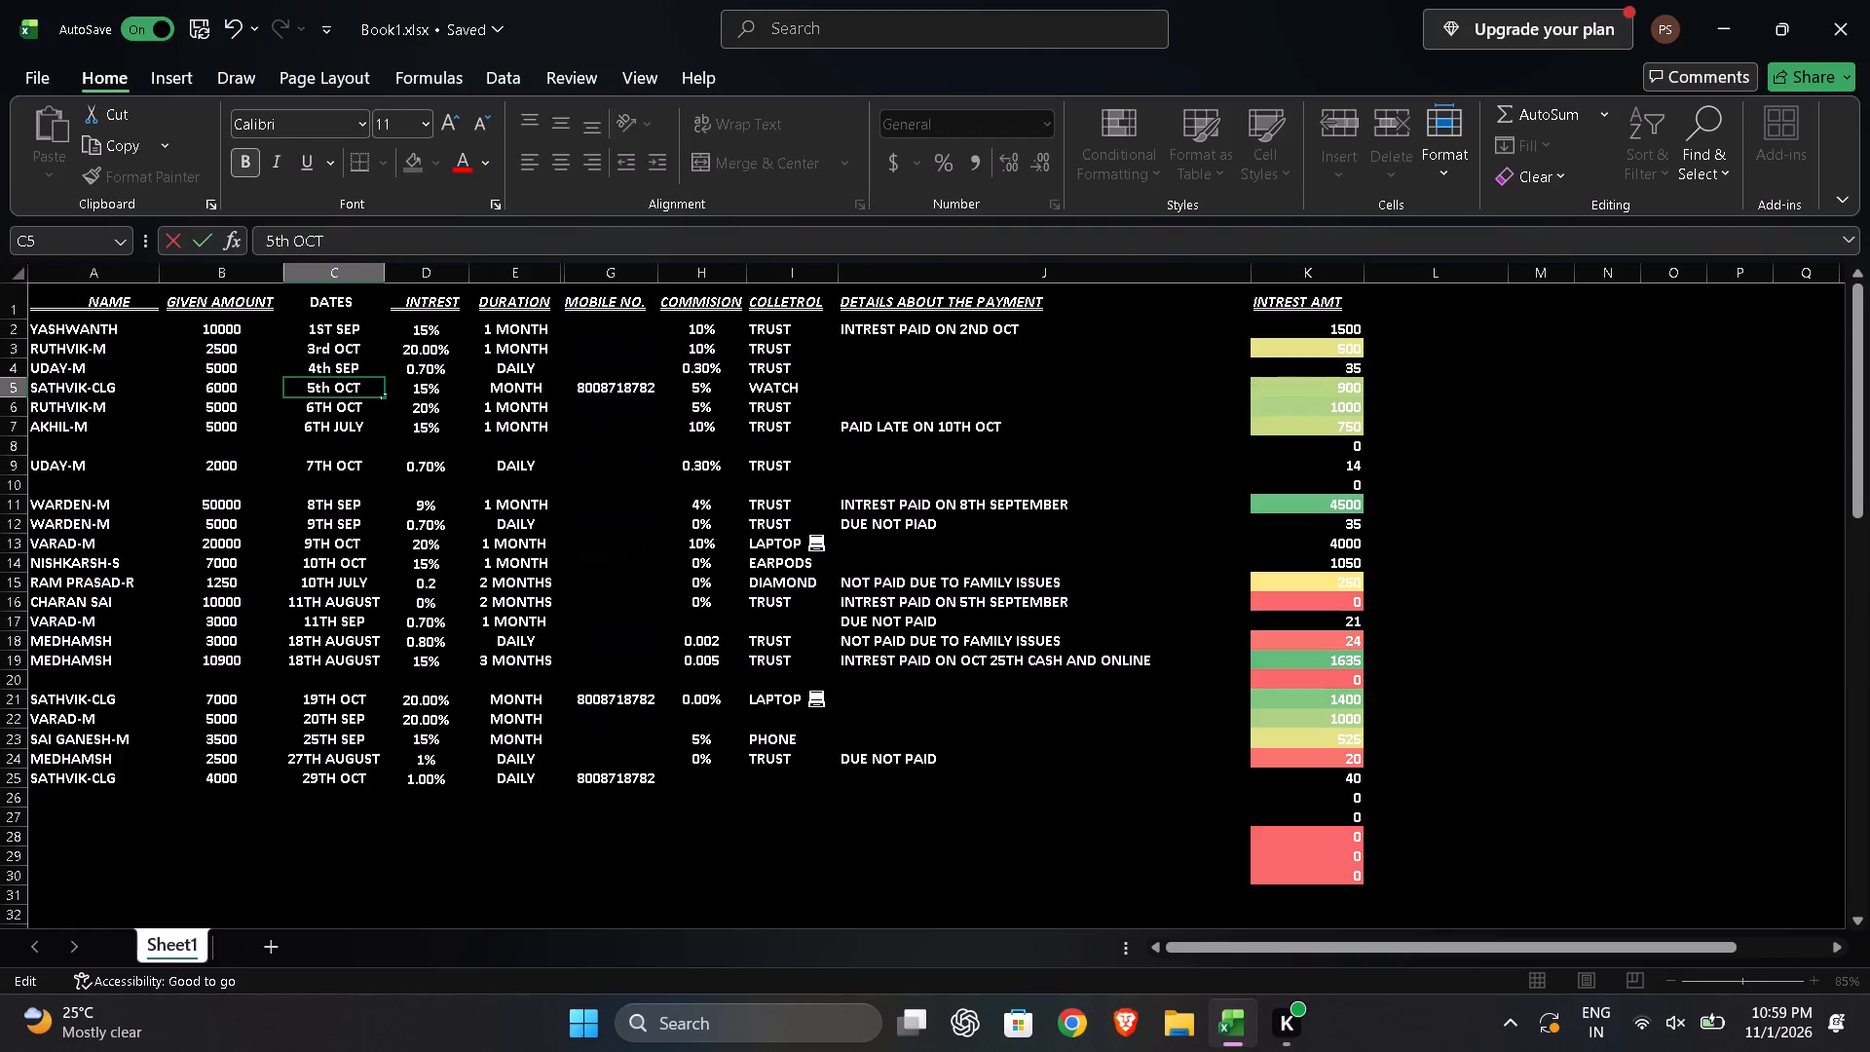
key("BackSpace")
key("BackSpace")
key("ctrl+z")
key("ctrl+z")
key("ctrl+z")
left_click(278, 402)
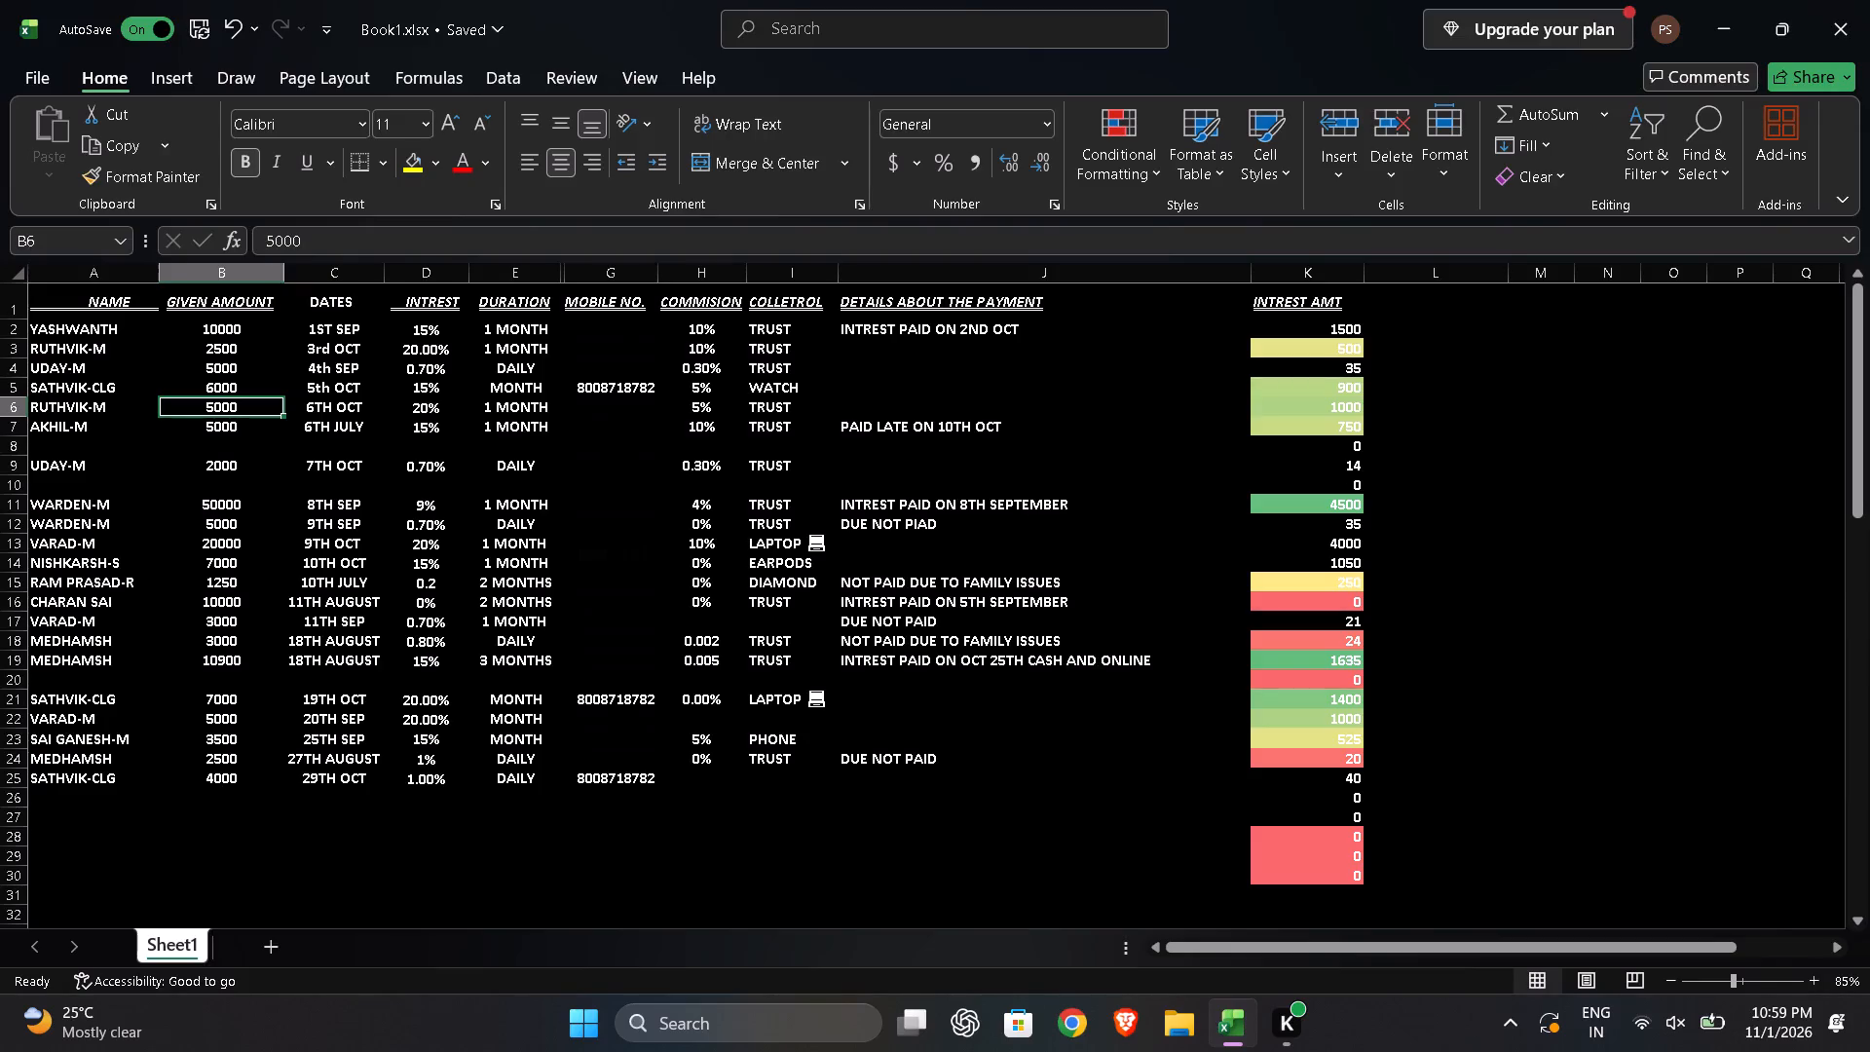
Capitalise the ordinal suffix of the date in cell C5 so the entry reads 5TH OCT.
left_click(360, 391)
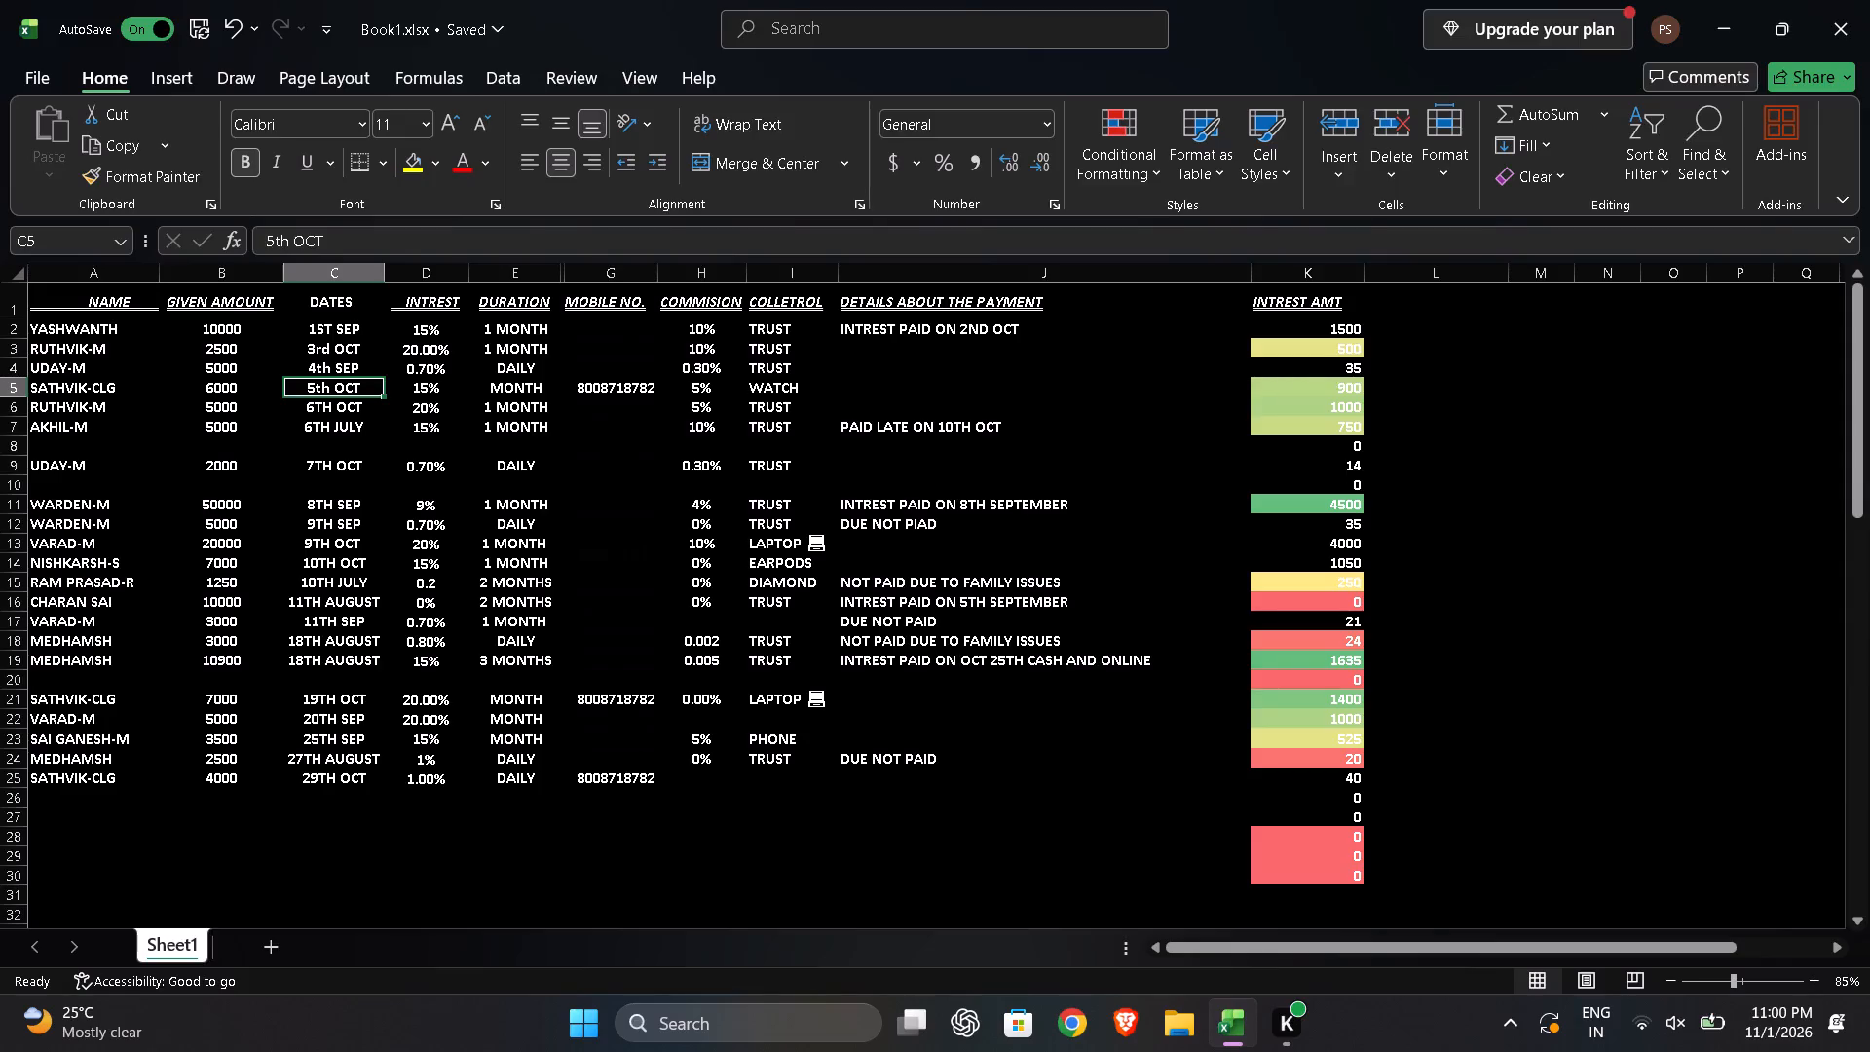
double_click(339, 384)
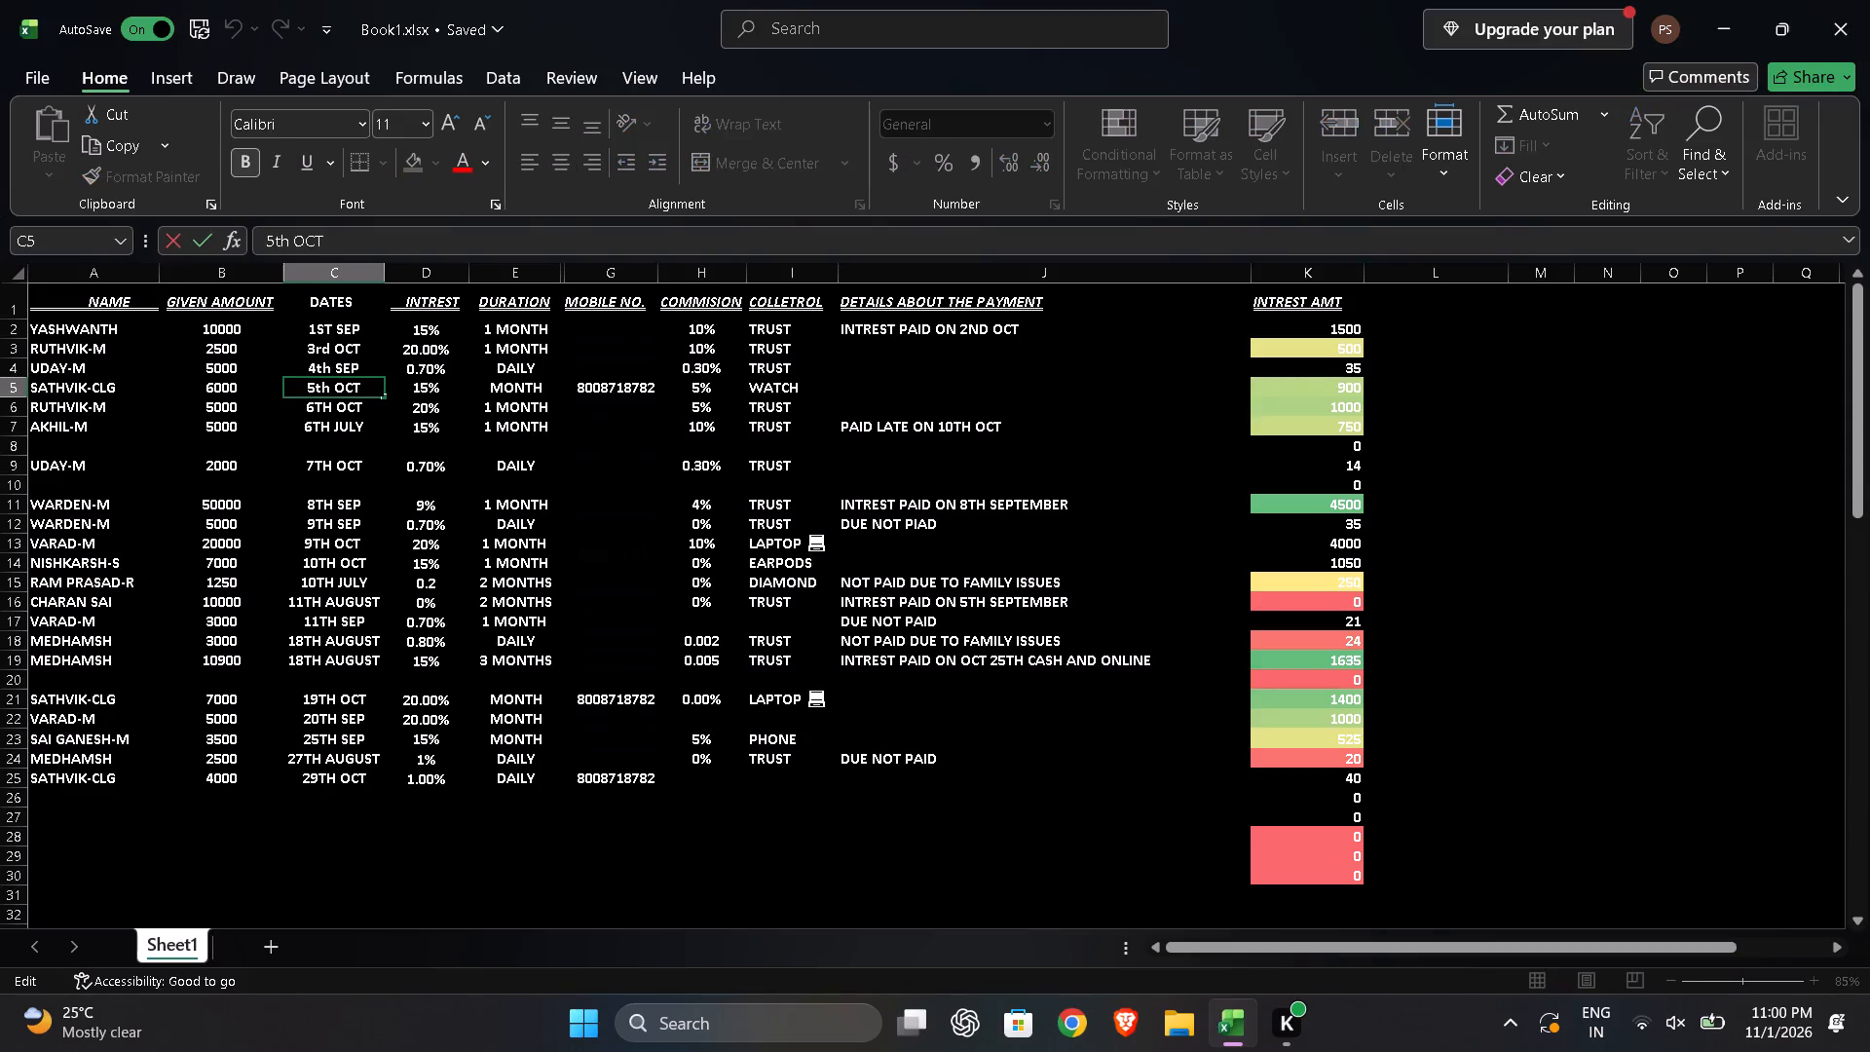
key("Left")
key("BackSpace")
key("BackSpace")
type("TH")
key("Return")
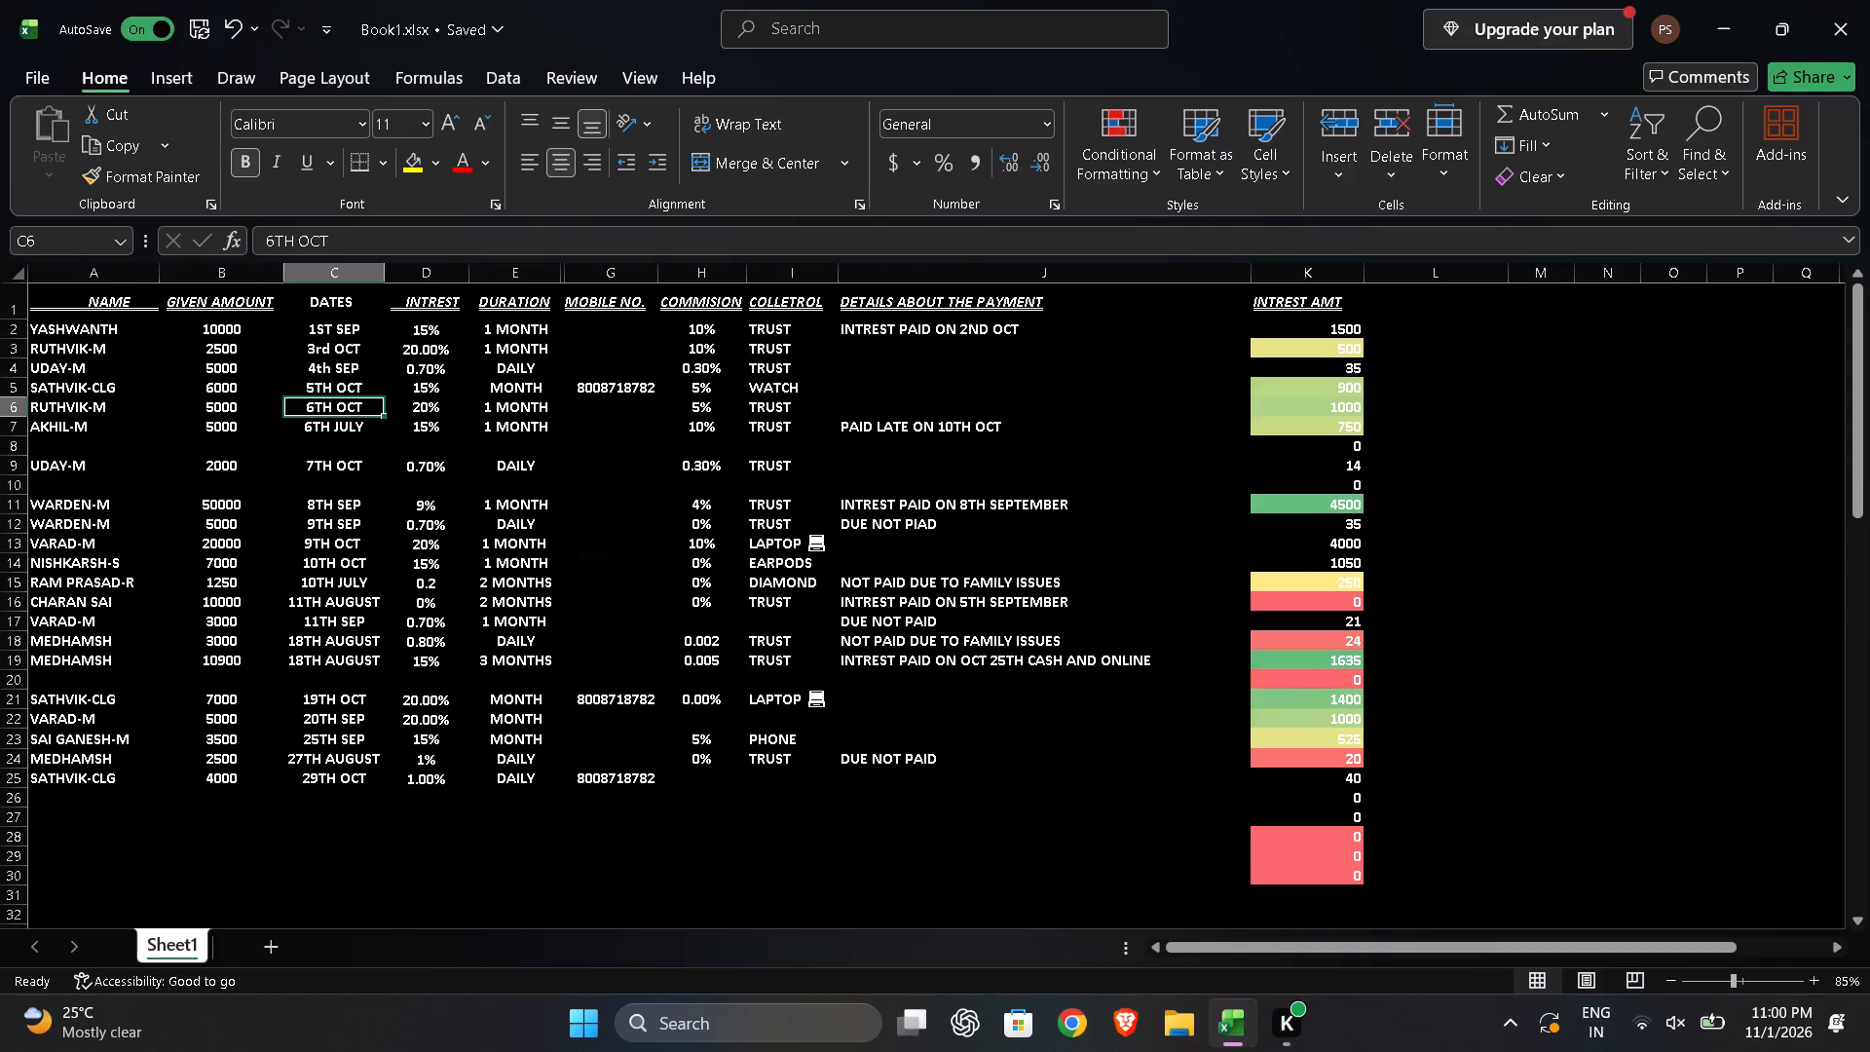
Capitalise the ordinal suffix of the date in cell C4 so the entry reads 4TH SEP.
left_click(421, 555)
left_click(346, 379)
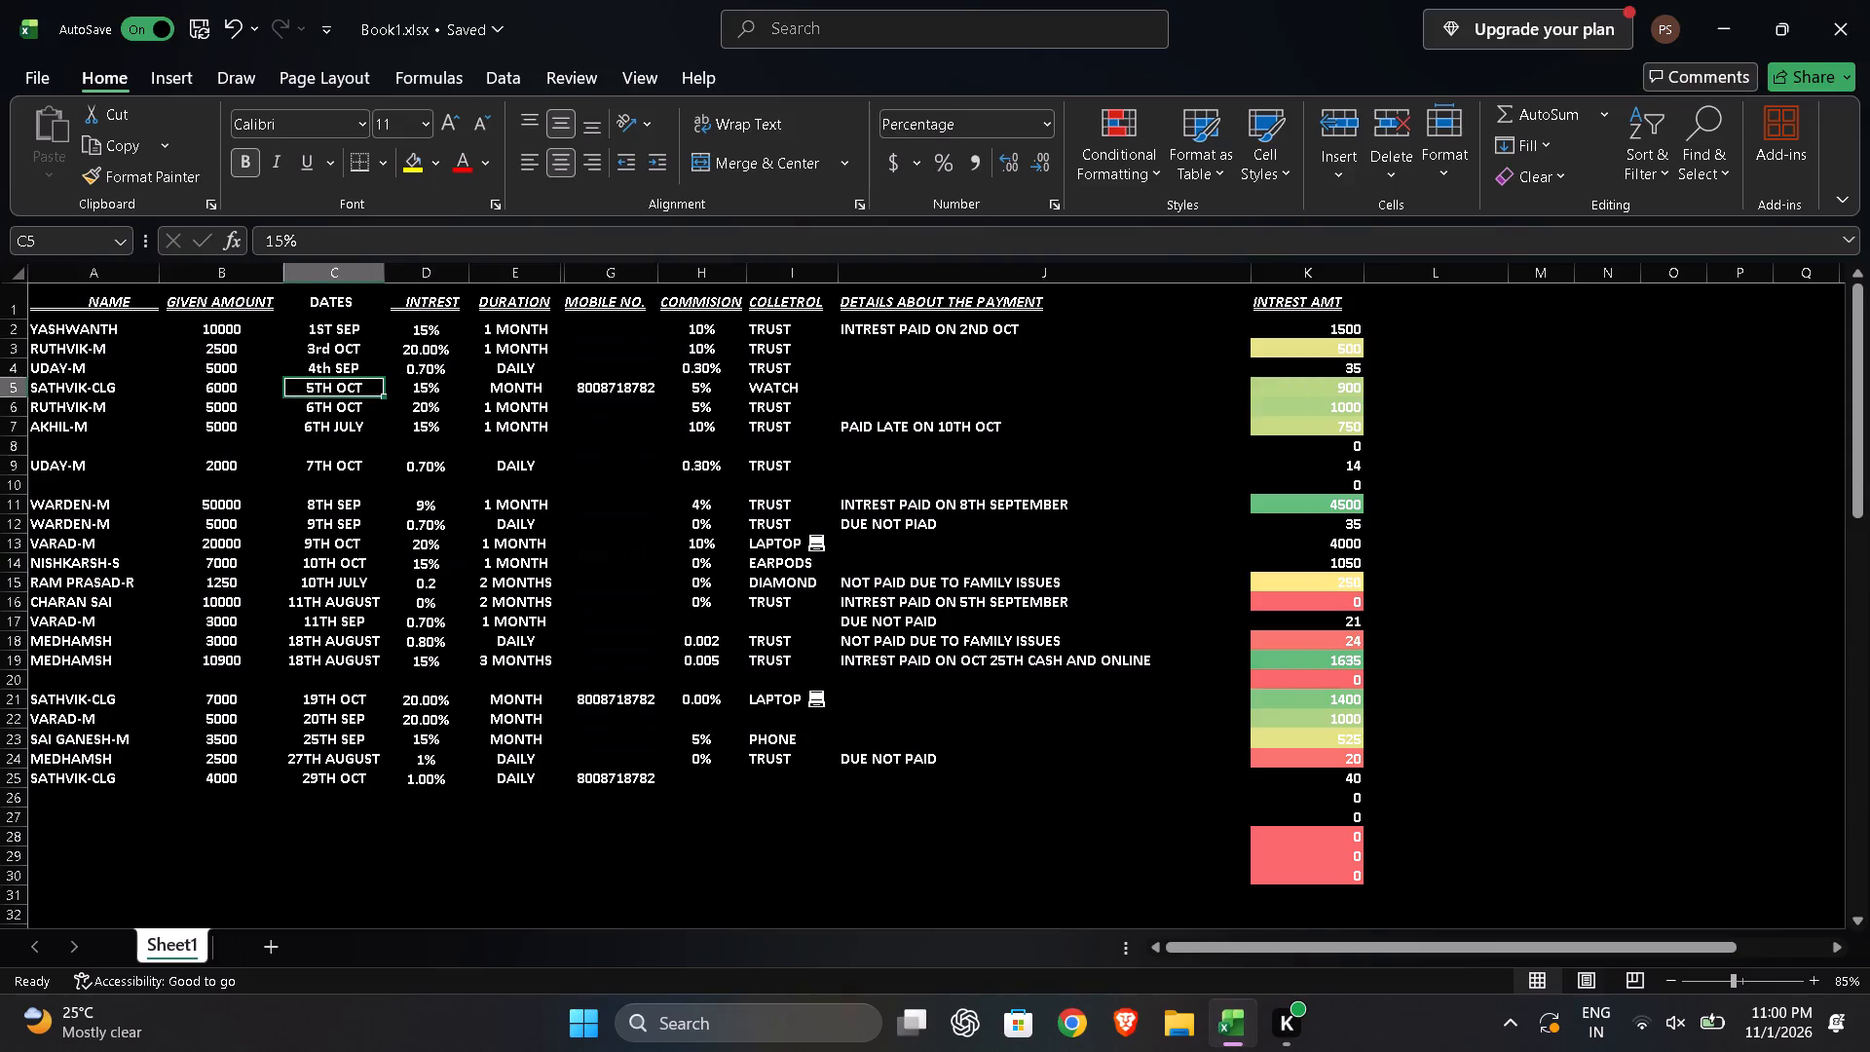
left_click(338, 359)
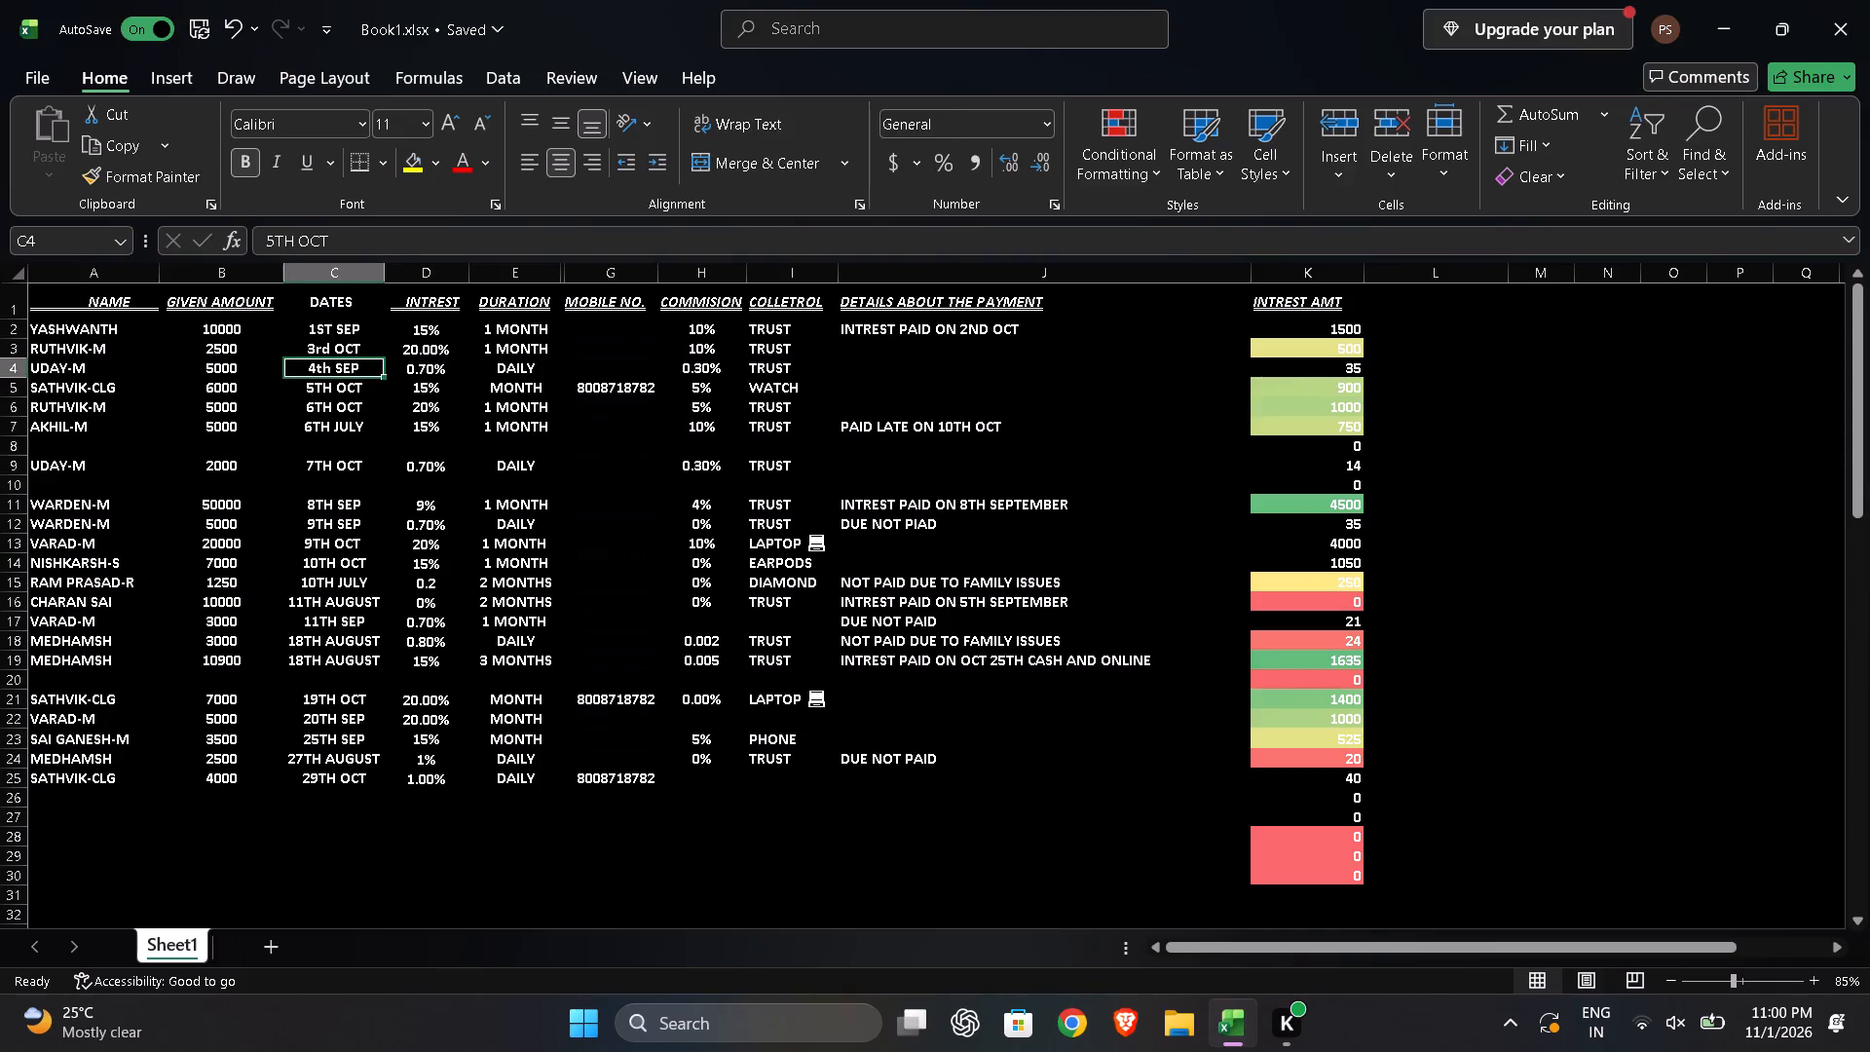
double_click(330, 365)
key("BackSpace")
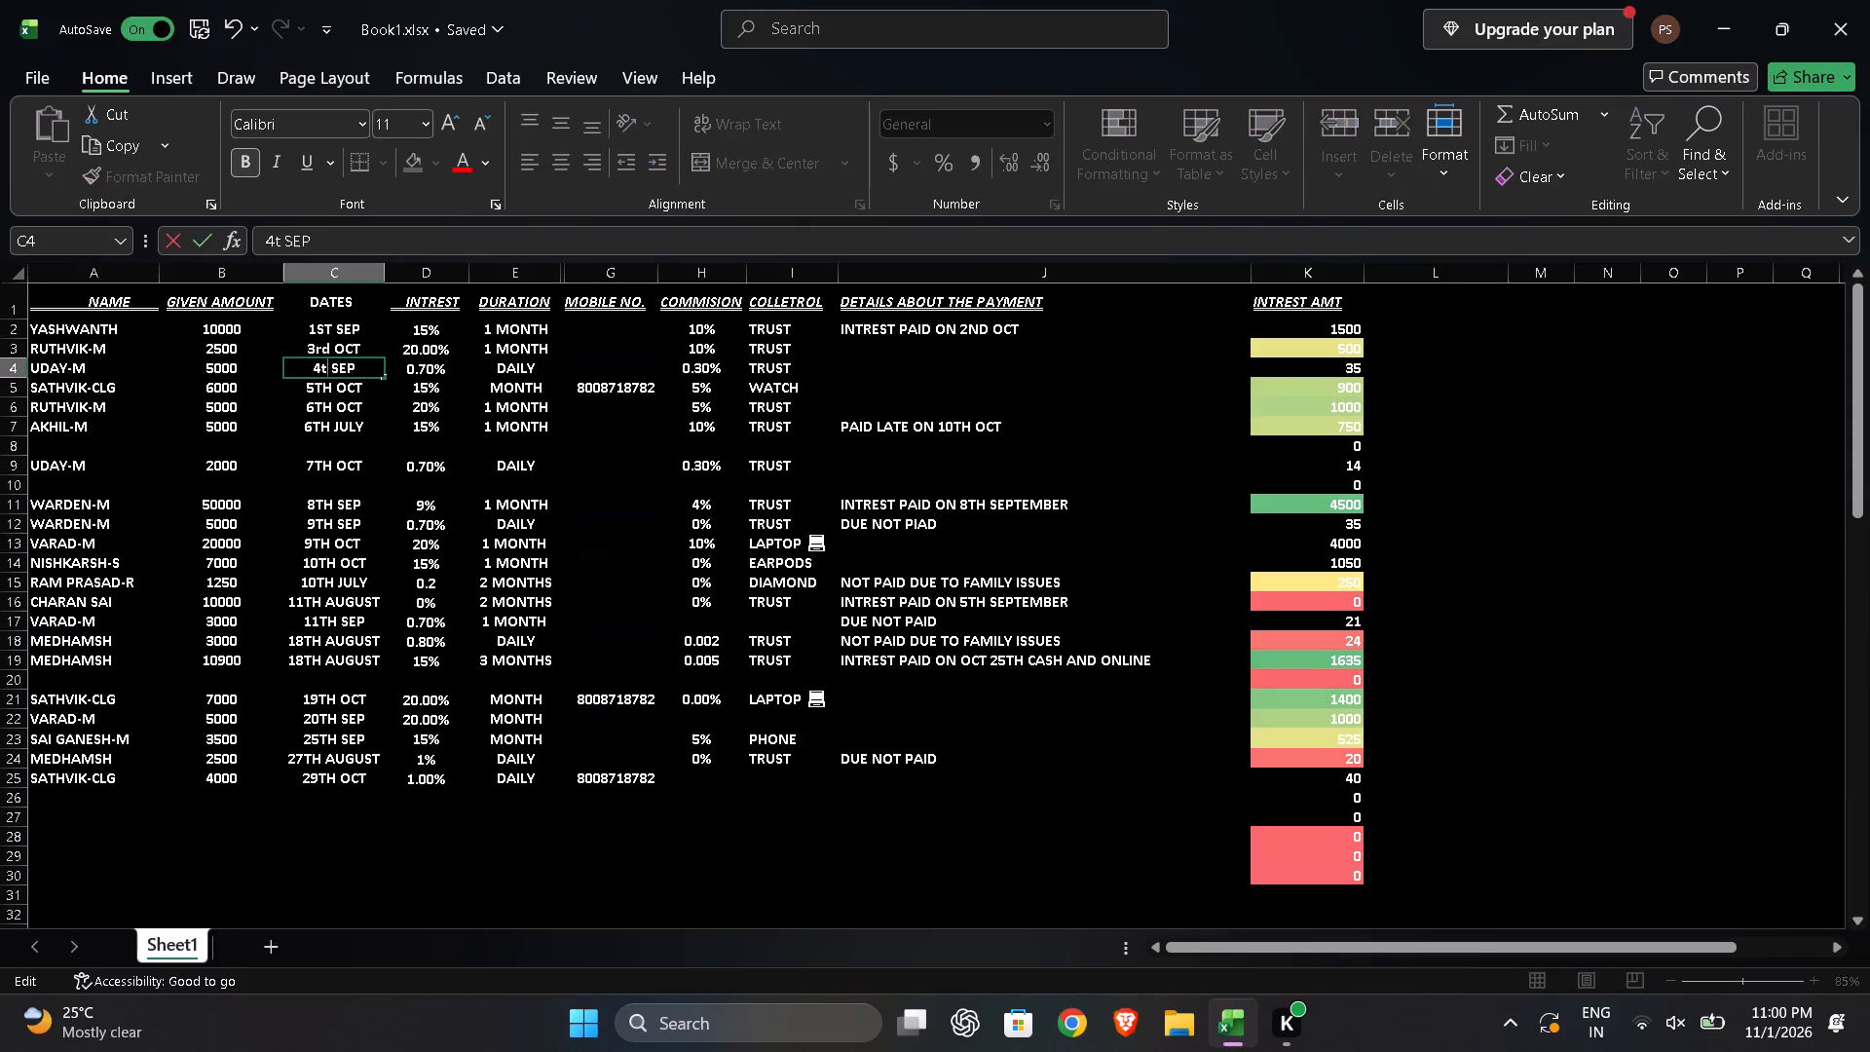
key("BackSpace")
type("TH")
key("Up")
key("Return")
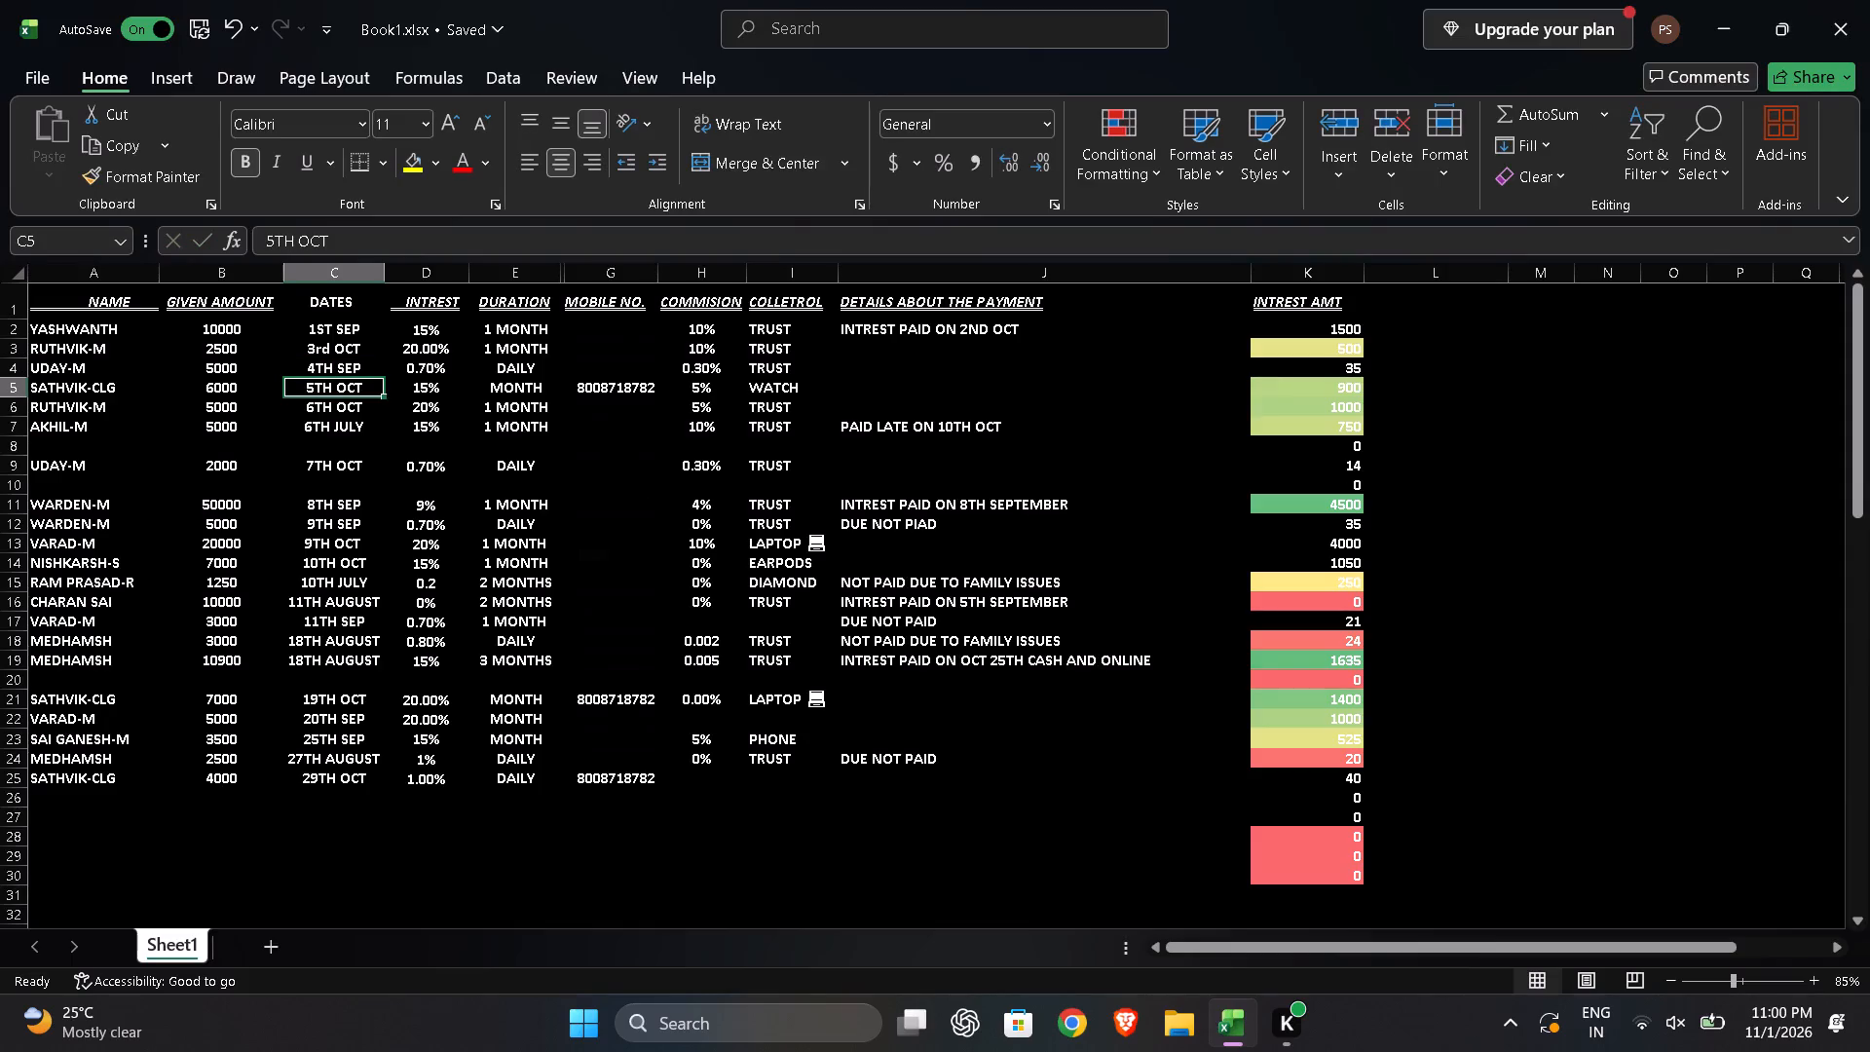
Capitalise the ordinal suffix of the date in cell C3 so the entry reads 3RD OCT.
left_click(333, 344)
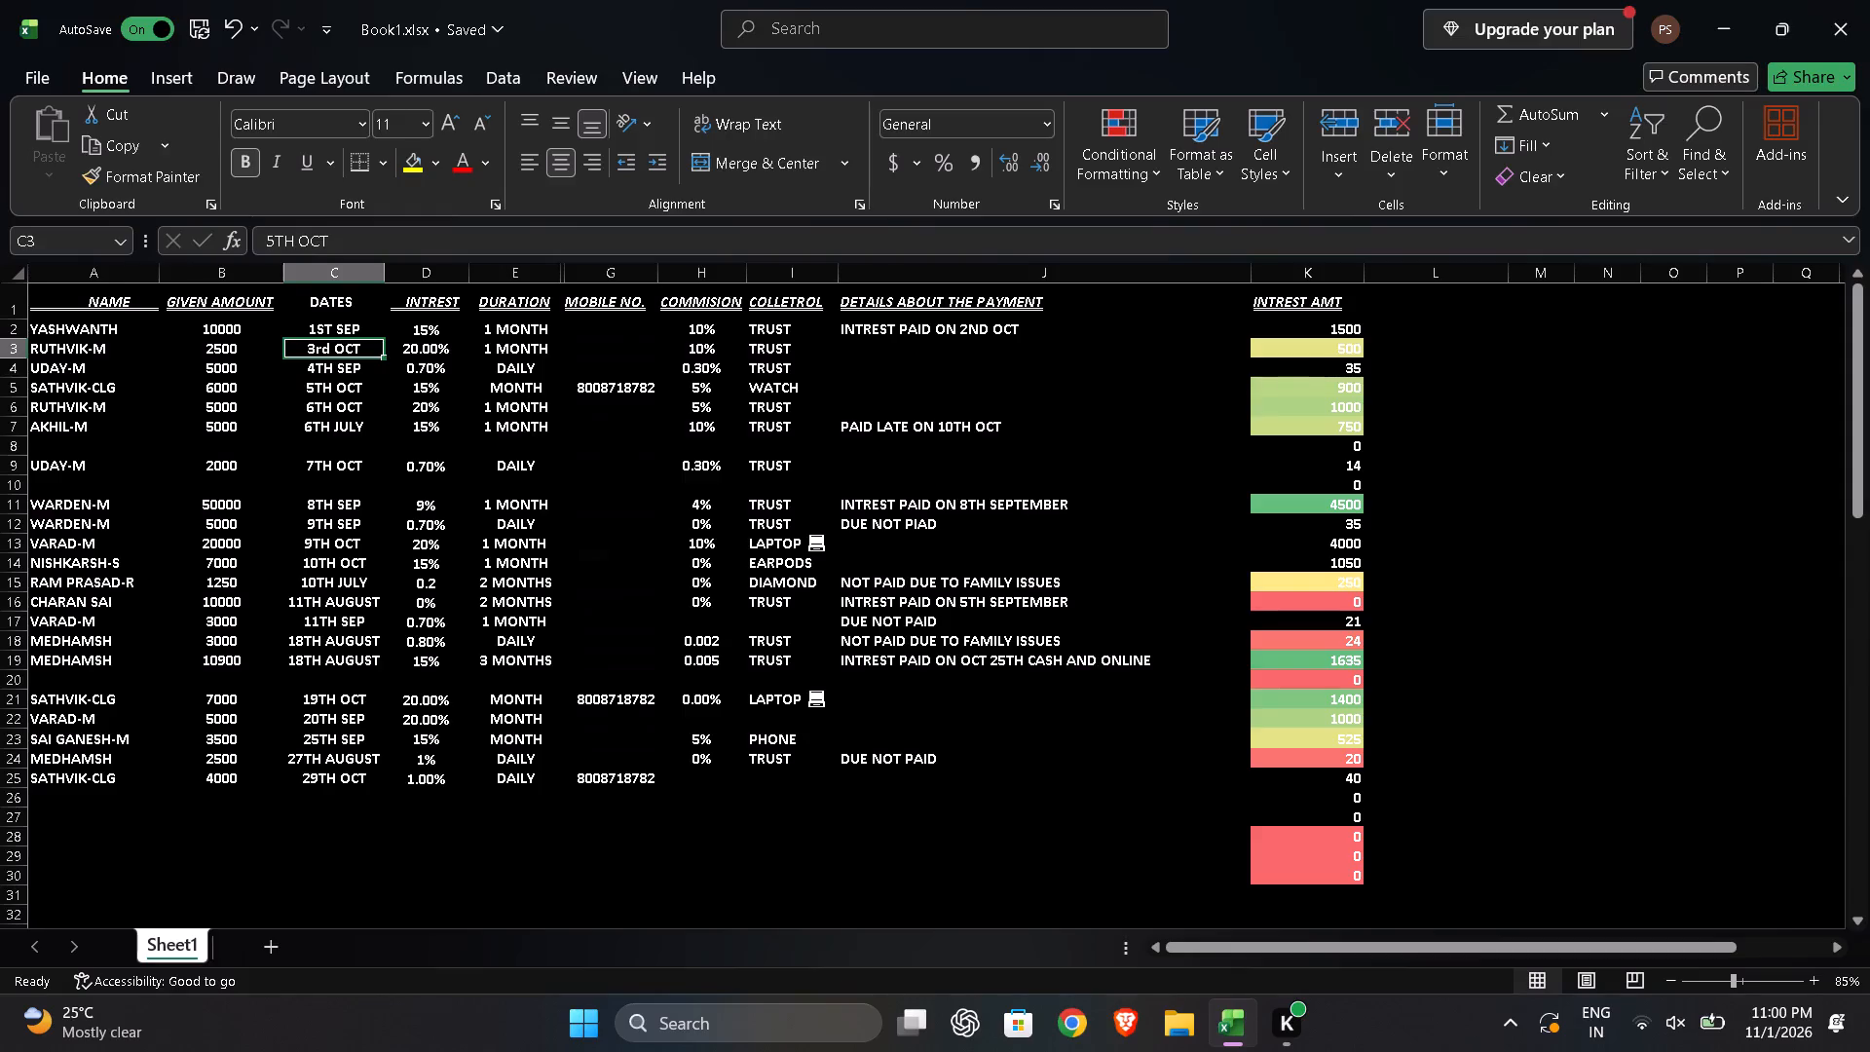
double_click(329, 348)
key("BackSpace")
key("BackSpace")
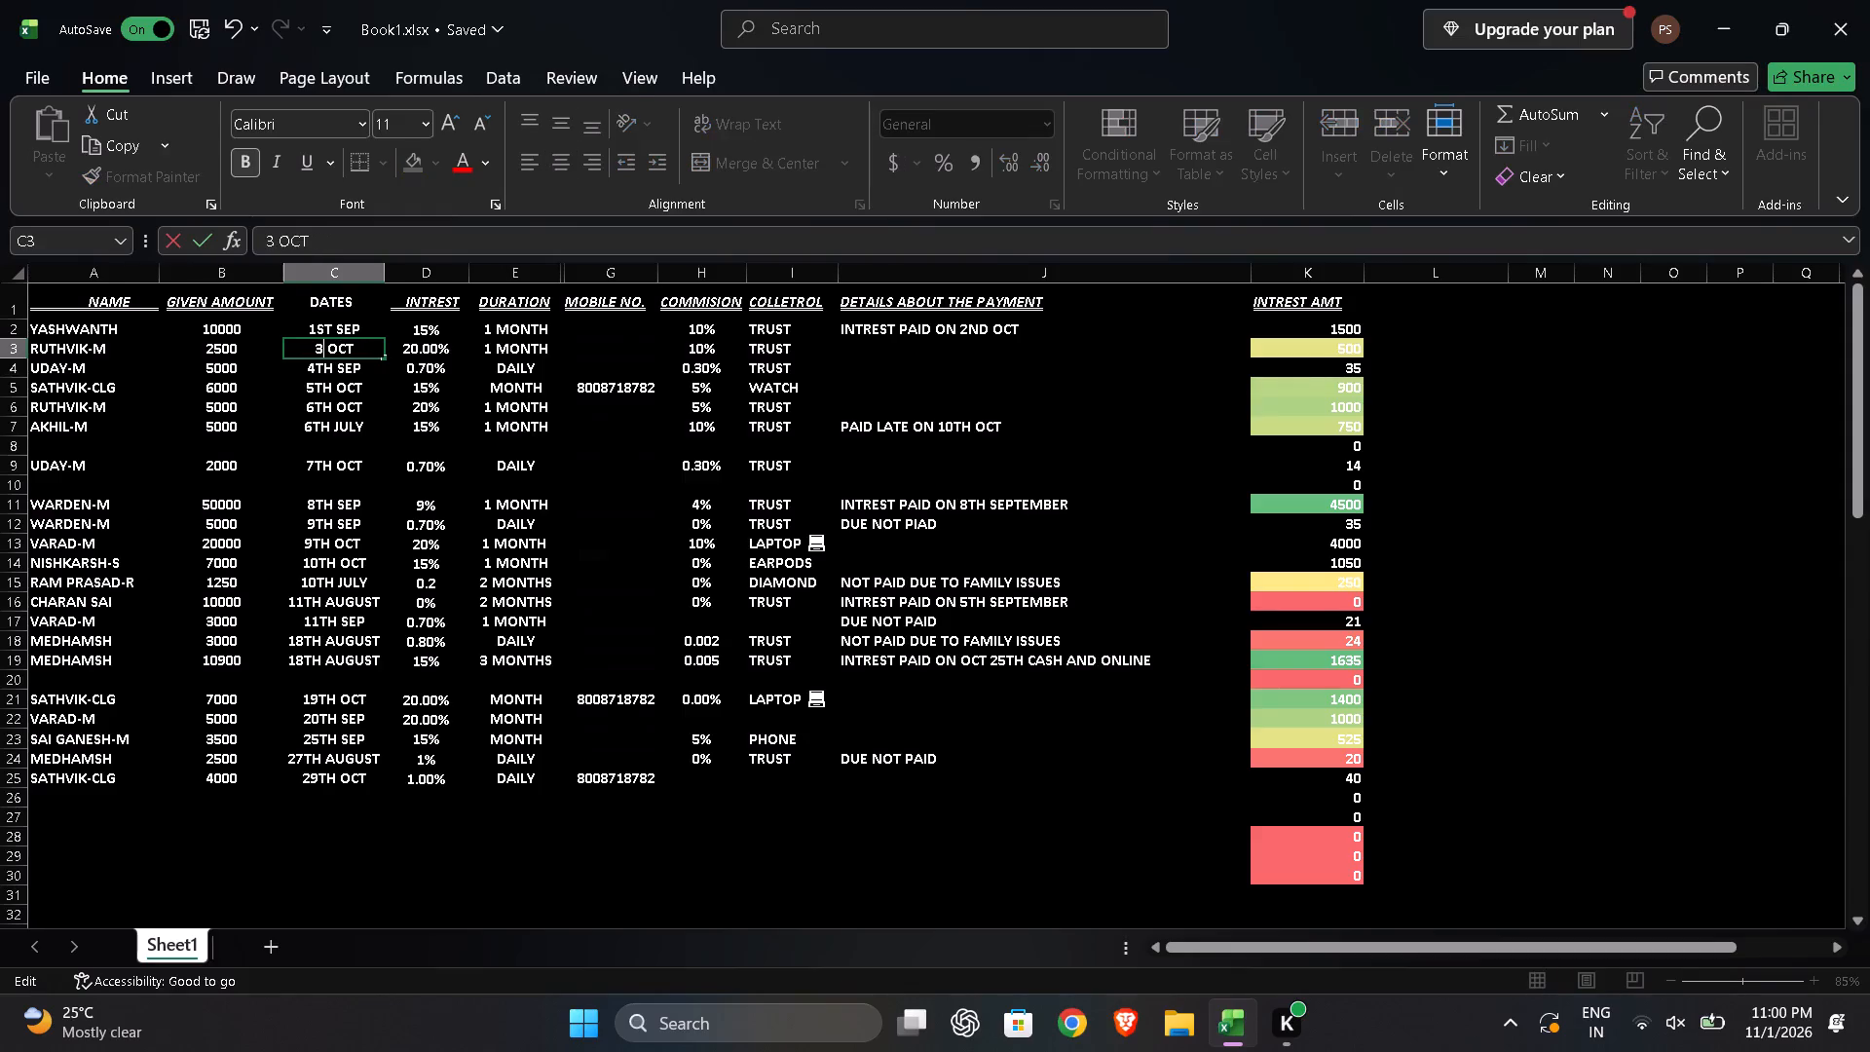
type("RD")
key("Return")
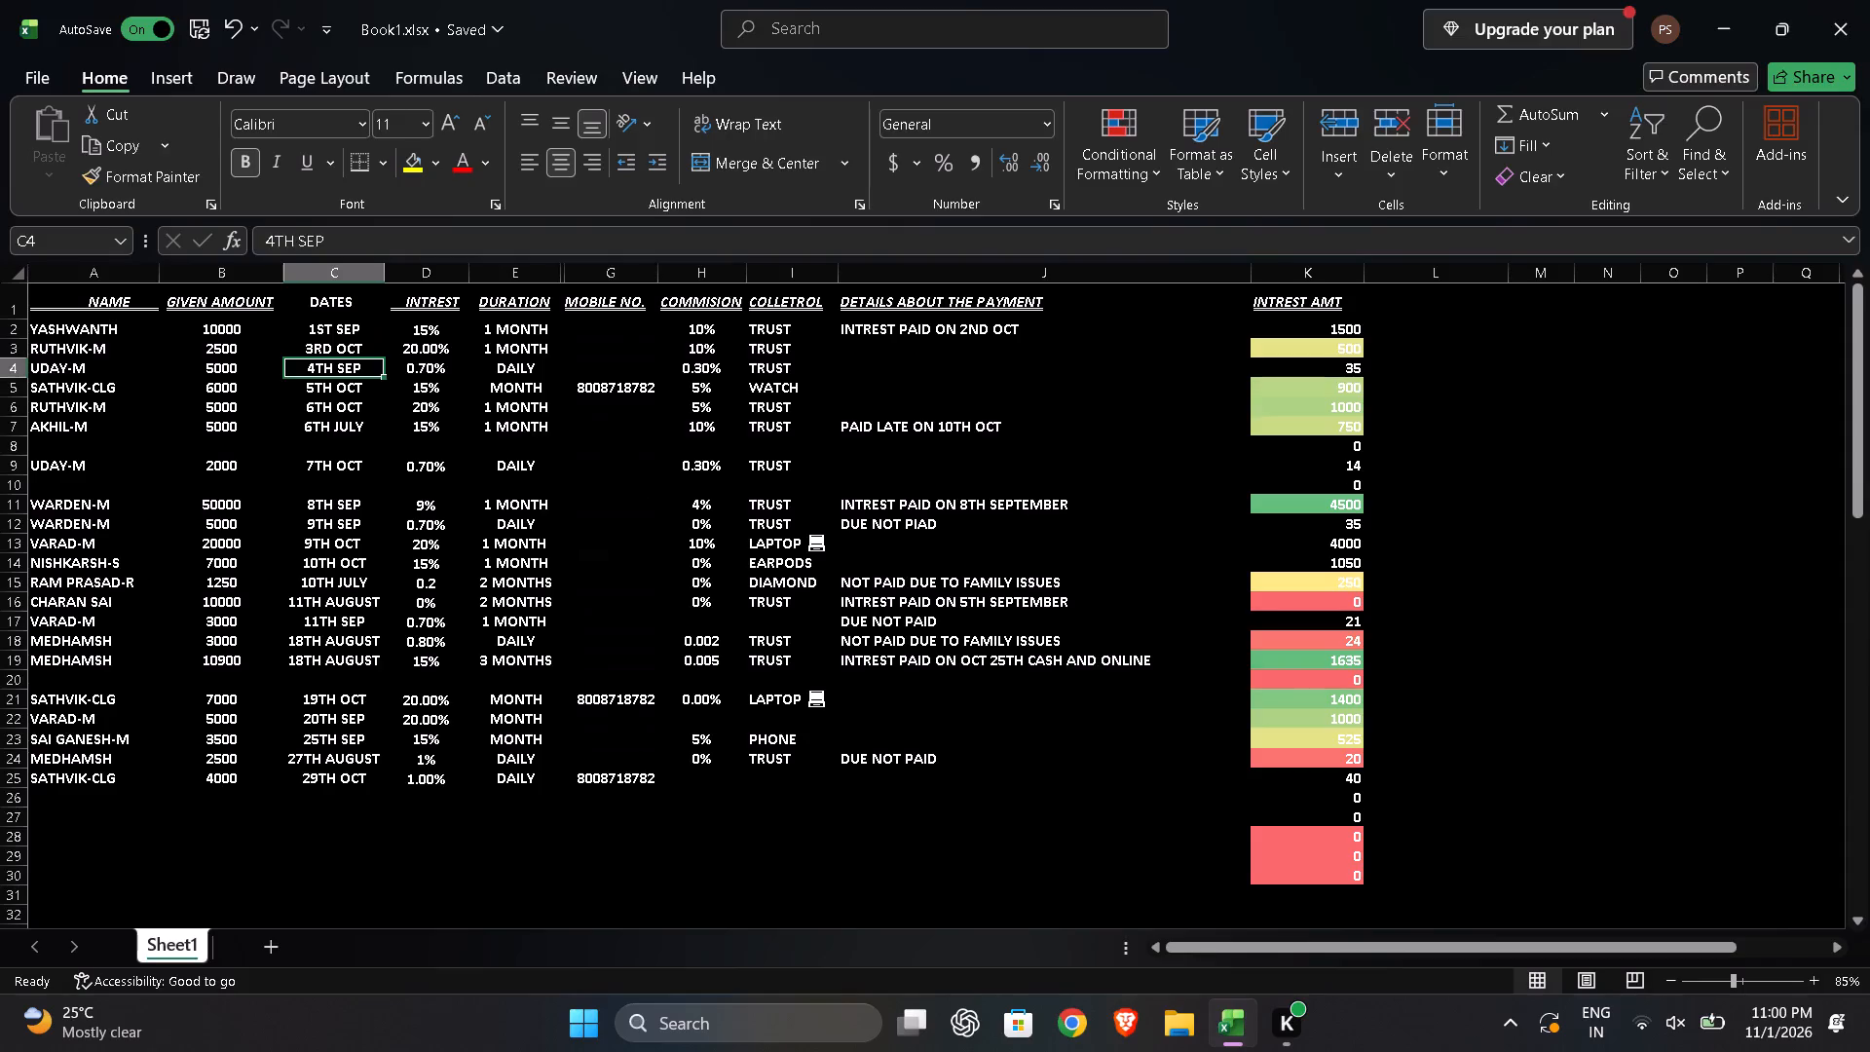
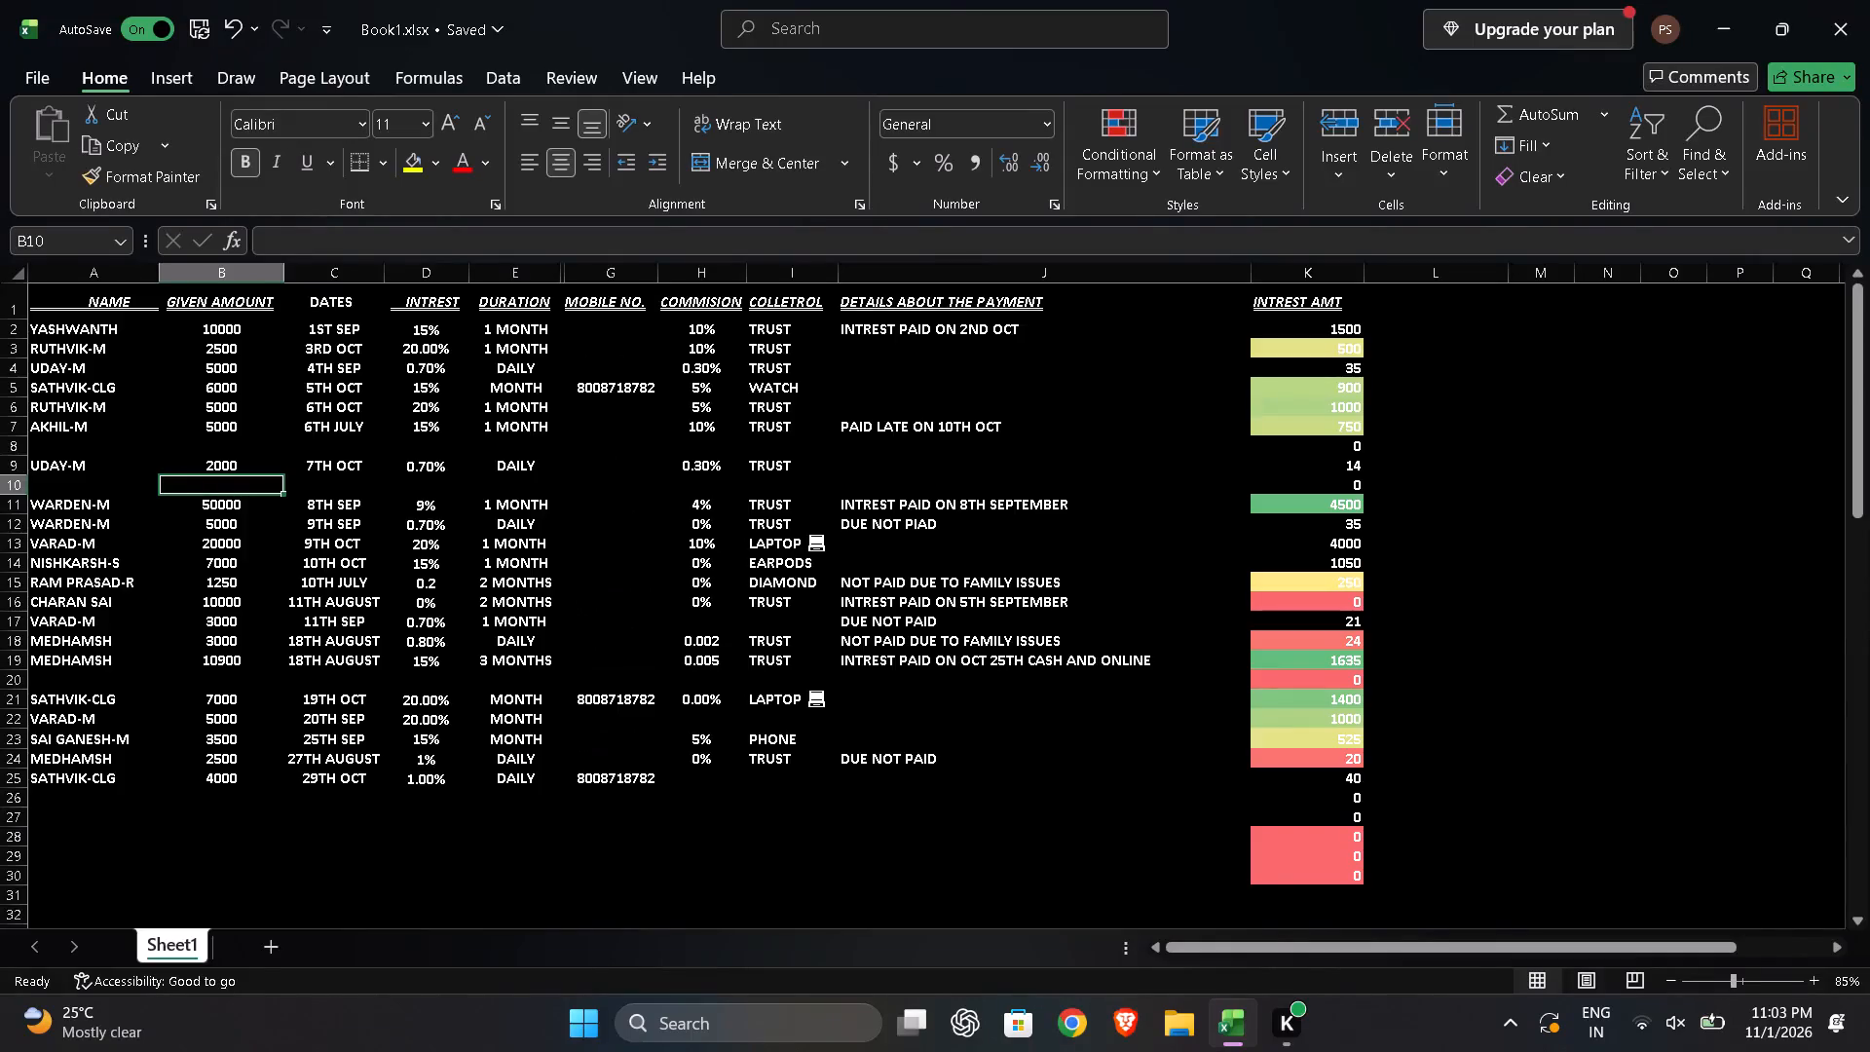
Change the day of the date in cell C5 to 4, making the entry 4TH OCT.
left_click(332, 391)
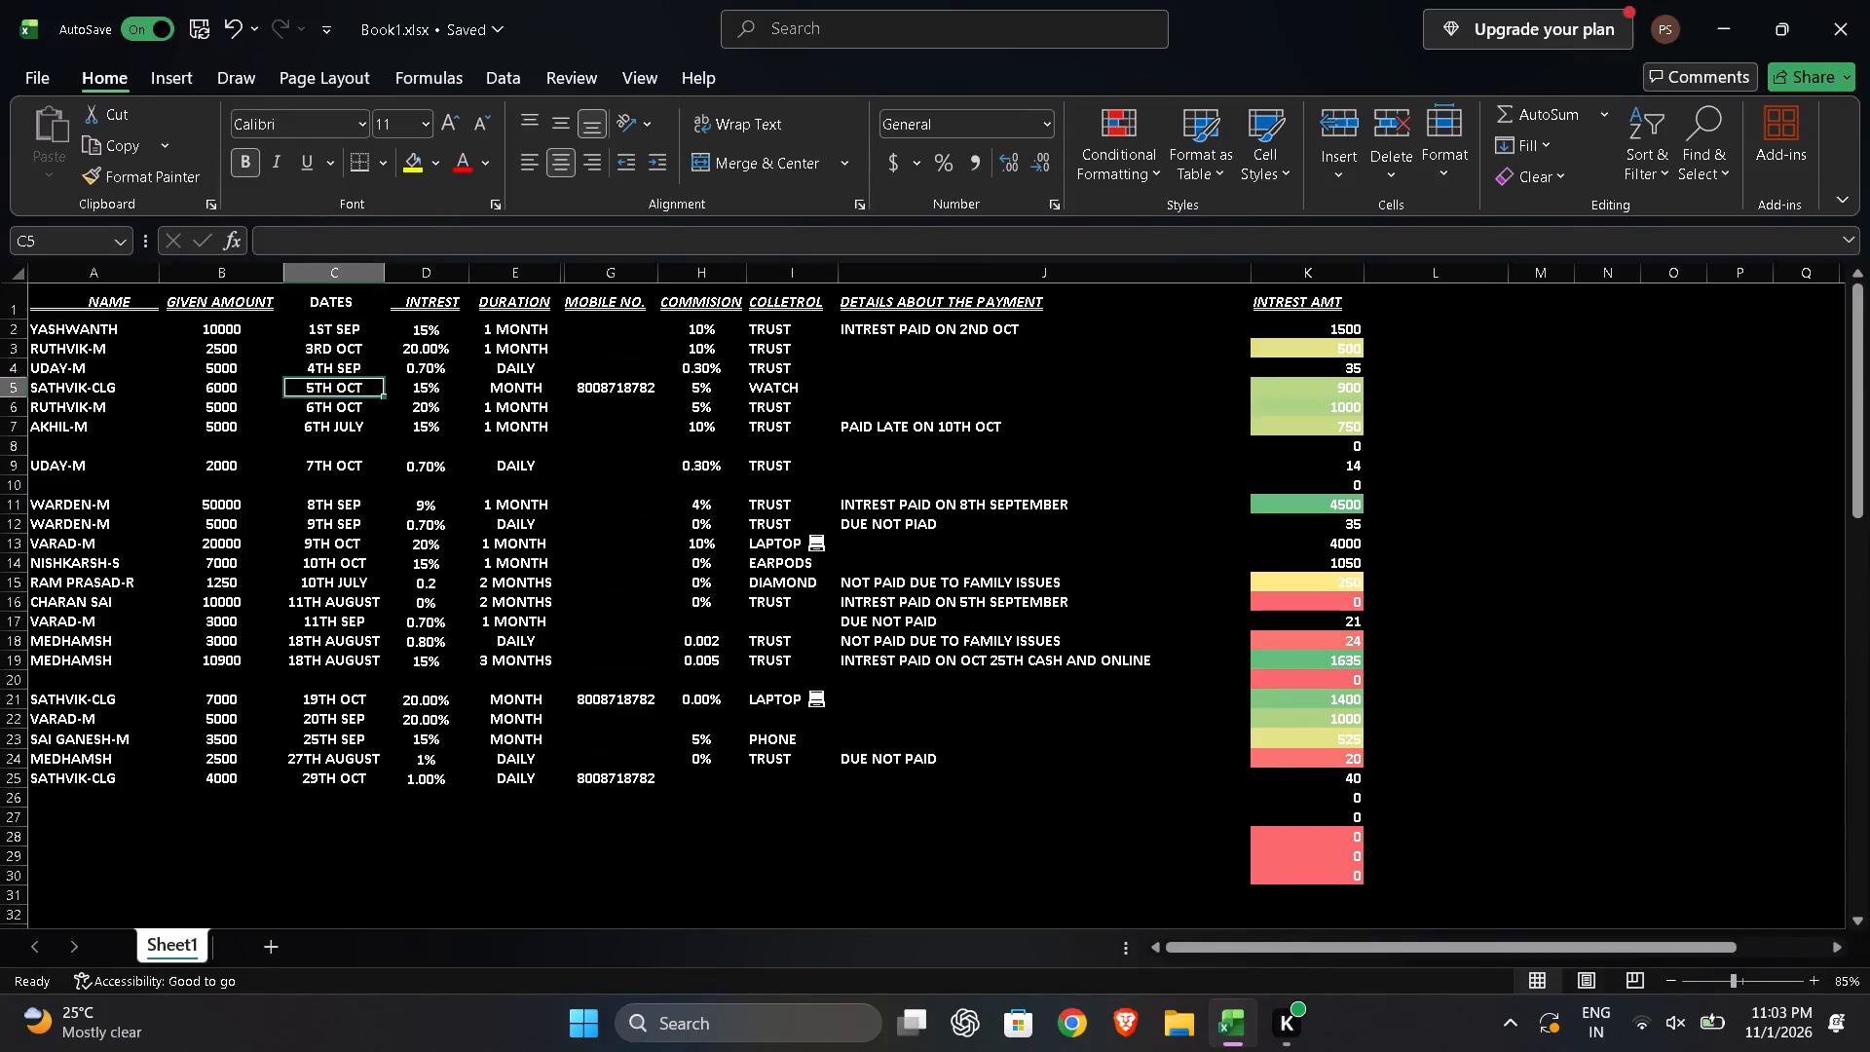
double_click(318, 391)
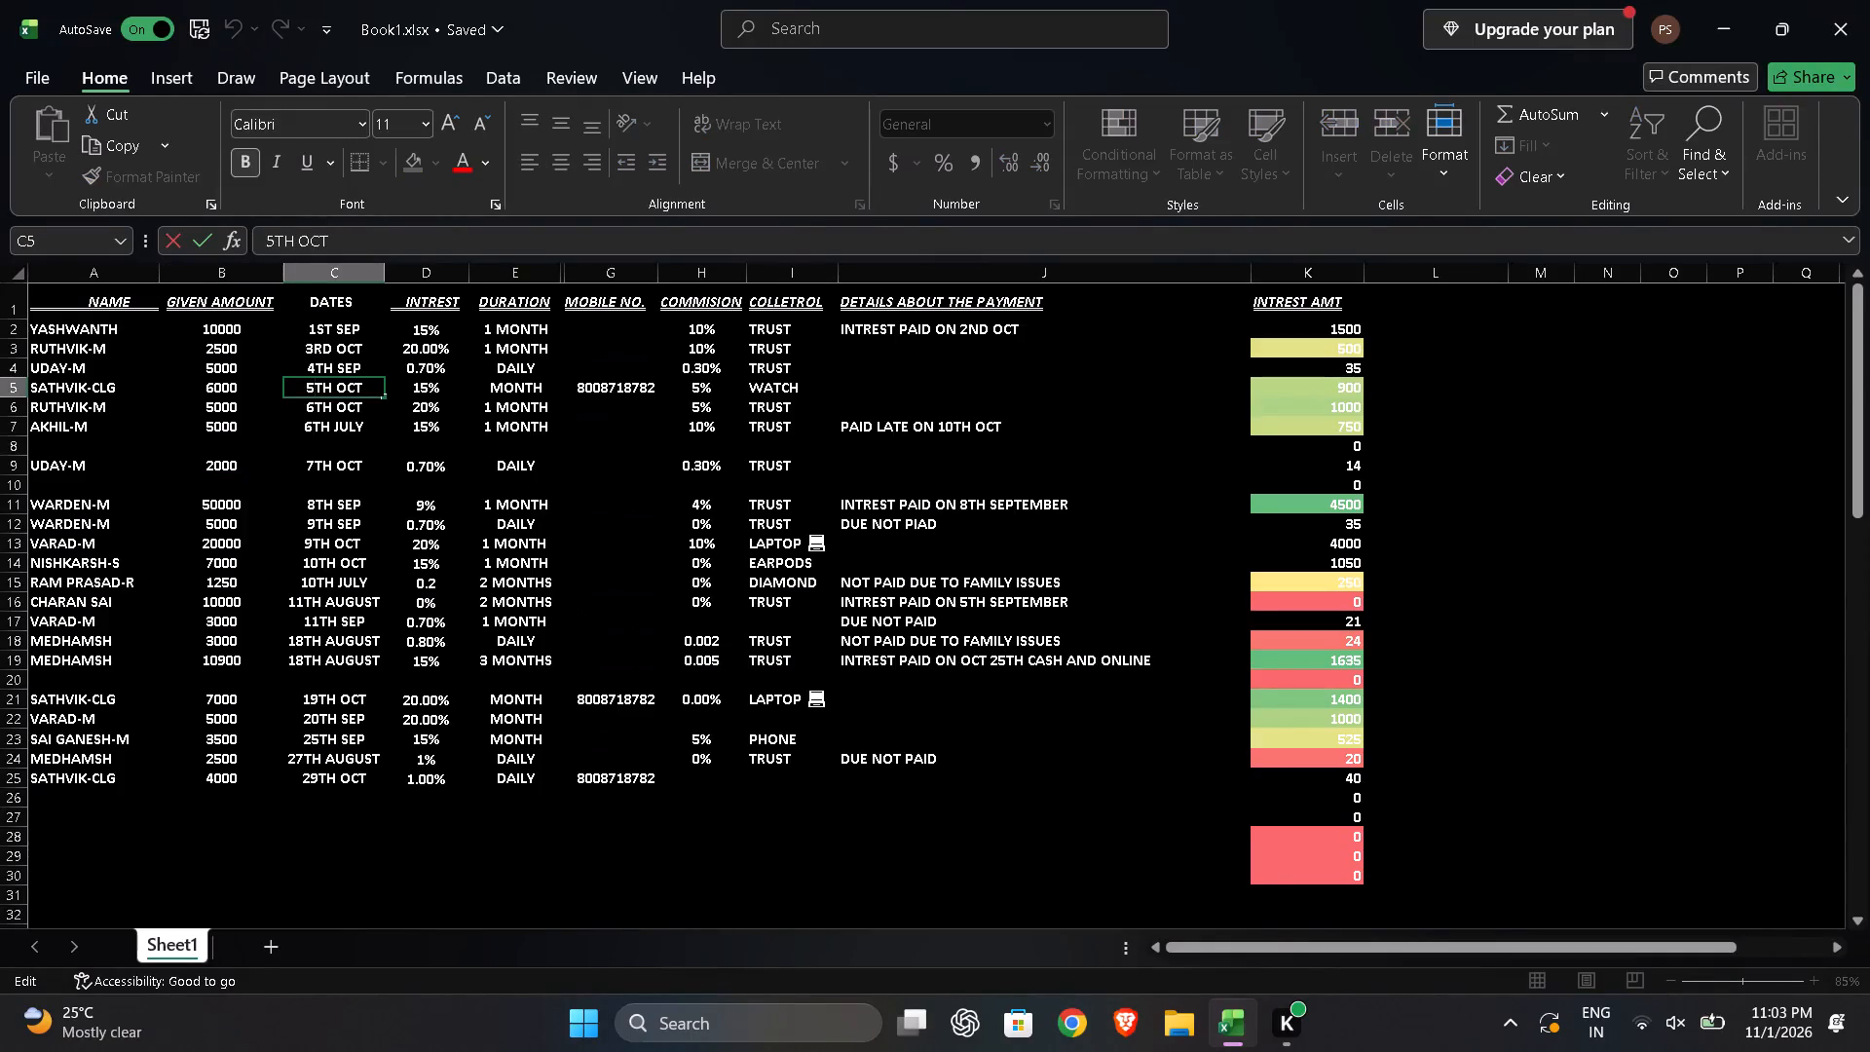
key("BackSpace")
key("4")
left_click(441, 392)
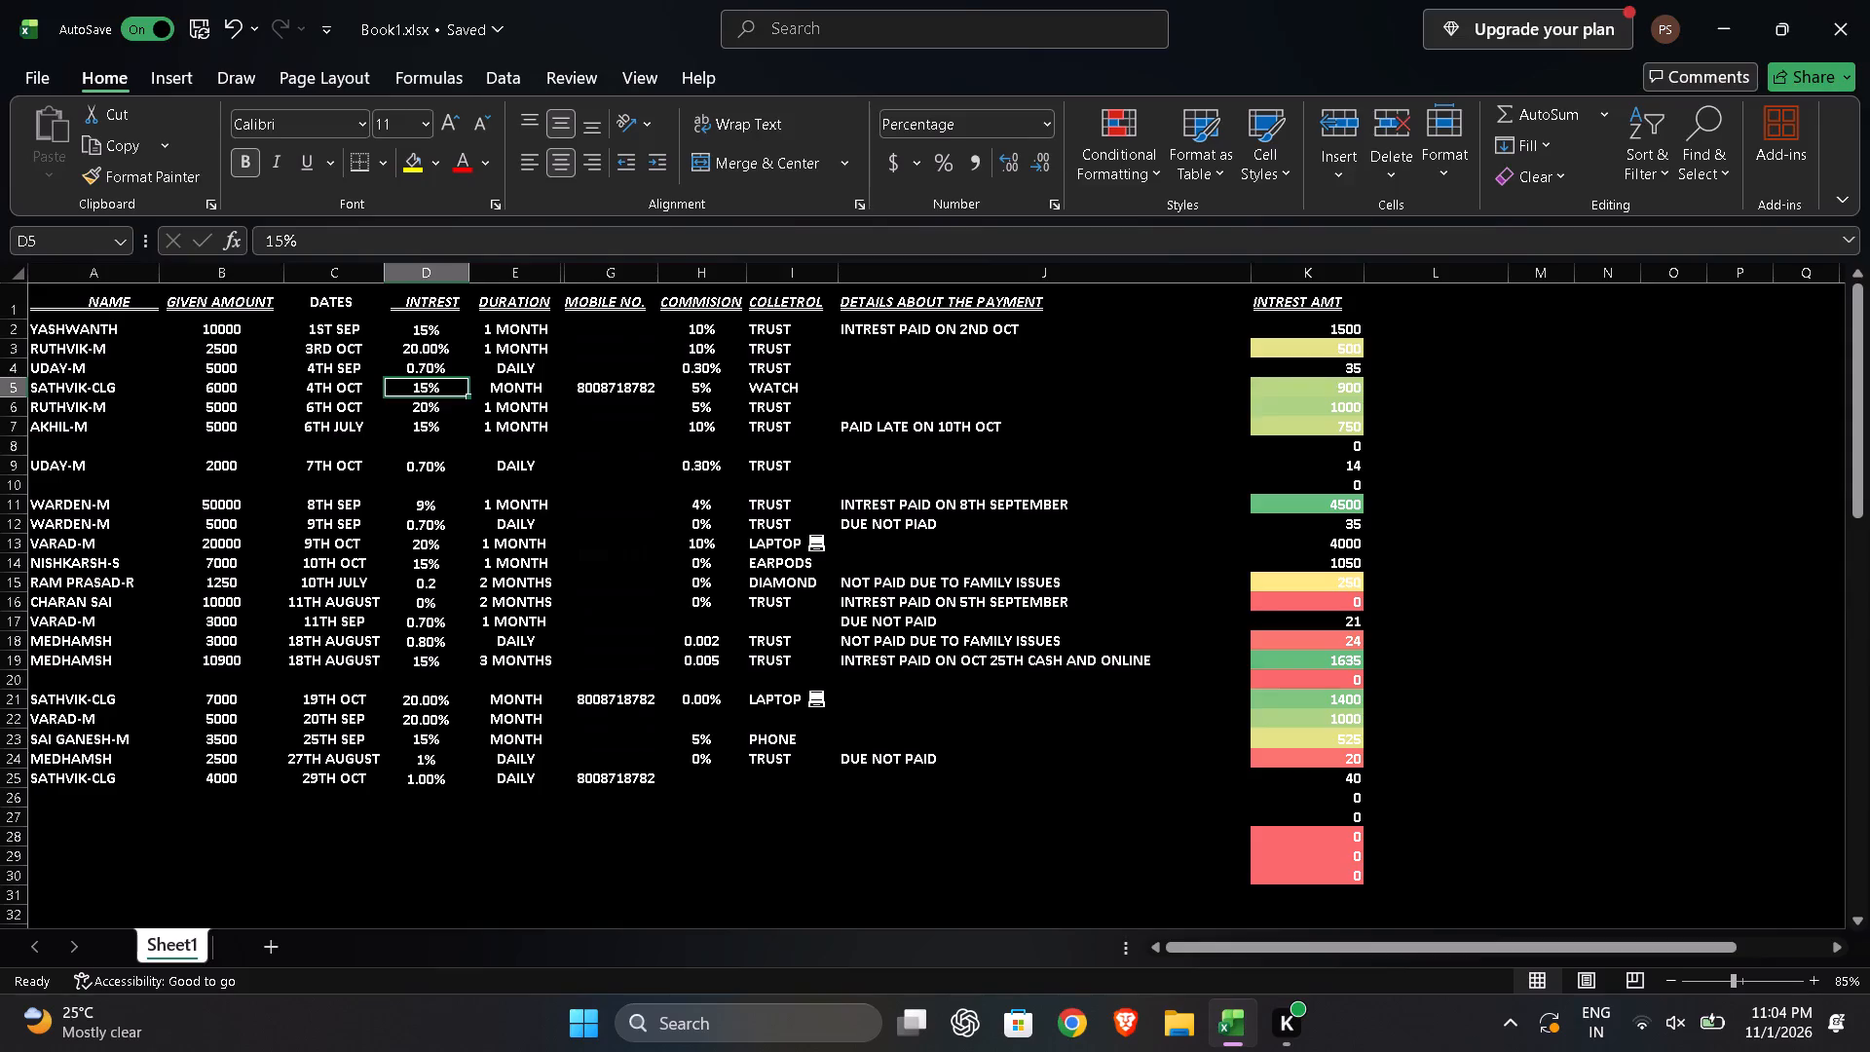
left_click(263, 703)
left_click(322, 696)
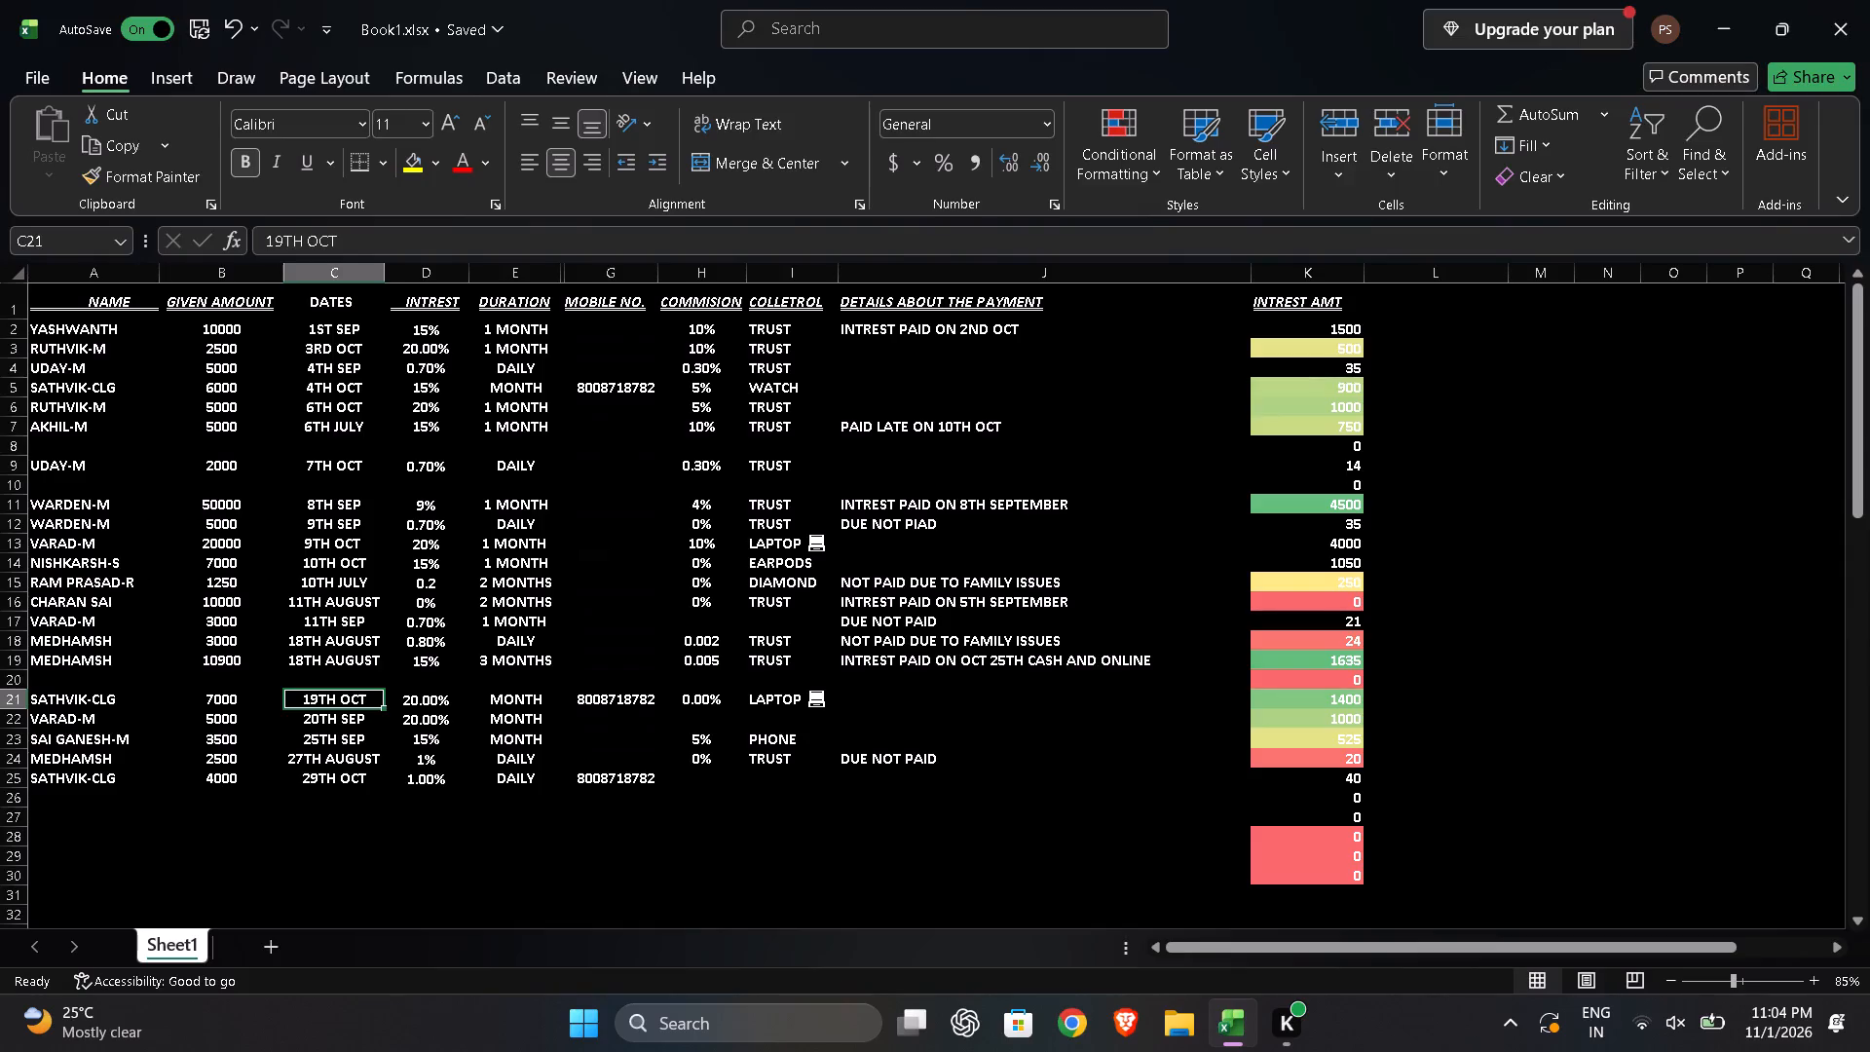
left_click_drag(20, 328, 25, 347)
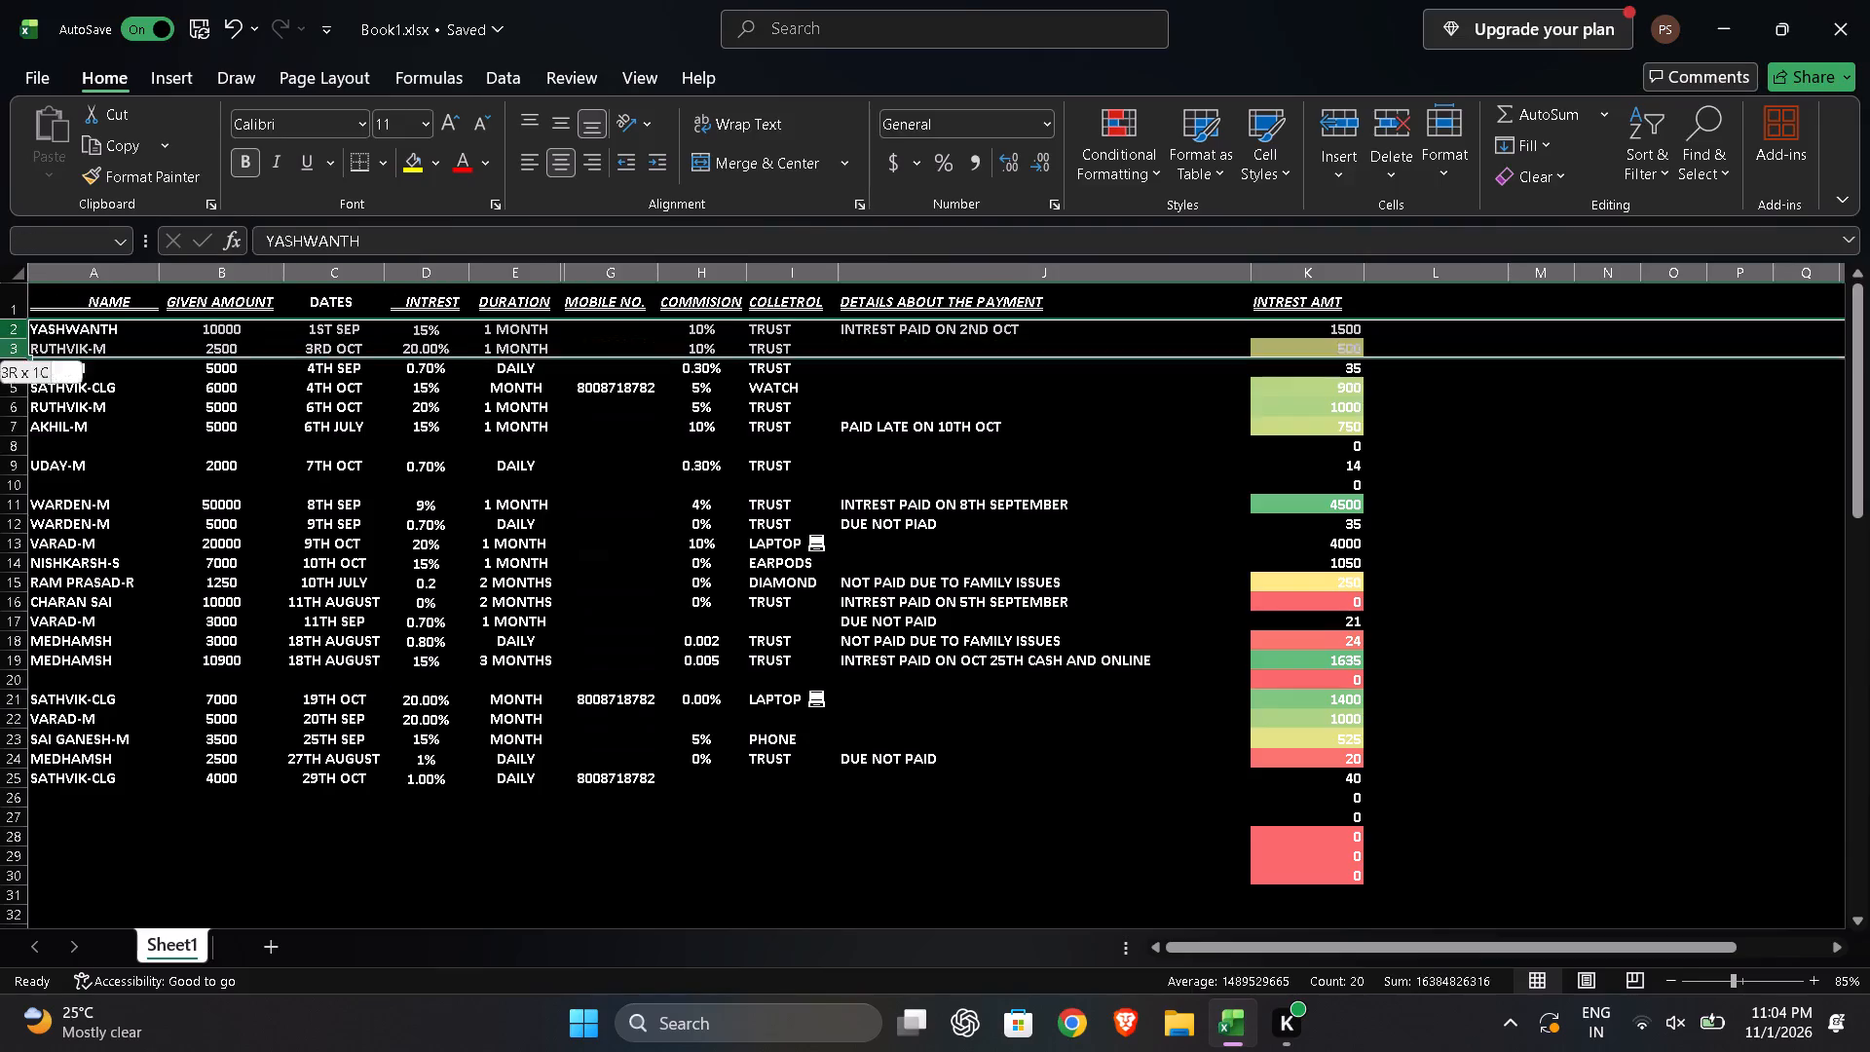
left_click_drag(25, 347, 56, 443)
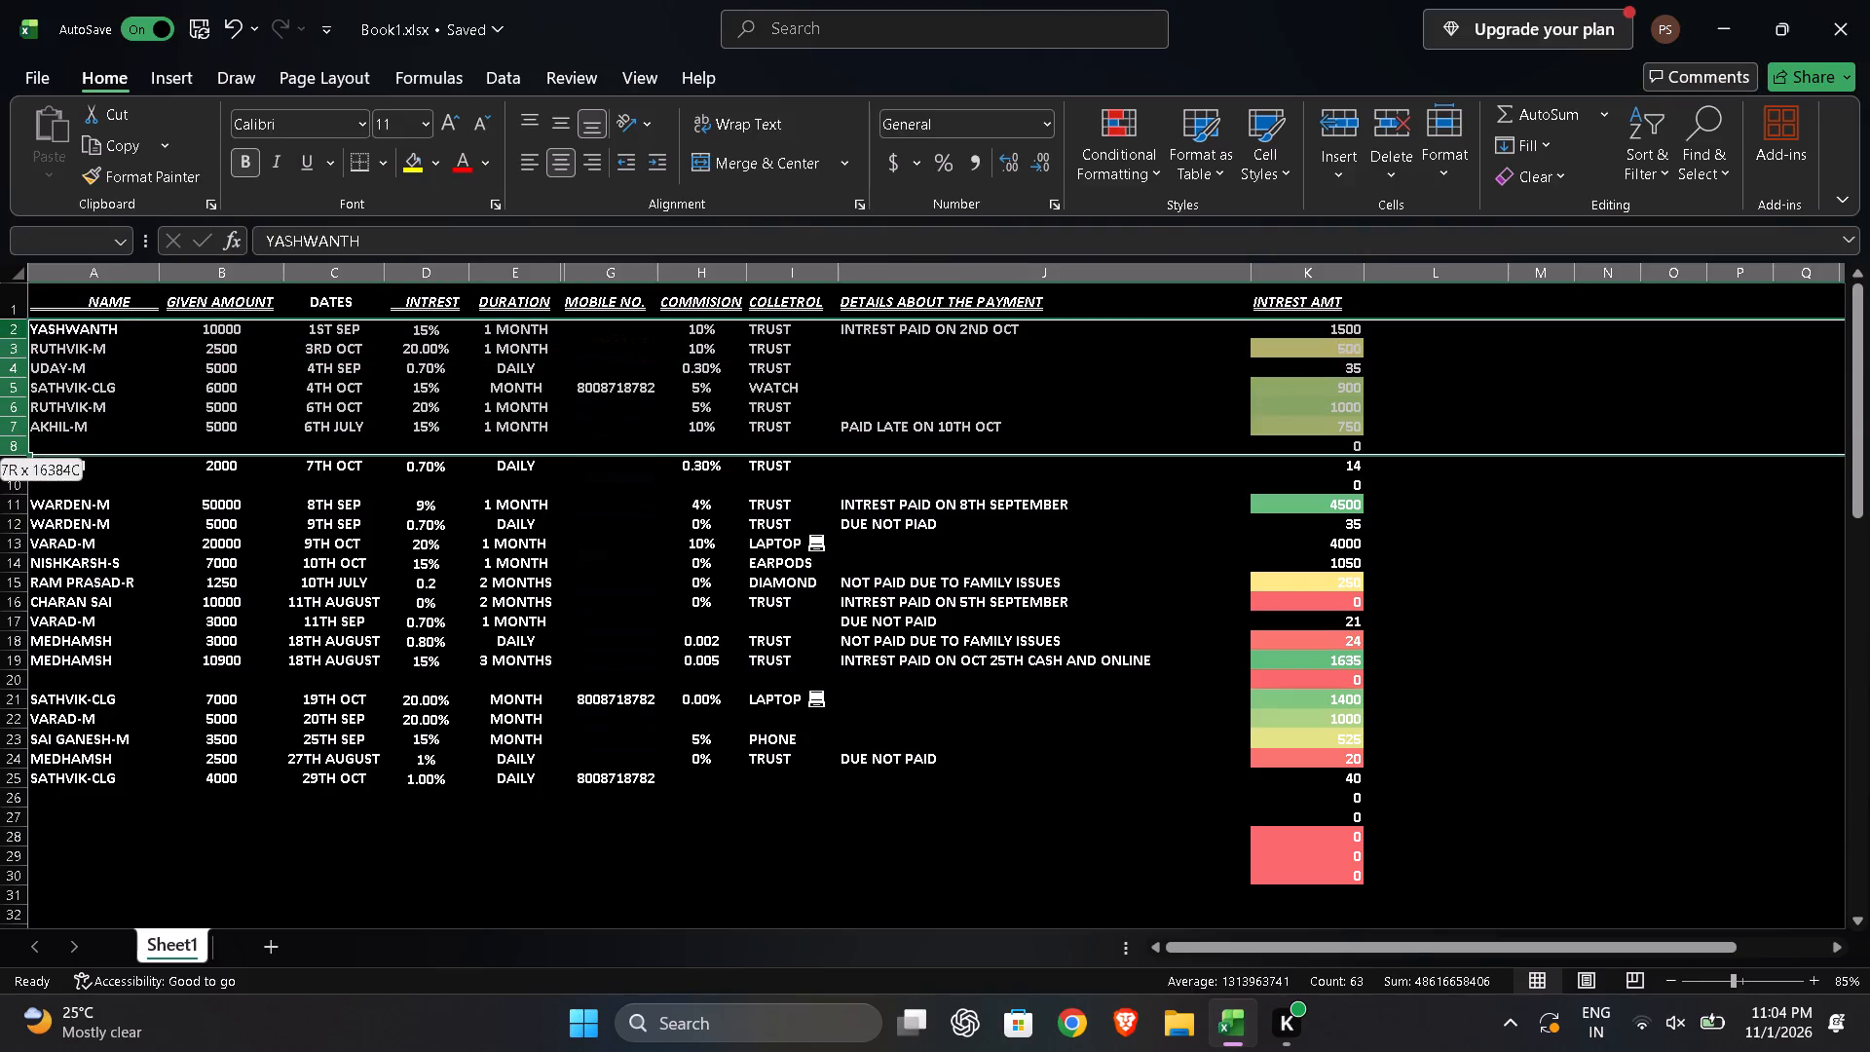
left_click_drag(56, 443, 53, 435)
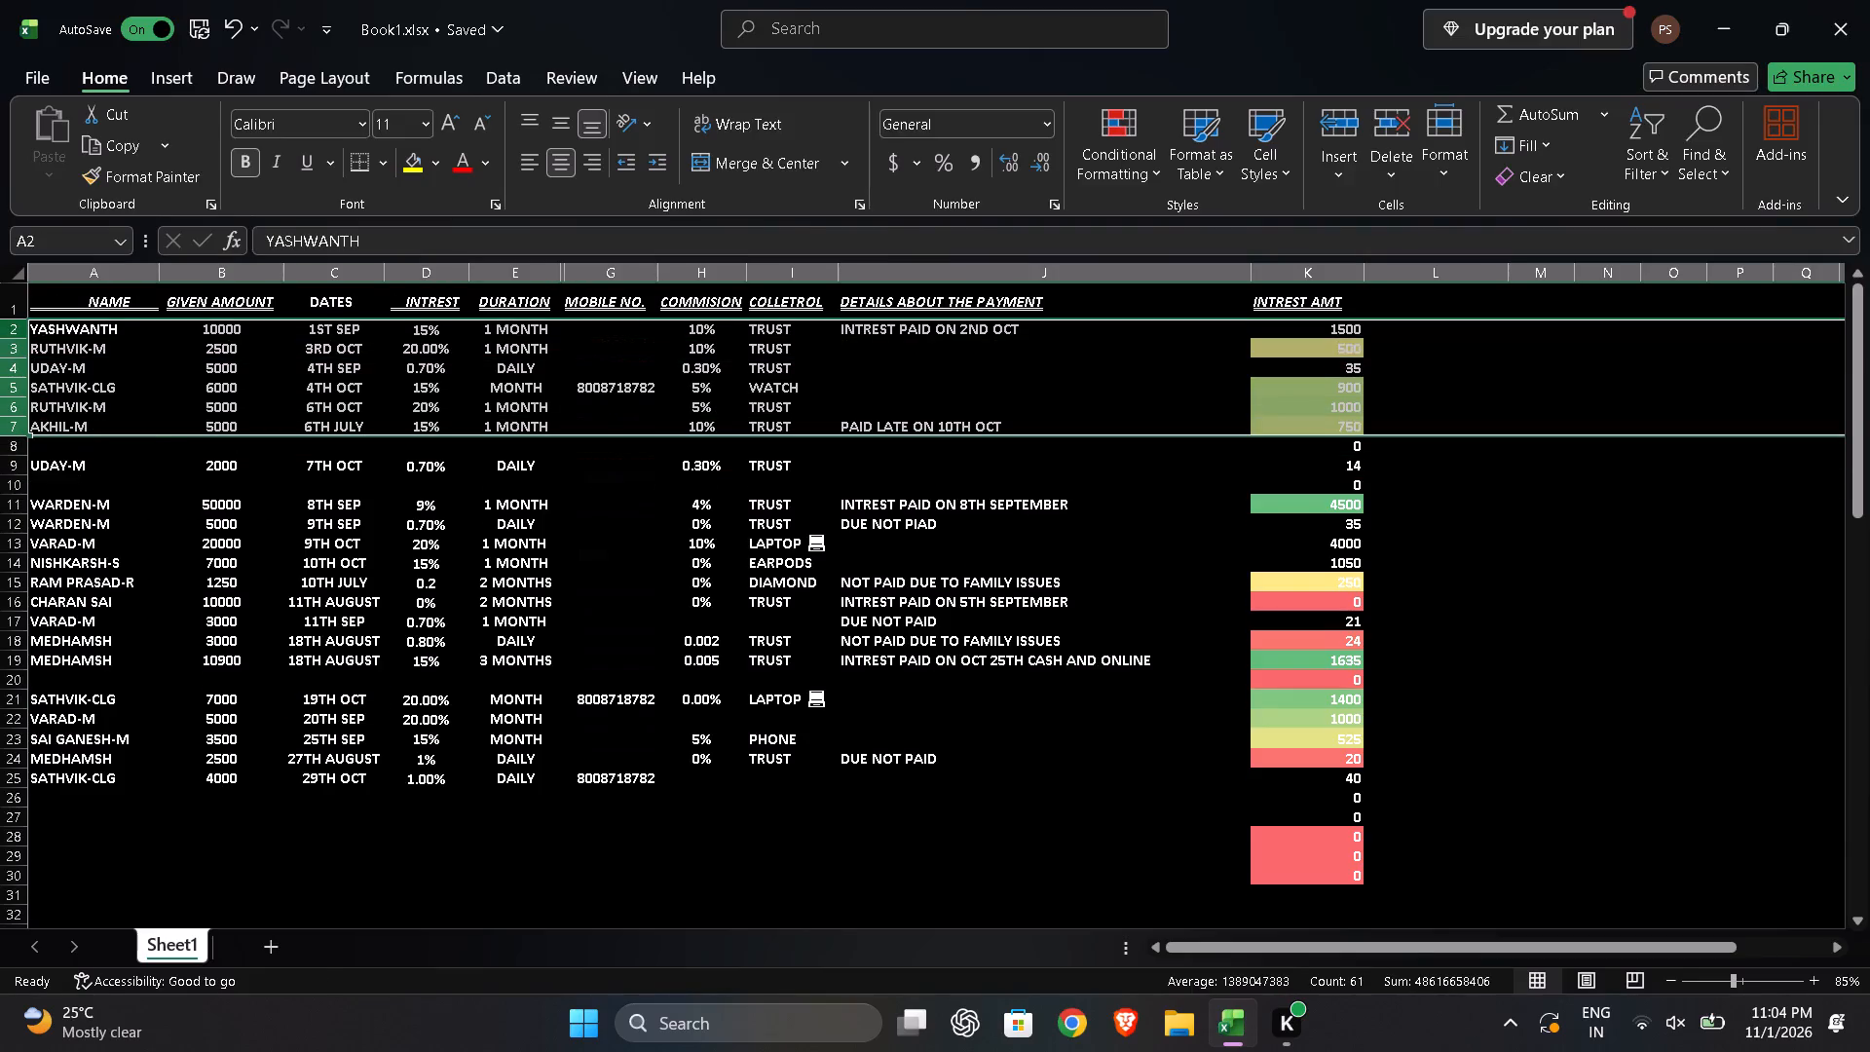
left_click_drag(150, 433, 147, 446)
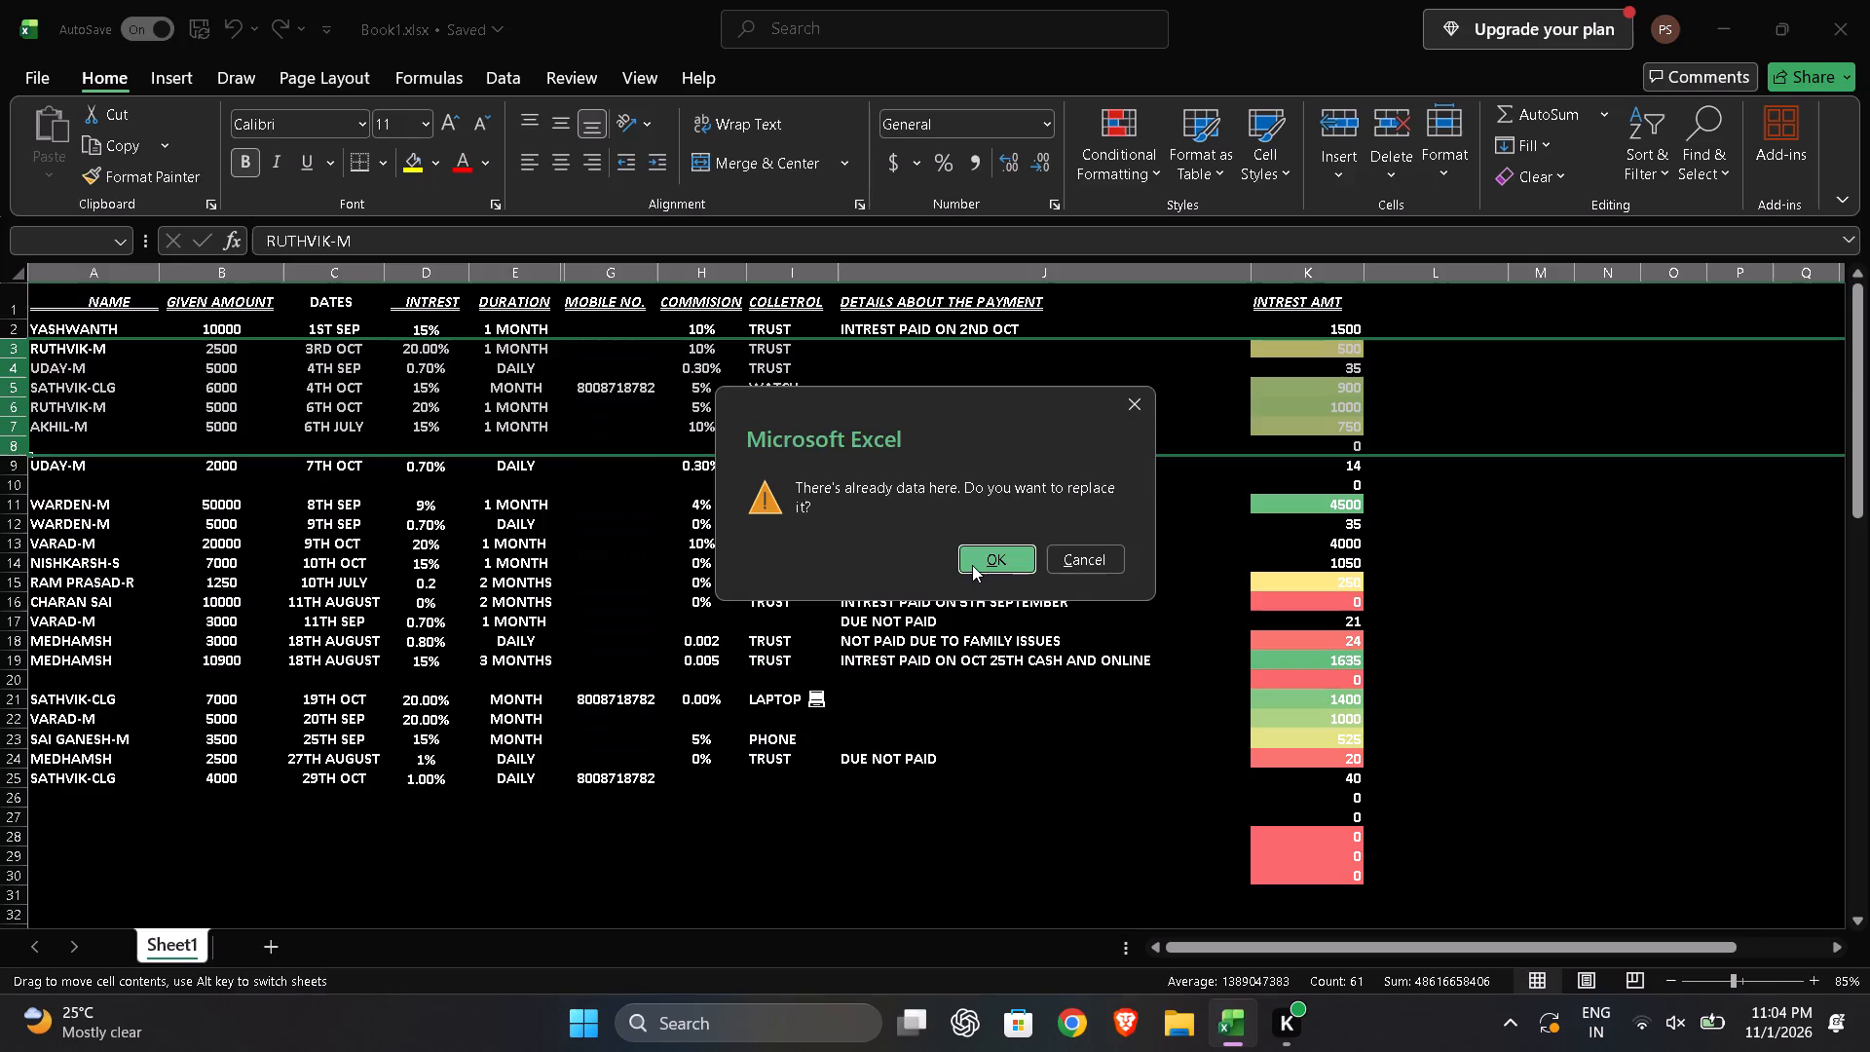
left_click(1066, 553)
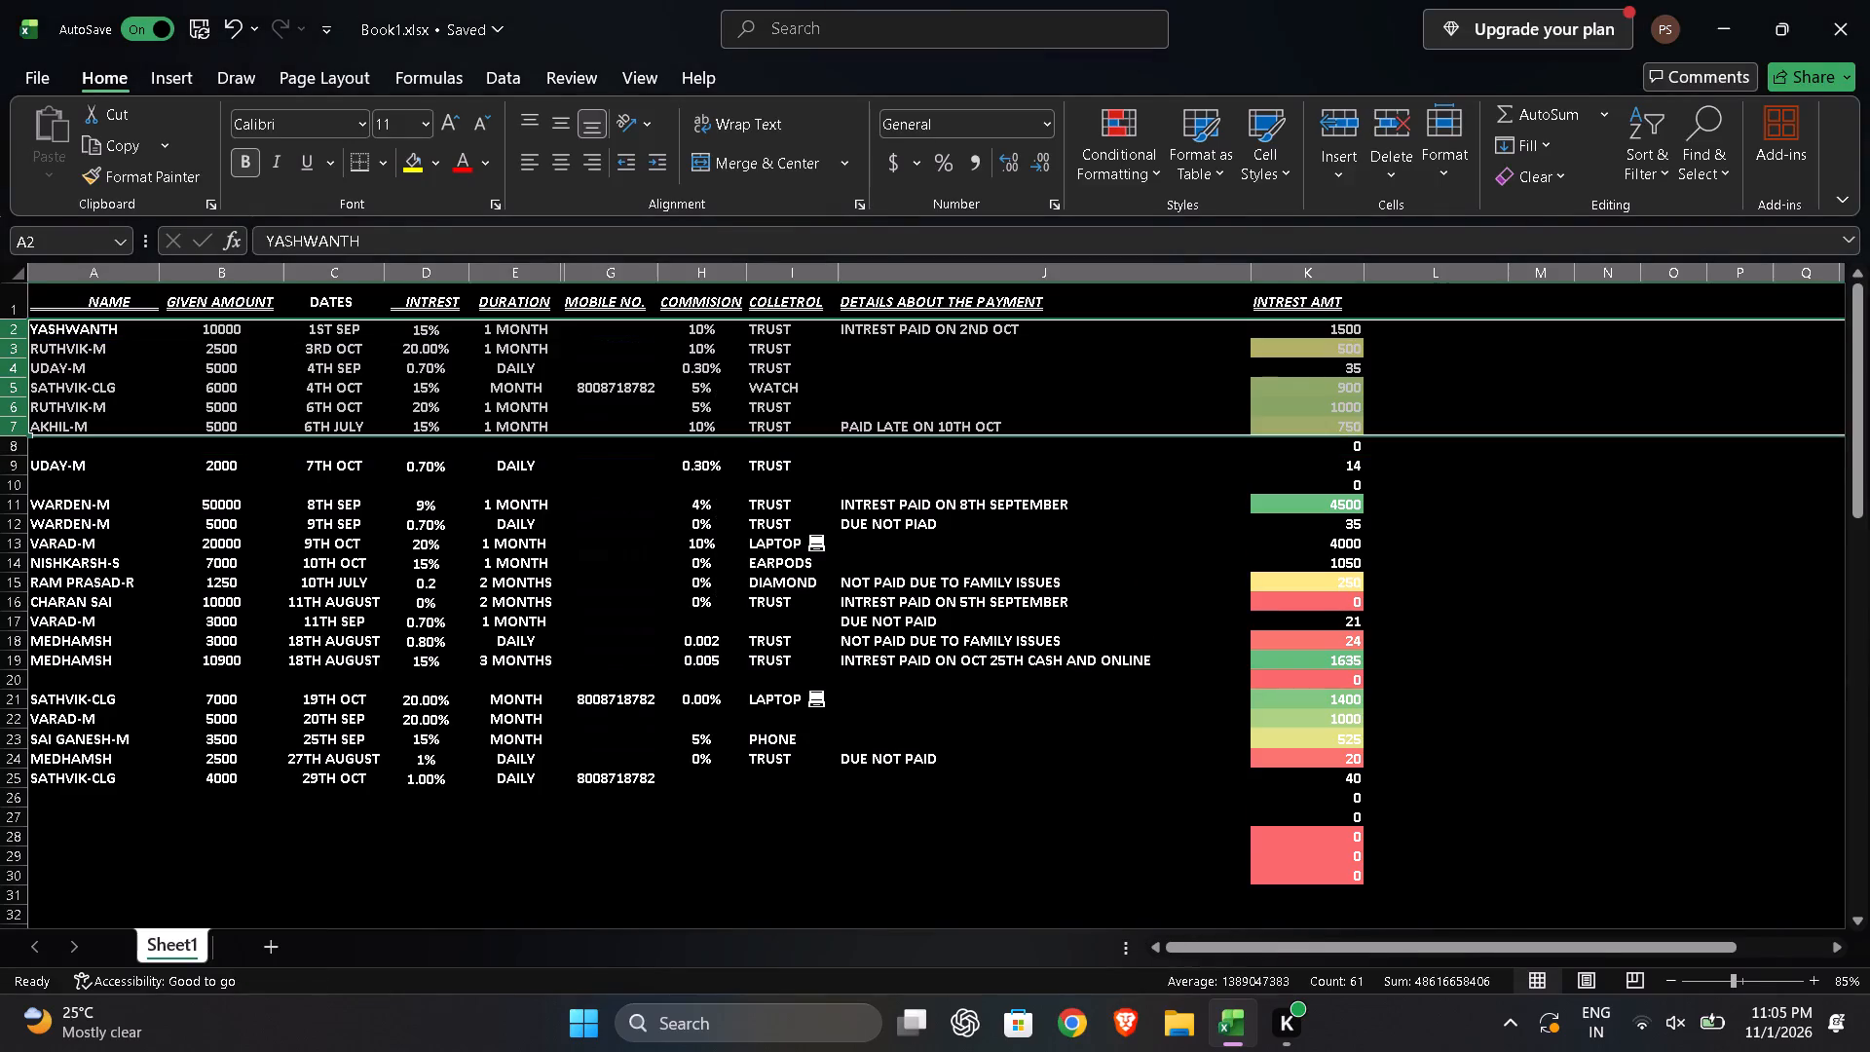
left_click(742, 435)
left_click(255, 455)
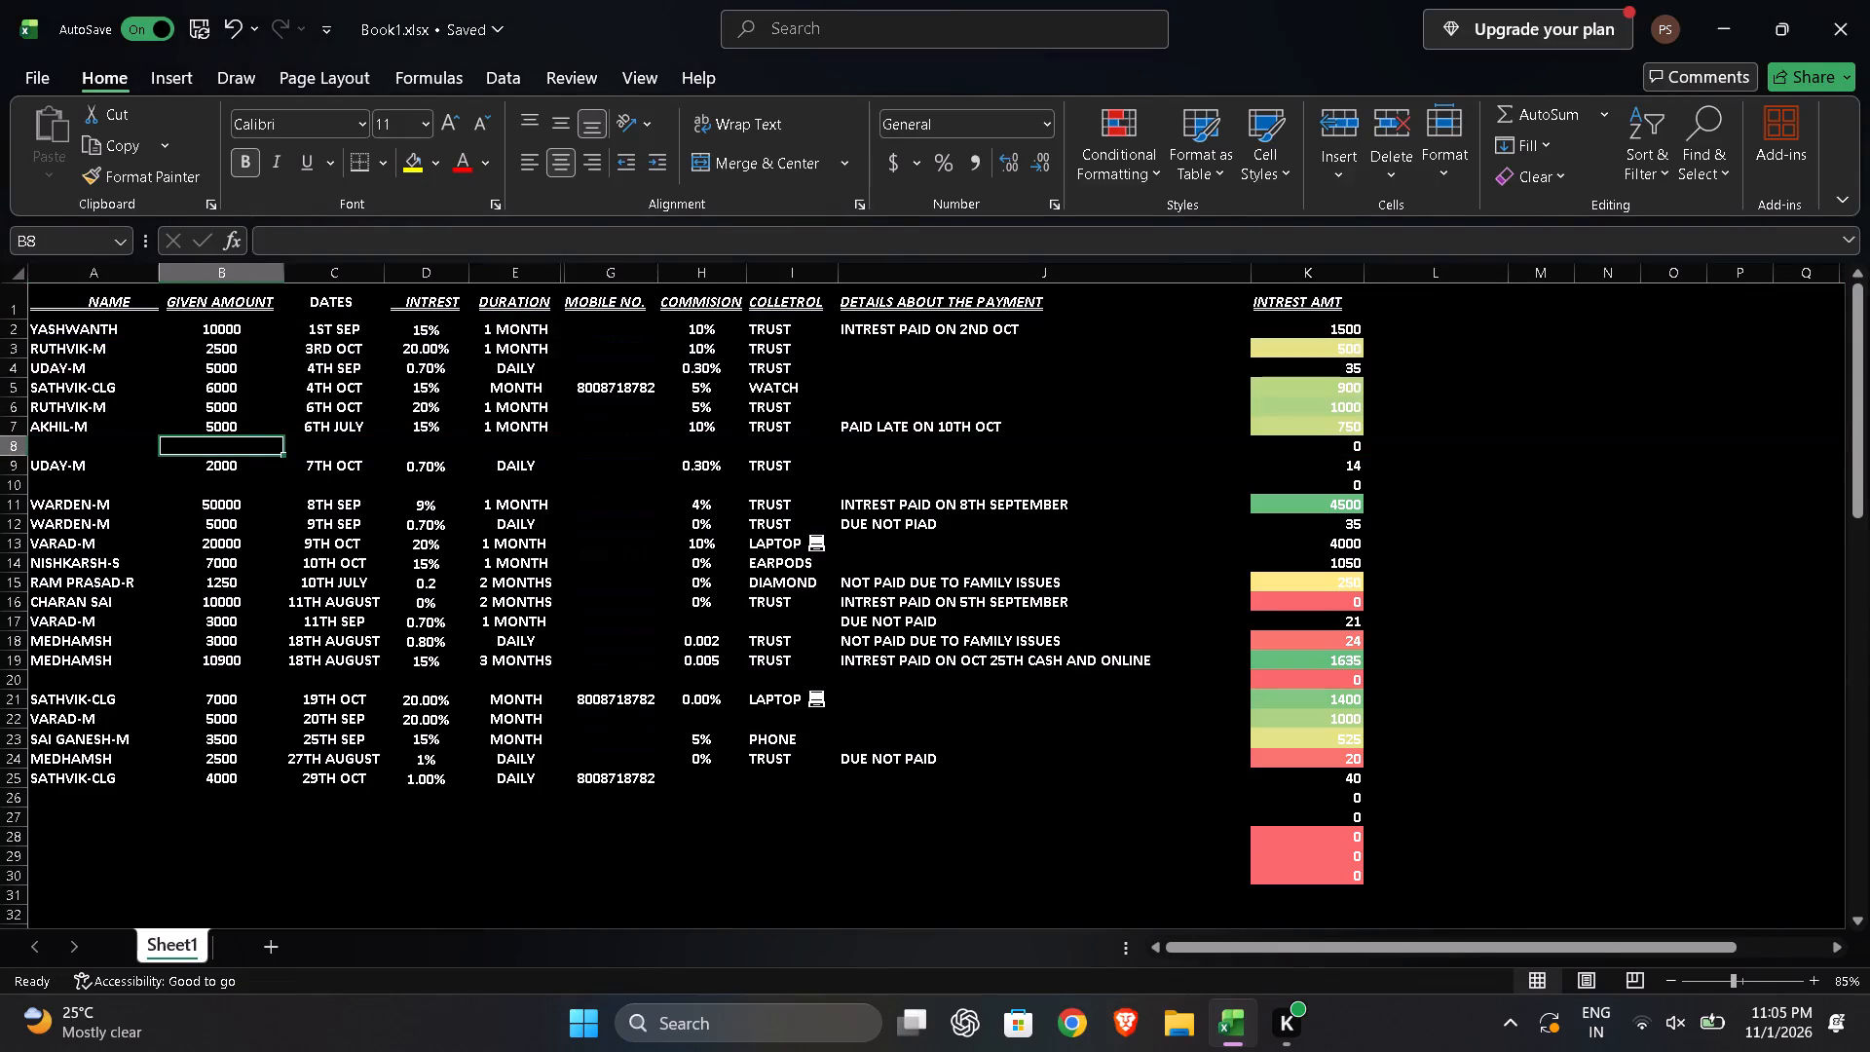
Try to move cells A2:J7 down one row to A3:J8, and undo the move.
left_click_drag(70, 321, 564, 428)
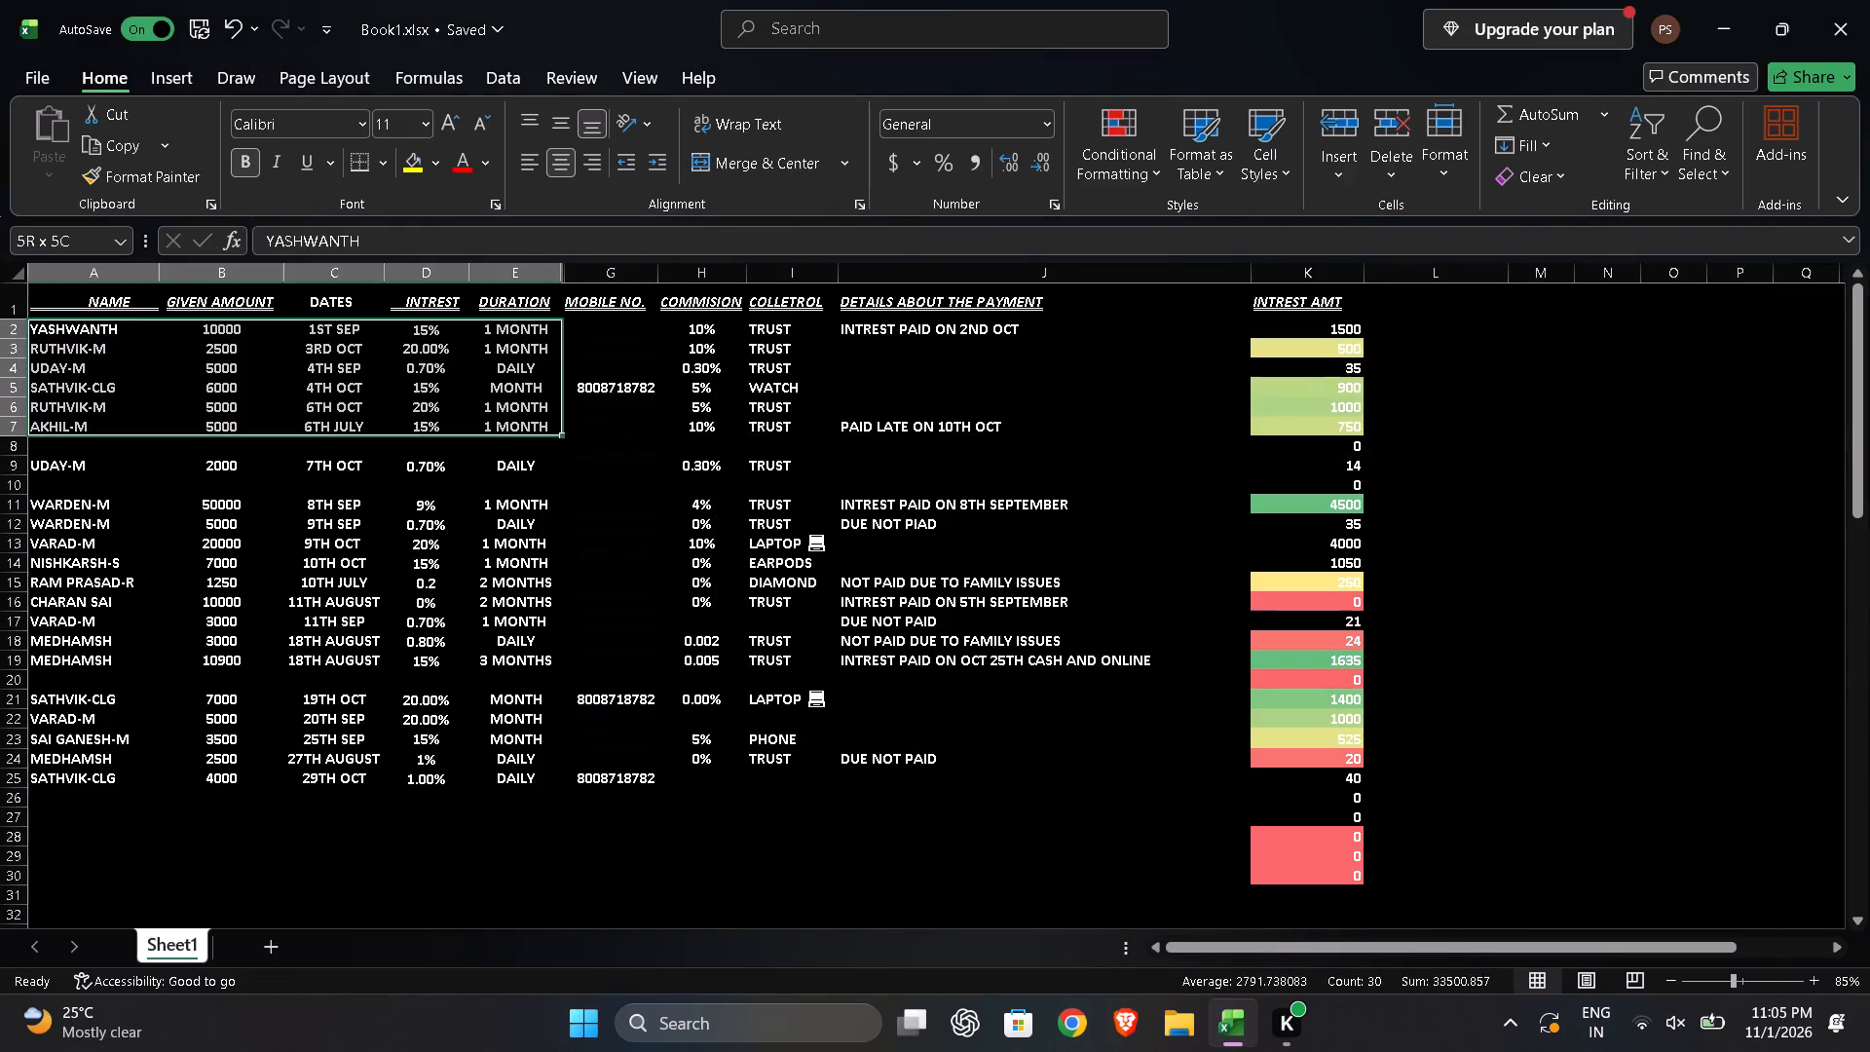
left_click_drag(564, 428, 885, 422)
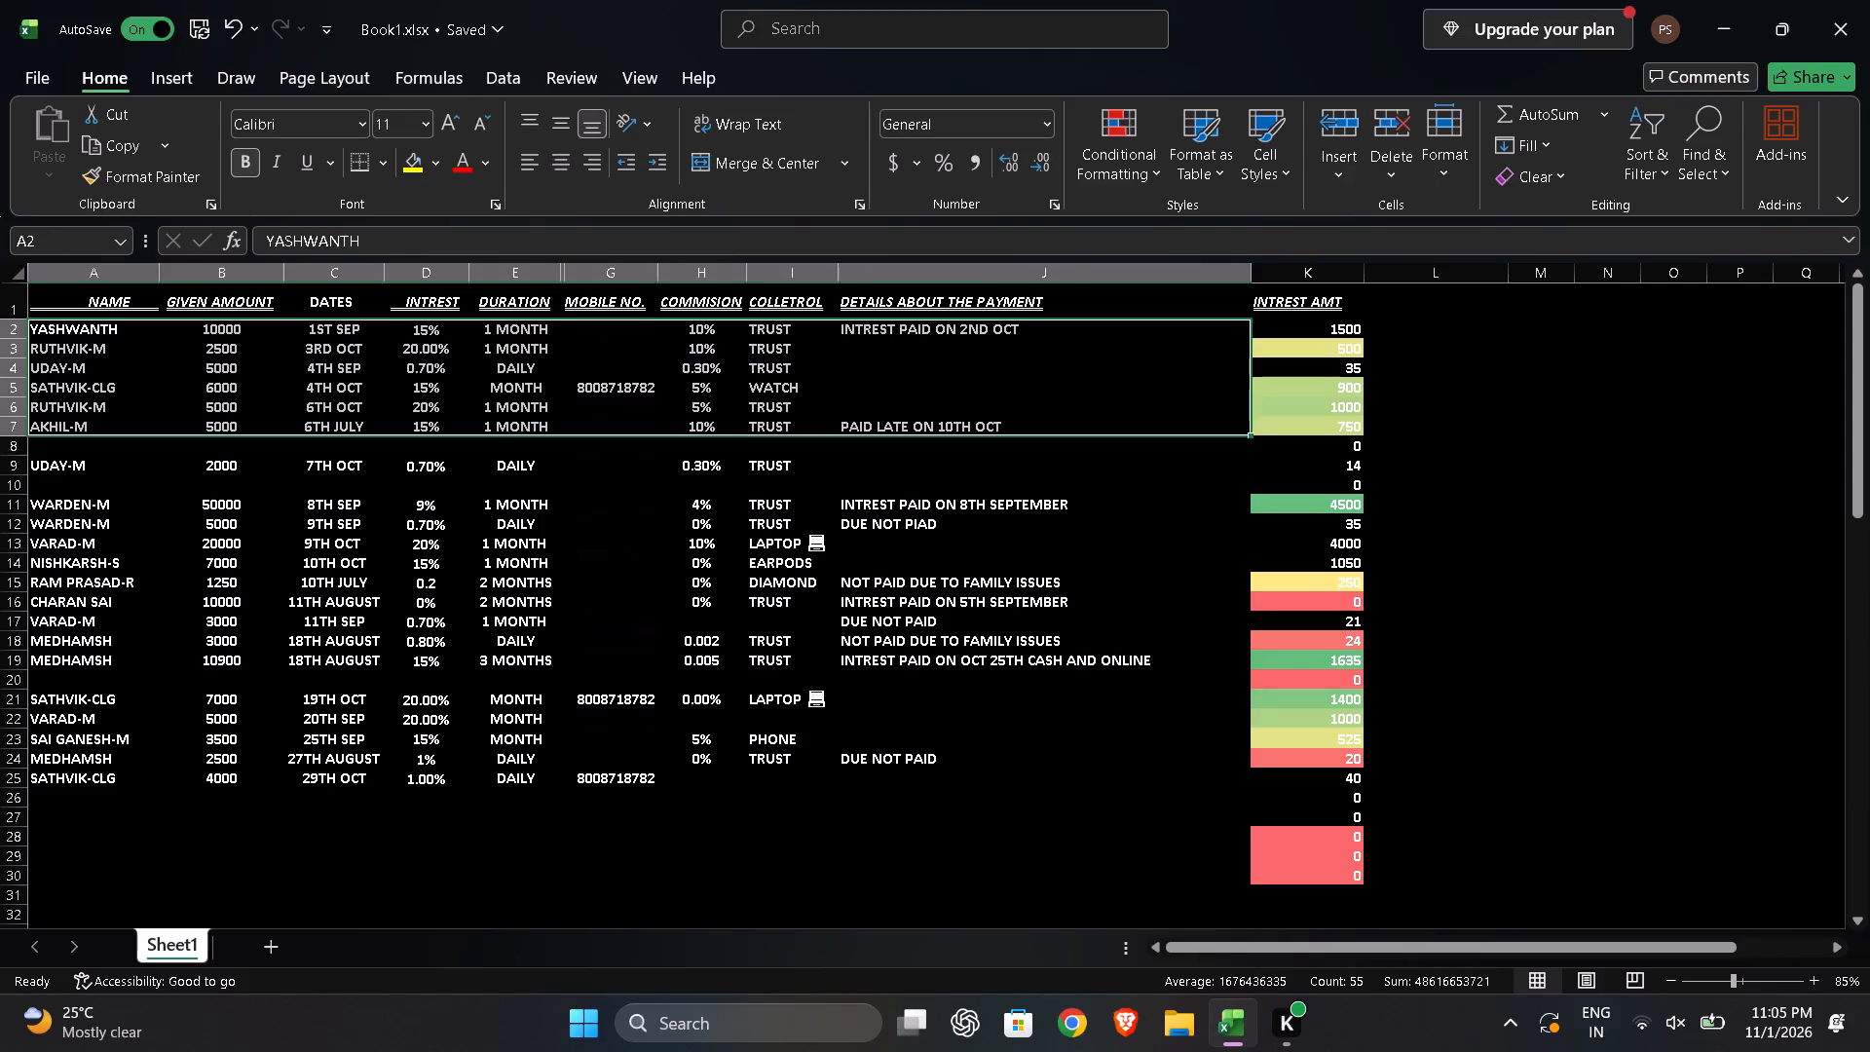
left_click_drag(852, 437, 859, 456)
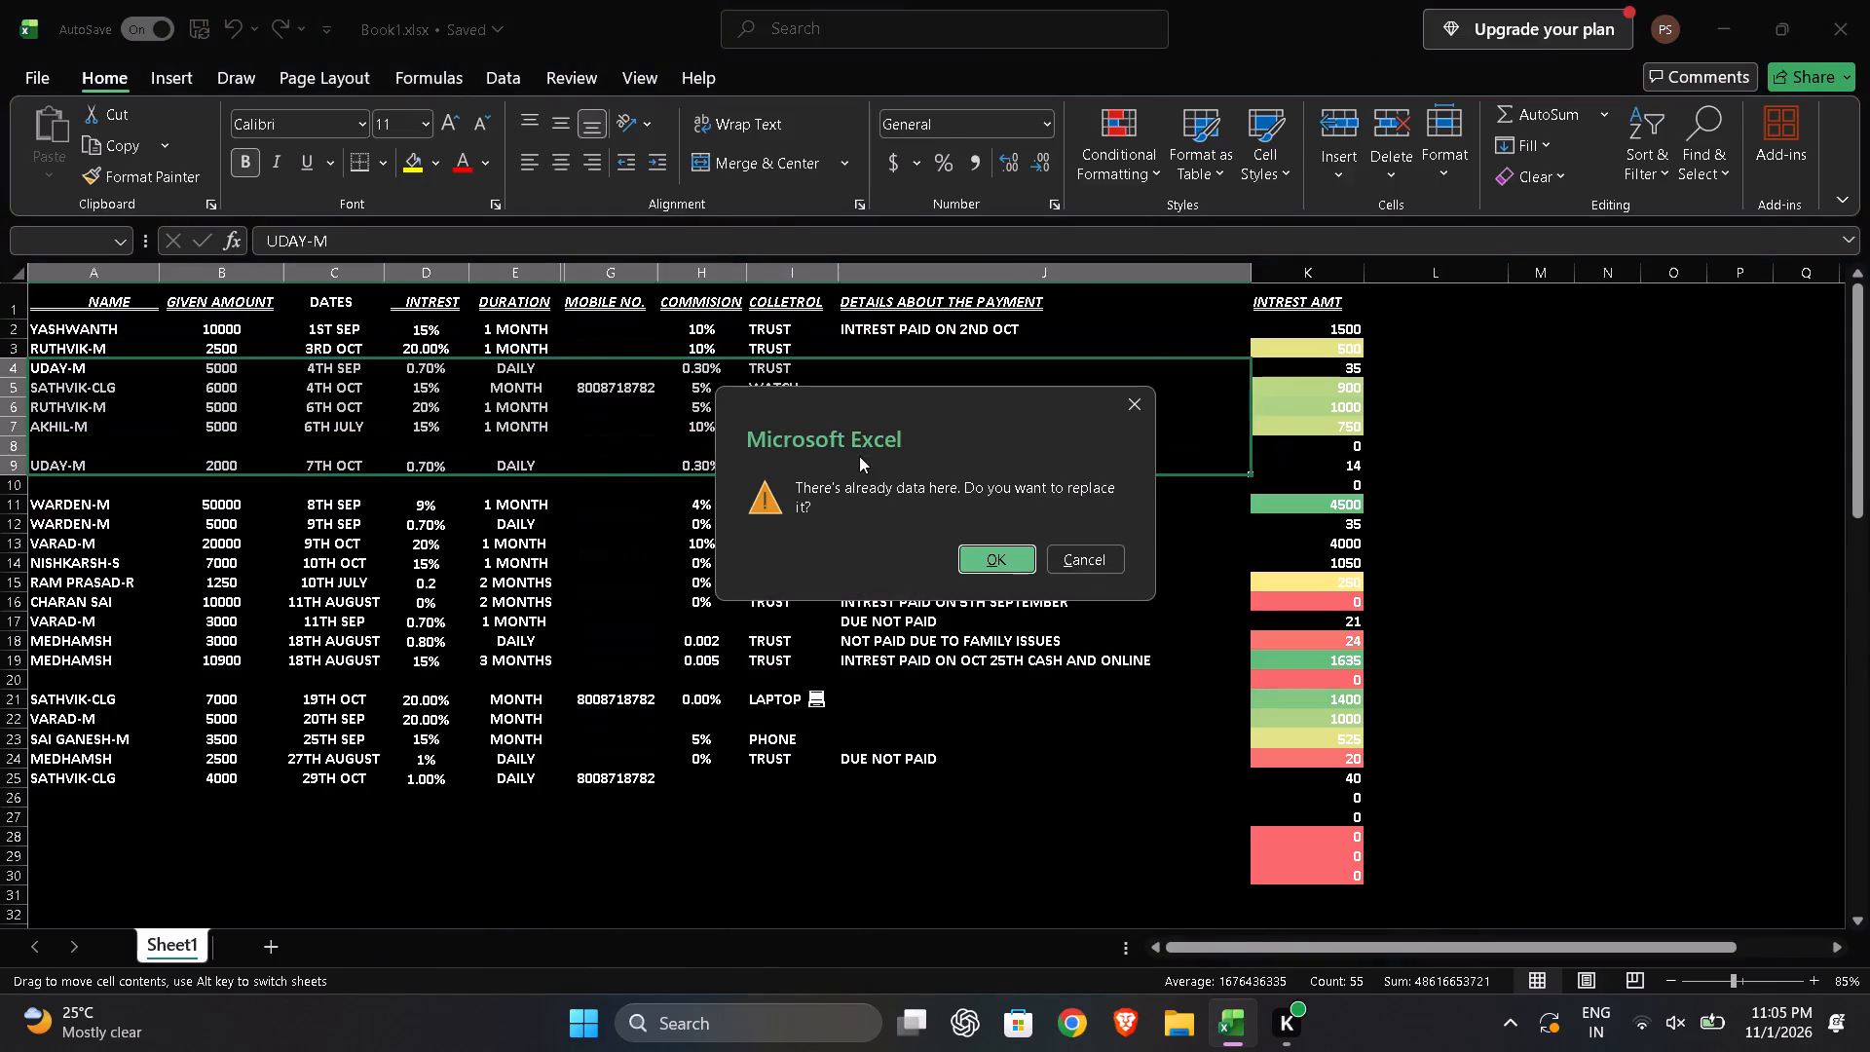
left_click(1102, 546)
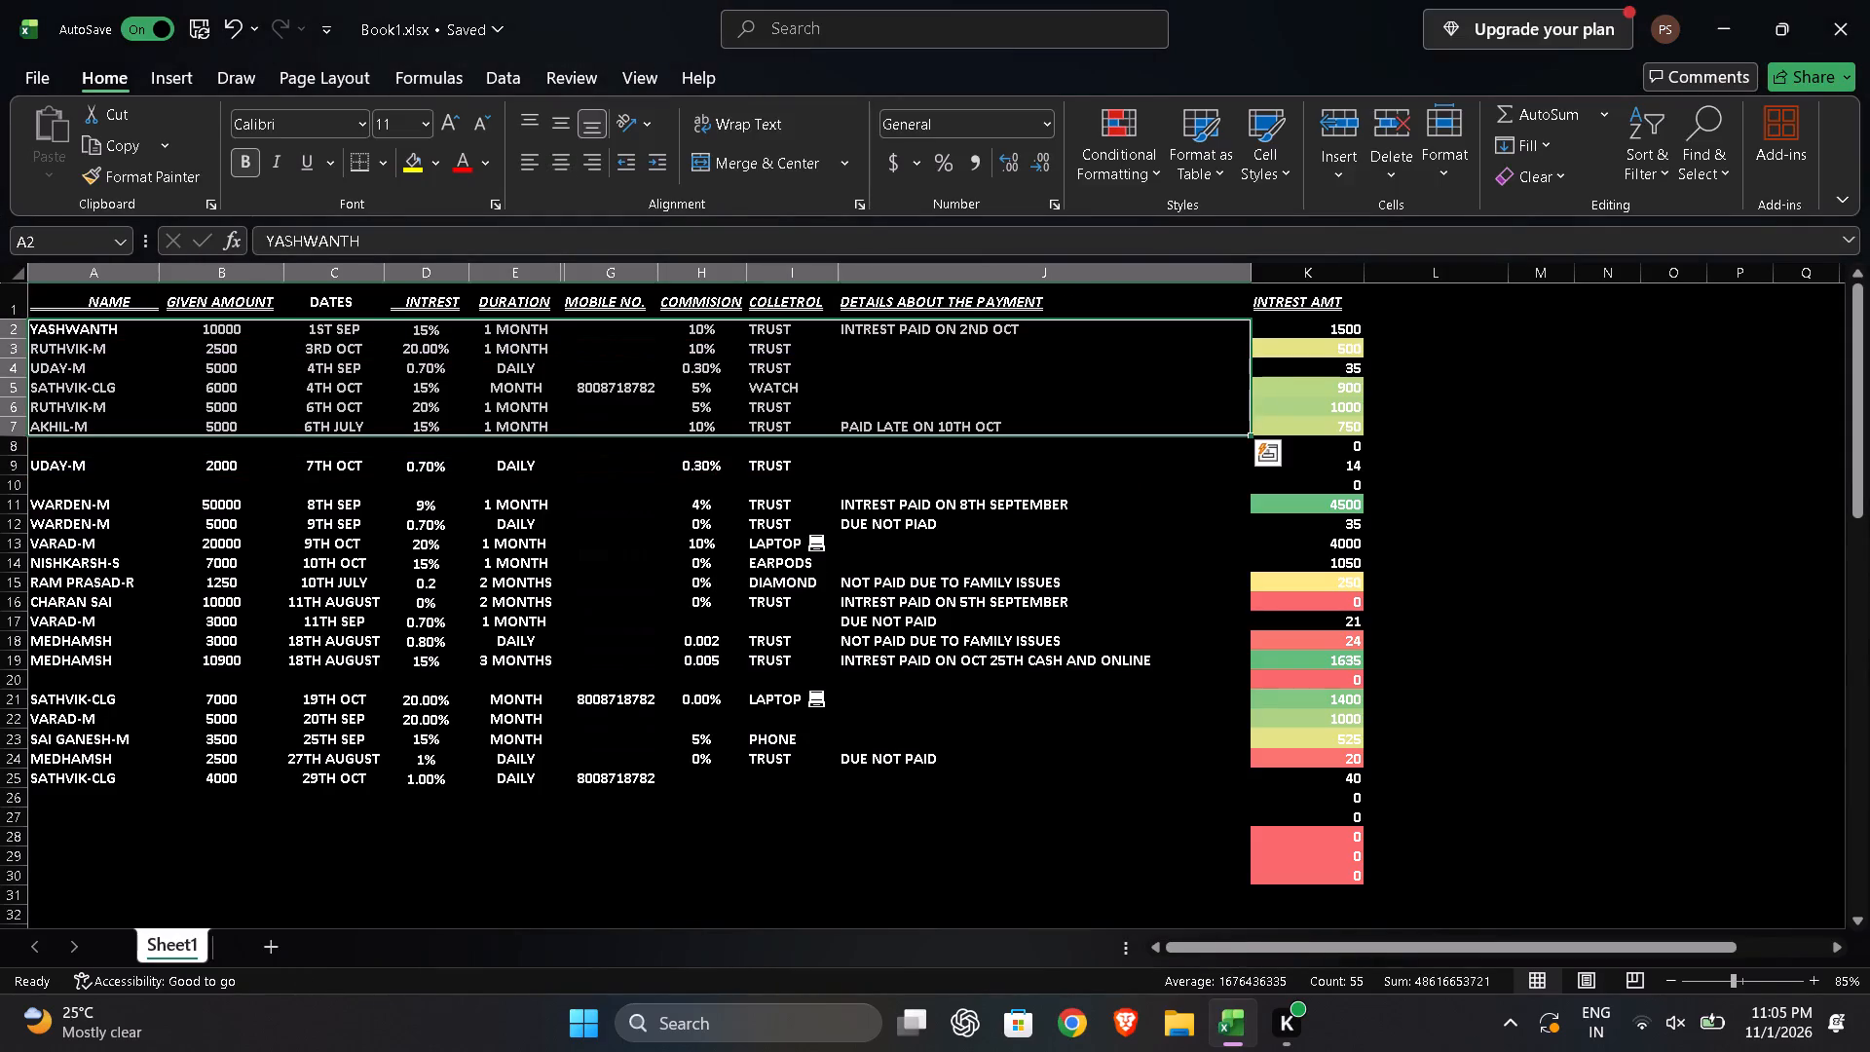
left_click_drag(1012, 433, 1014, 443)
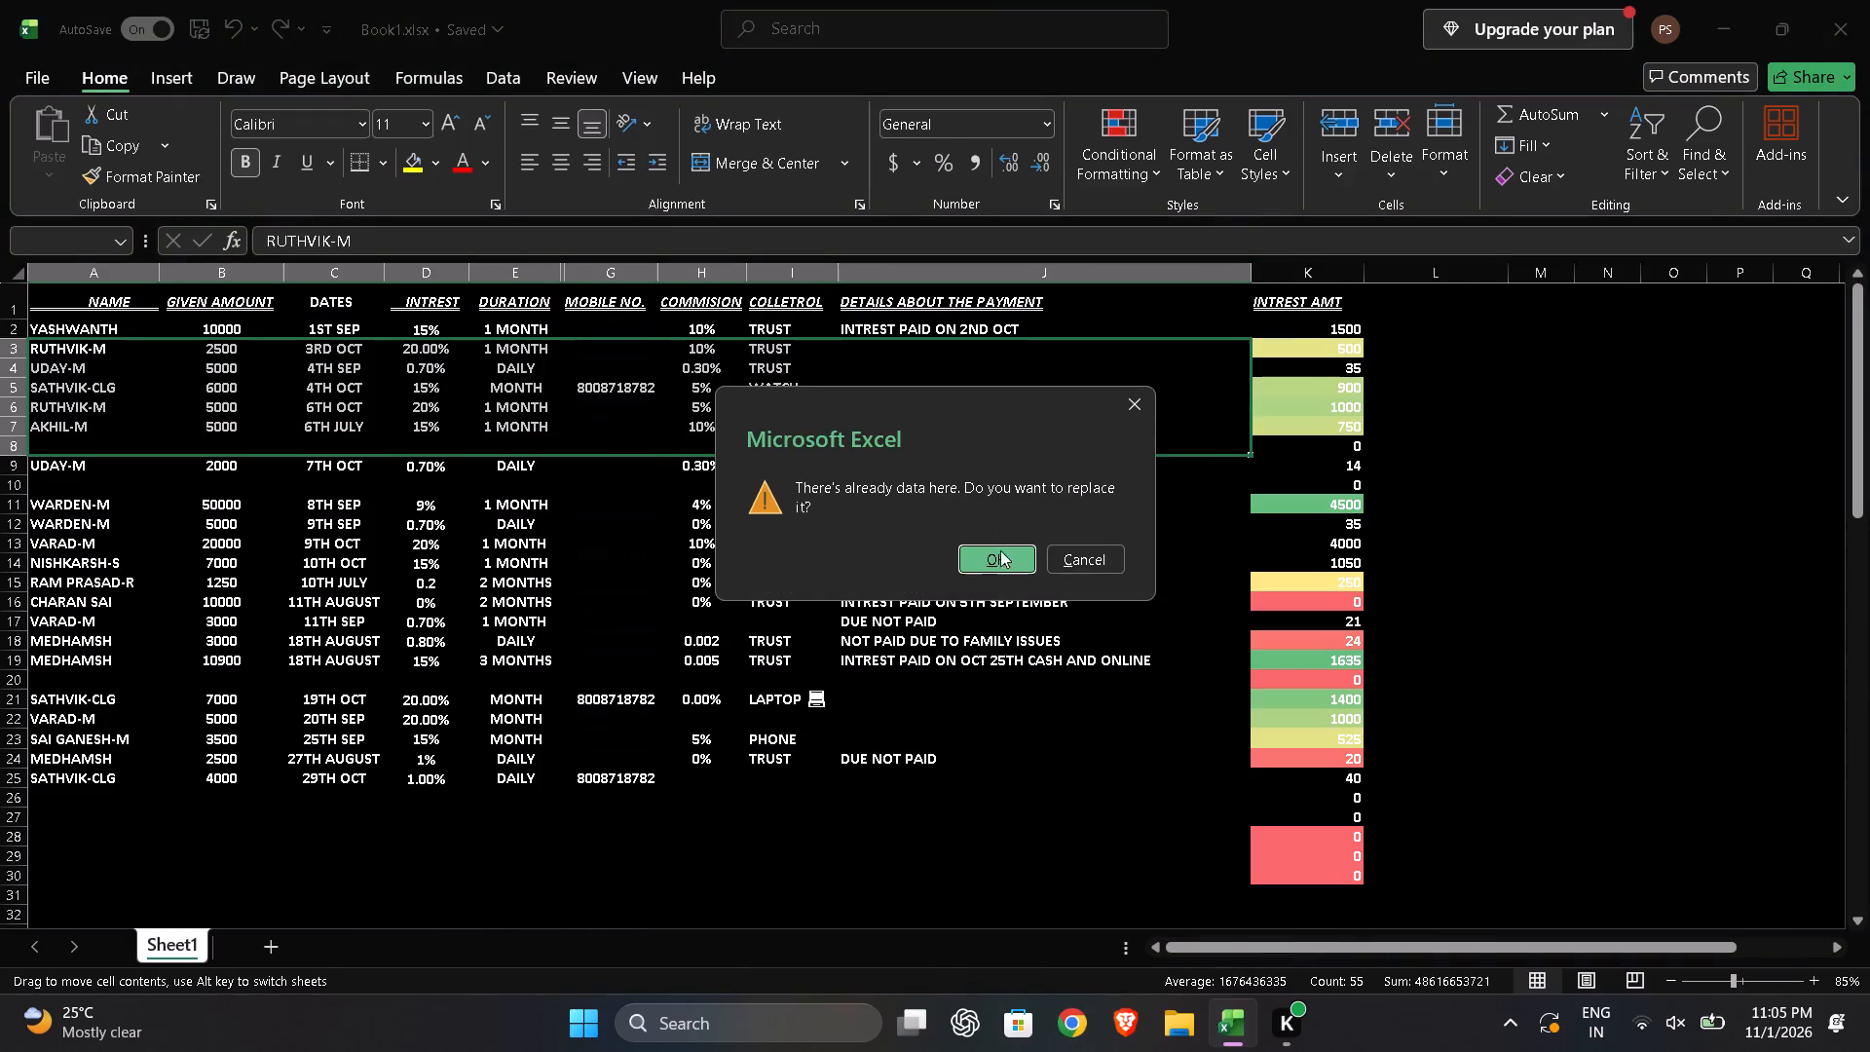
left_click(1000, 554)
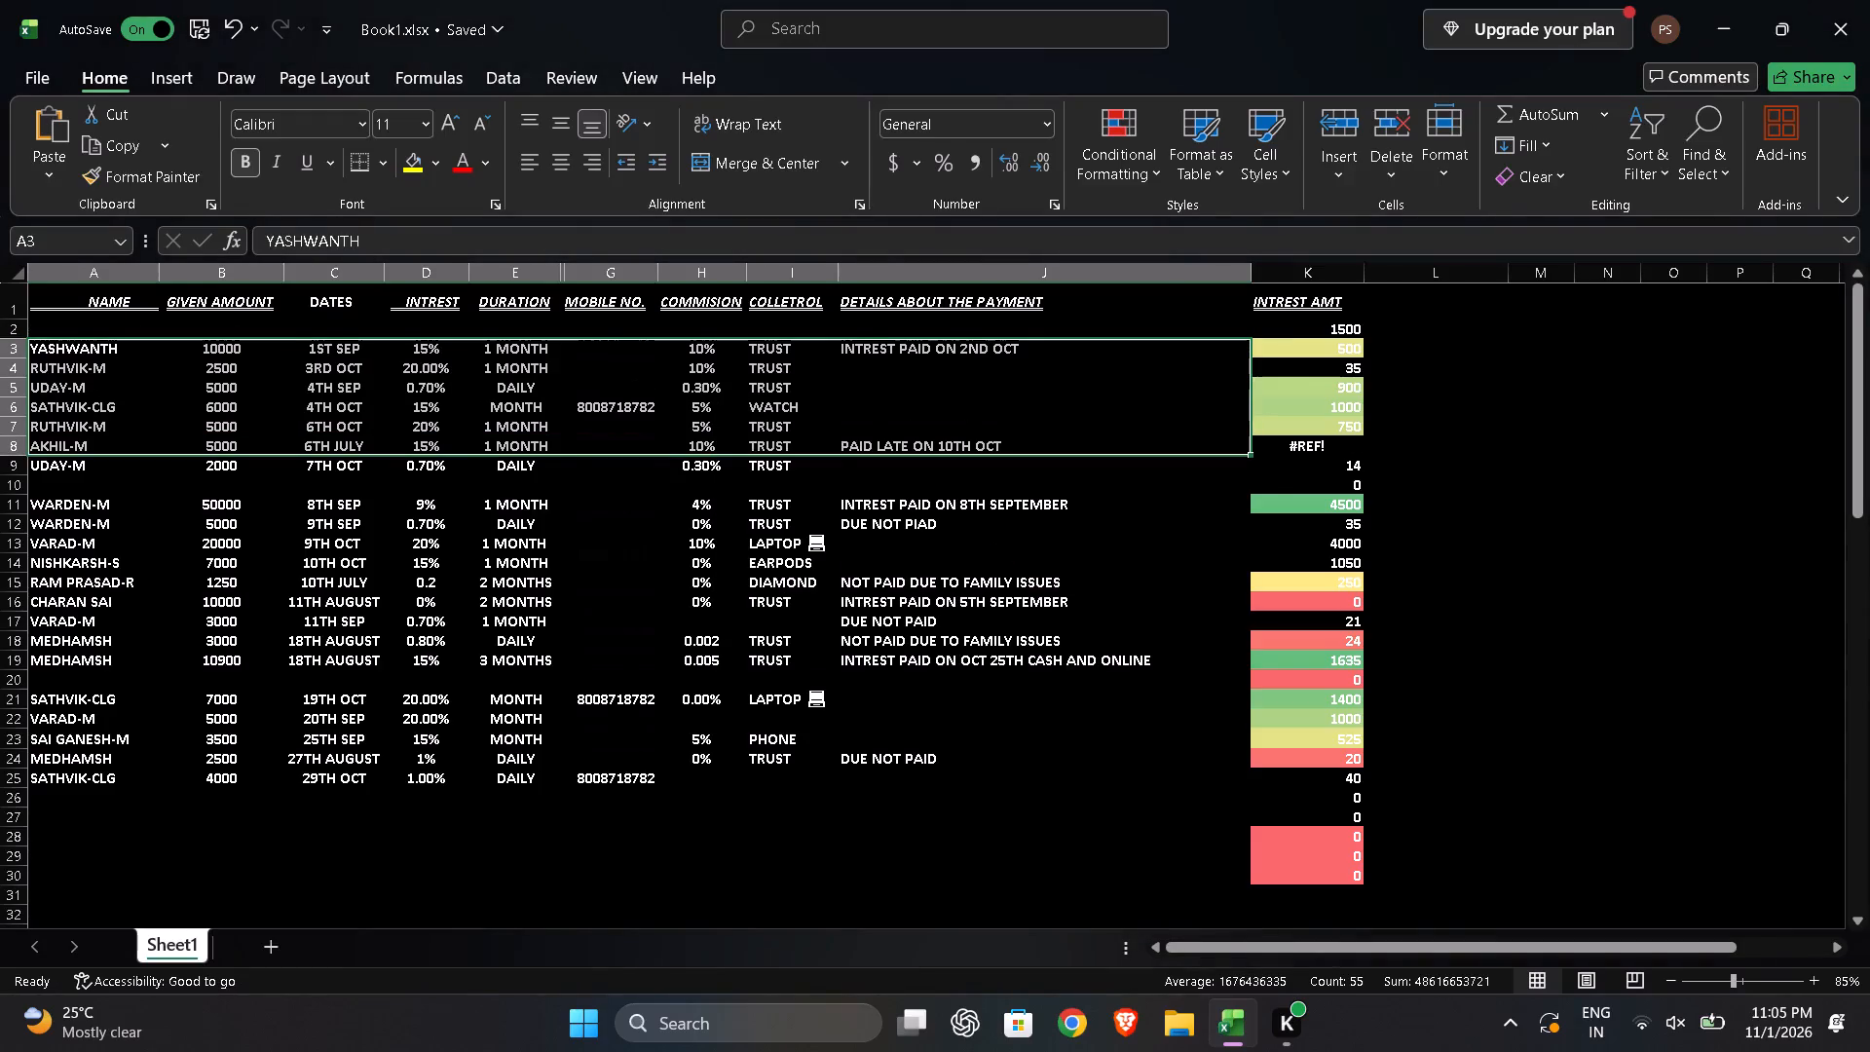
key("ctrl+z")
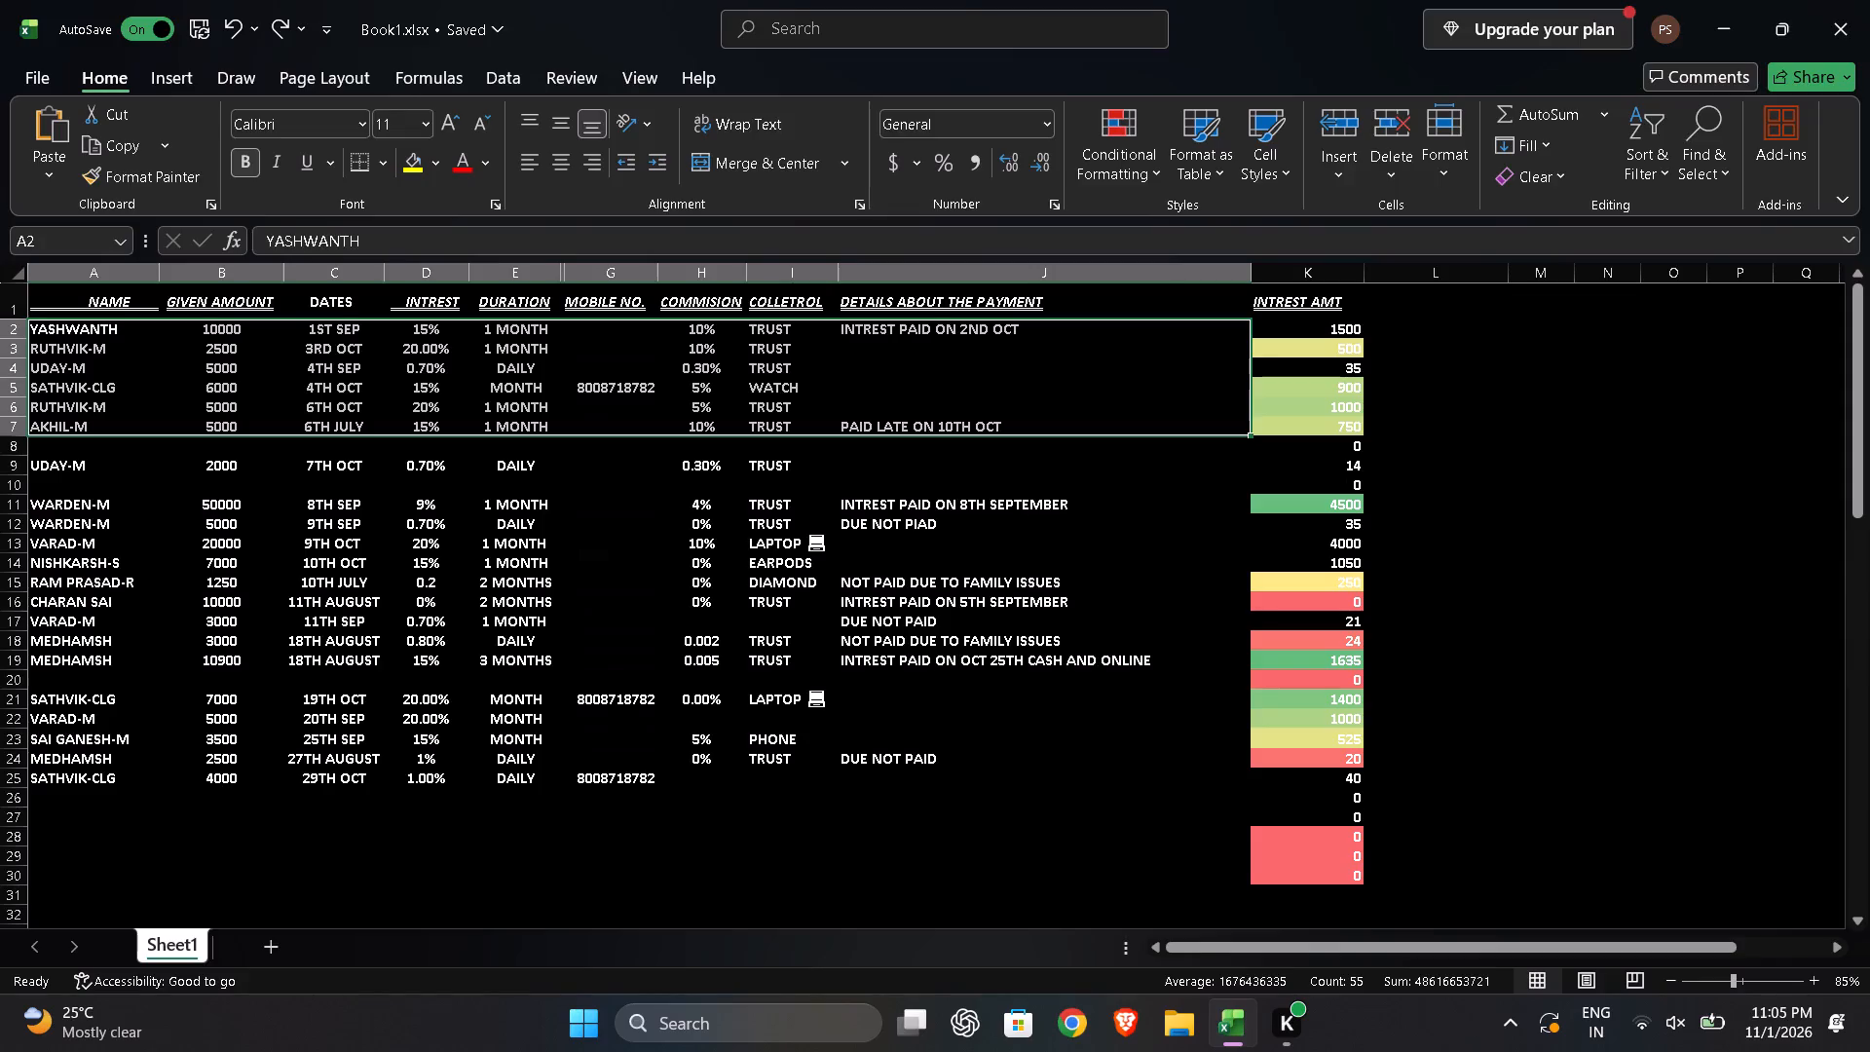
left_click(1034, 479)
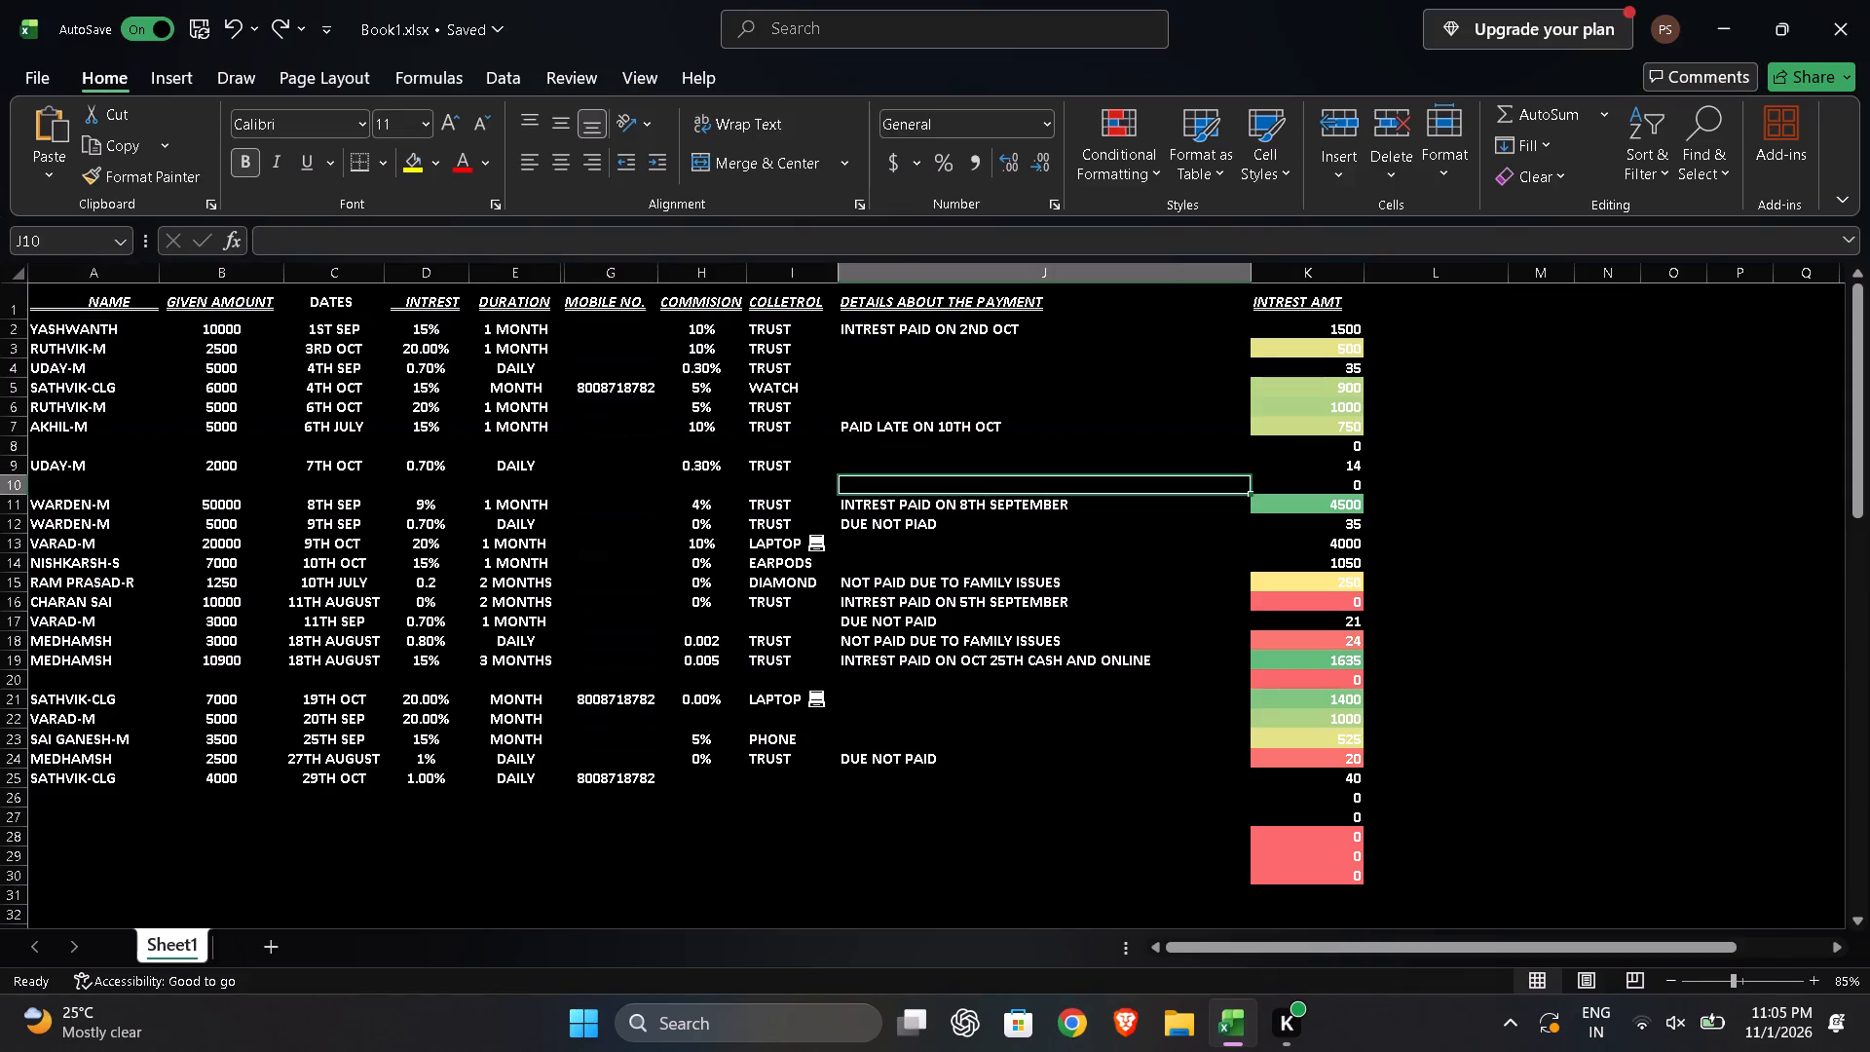
Move entire rows 2 to 7 down one row, so the entries occupy rows 3 to 8, replacing the existing data there.
left_click_drag(24, 325, 21, 356)
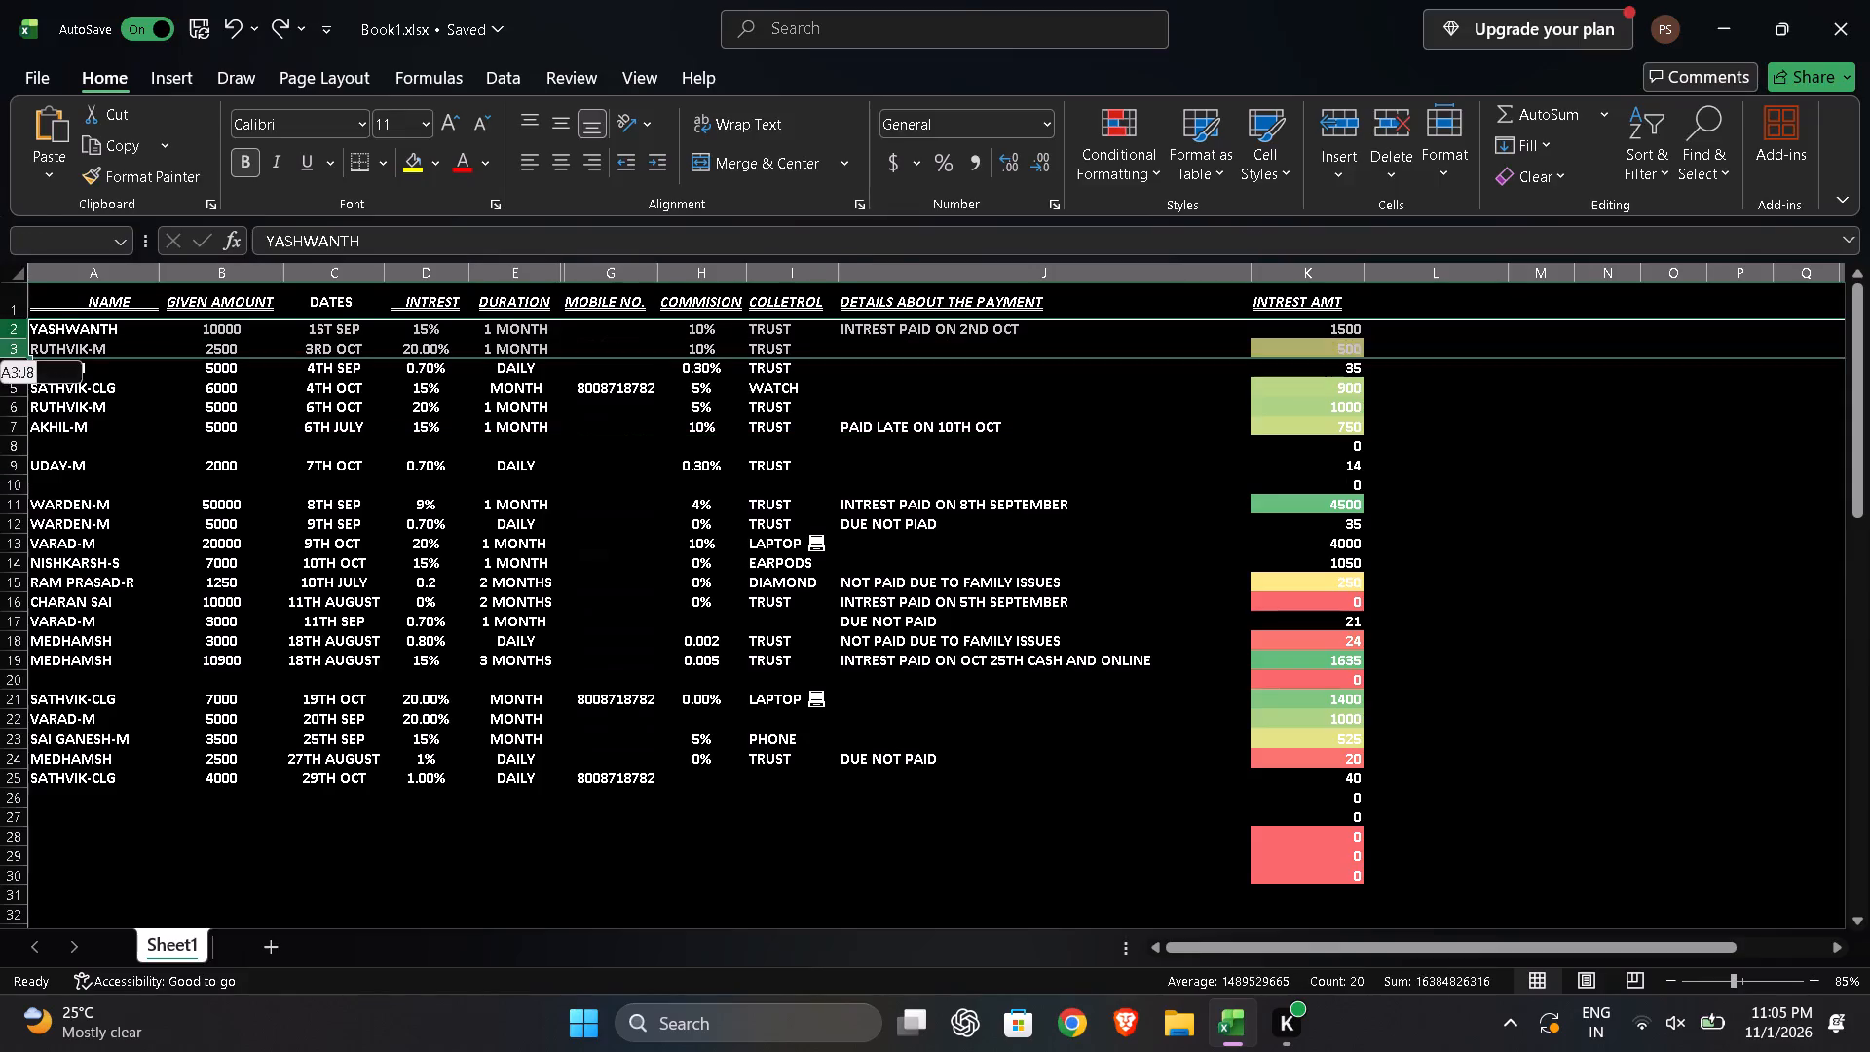
left_click_drag(21, 356, 17, 421)
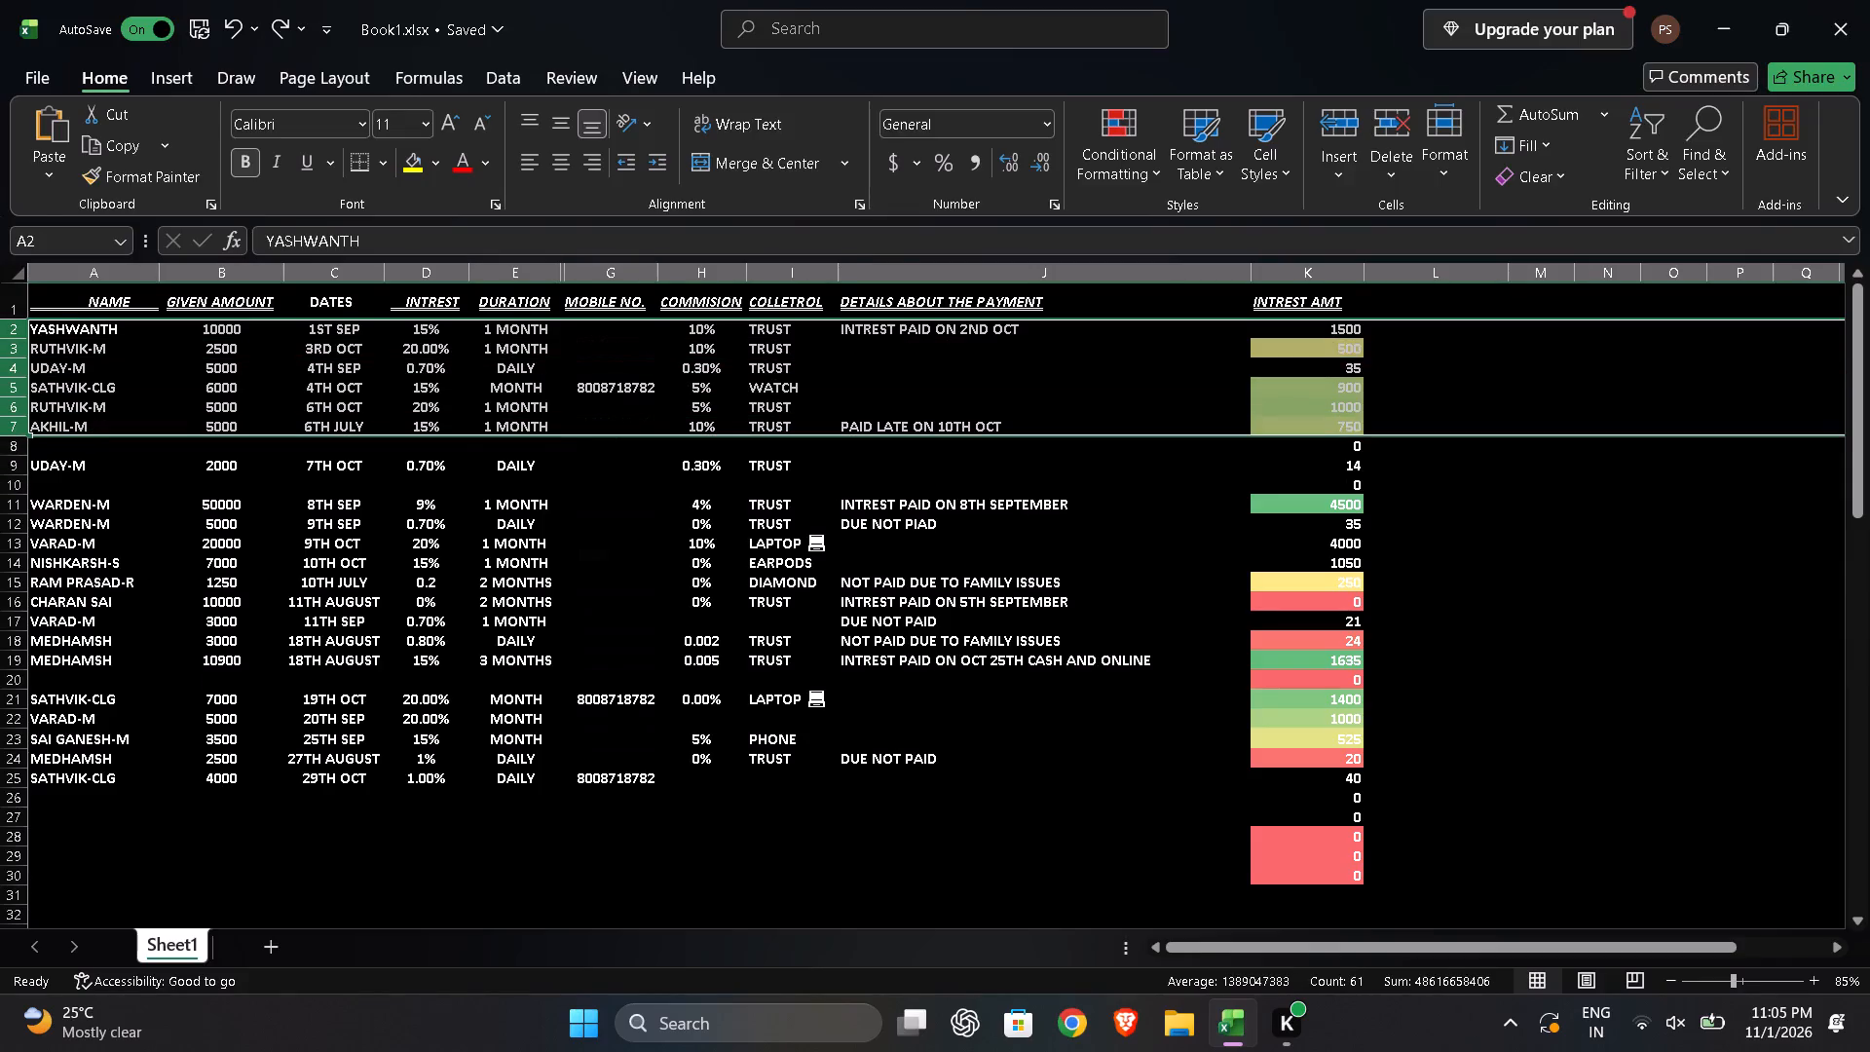
left_click_drag(441, 432, 442, 446)
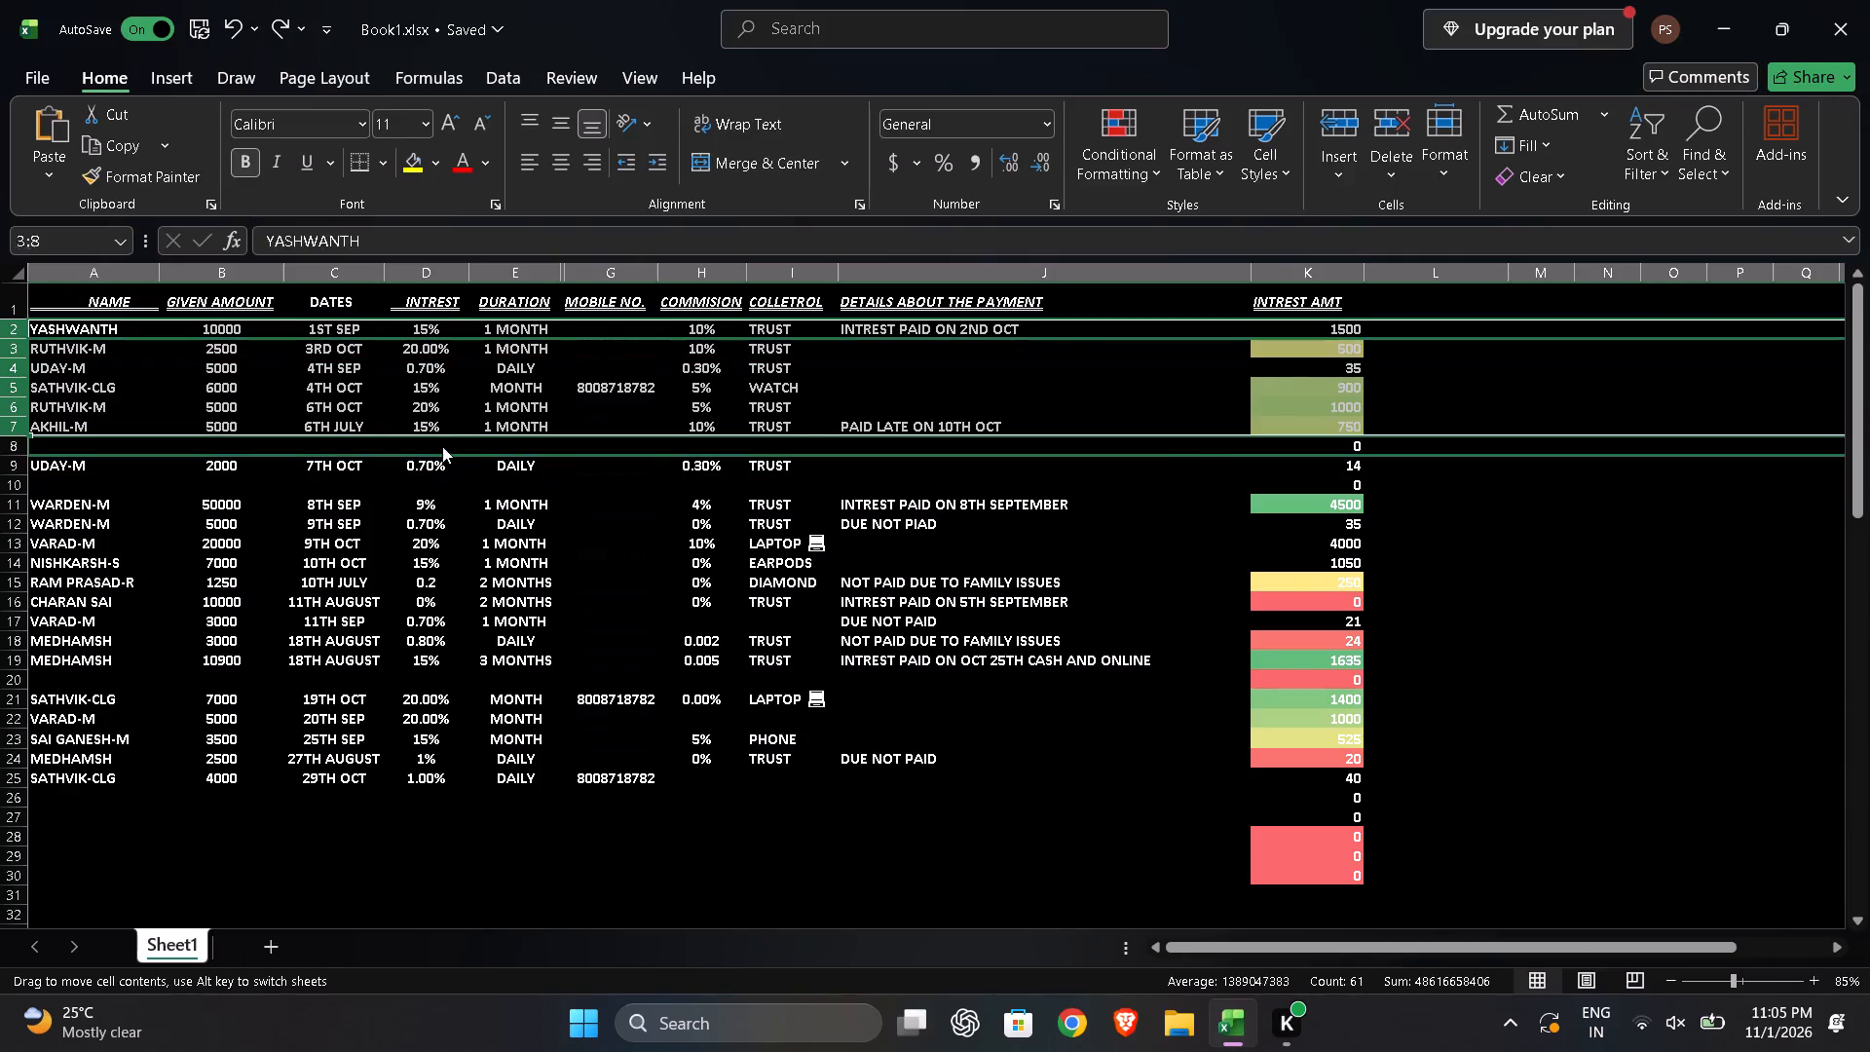
left_click(1007, 556)
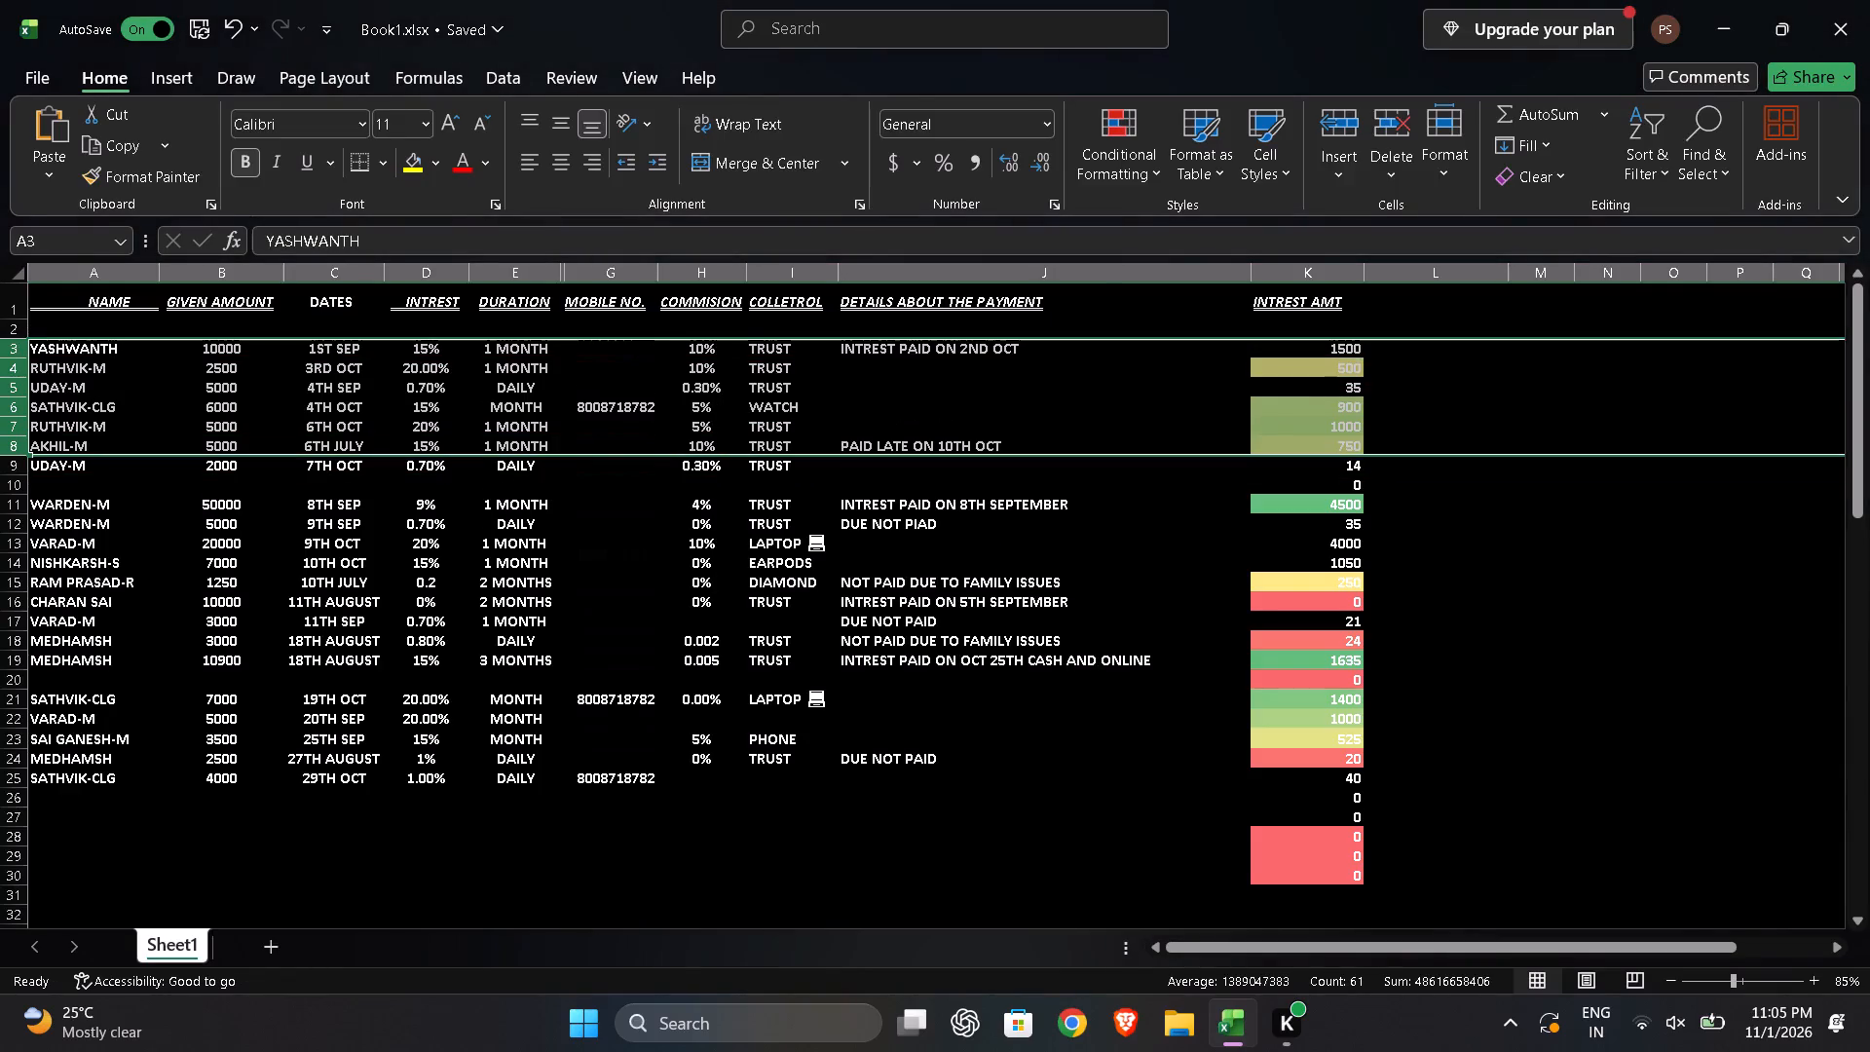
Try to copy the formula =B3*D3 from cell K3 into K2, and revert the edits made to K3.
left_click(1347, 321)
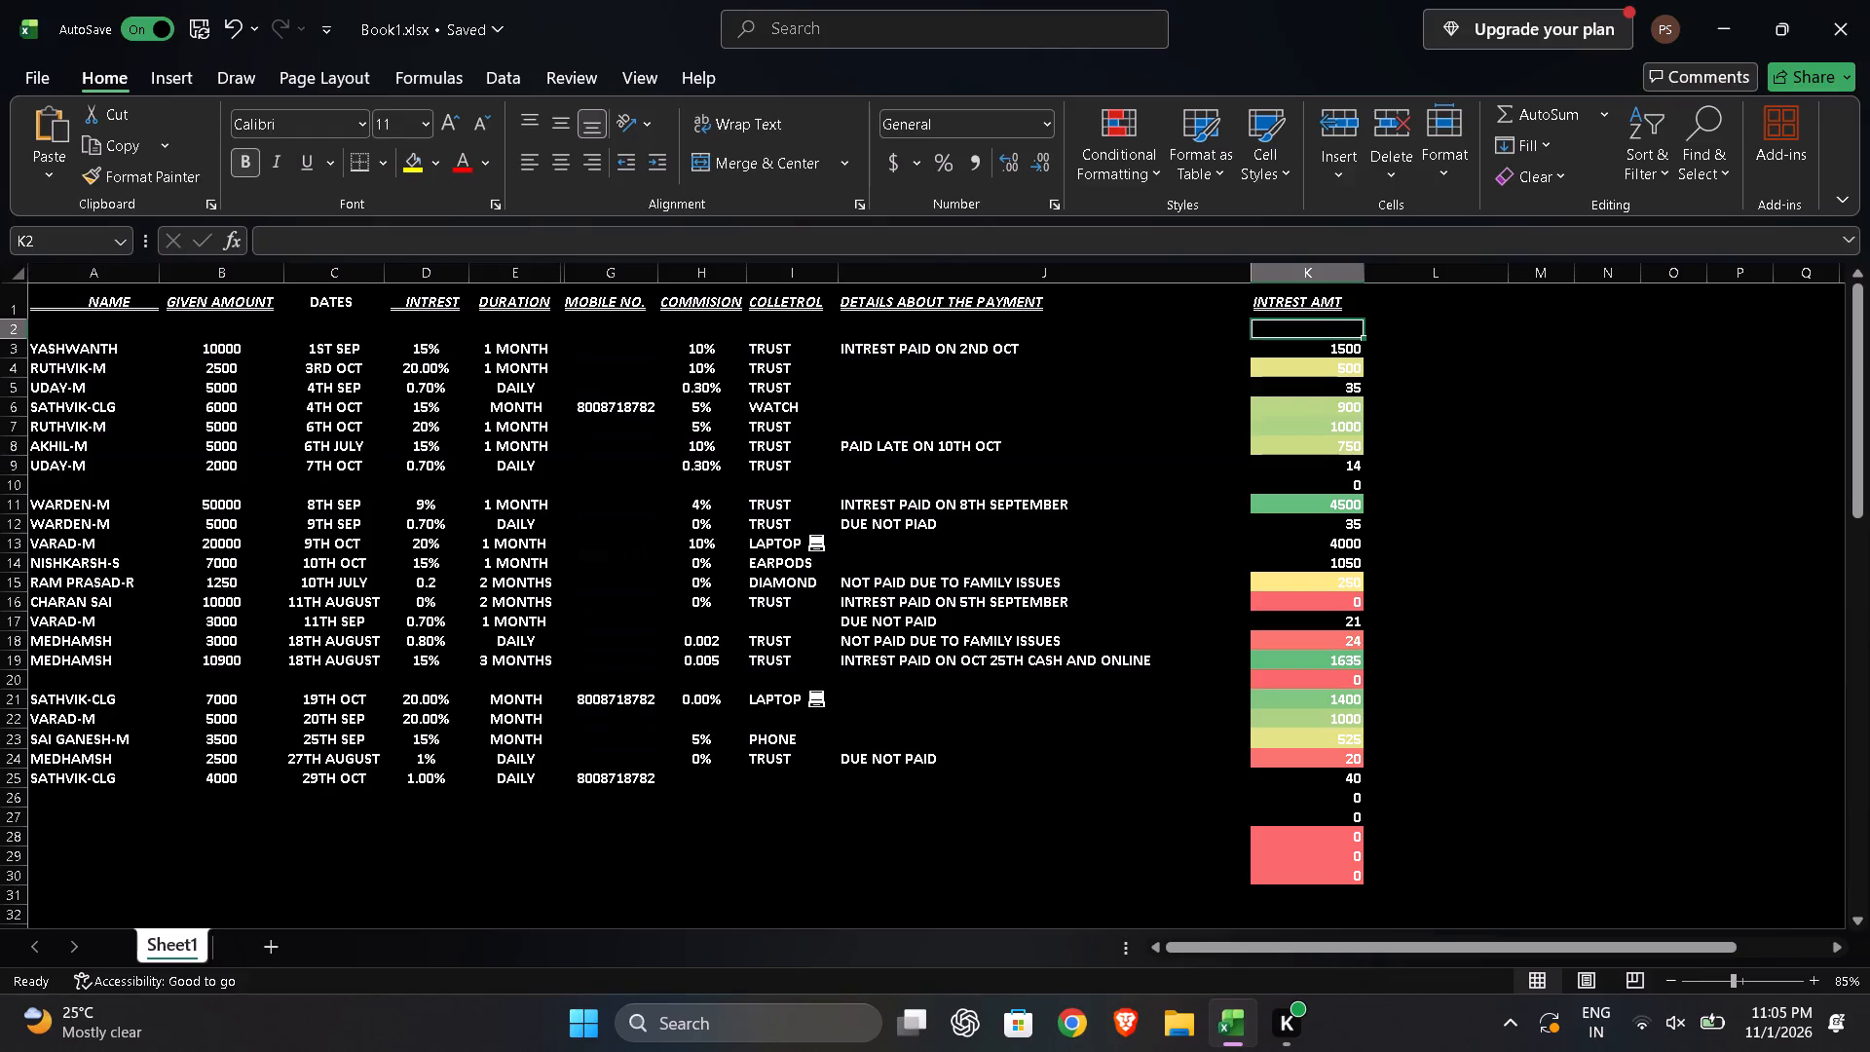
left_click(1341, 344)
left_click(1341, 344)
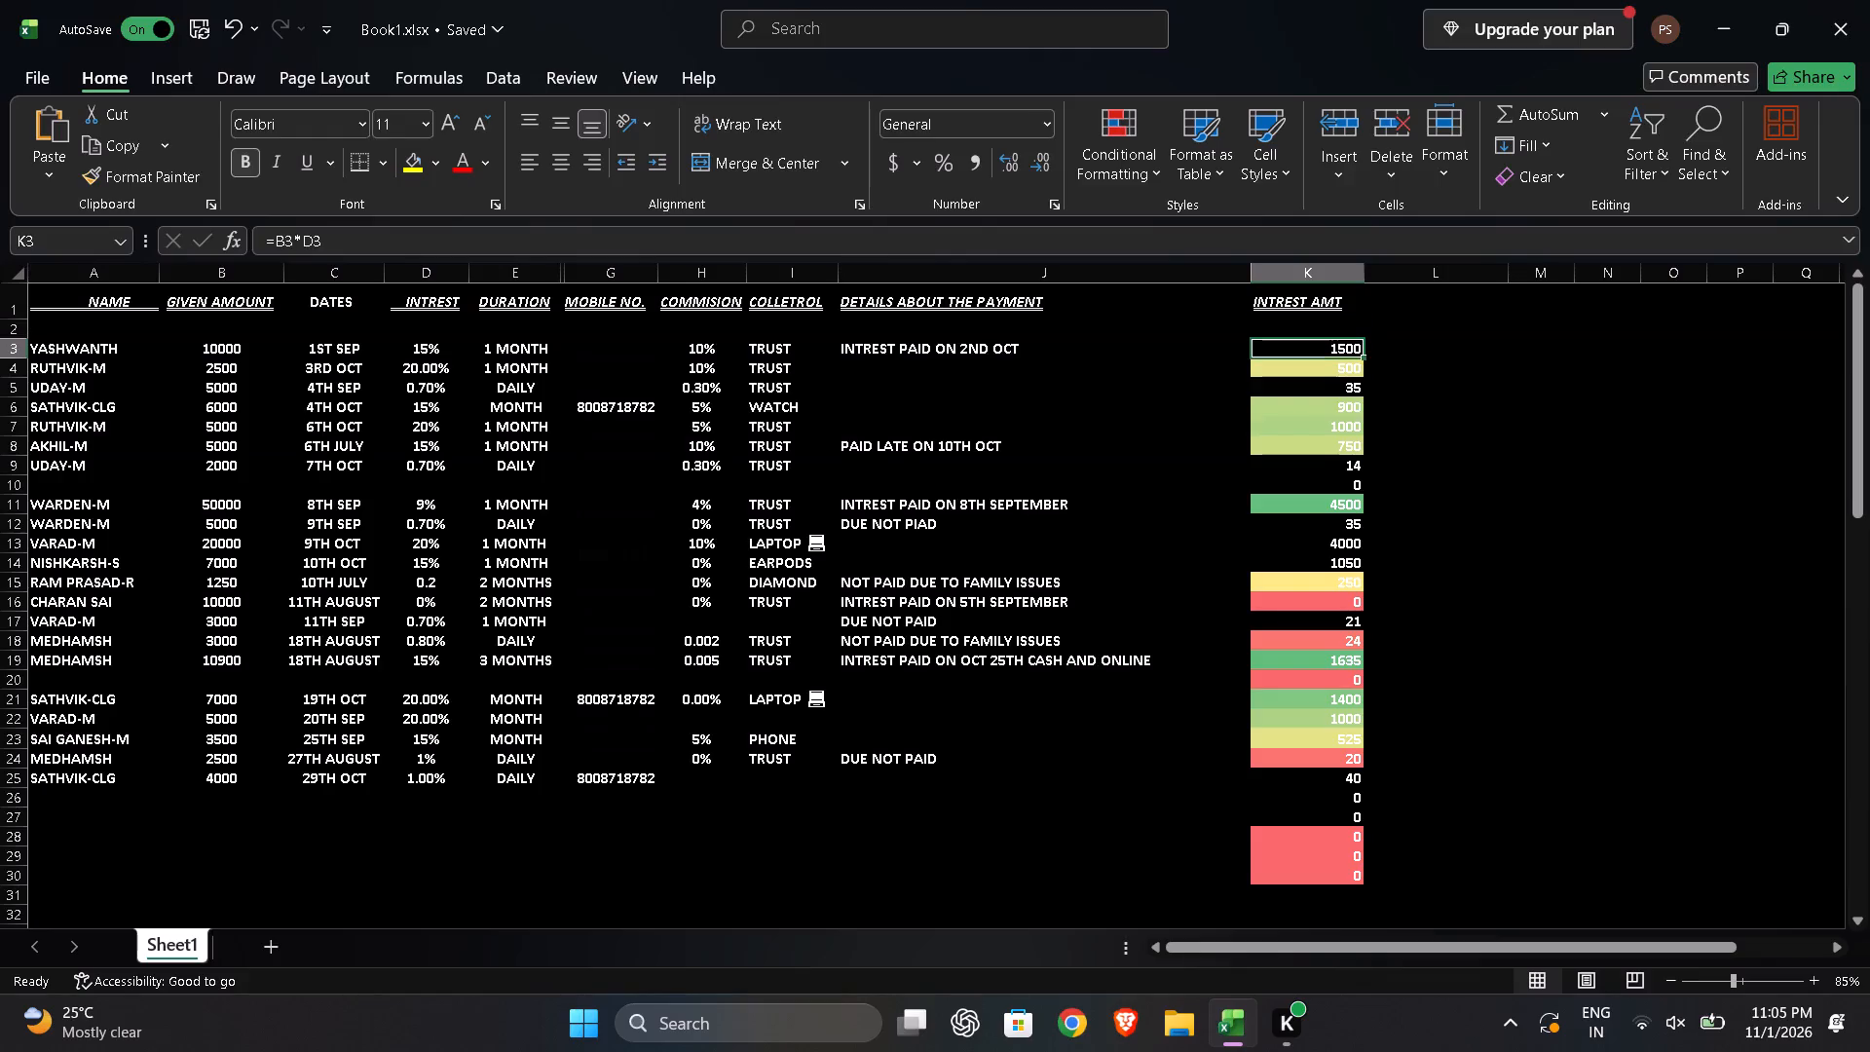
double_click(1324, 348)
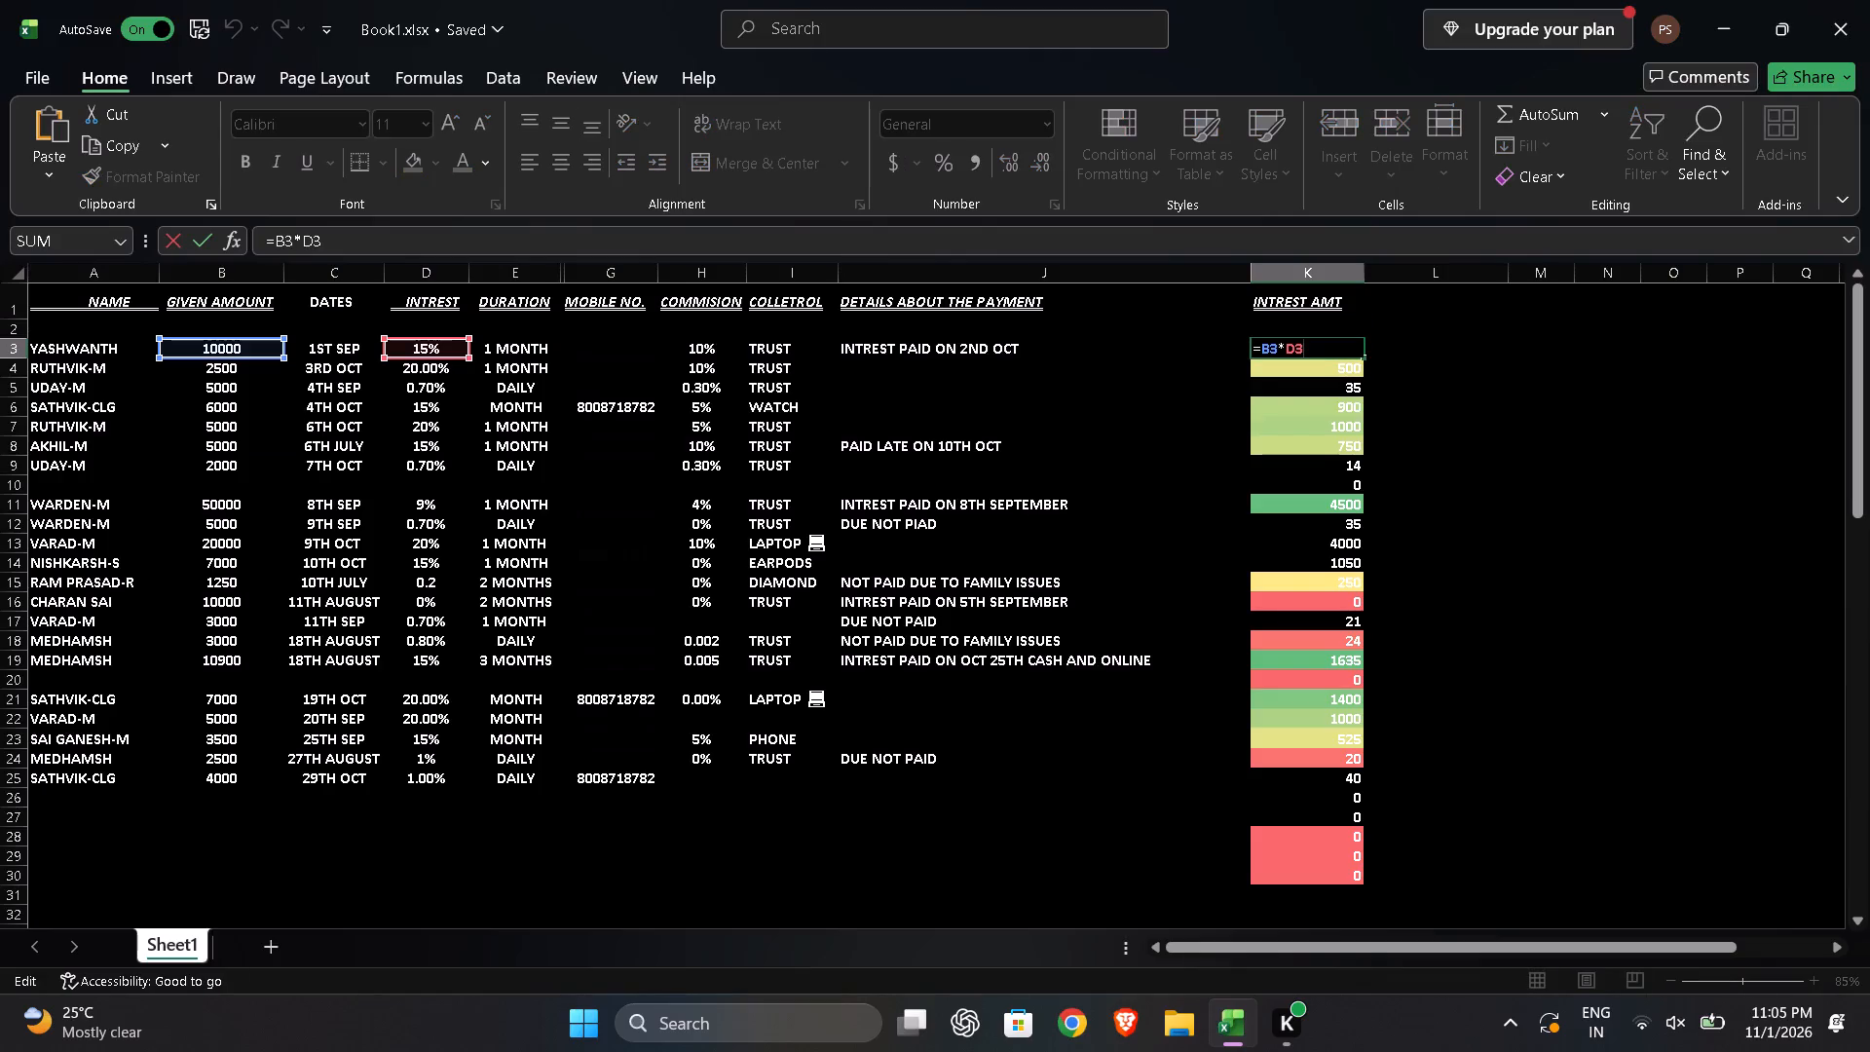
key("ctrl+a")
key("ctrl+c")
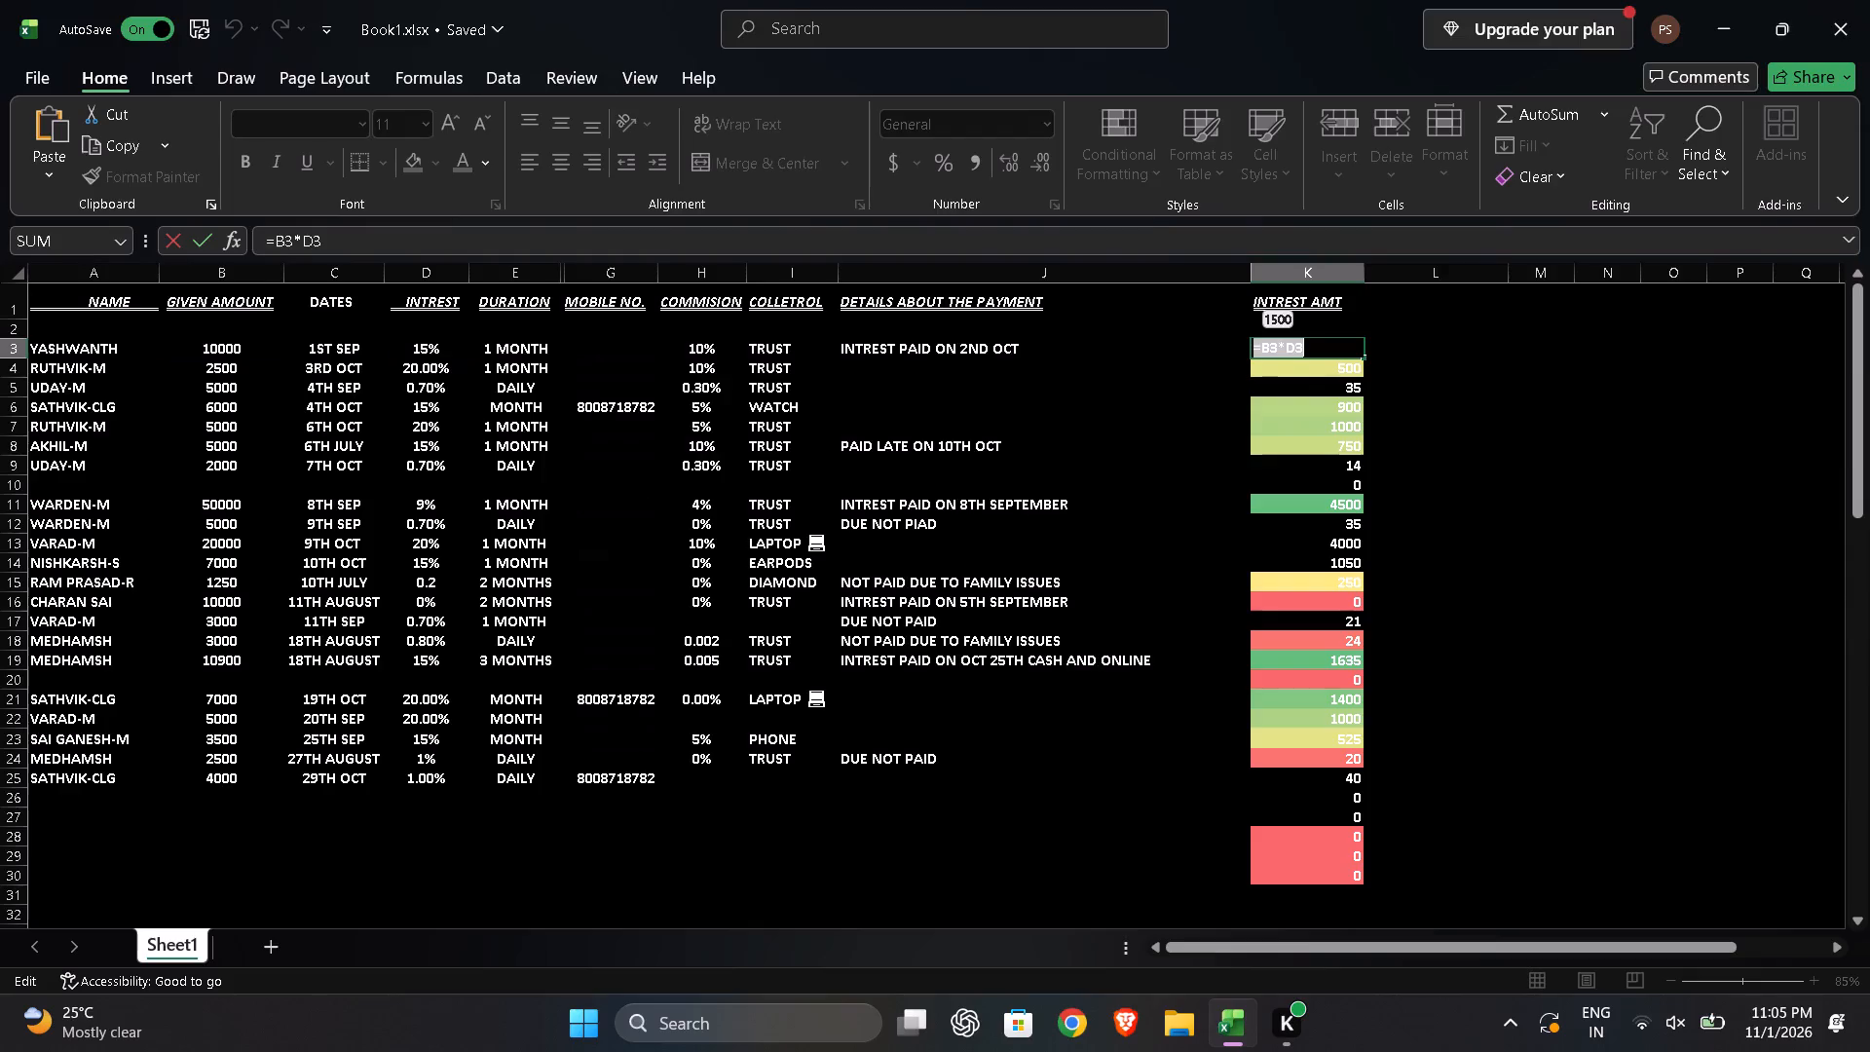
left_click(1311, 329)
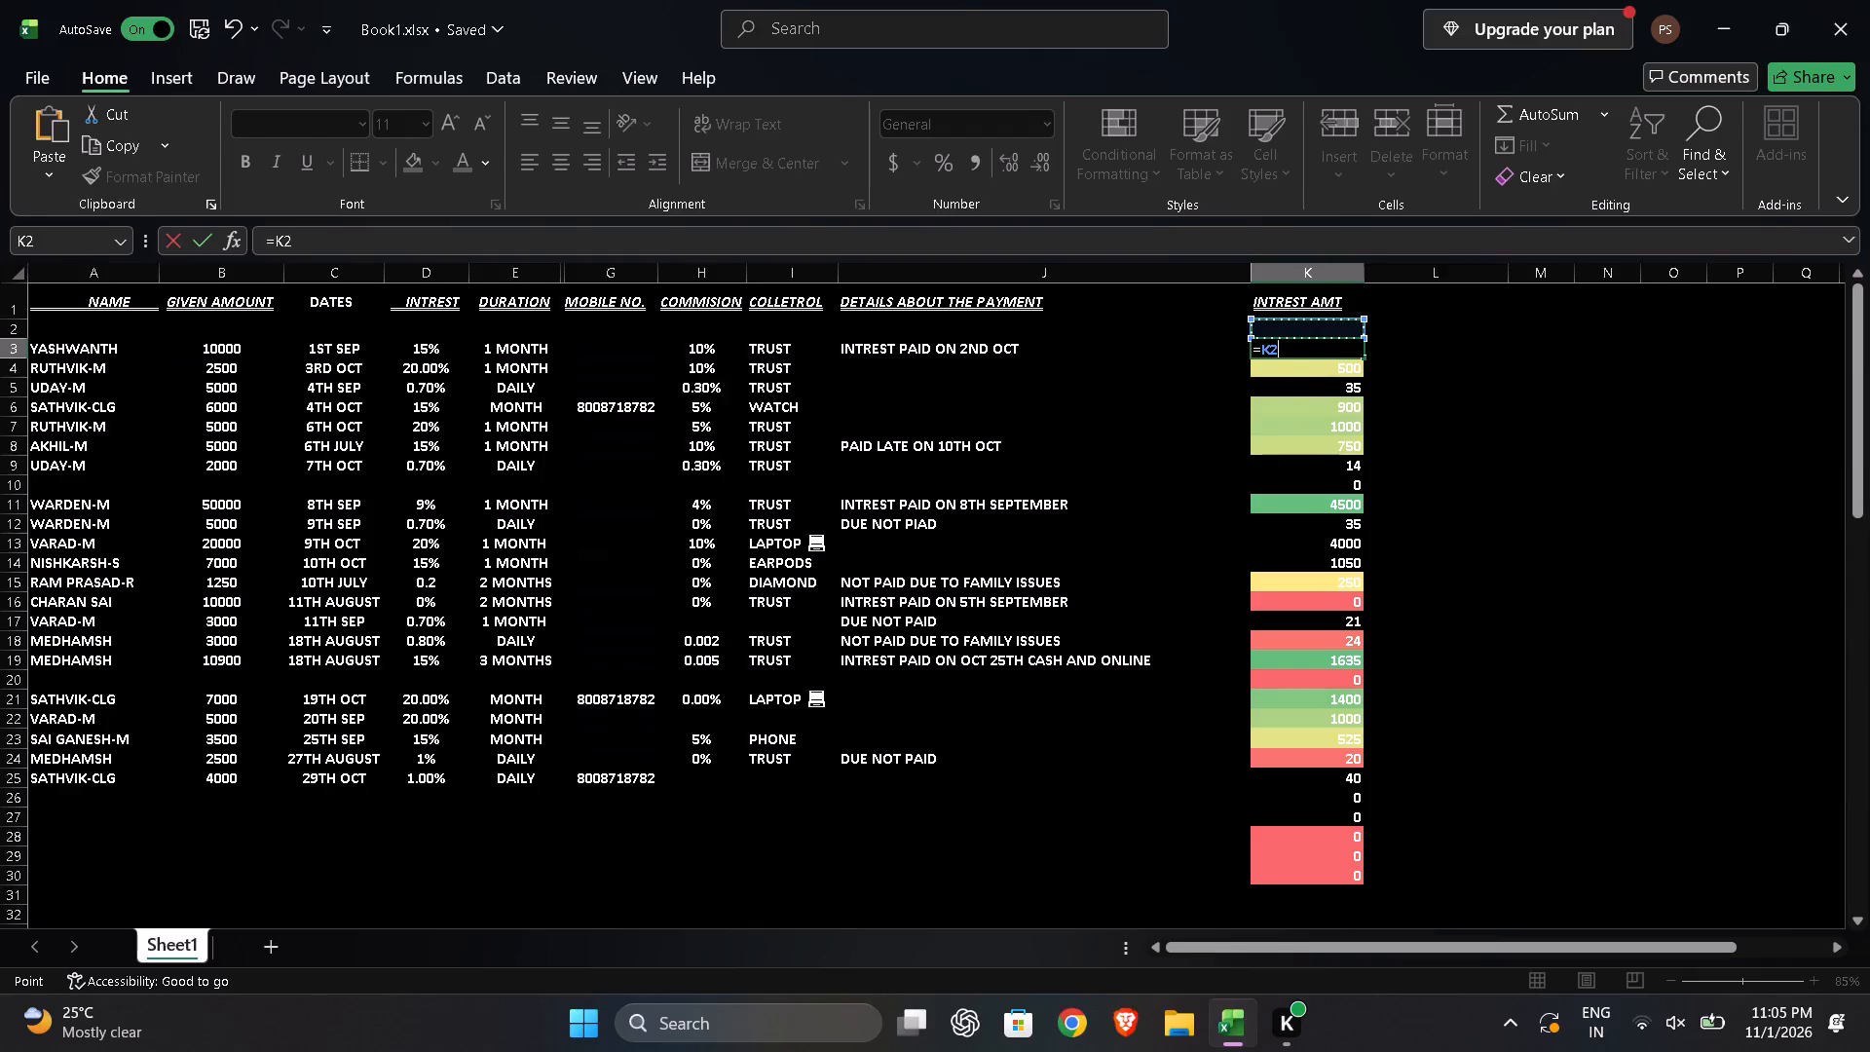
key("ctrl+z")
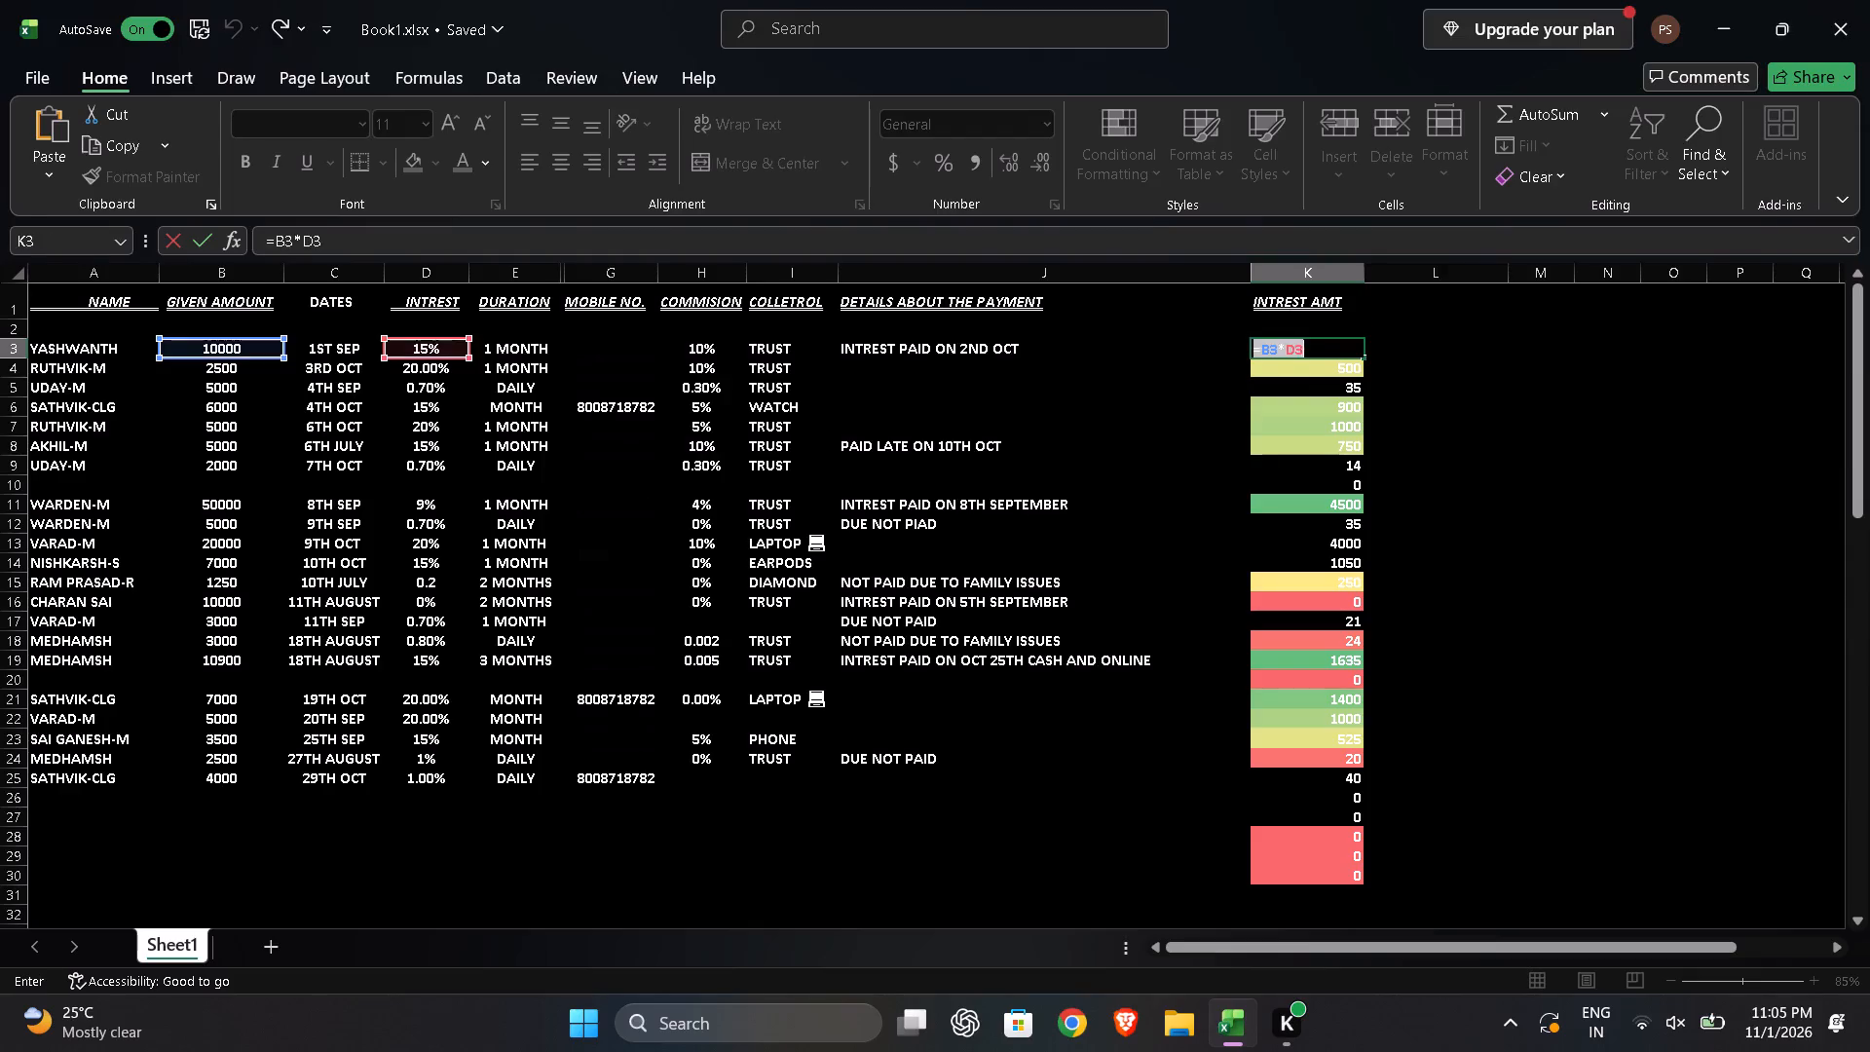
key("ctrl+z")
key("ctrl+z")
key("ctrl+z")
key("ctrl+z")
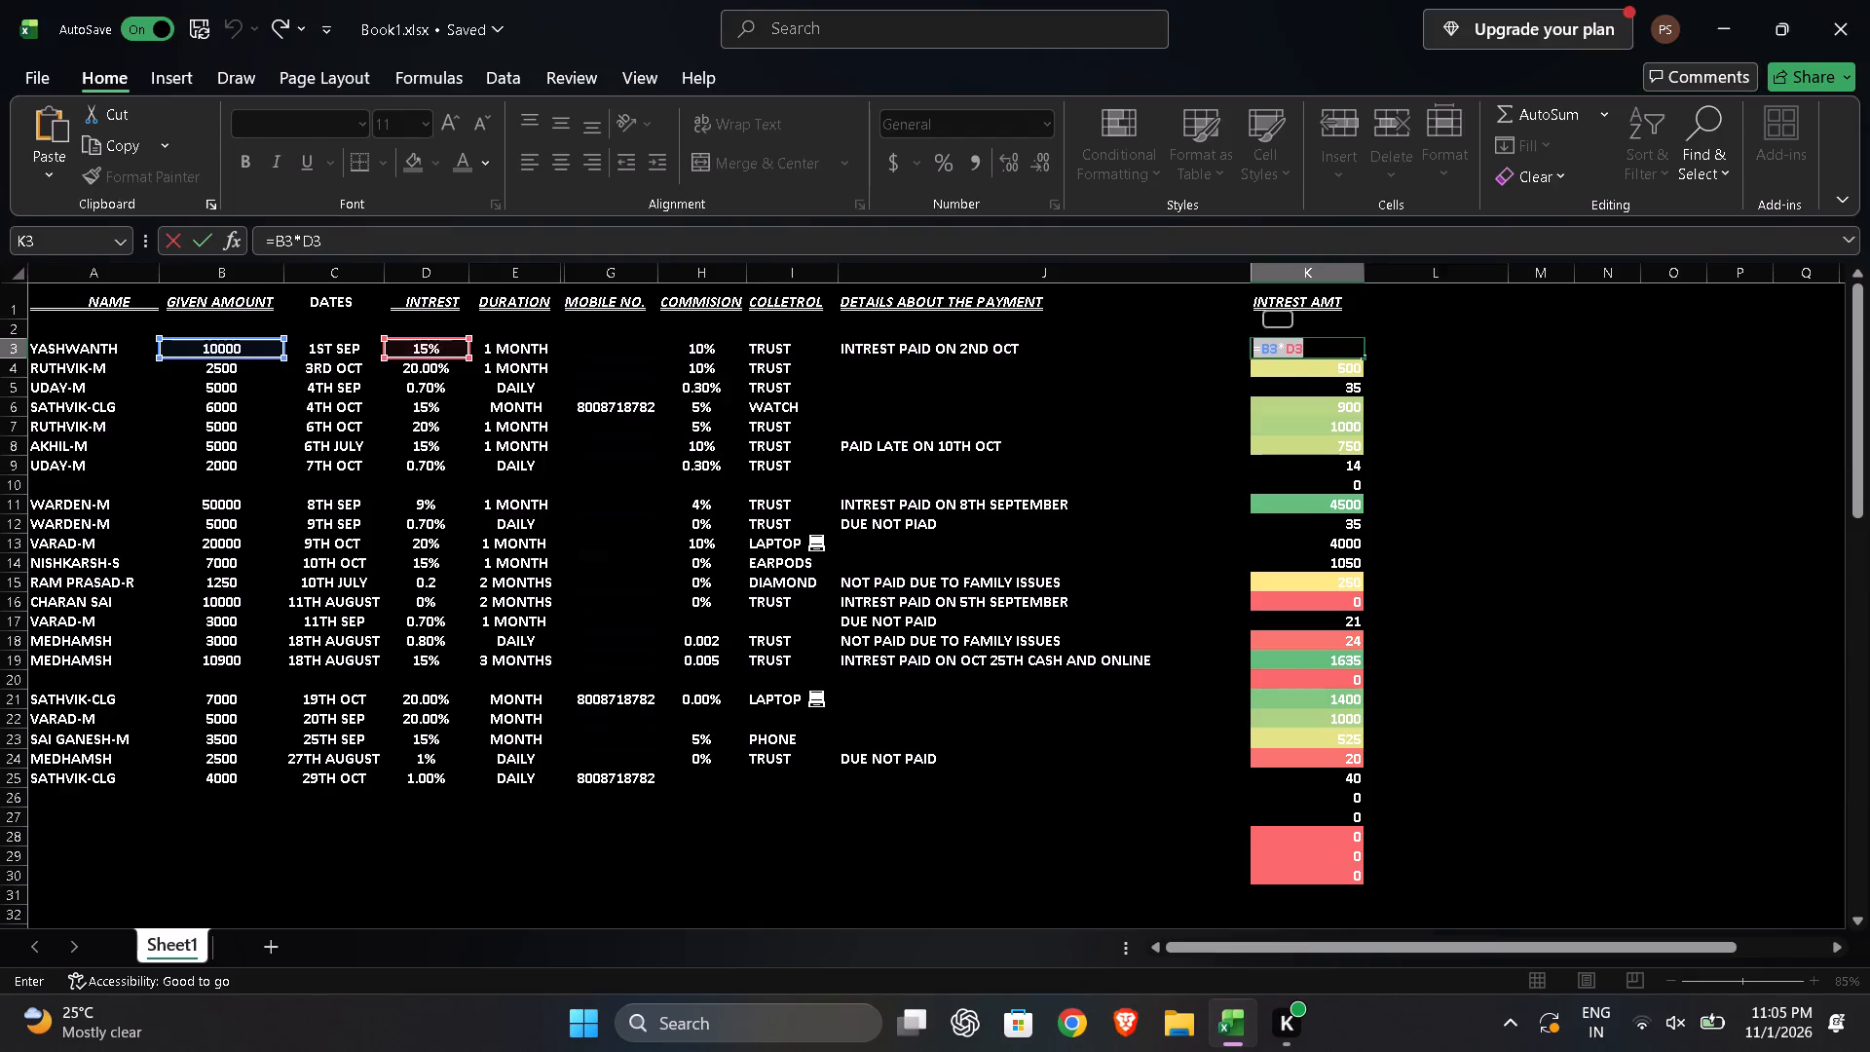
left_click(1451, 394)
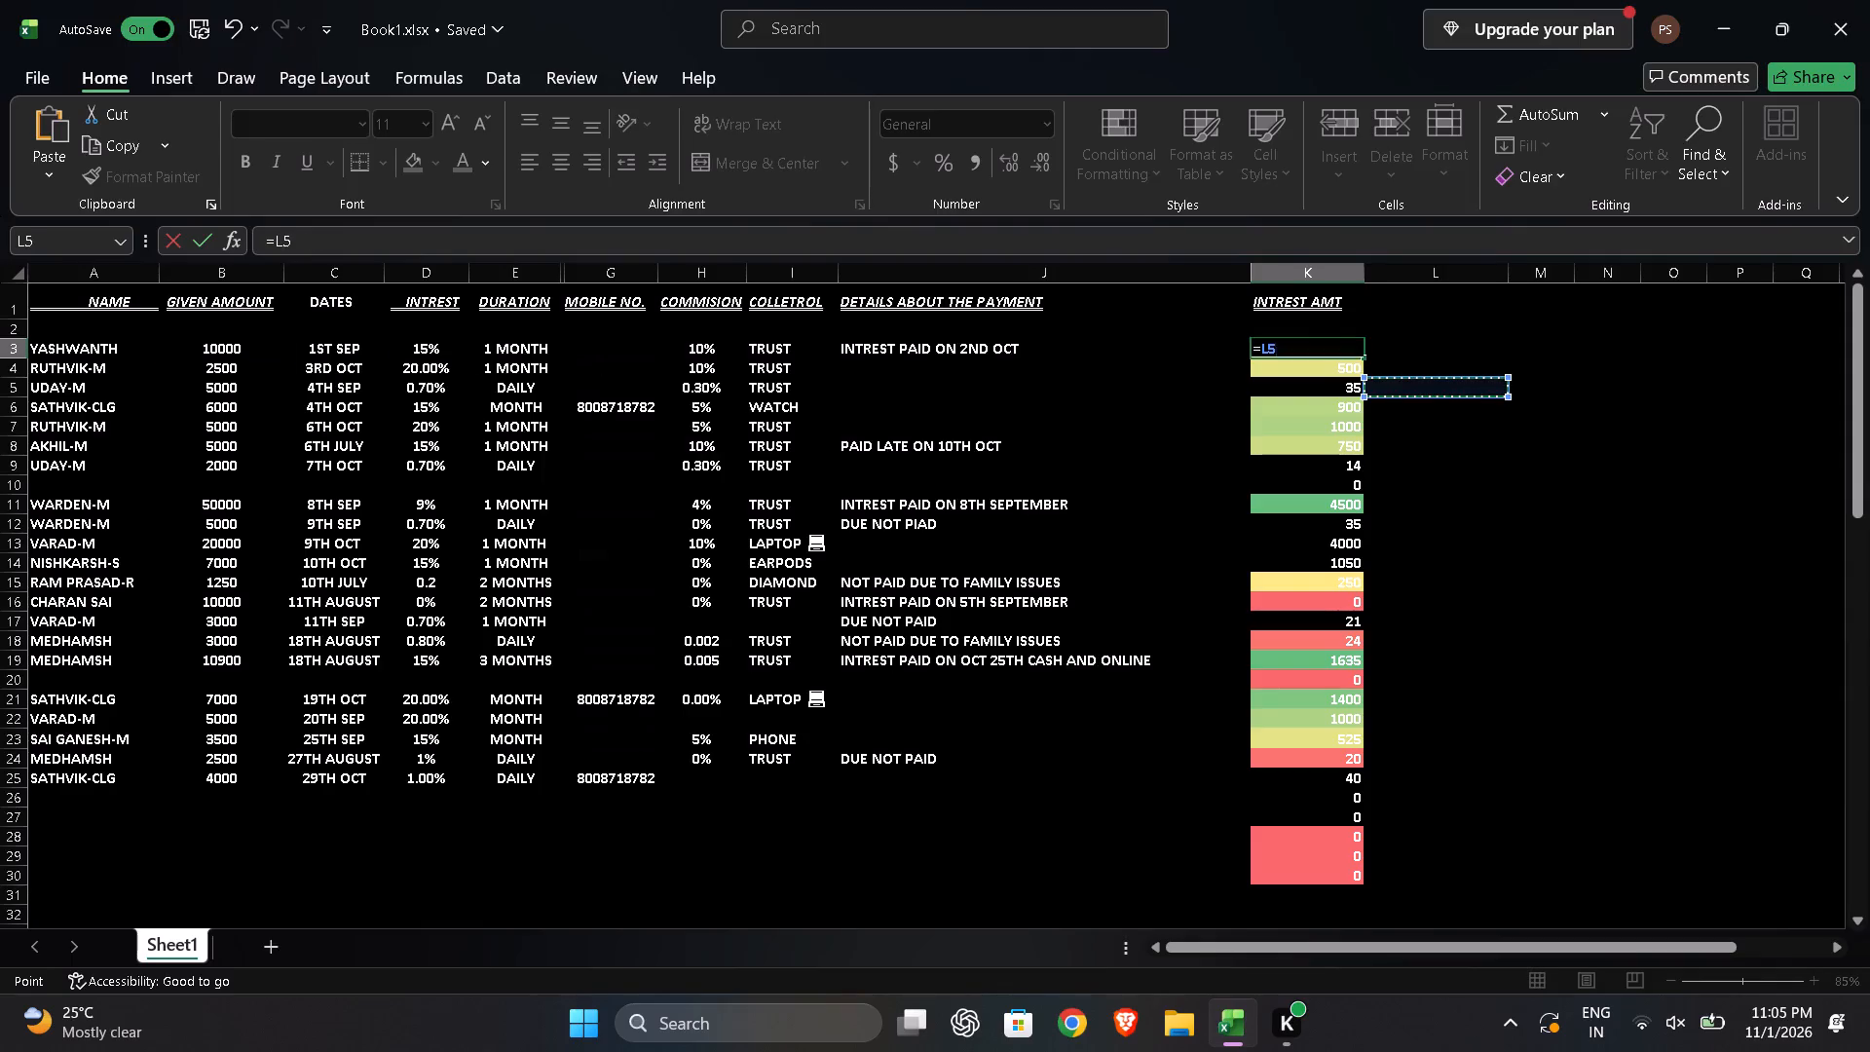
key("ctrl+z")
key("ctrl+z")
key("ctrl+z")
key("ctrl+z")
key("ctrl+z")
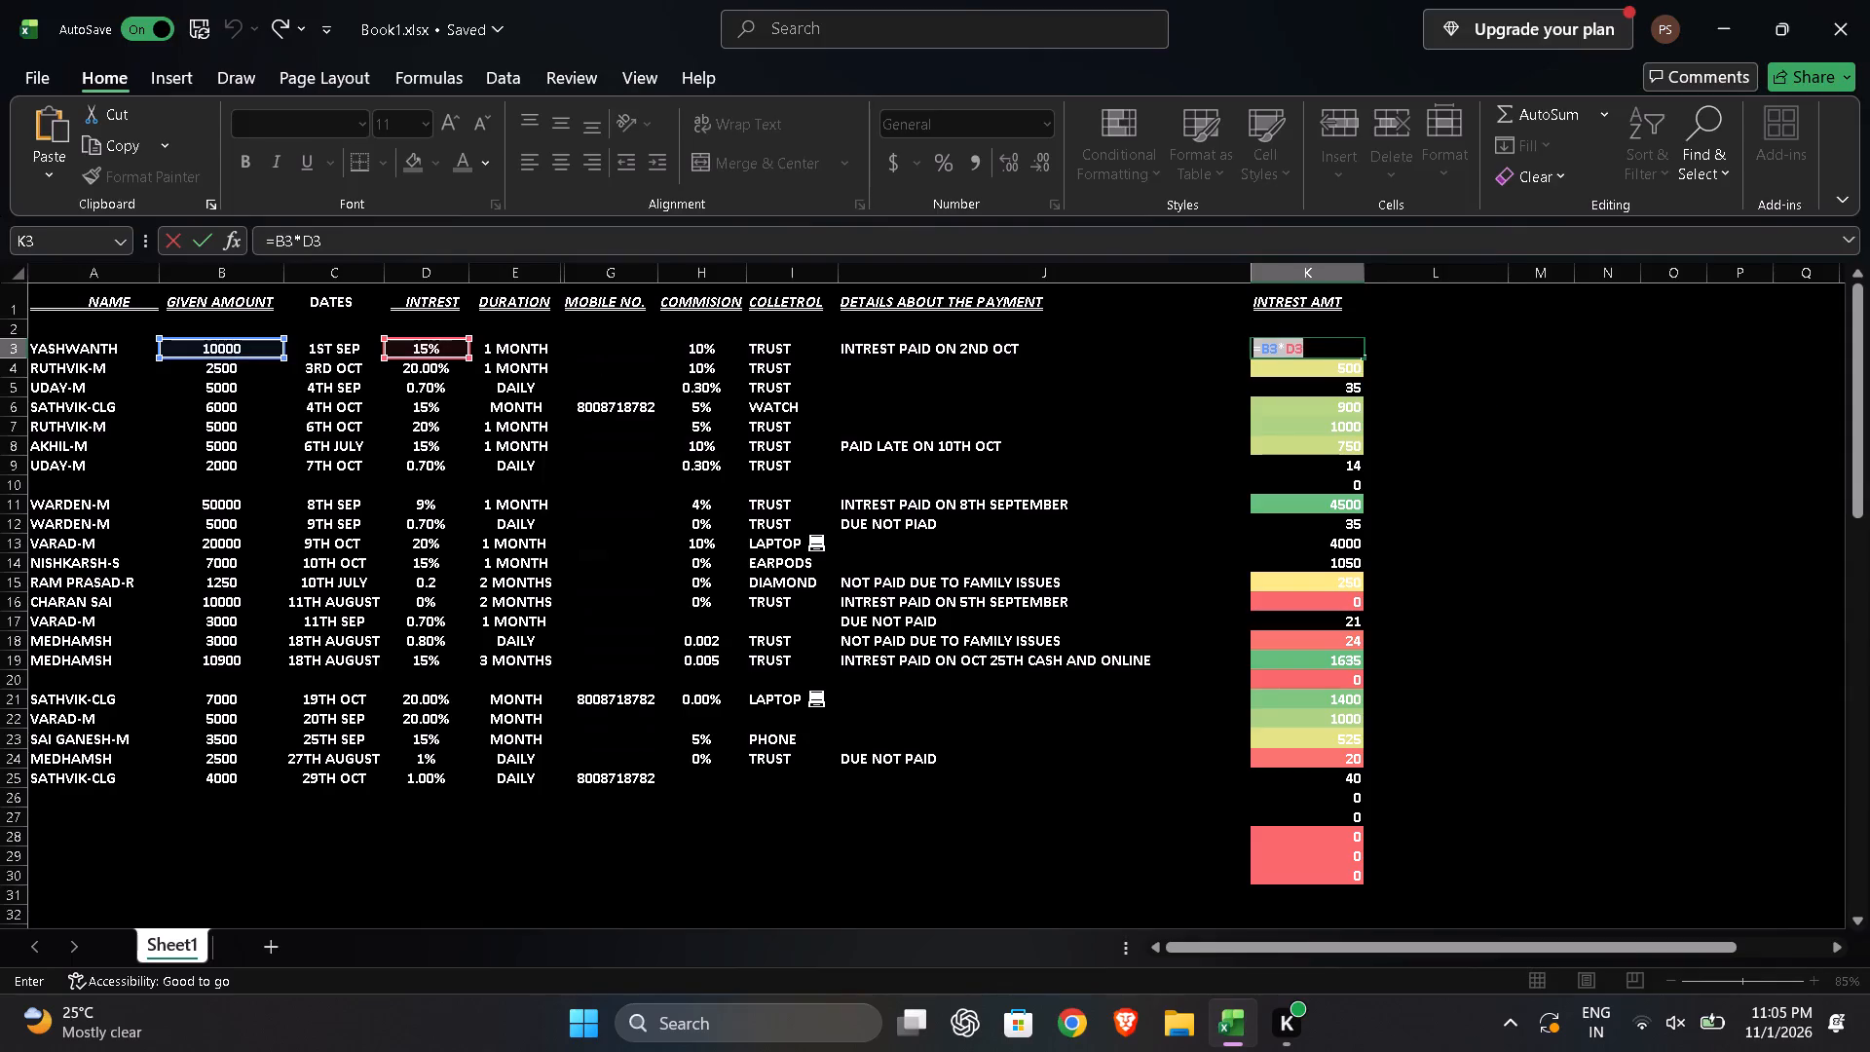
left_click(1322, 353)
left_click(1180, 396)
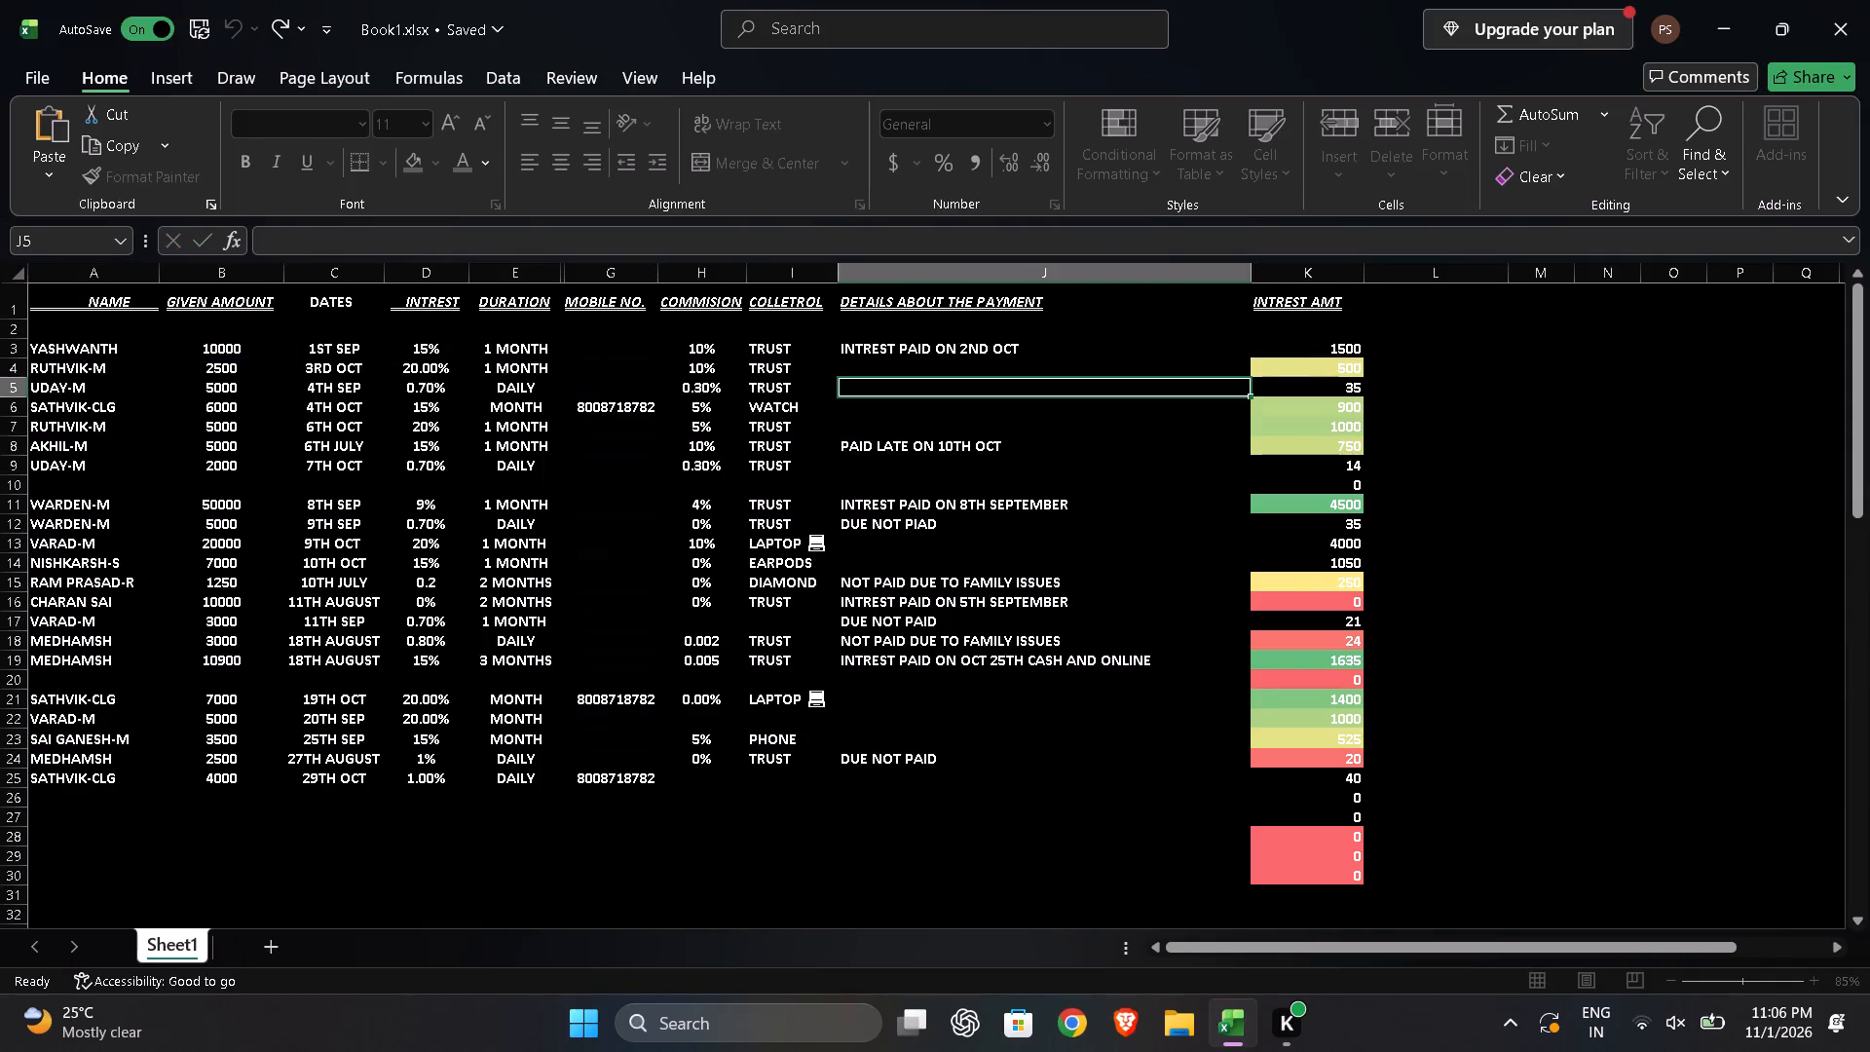
Enter the interest formula =B2*D2 in cell K2, adapting the copied formula =B3*D3 to row 2.
double_click(1298, 324)
key("ctrl+v")
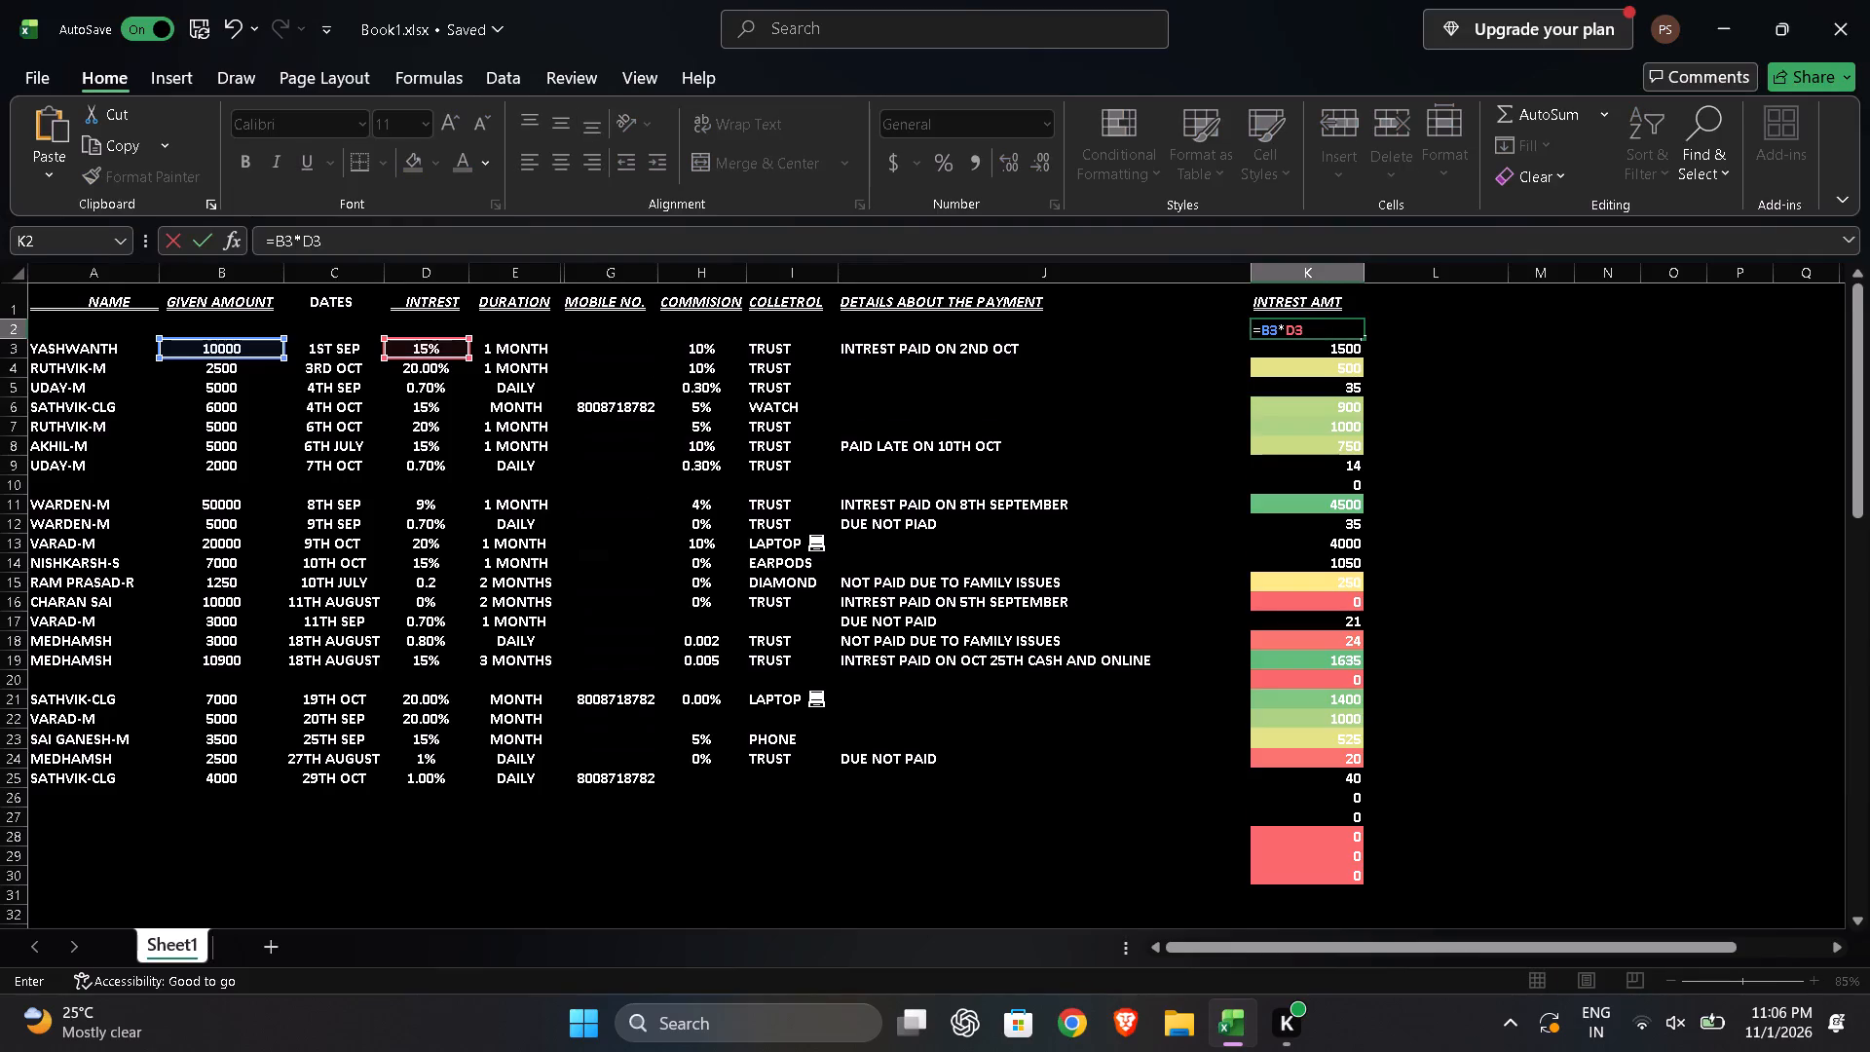
key("BackSpace")
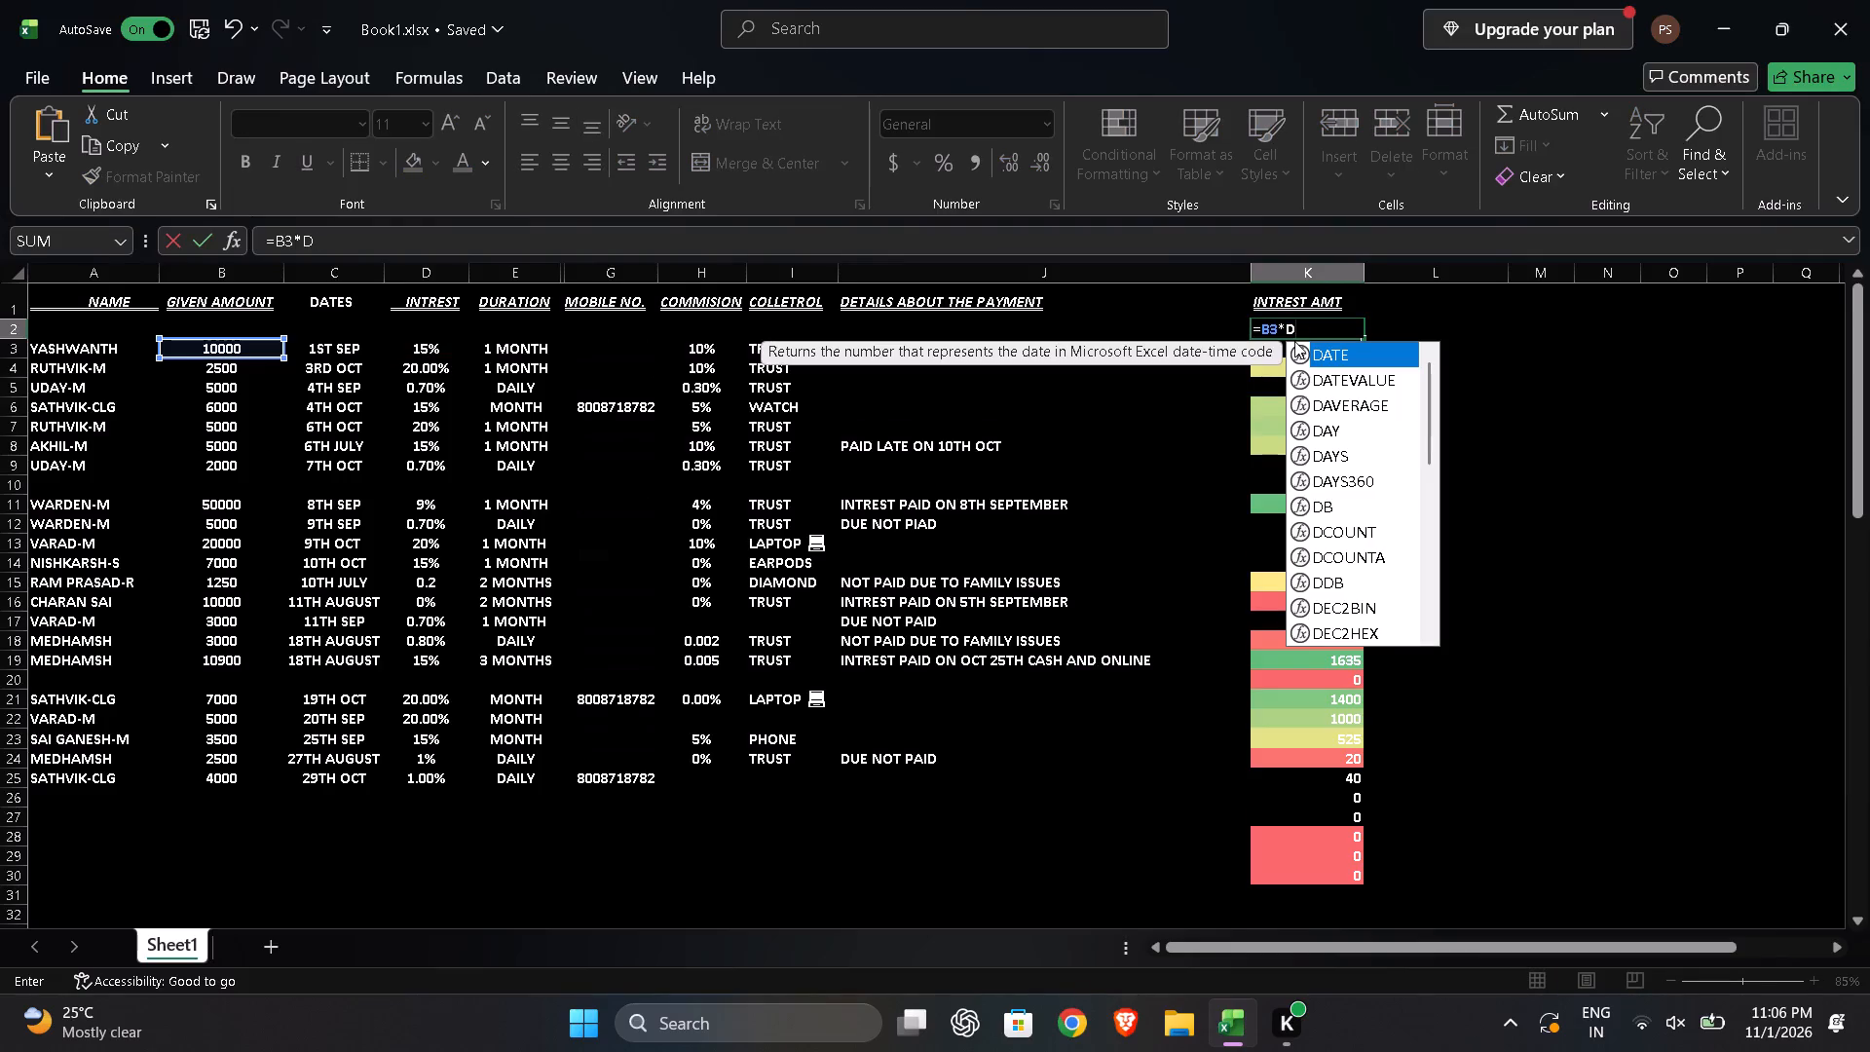
key("2")
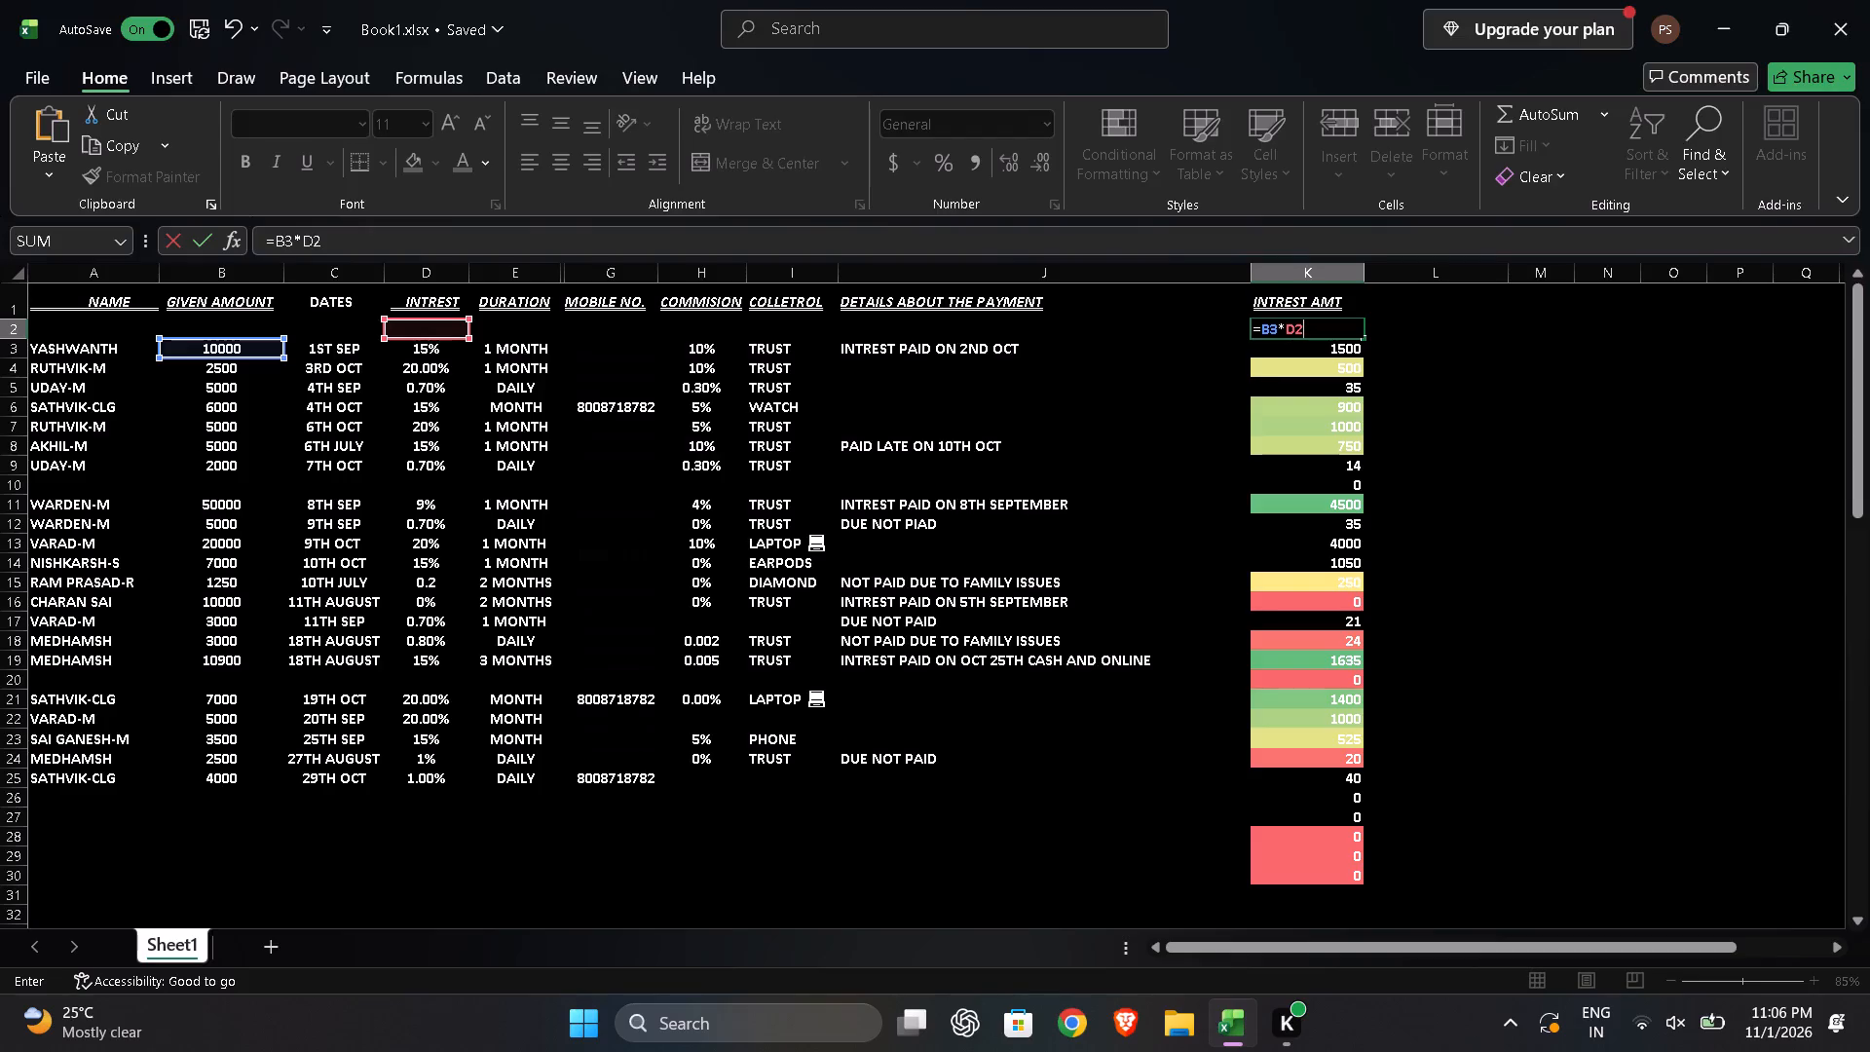
left_click(1276, 328)
key("BackSpace")
key("2")
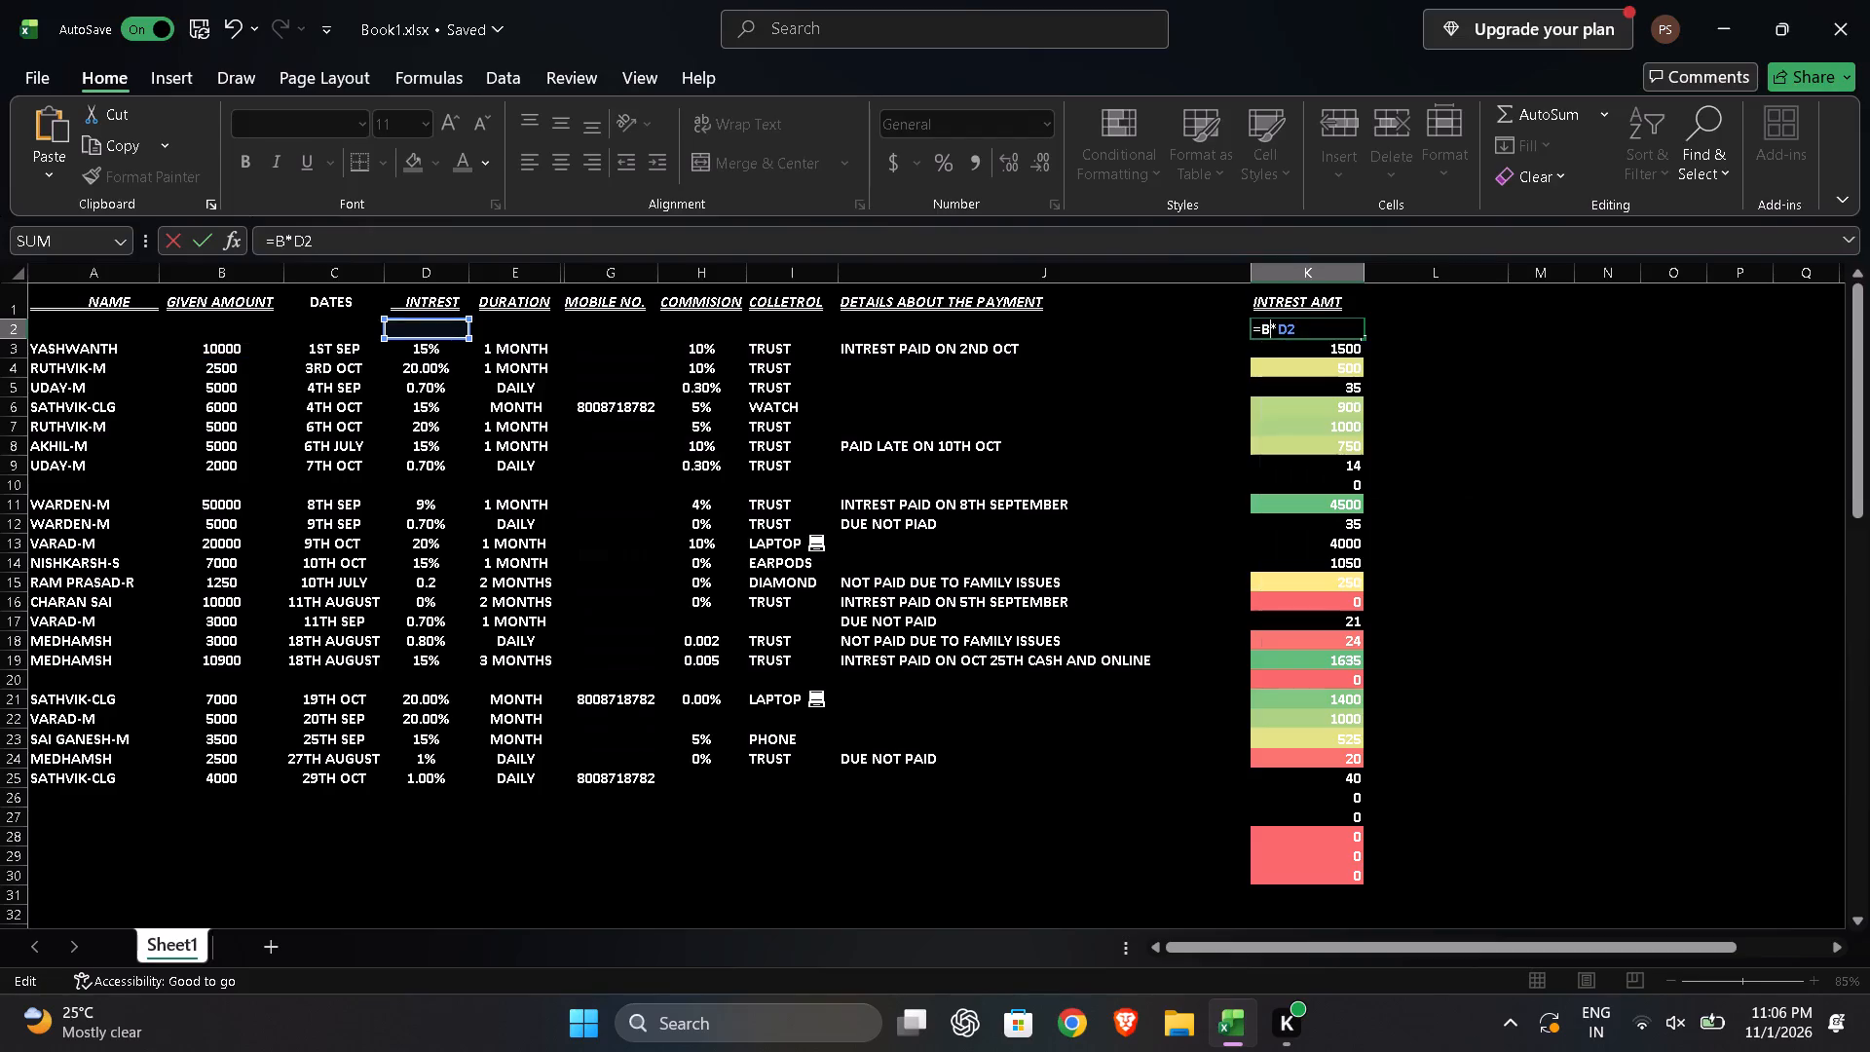
left_click(1436, 328)
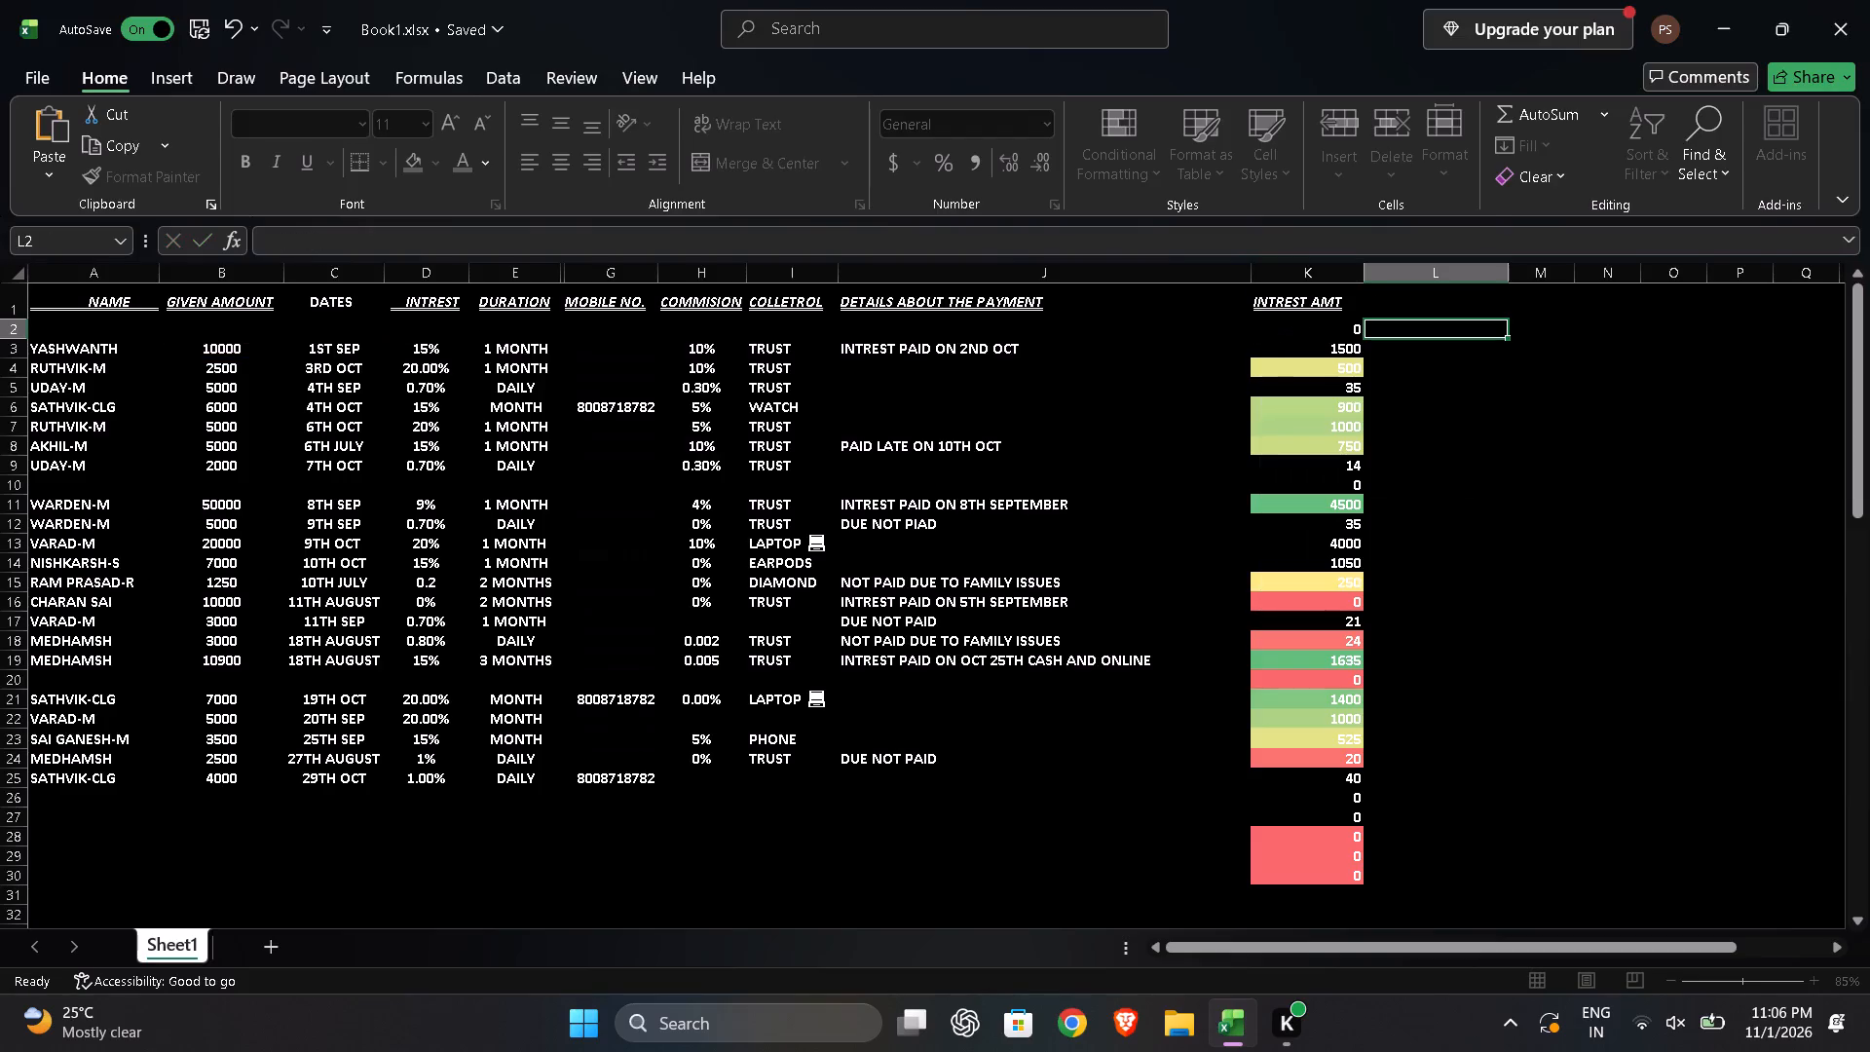
Open the empty NAME cell A2 for editing.
left_click(108, 320)
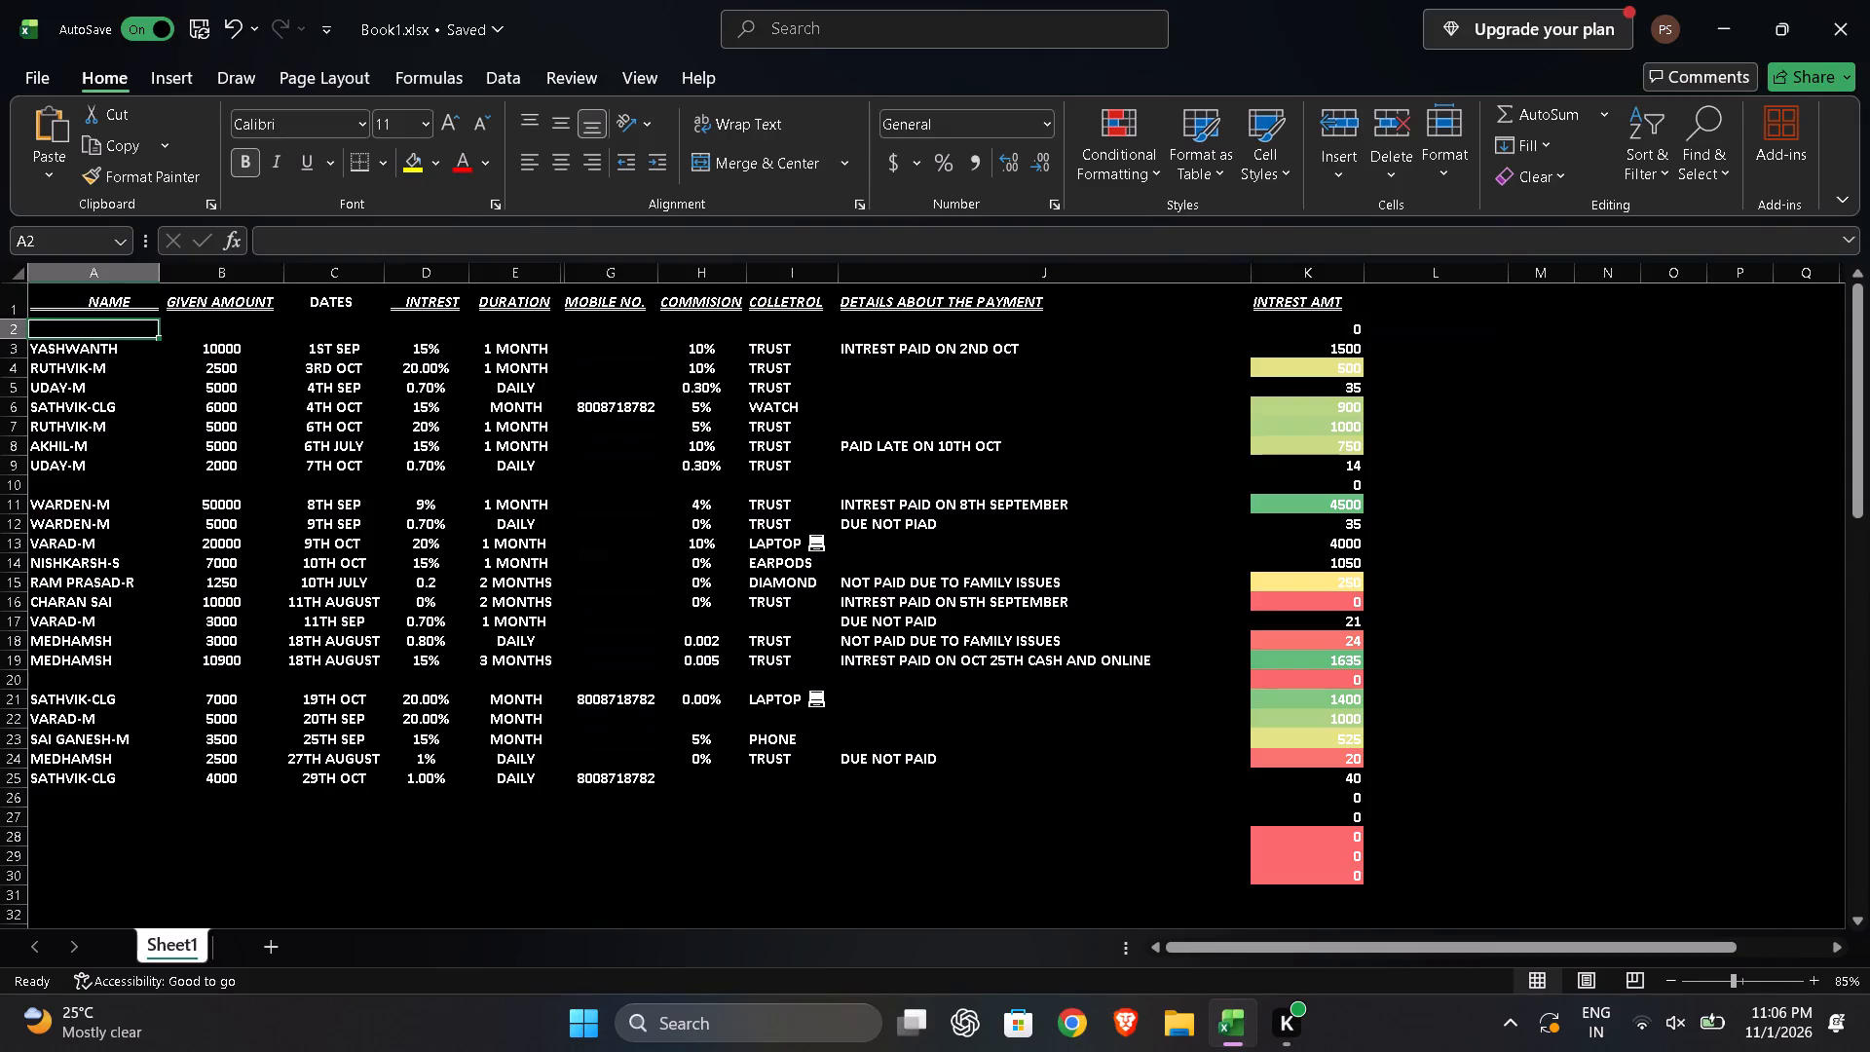
scroll(207, 787, "down", 1)
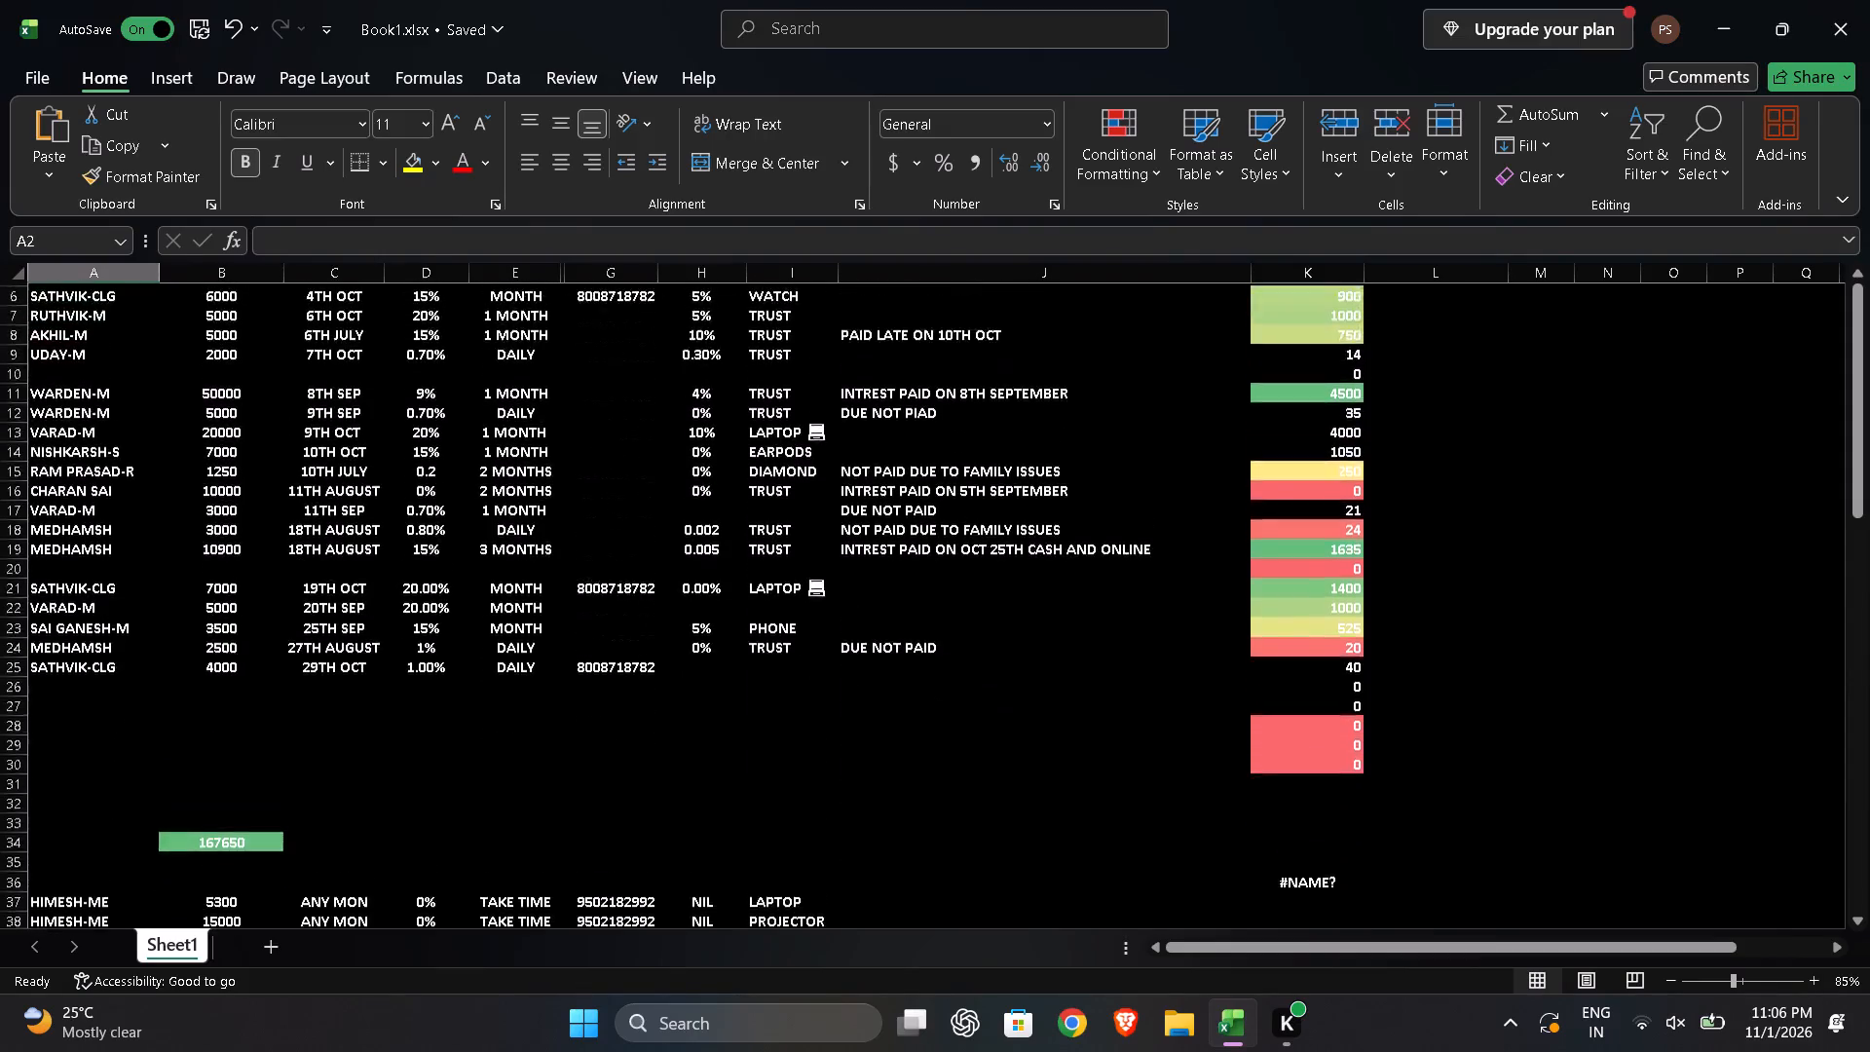
scroll(207, 787, "down", 4)
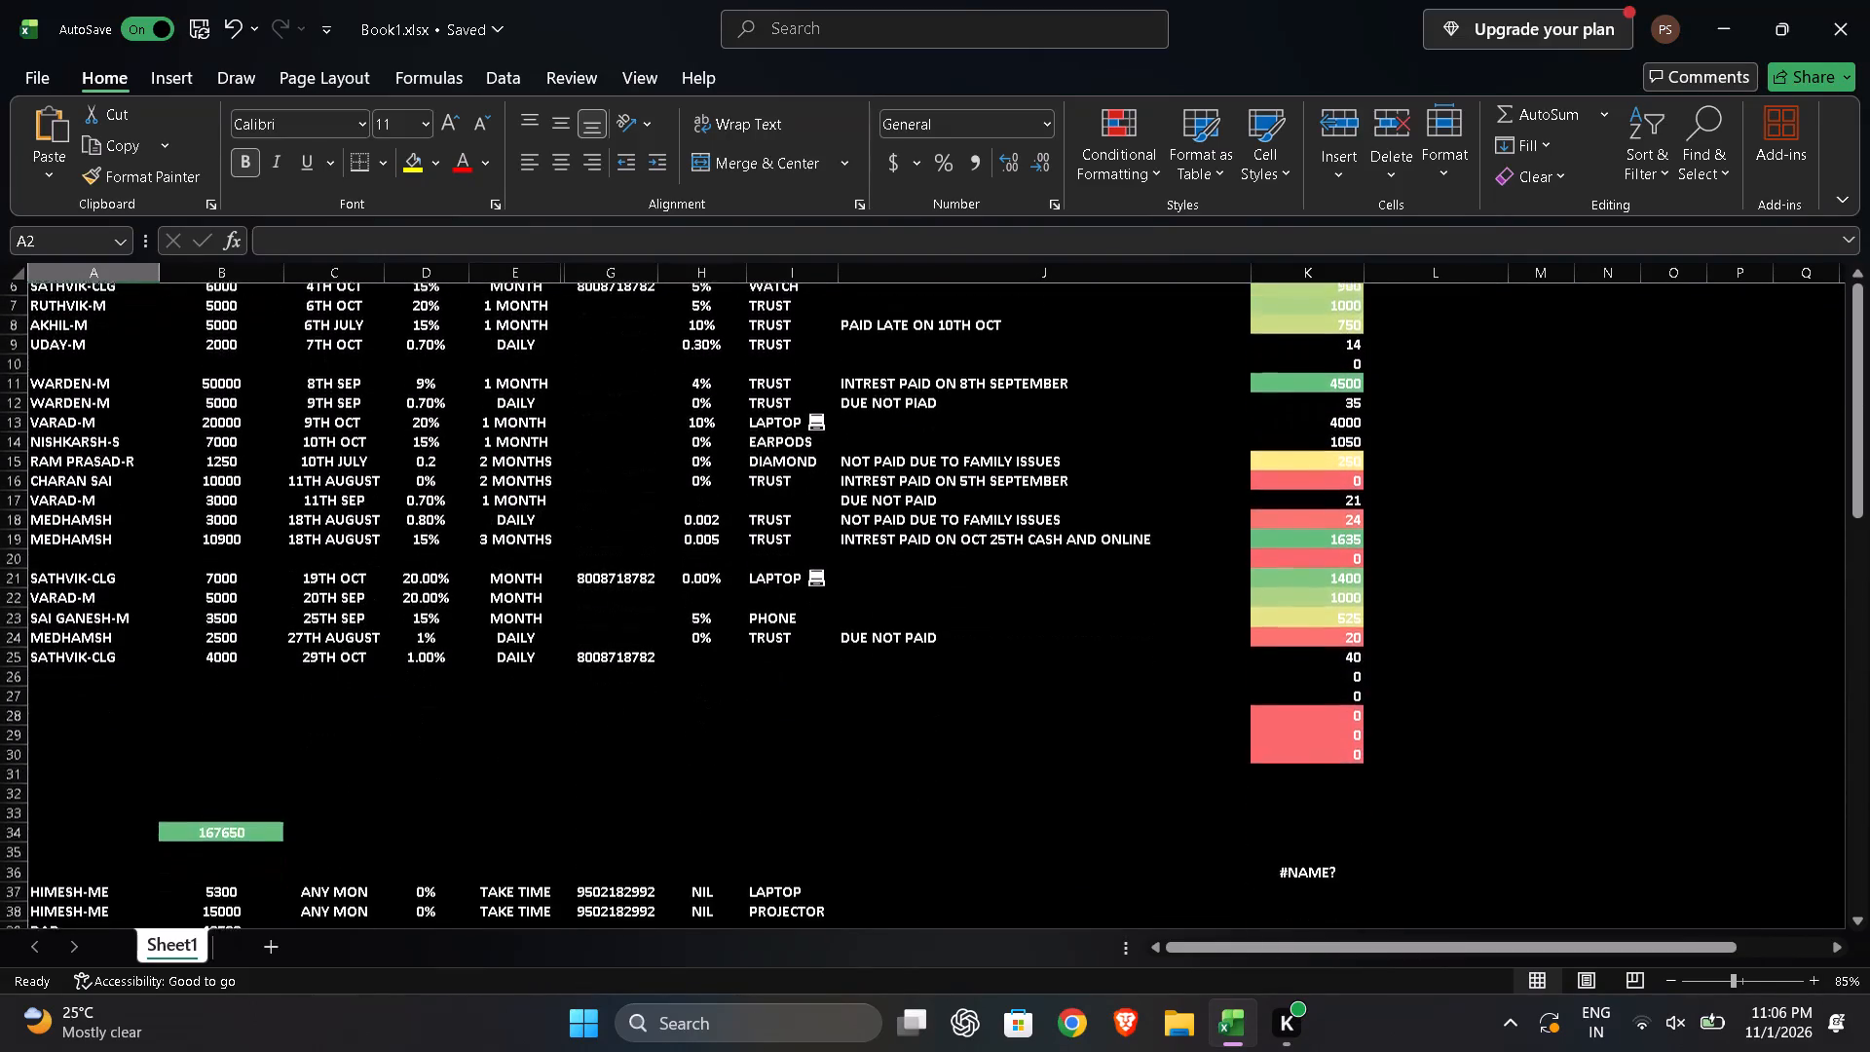
scroll(207, 787, "down", 1)
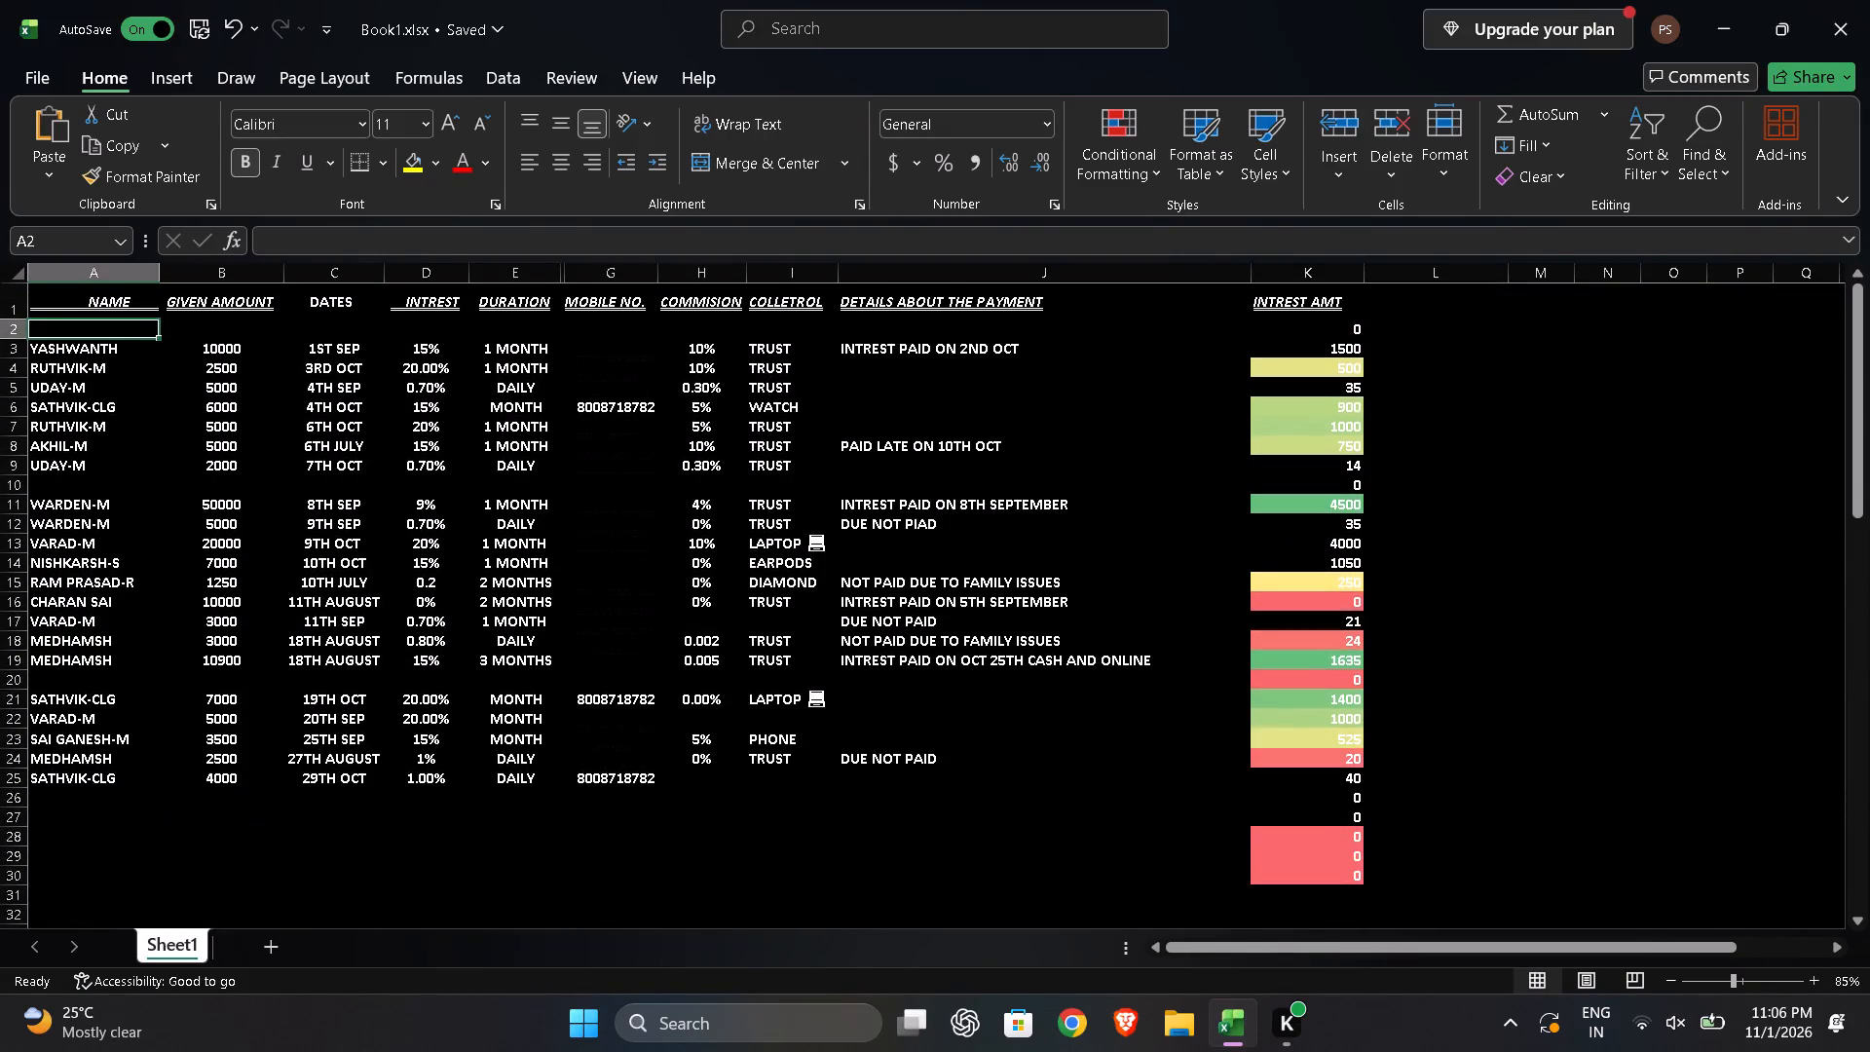
double_click(89, 333)
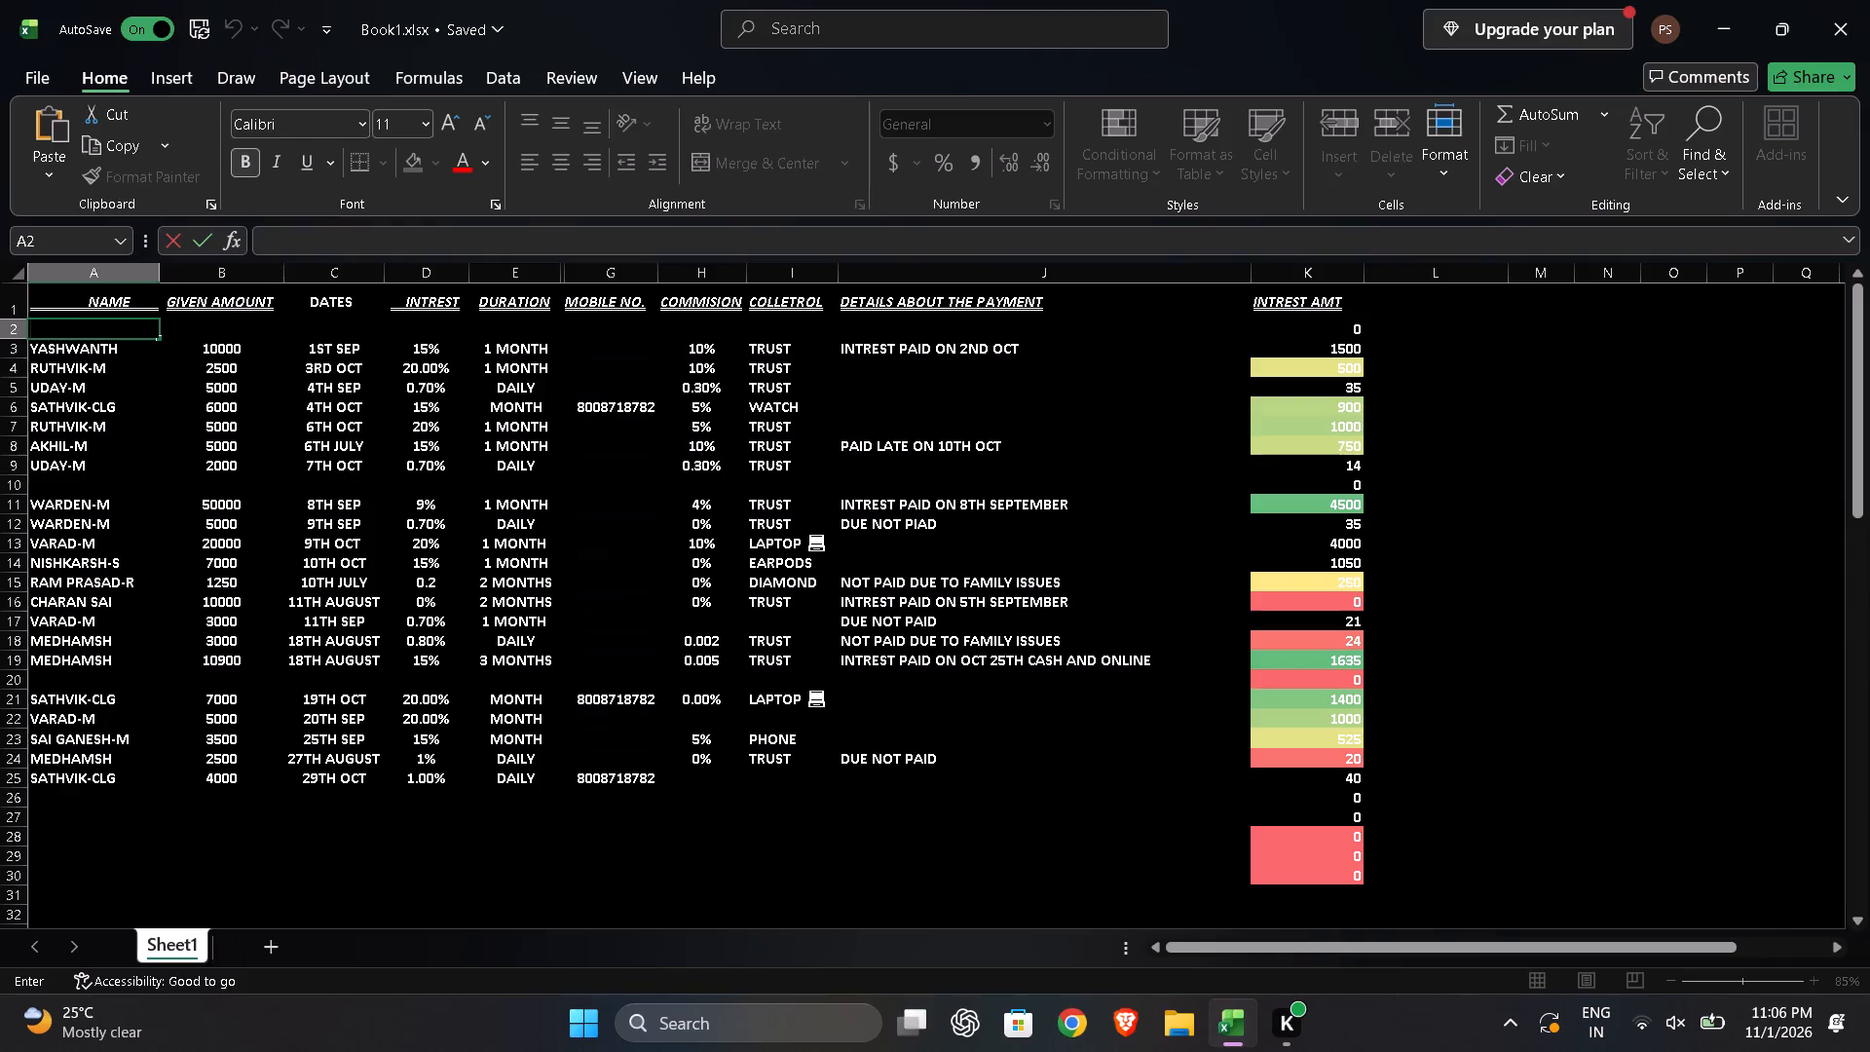
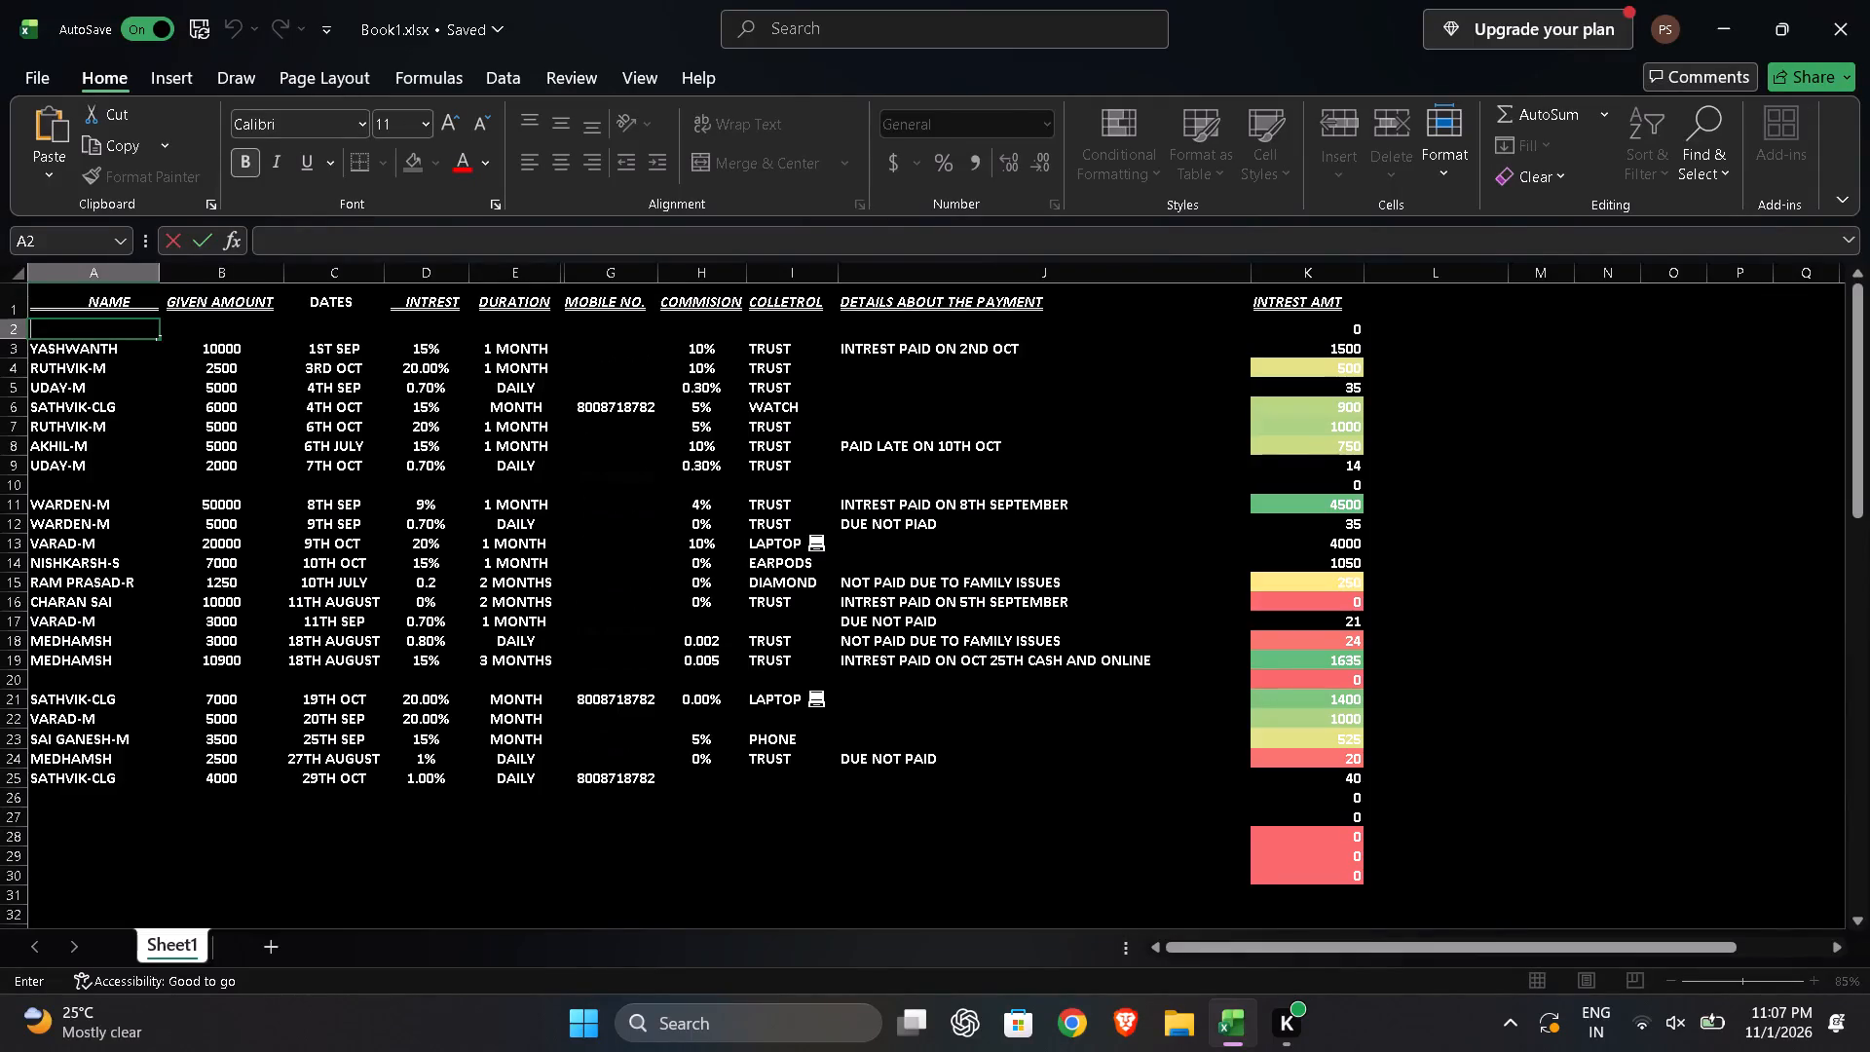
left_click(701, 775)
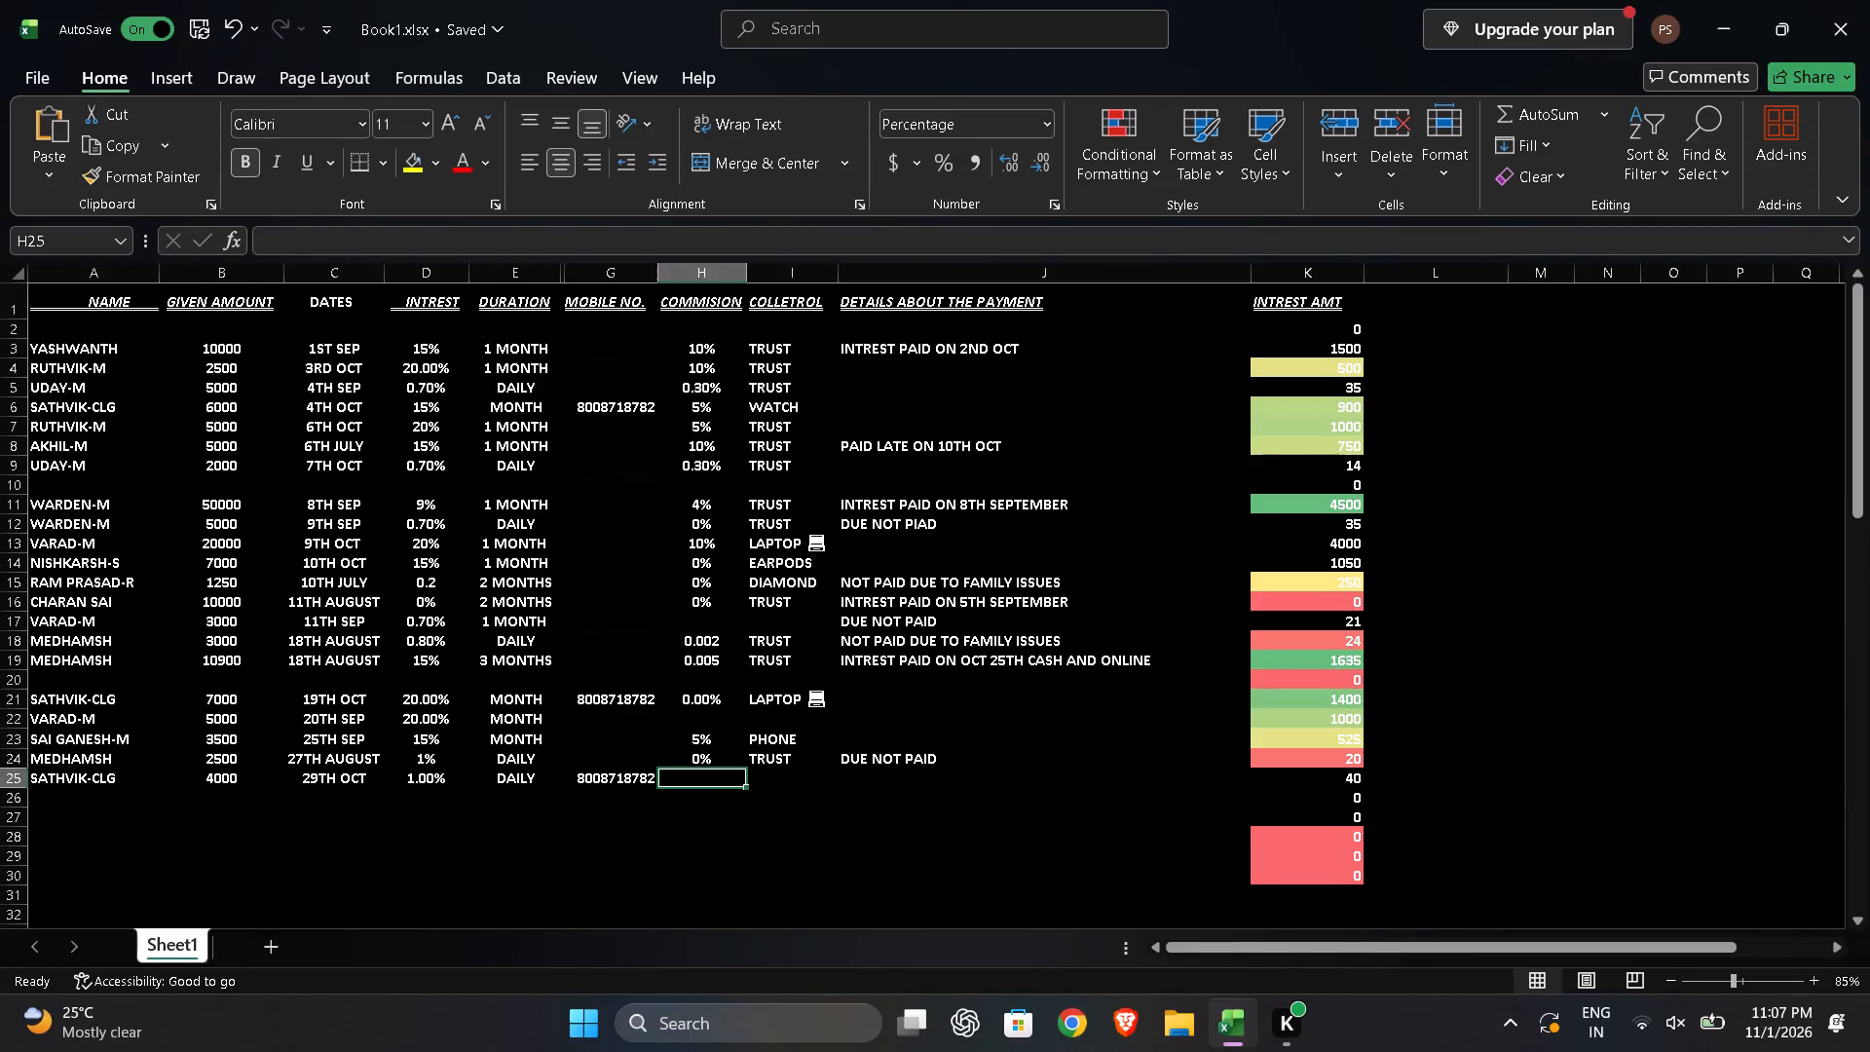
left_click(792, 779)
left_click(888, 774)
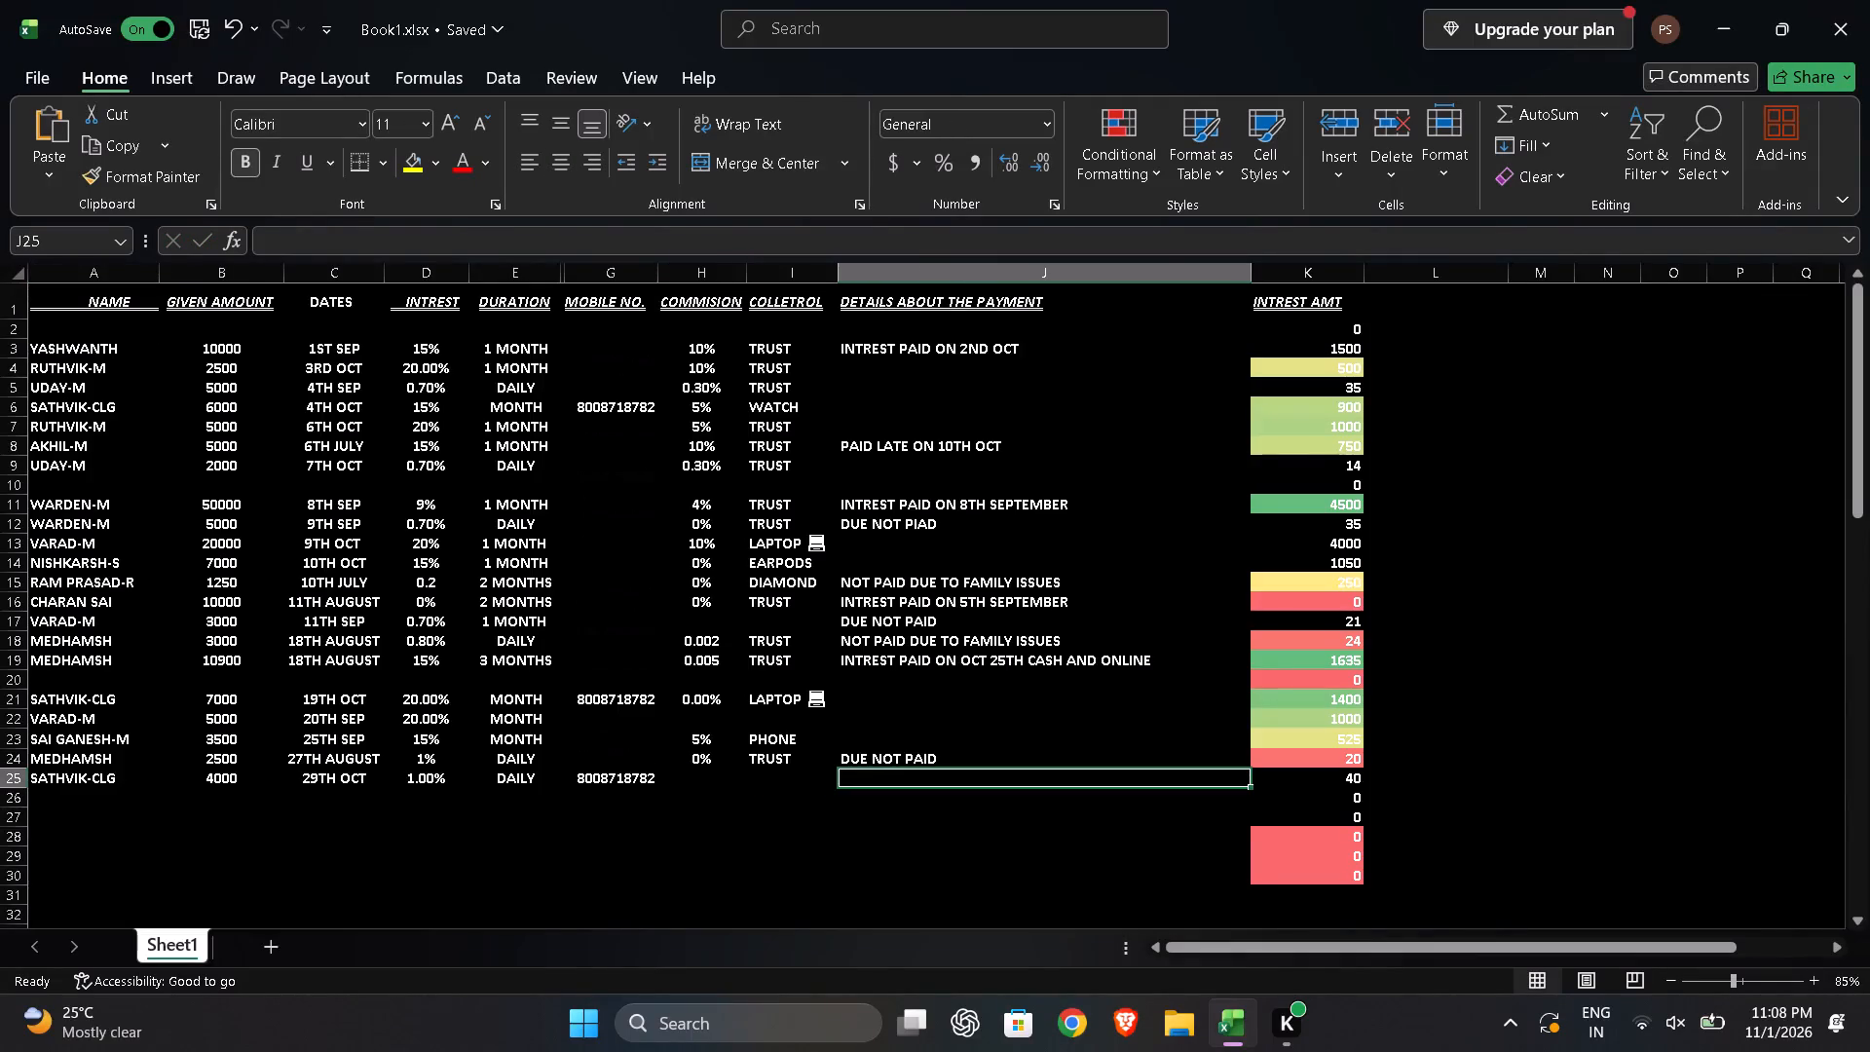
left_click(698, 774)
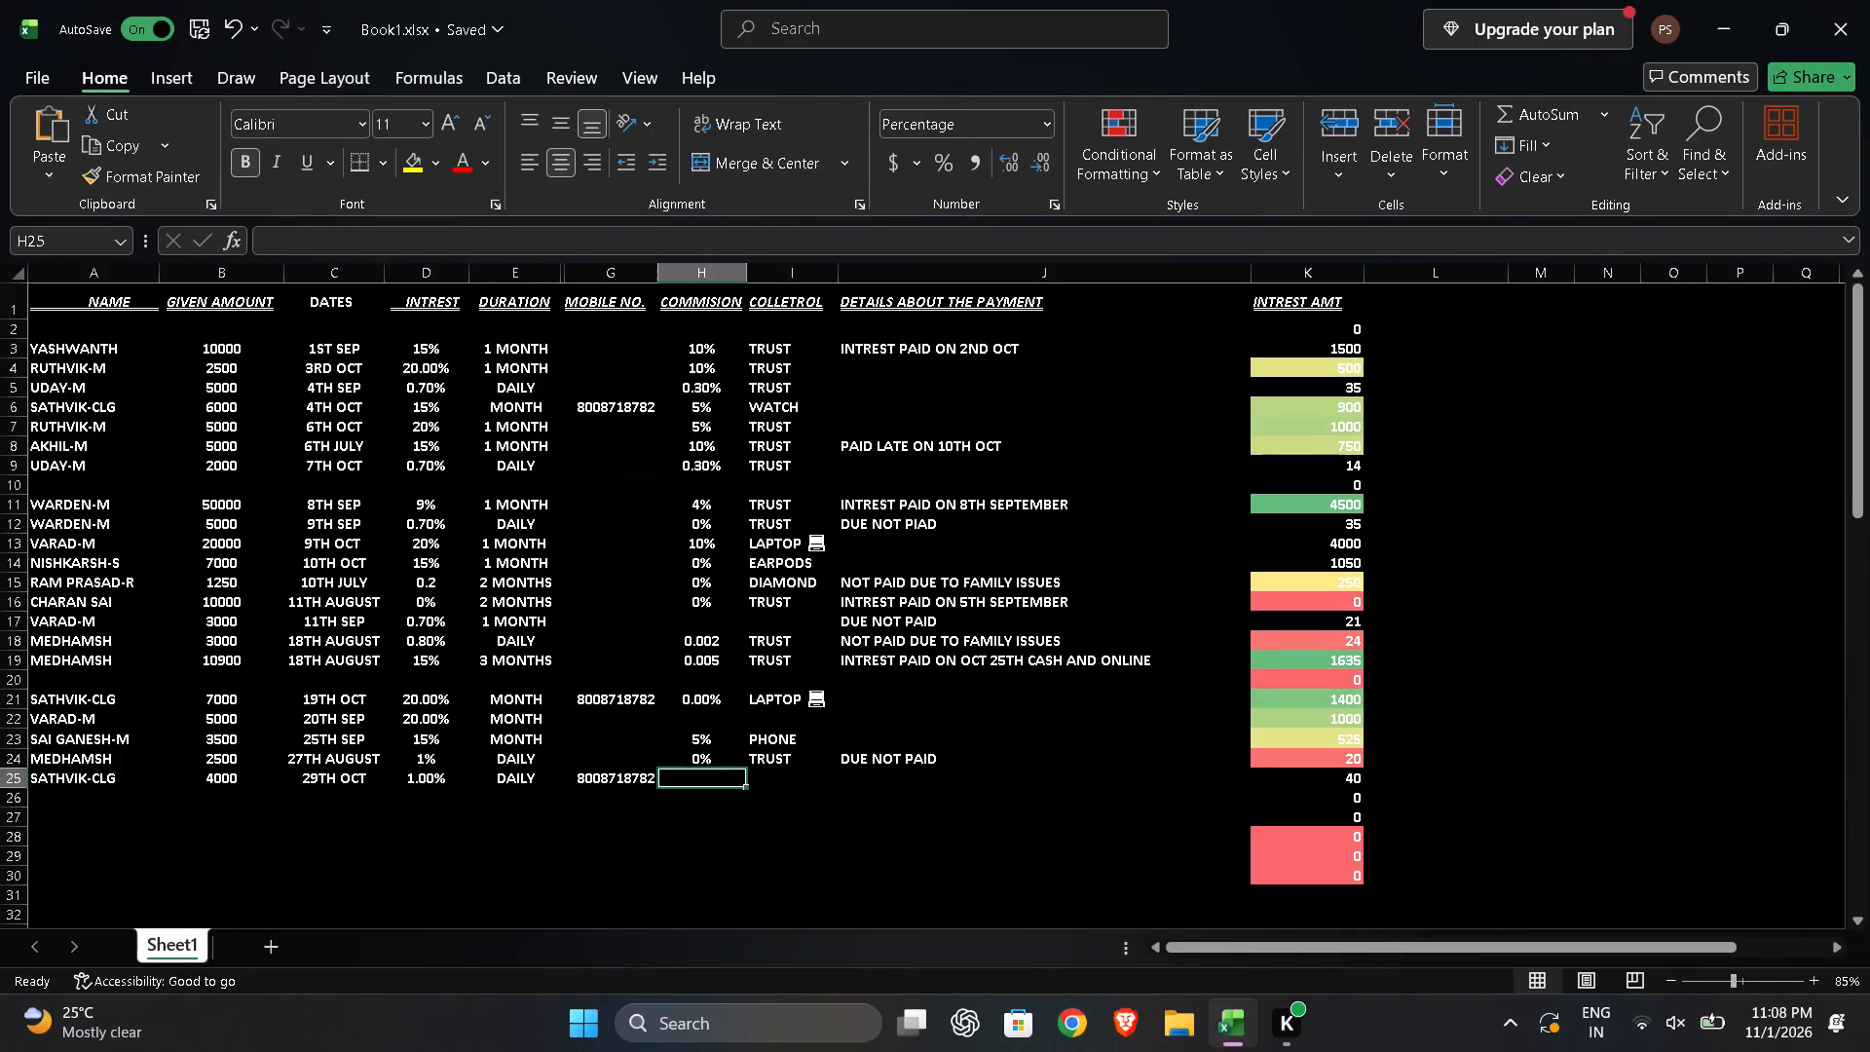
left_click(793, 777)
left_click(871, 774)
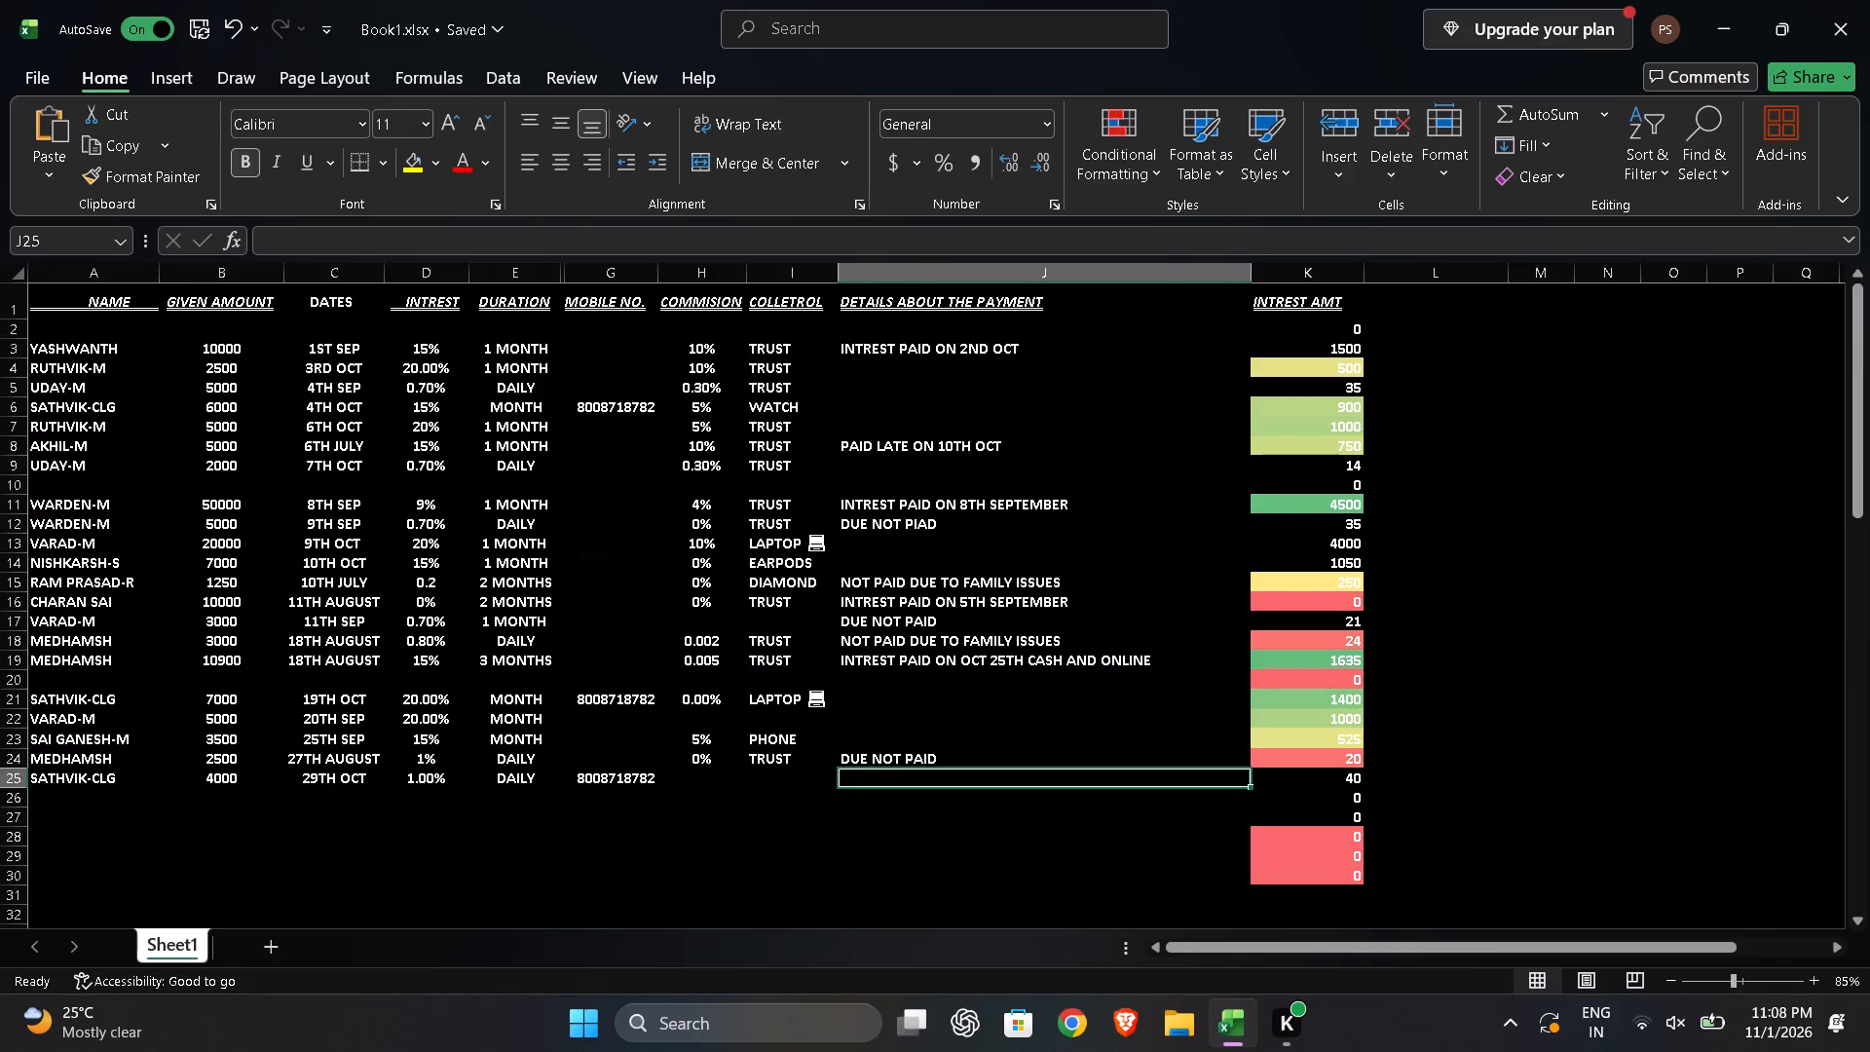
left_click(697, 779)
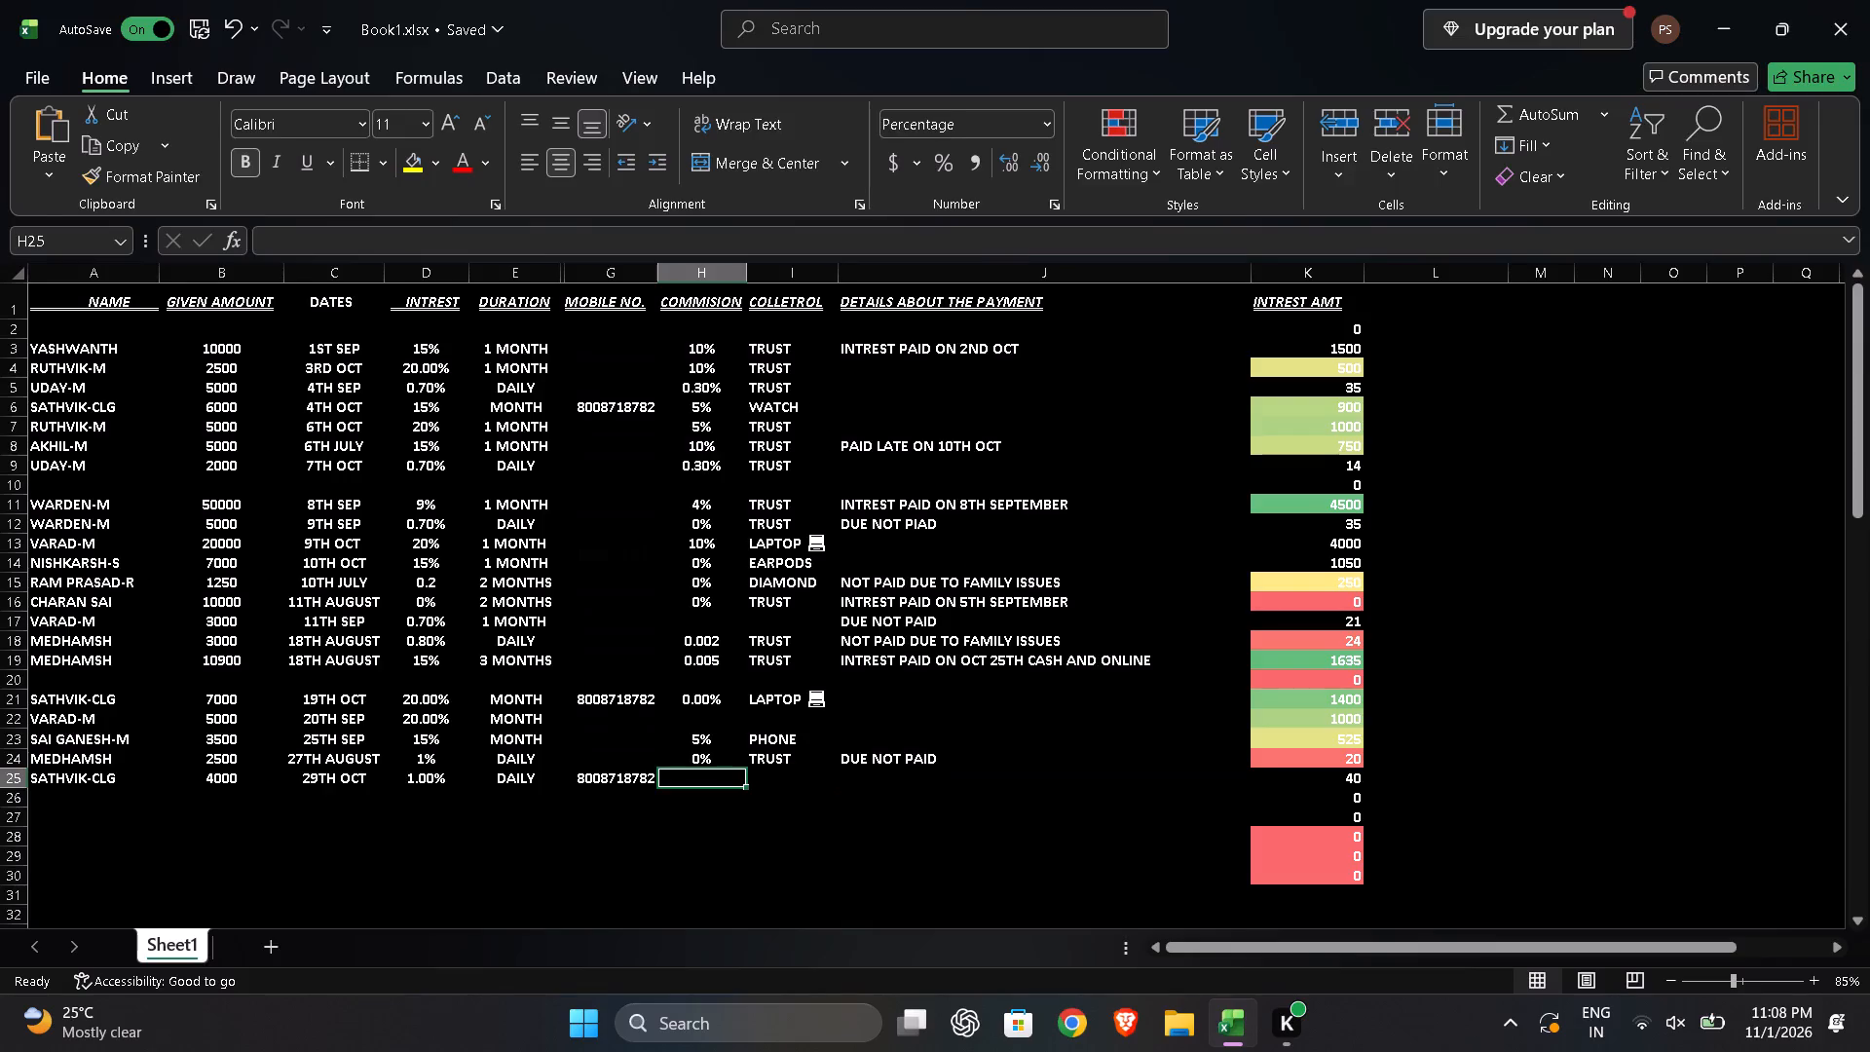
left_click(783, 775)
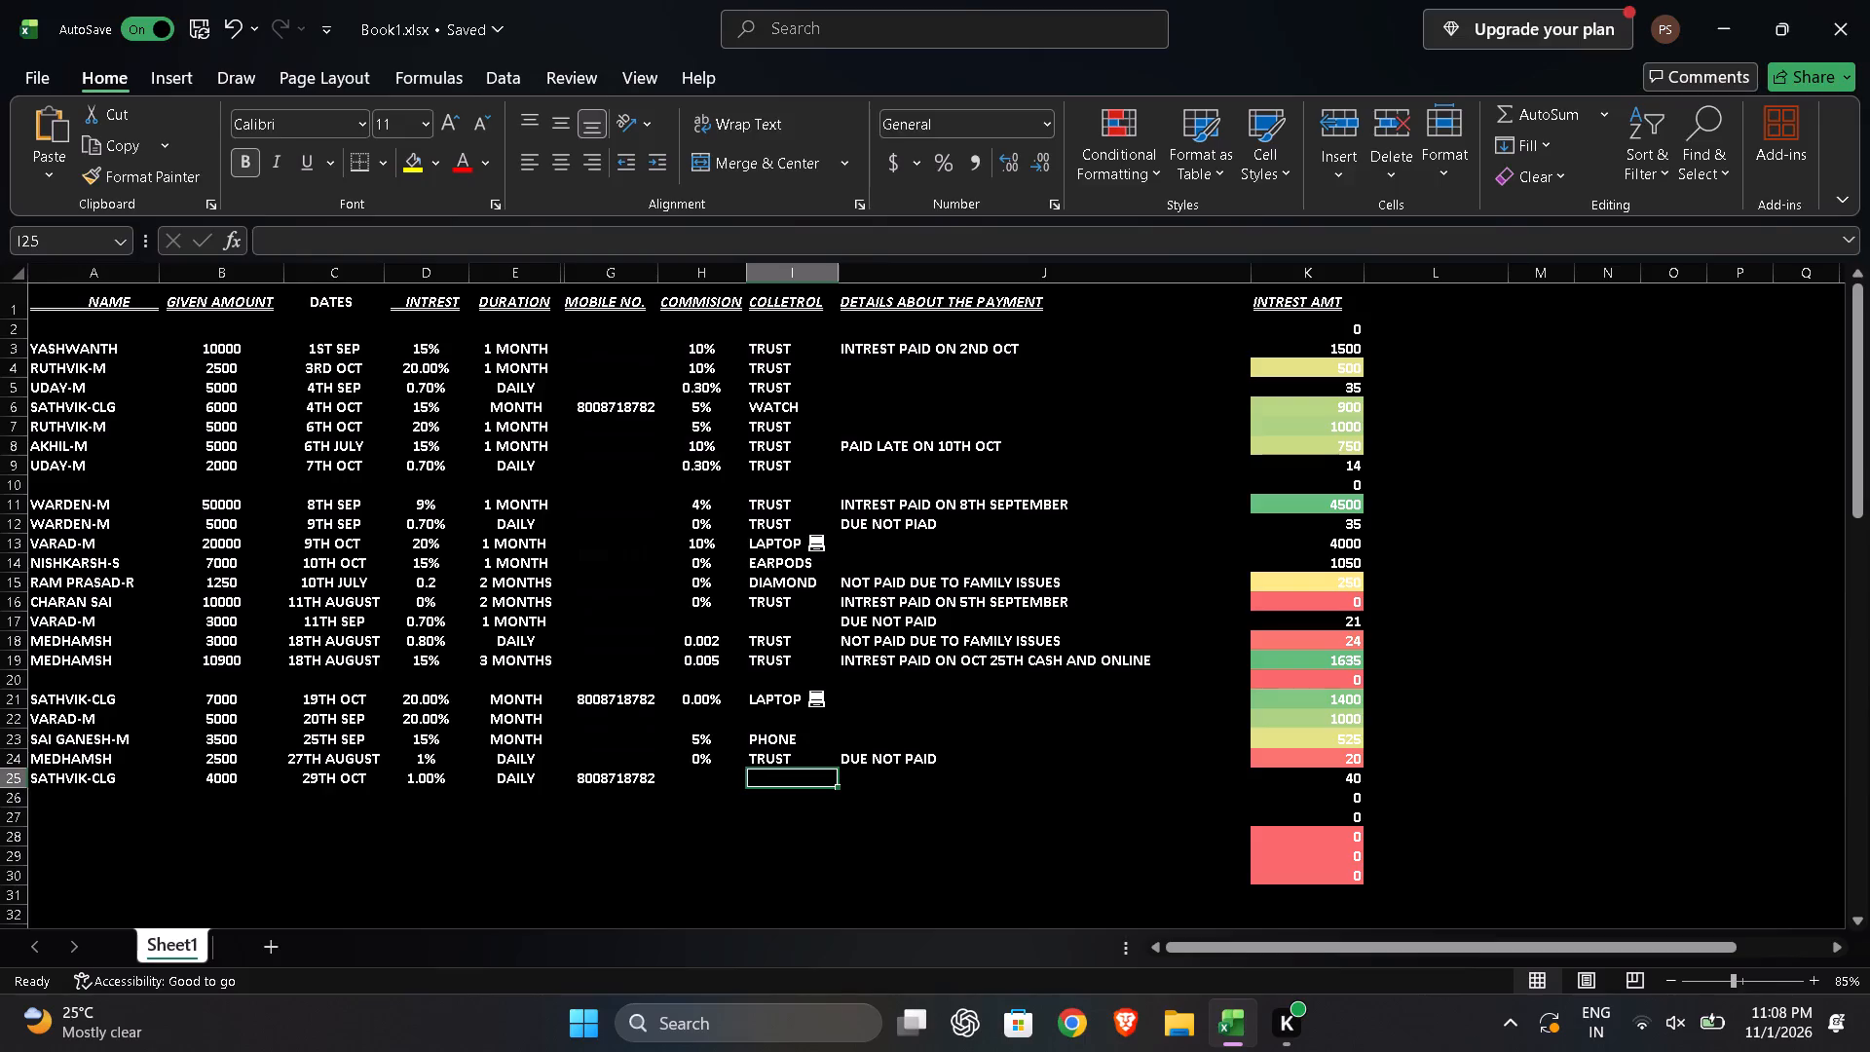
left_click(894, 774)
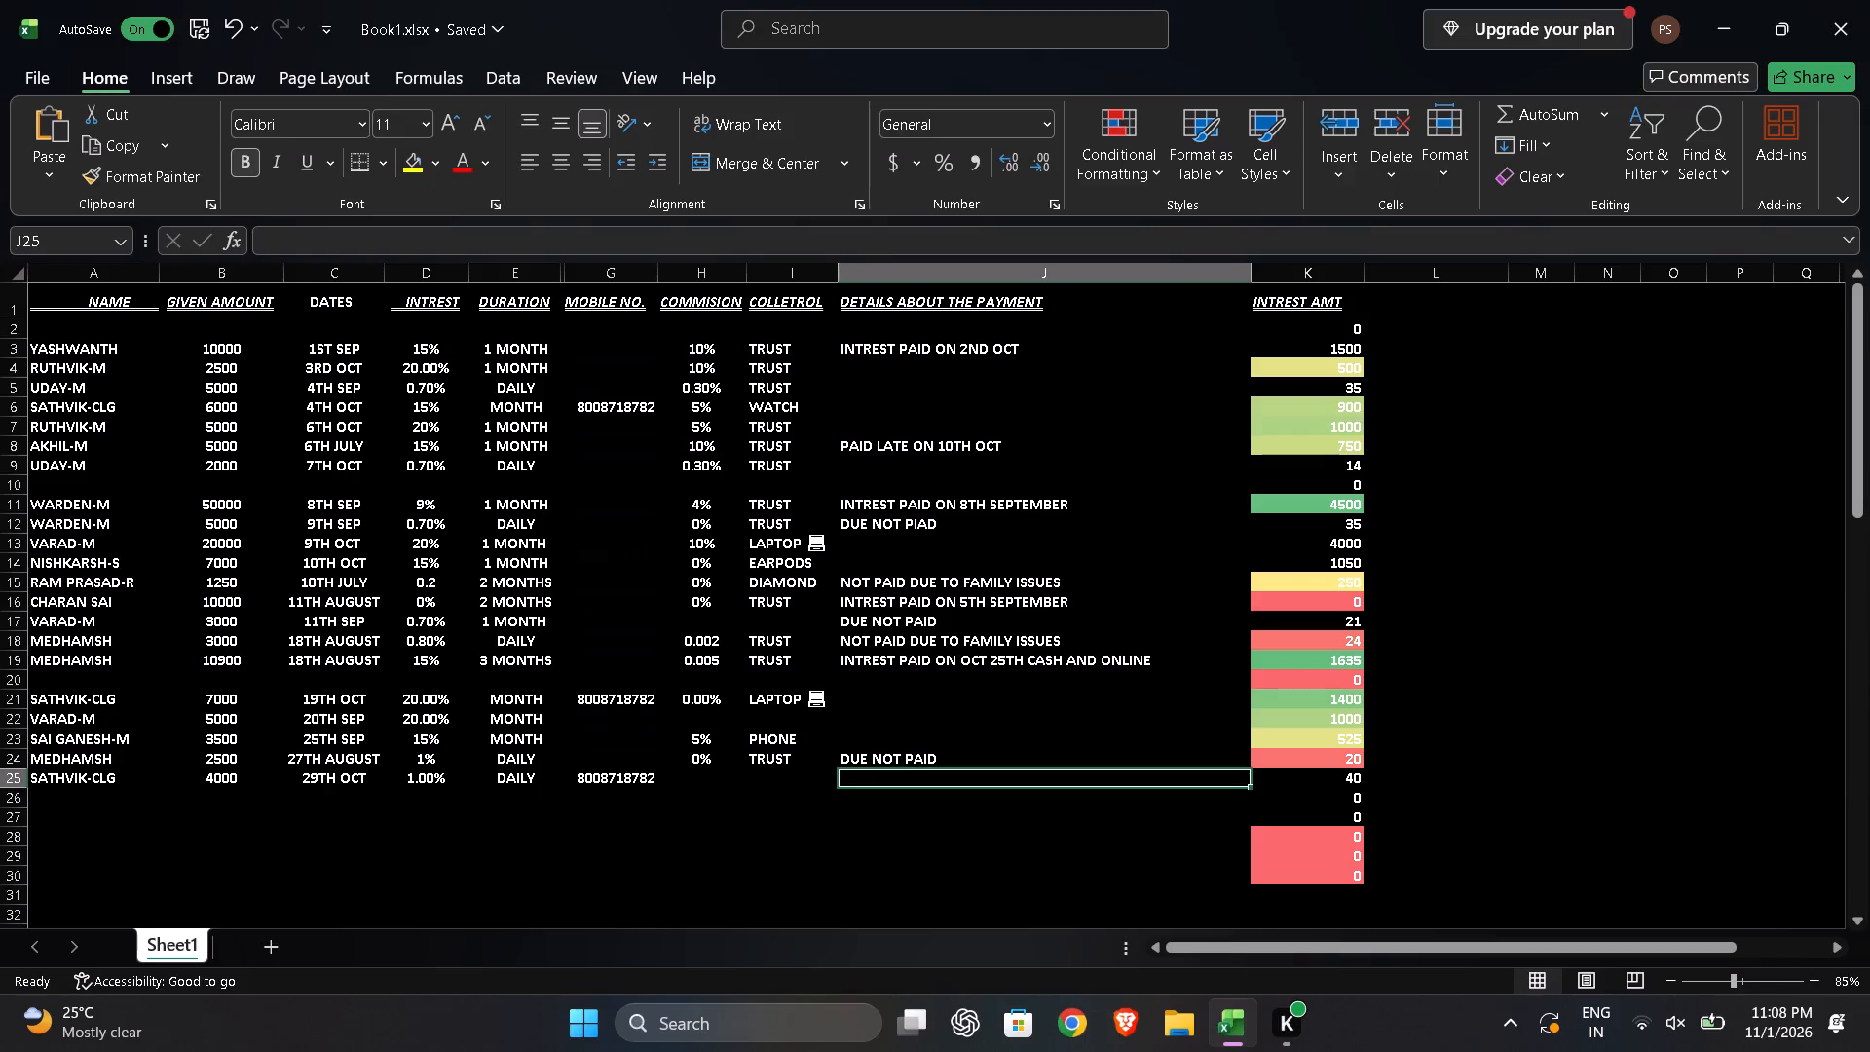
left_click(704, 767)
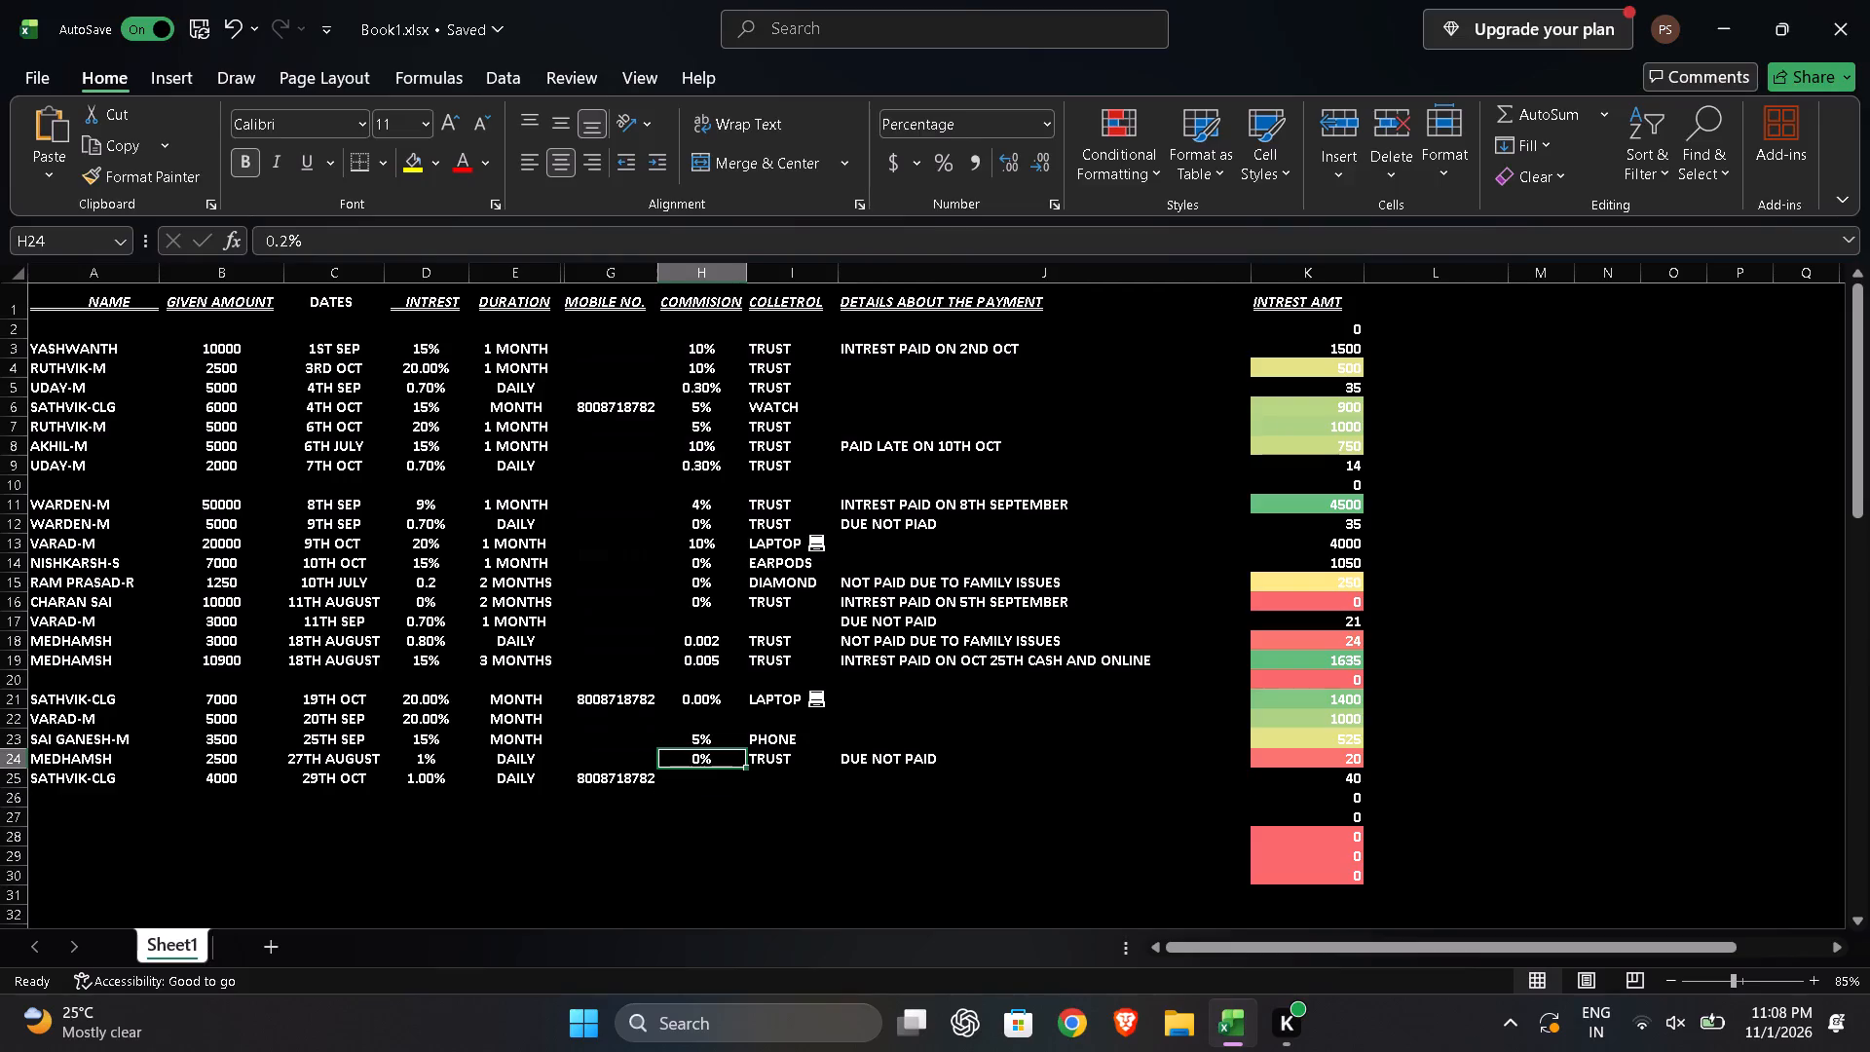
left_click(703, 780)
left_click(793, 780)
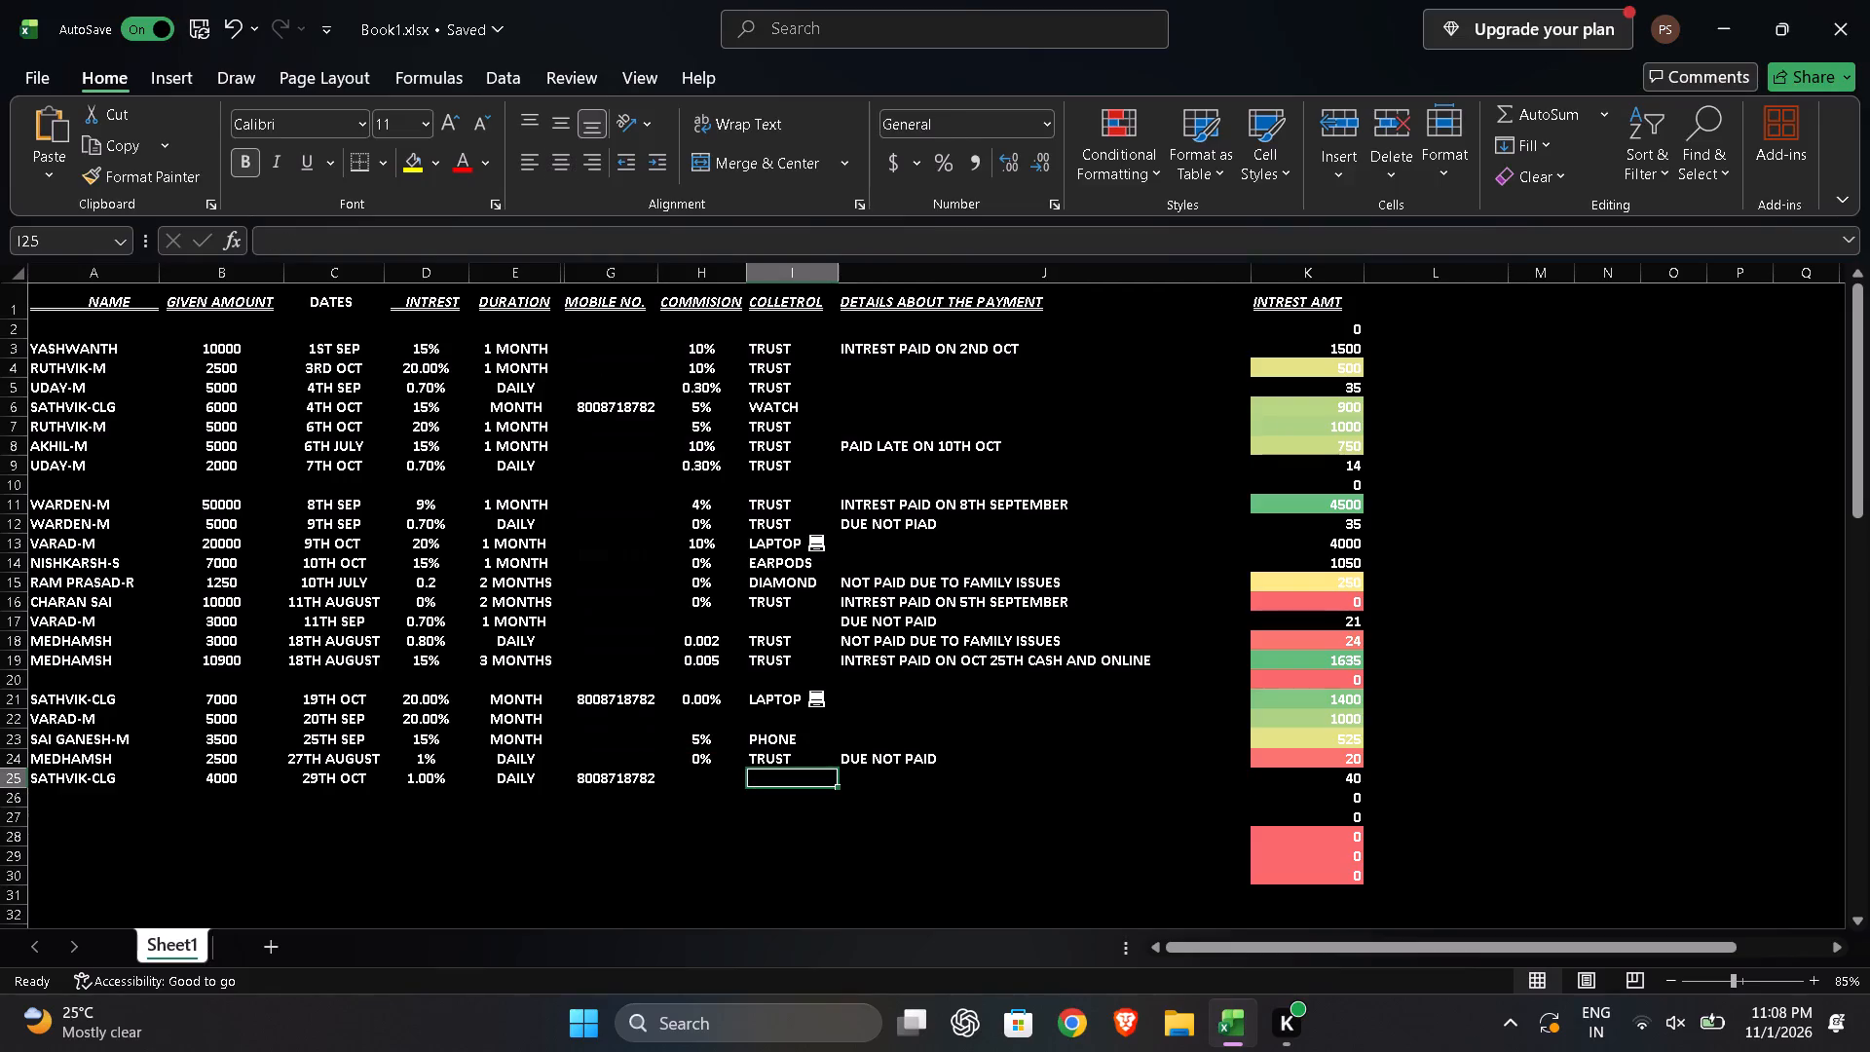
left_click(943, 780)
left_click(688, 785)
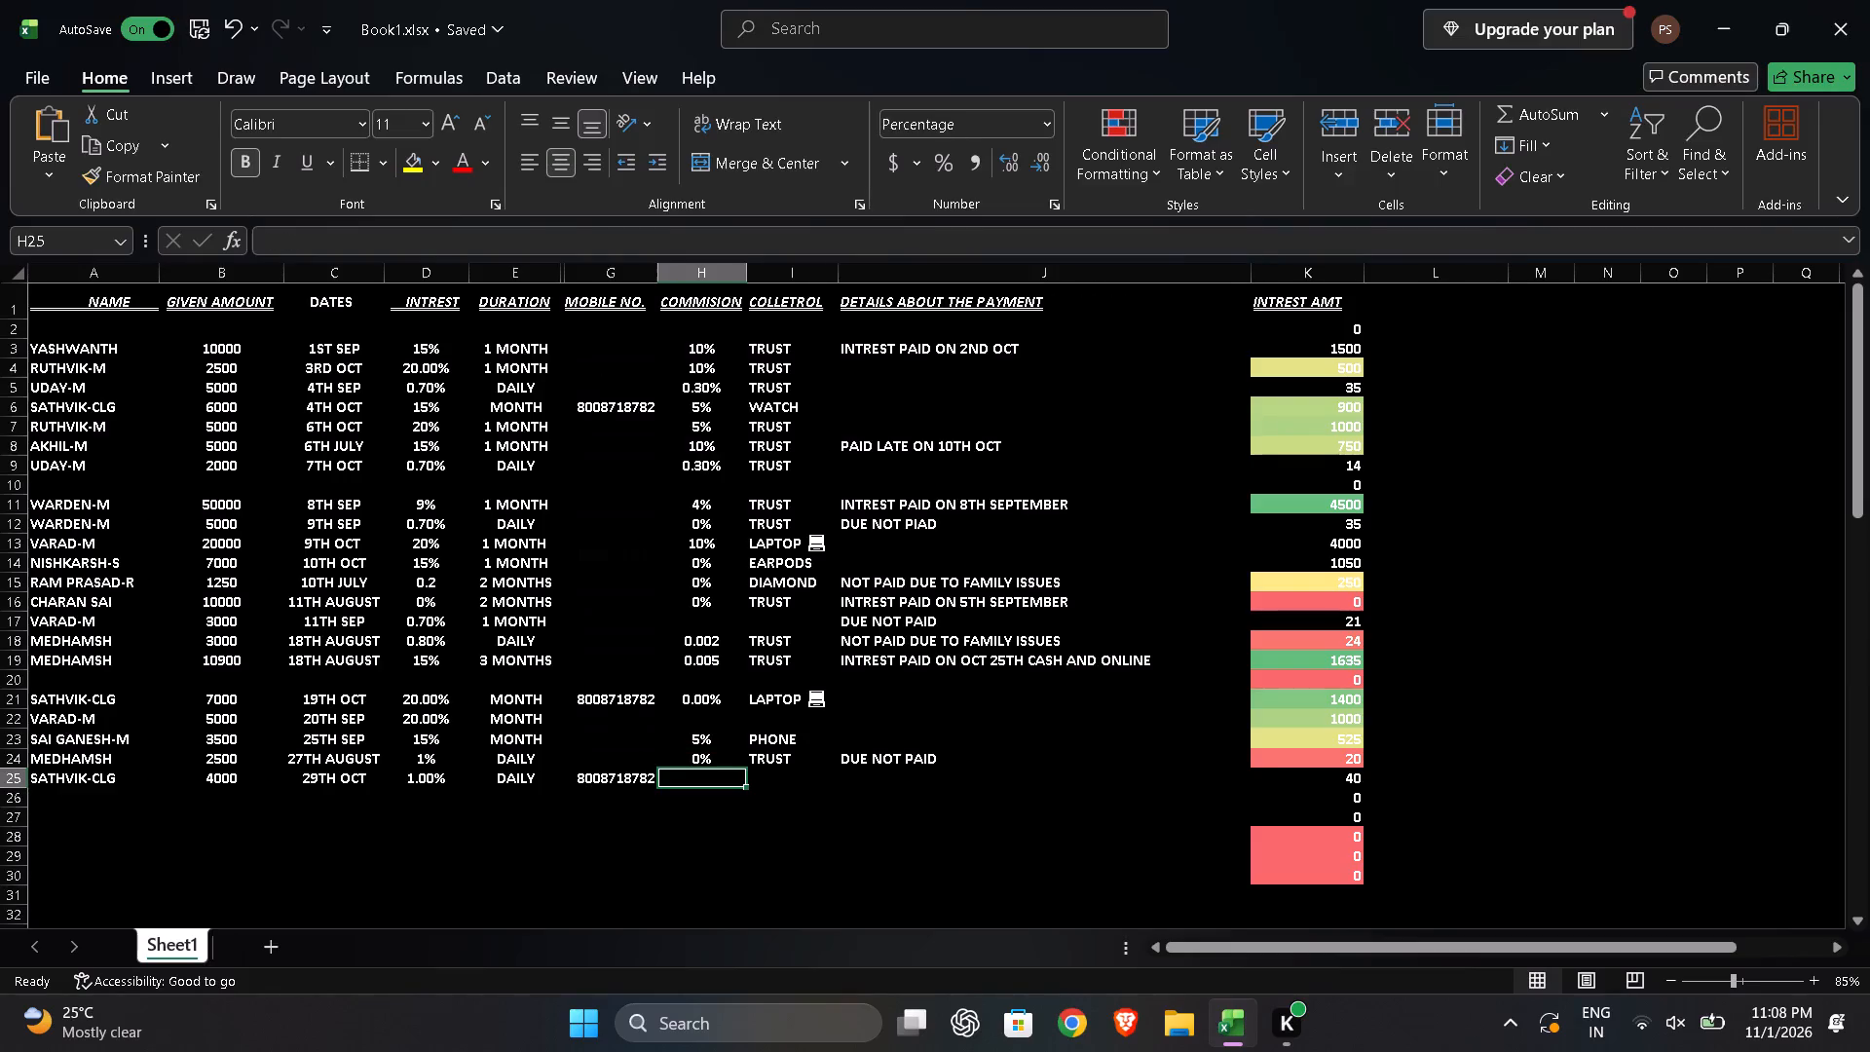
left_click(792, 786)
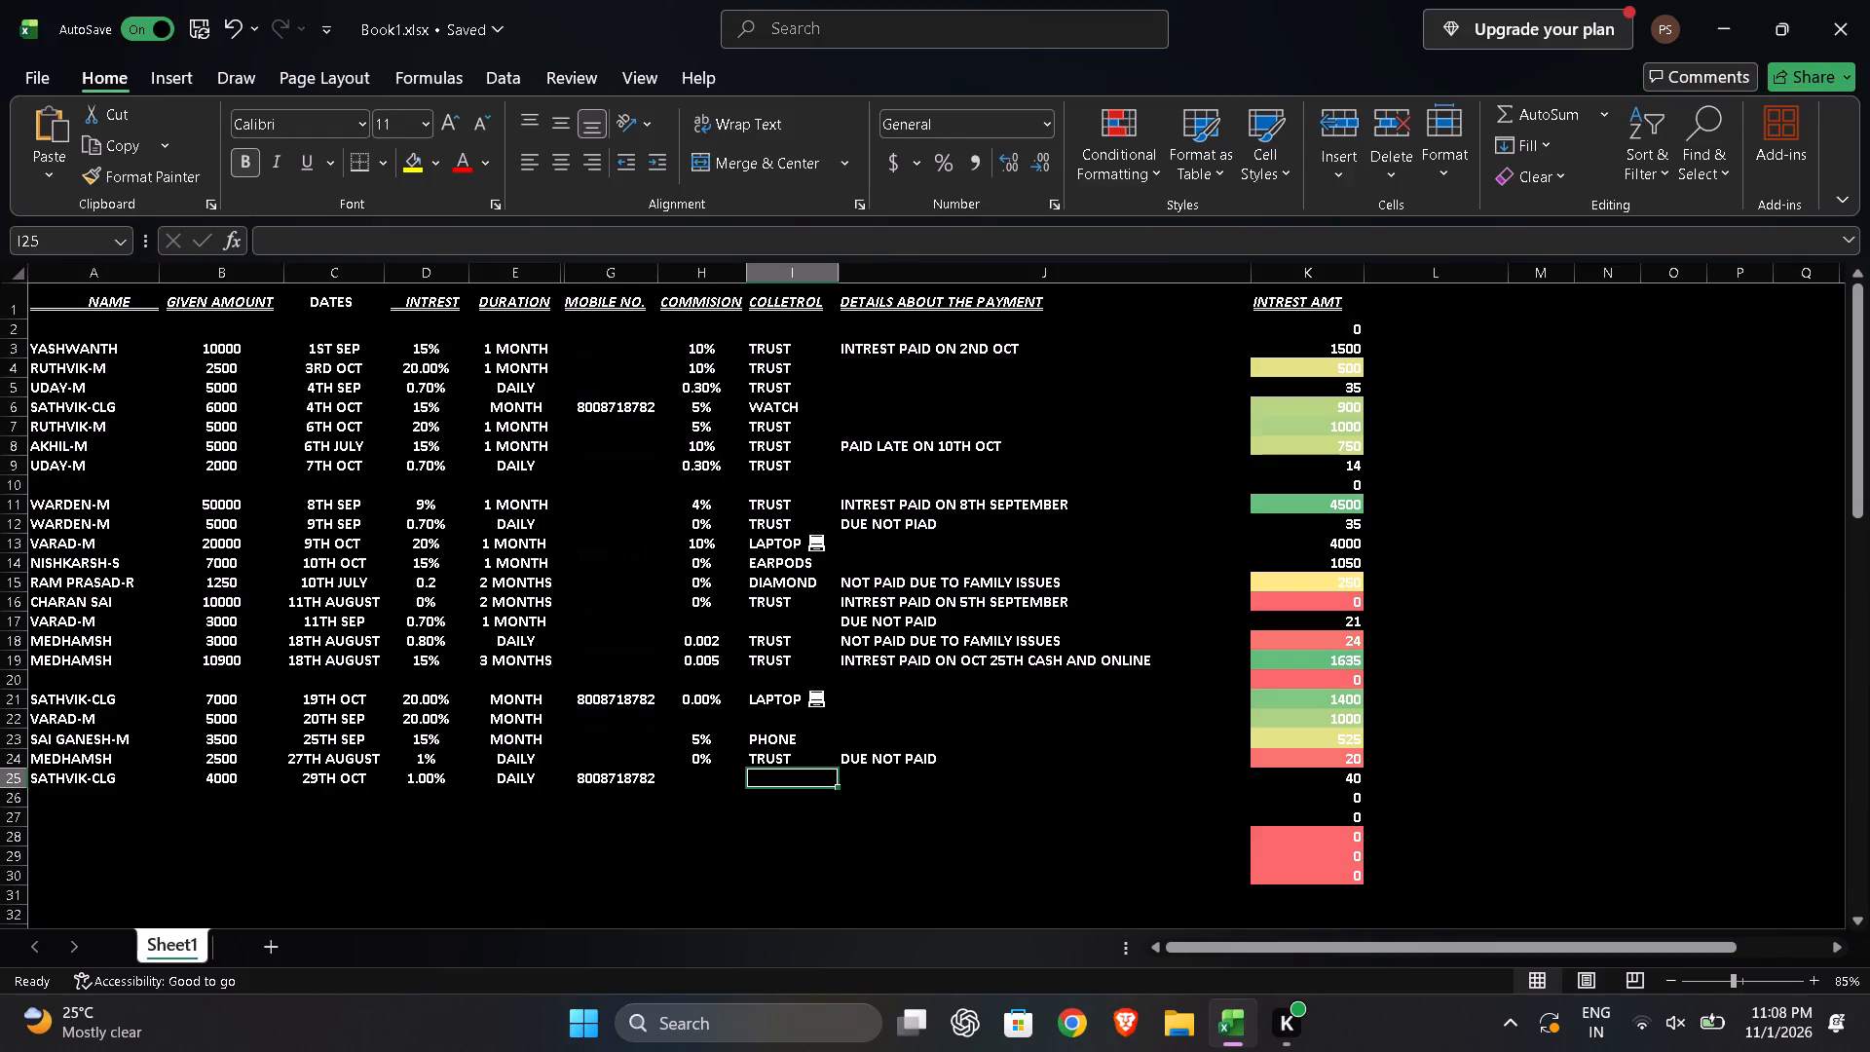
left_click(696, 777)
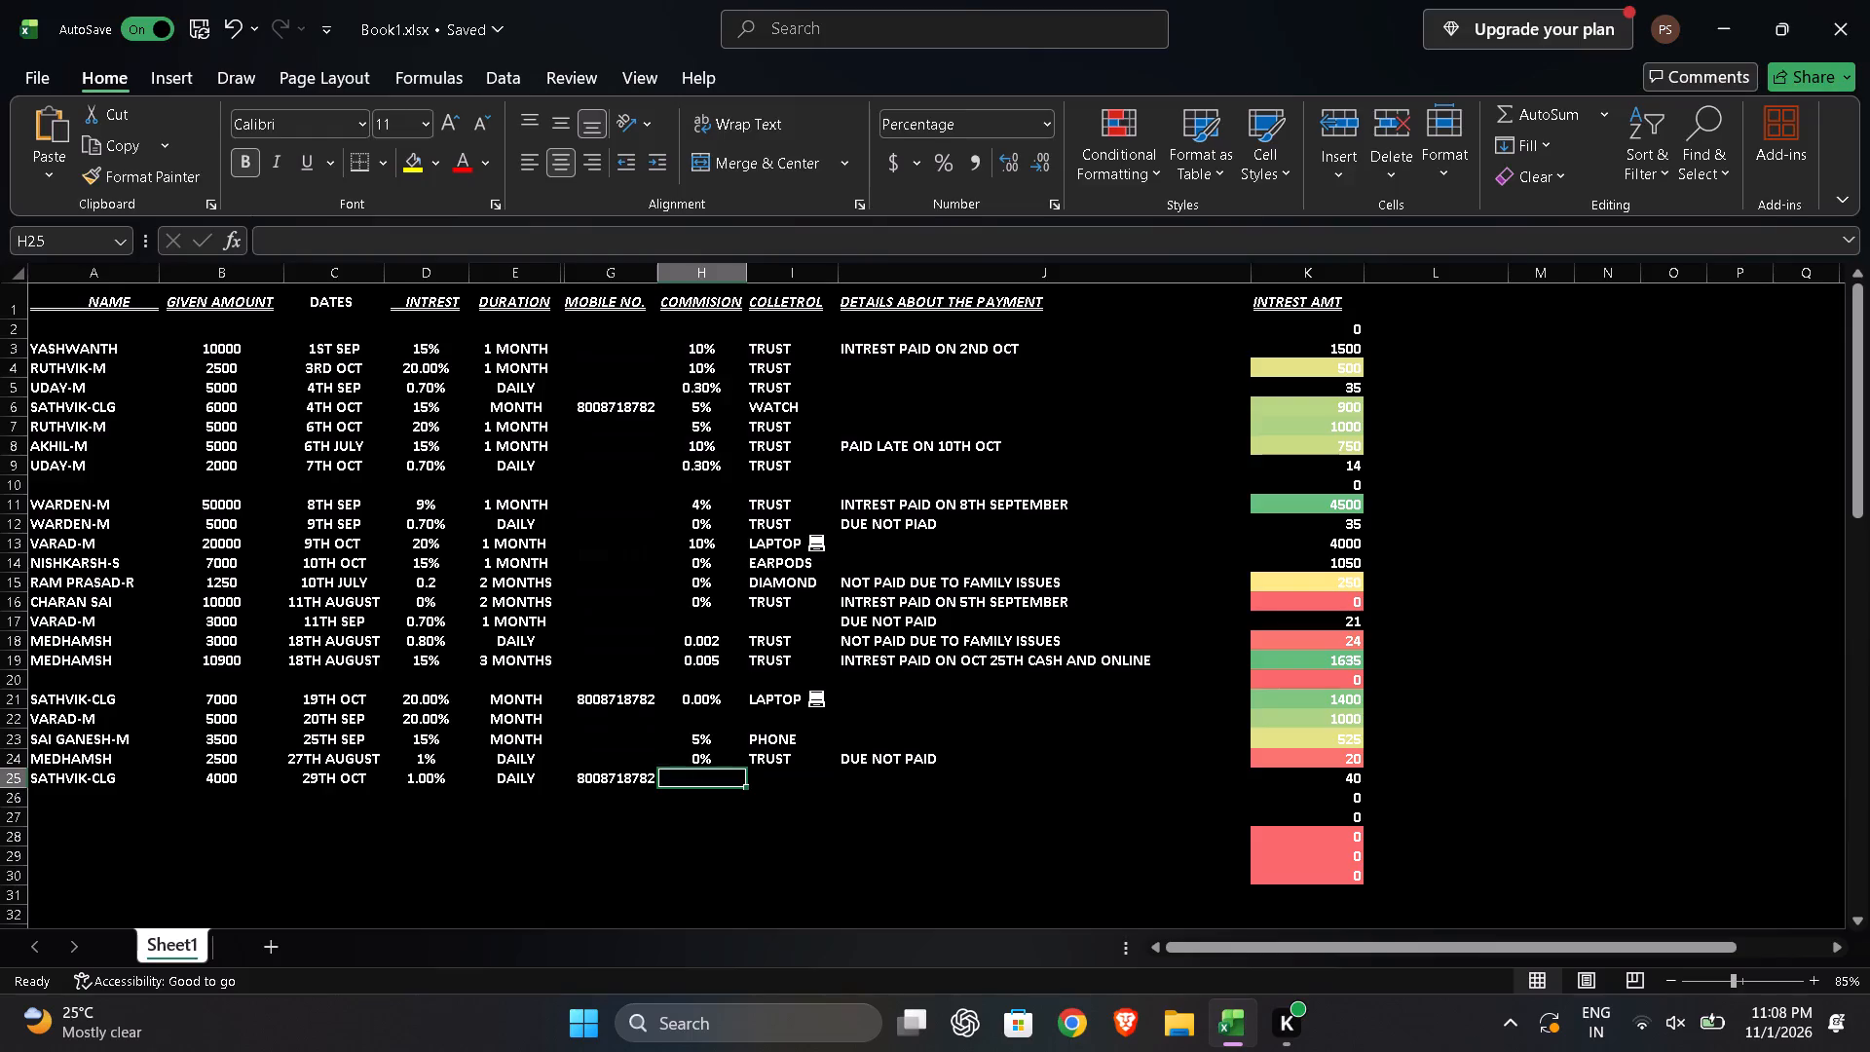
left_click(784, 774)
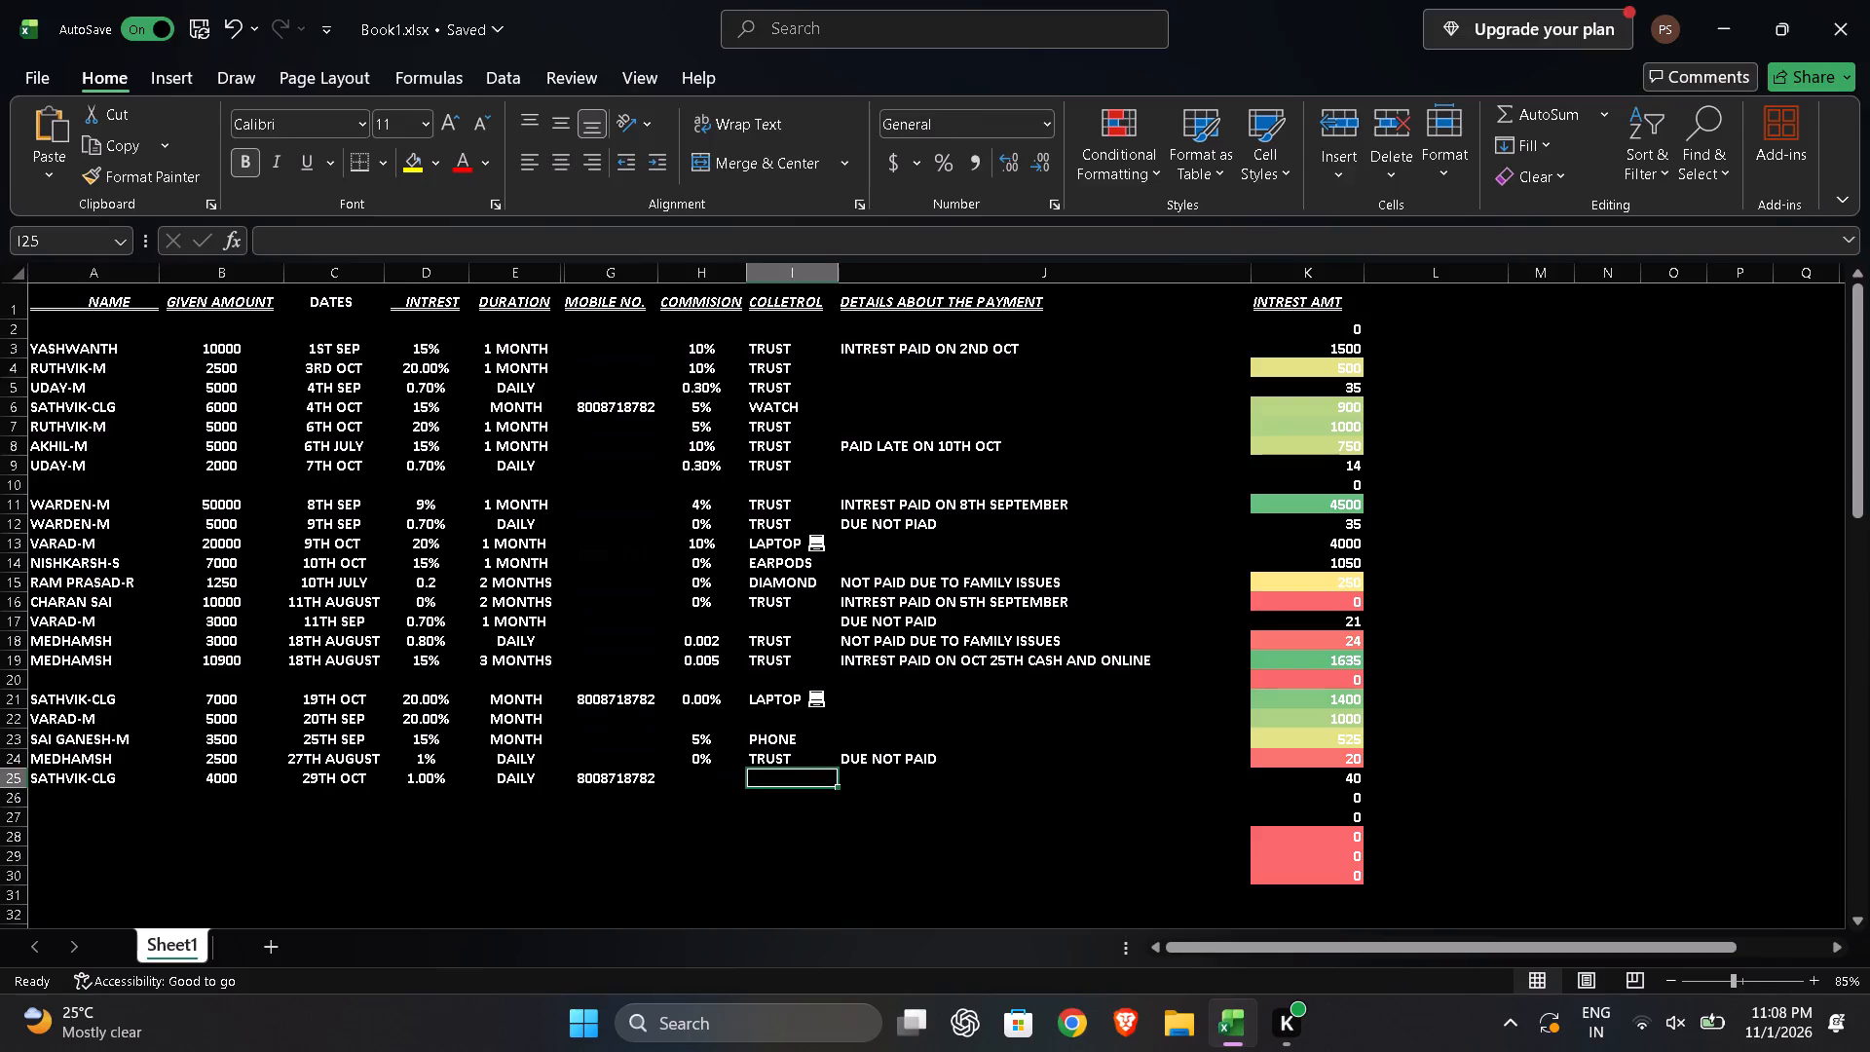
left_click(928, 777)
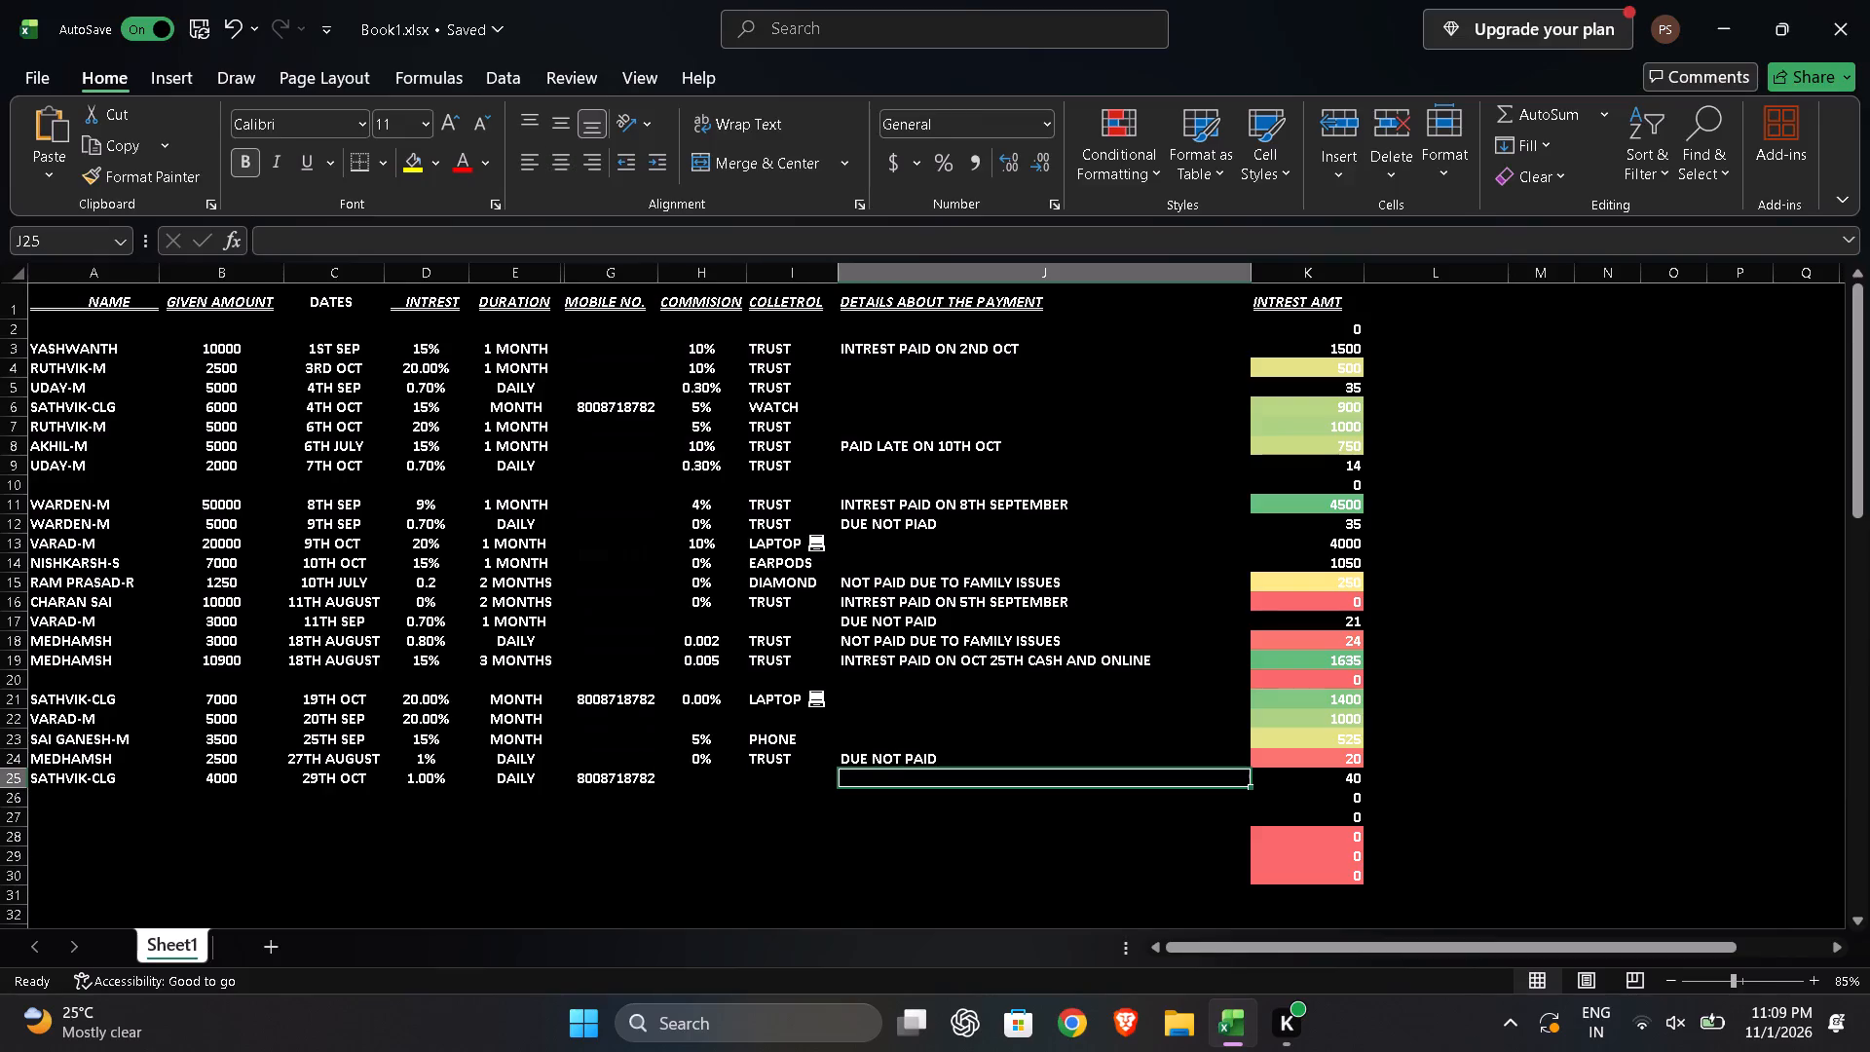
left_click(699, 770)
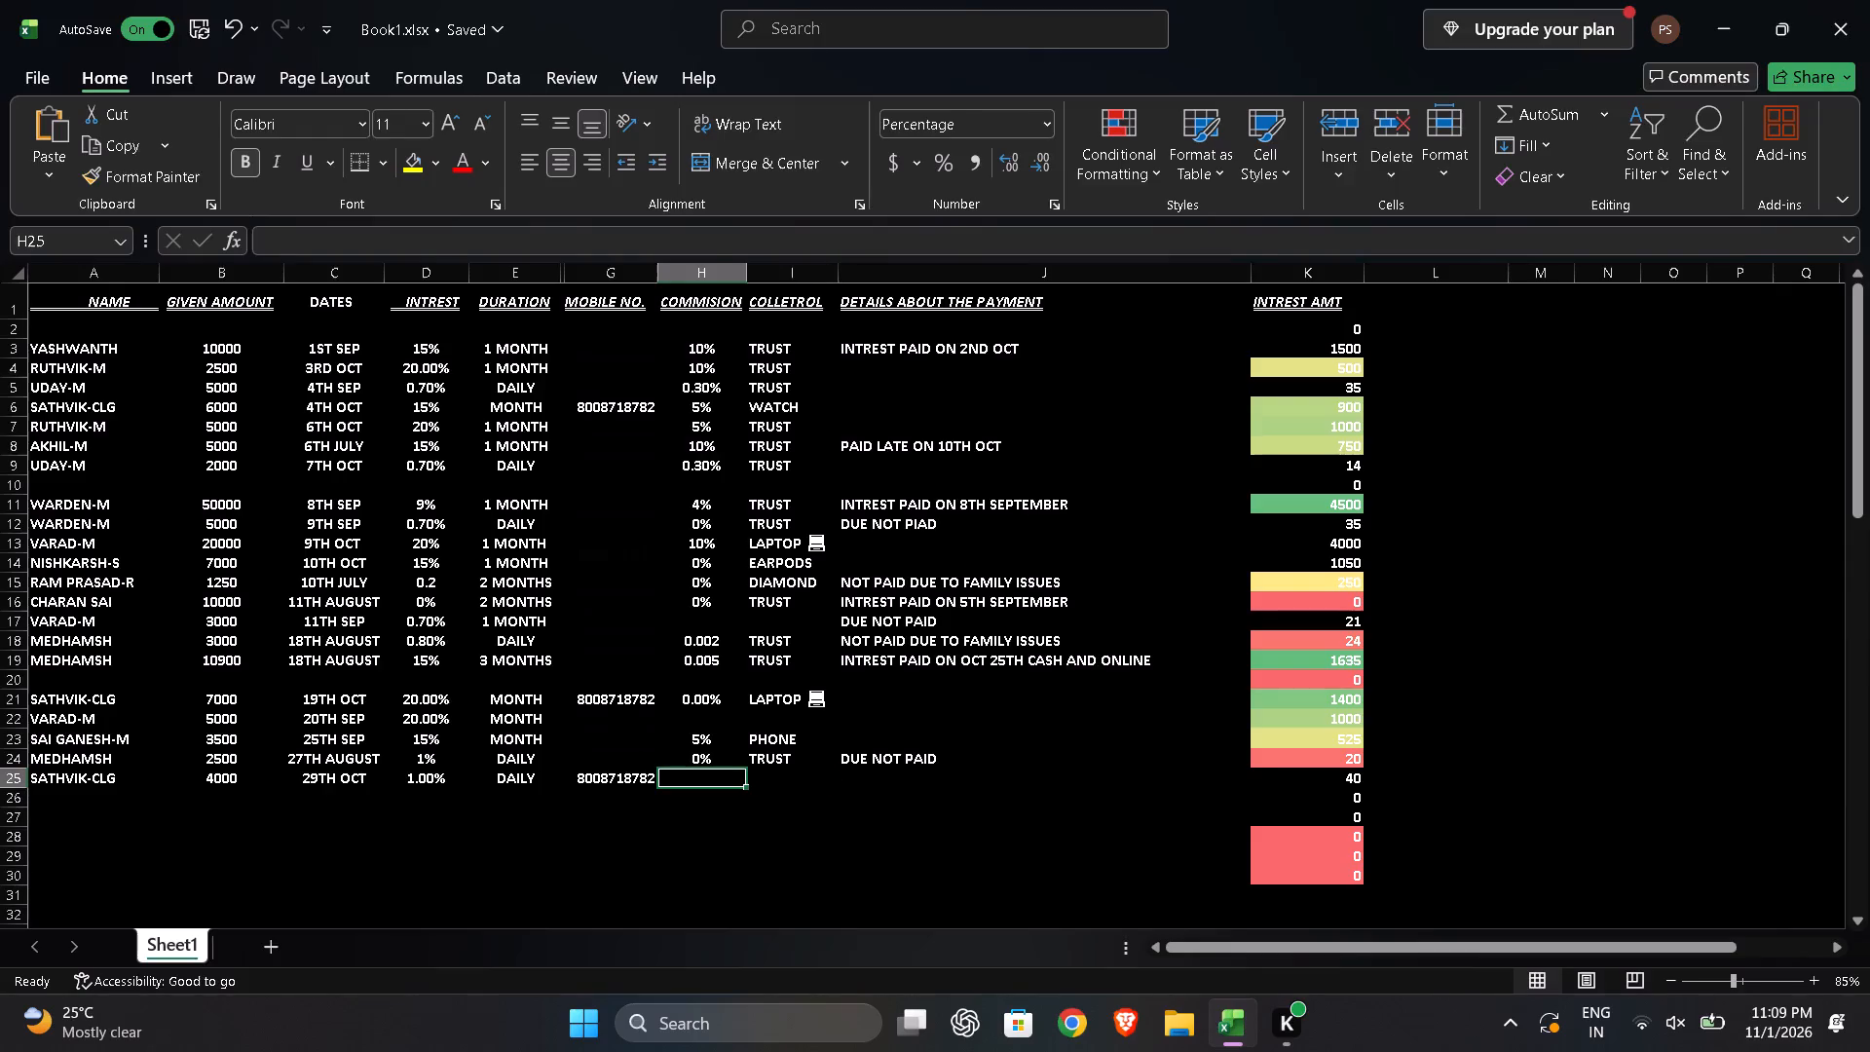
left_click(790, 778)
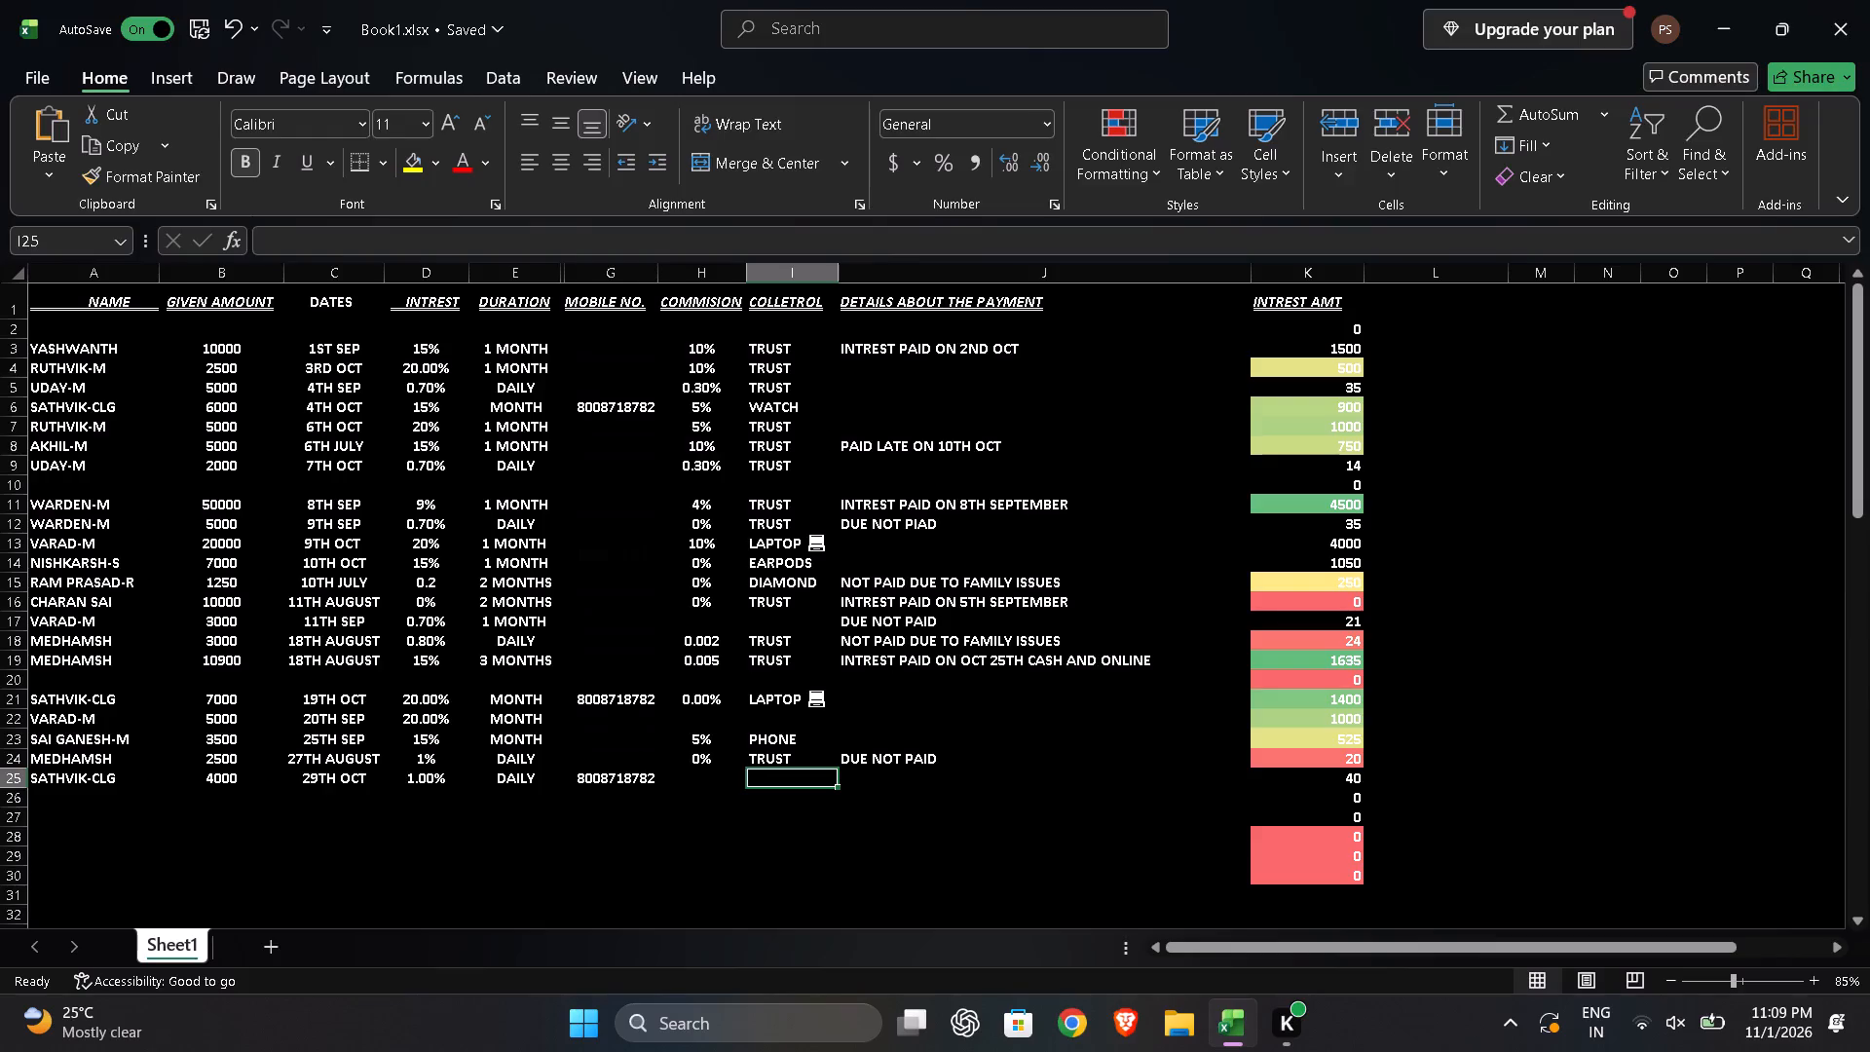
left_click(107, 329)
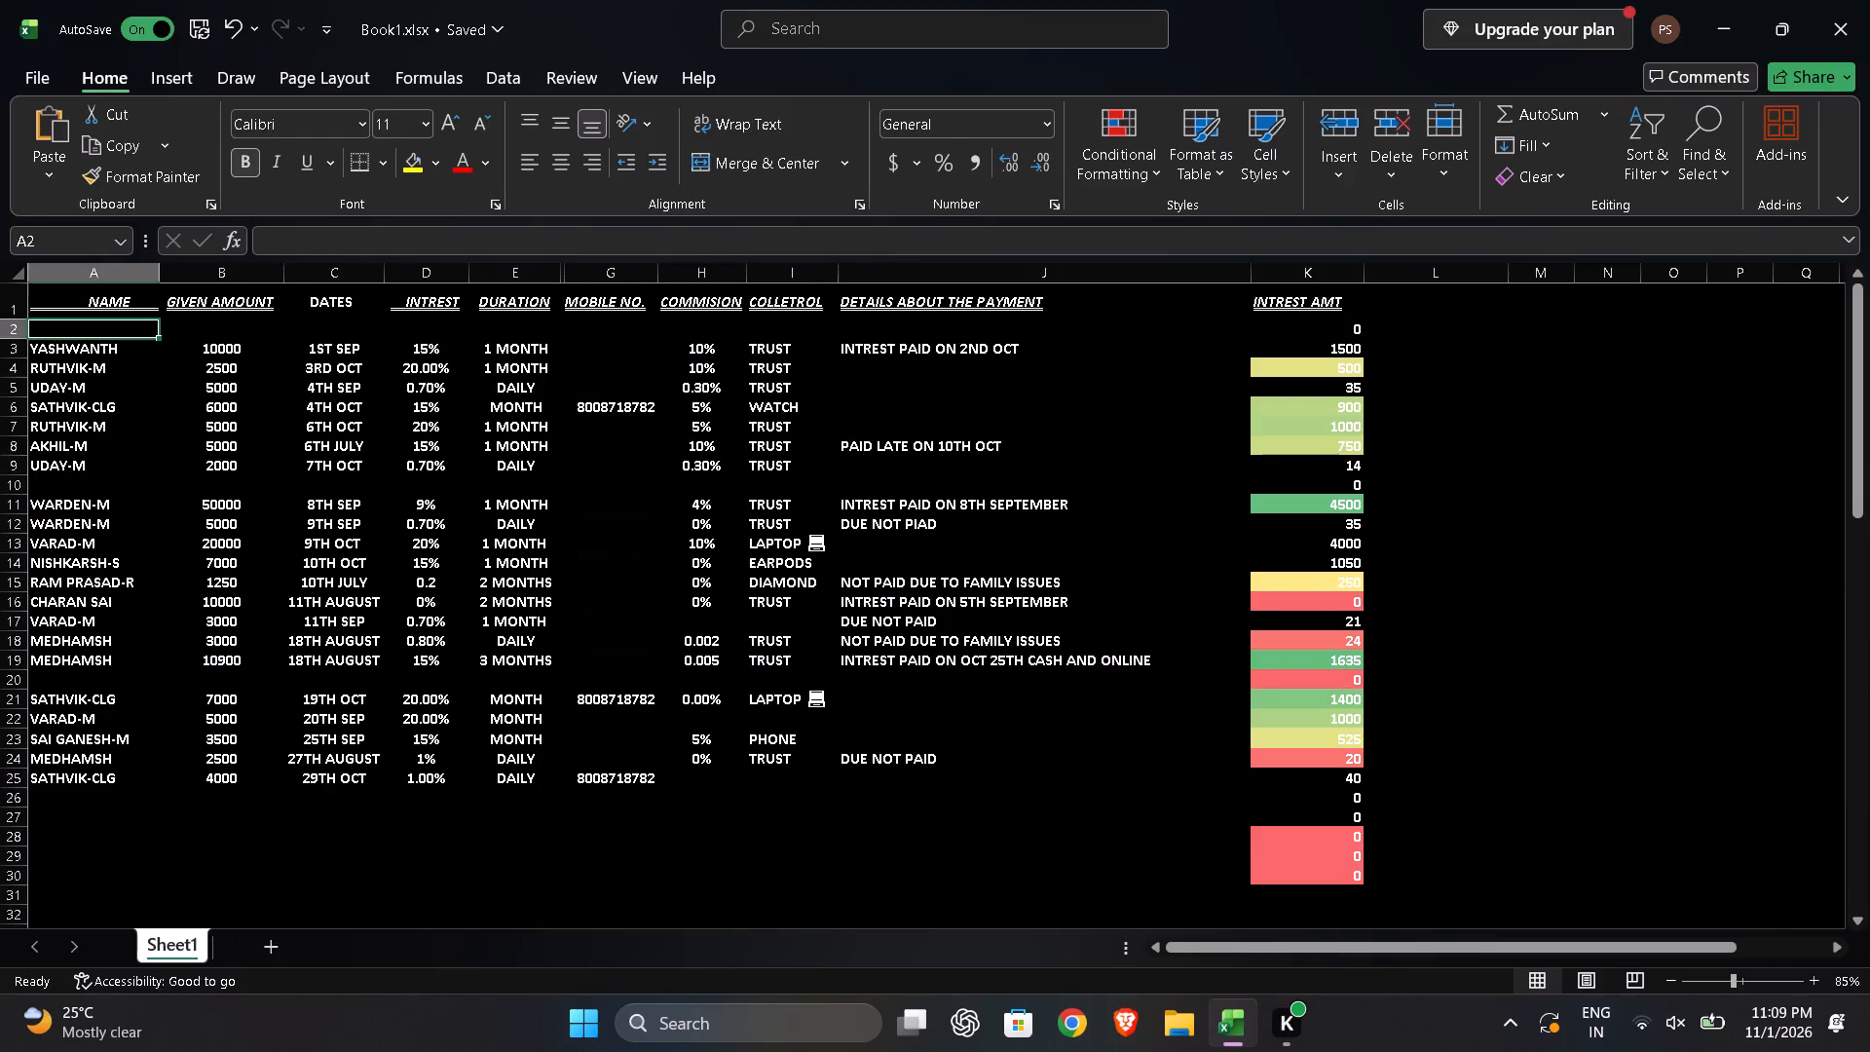
double_click(107, 329)
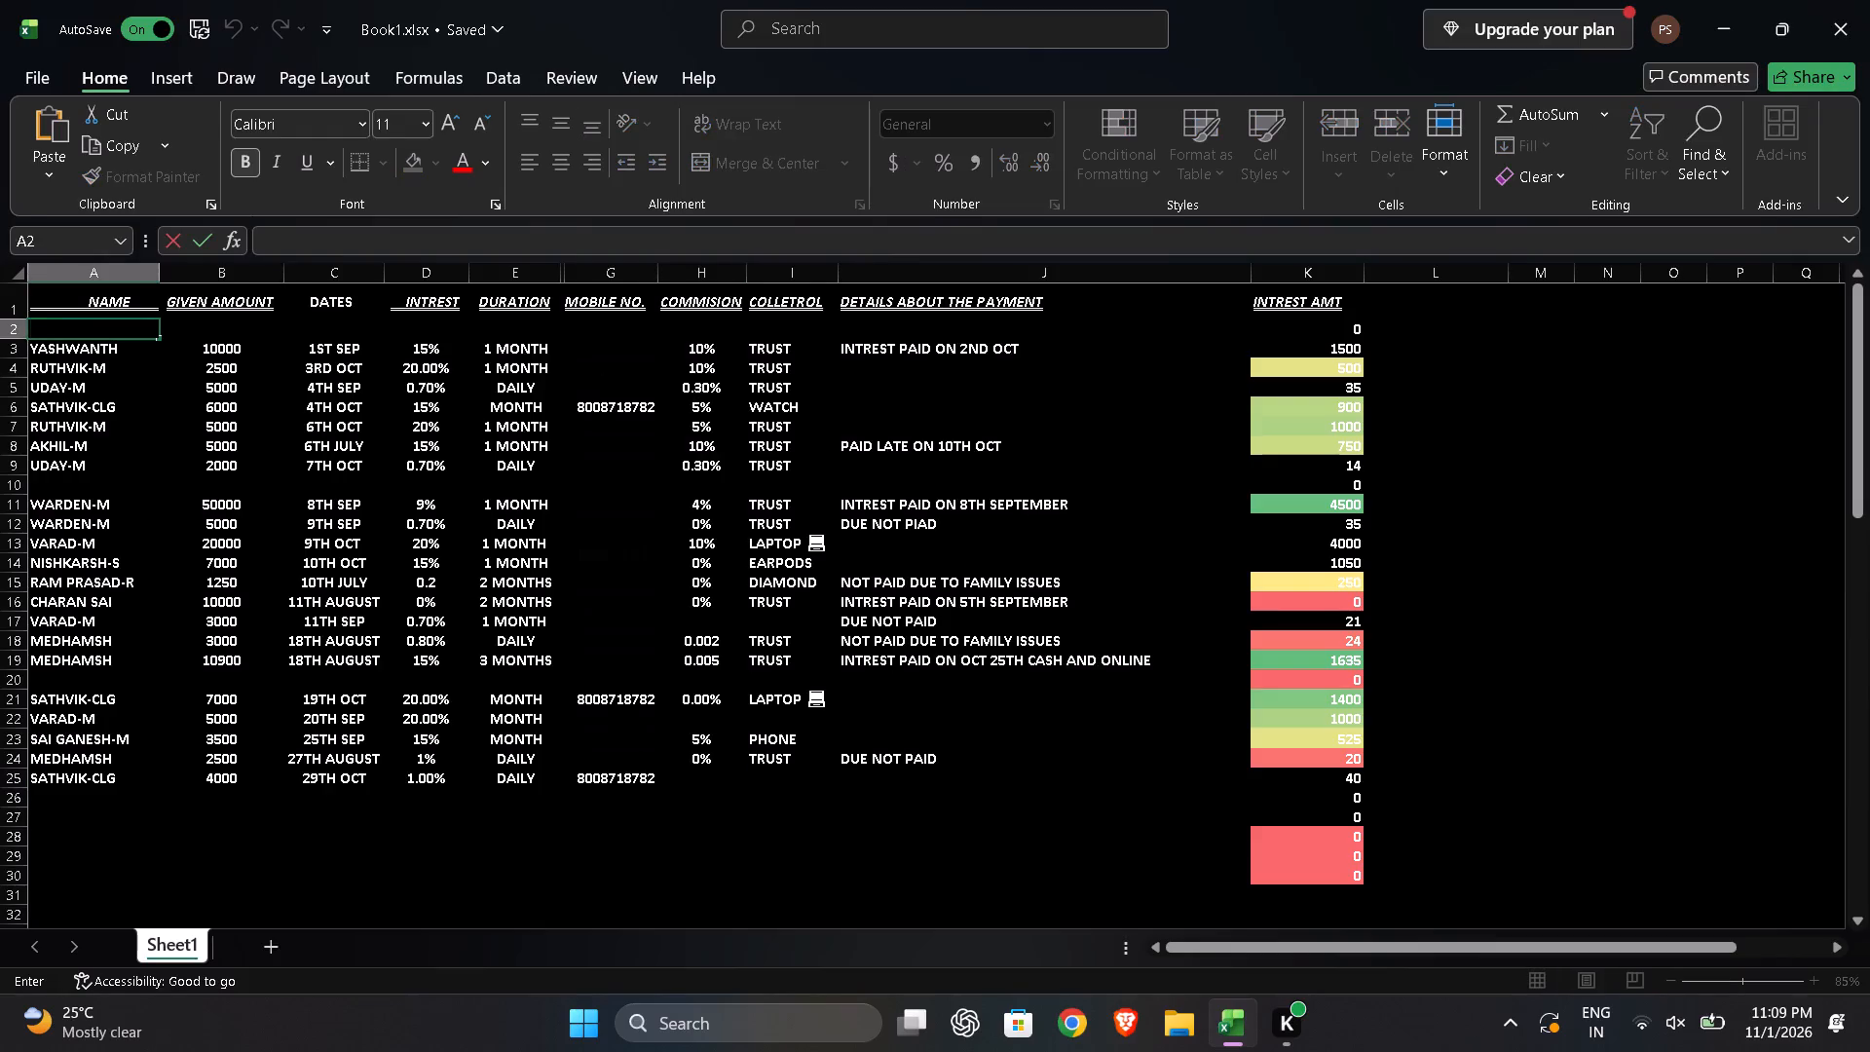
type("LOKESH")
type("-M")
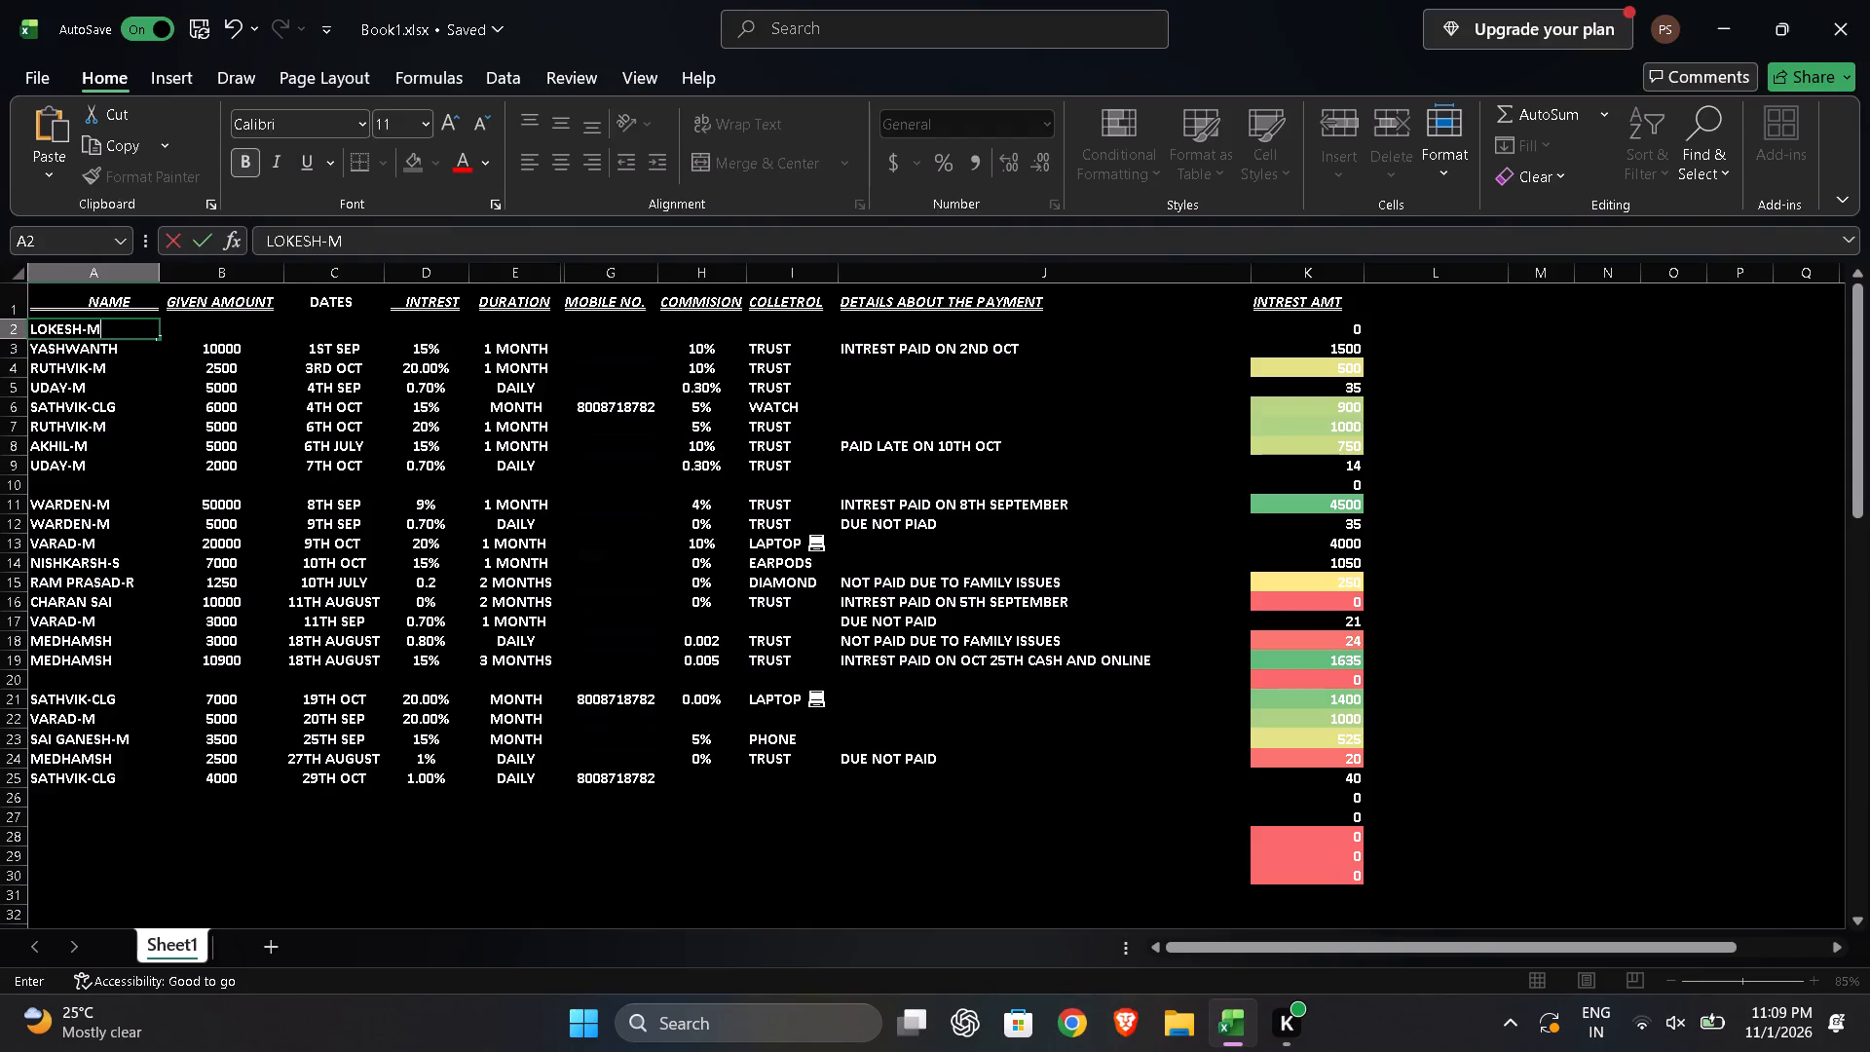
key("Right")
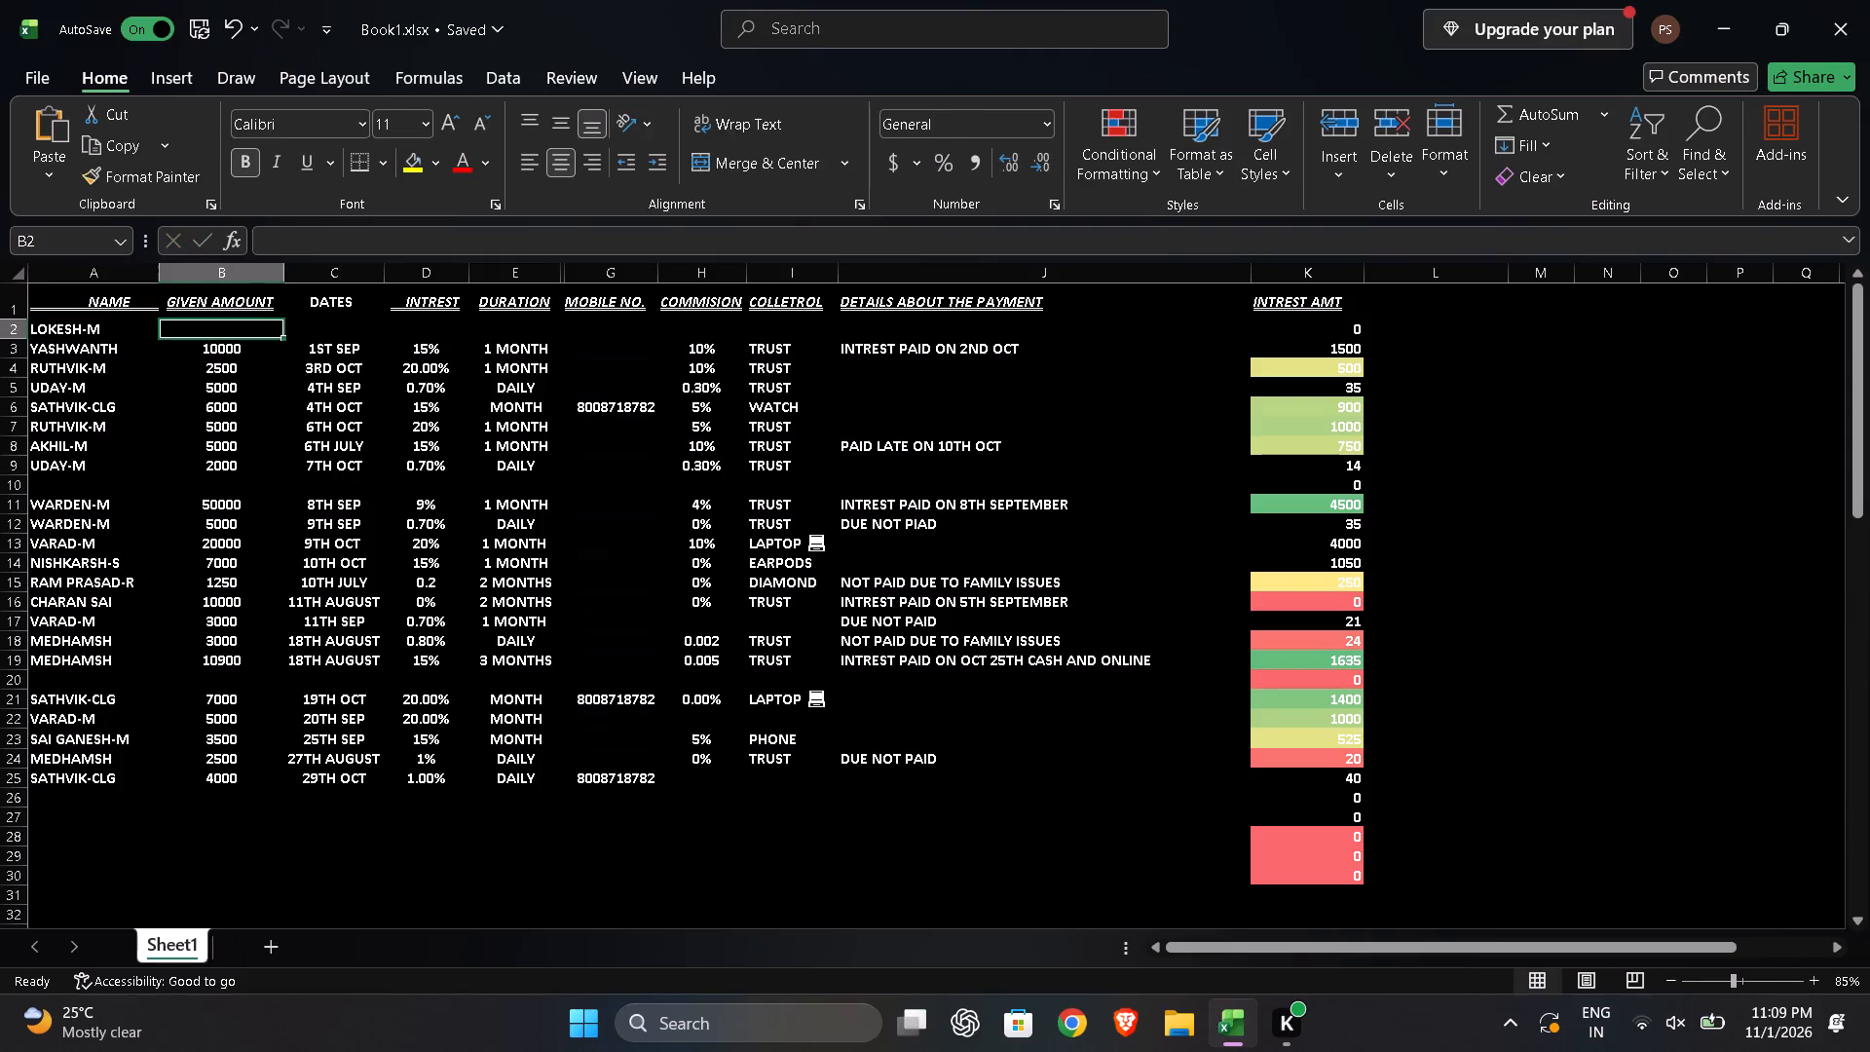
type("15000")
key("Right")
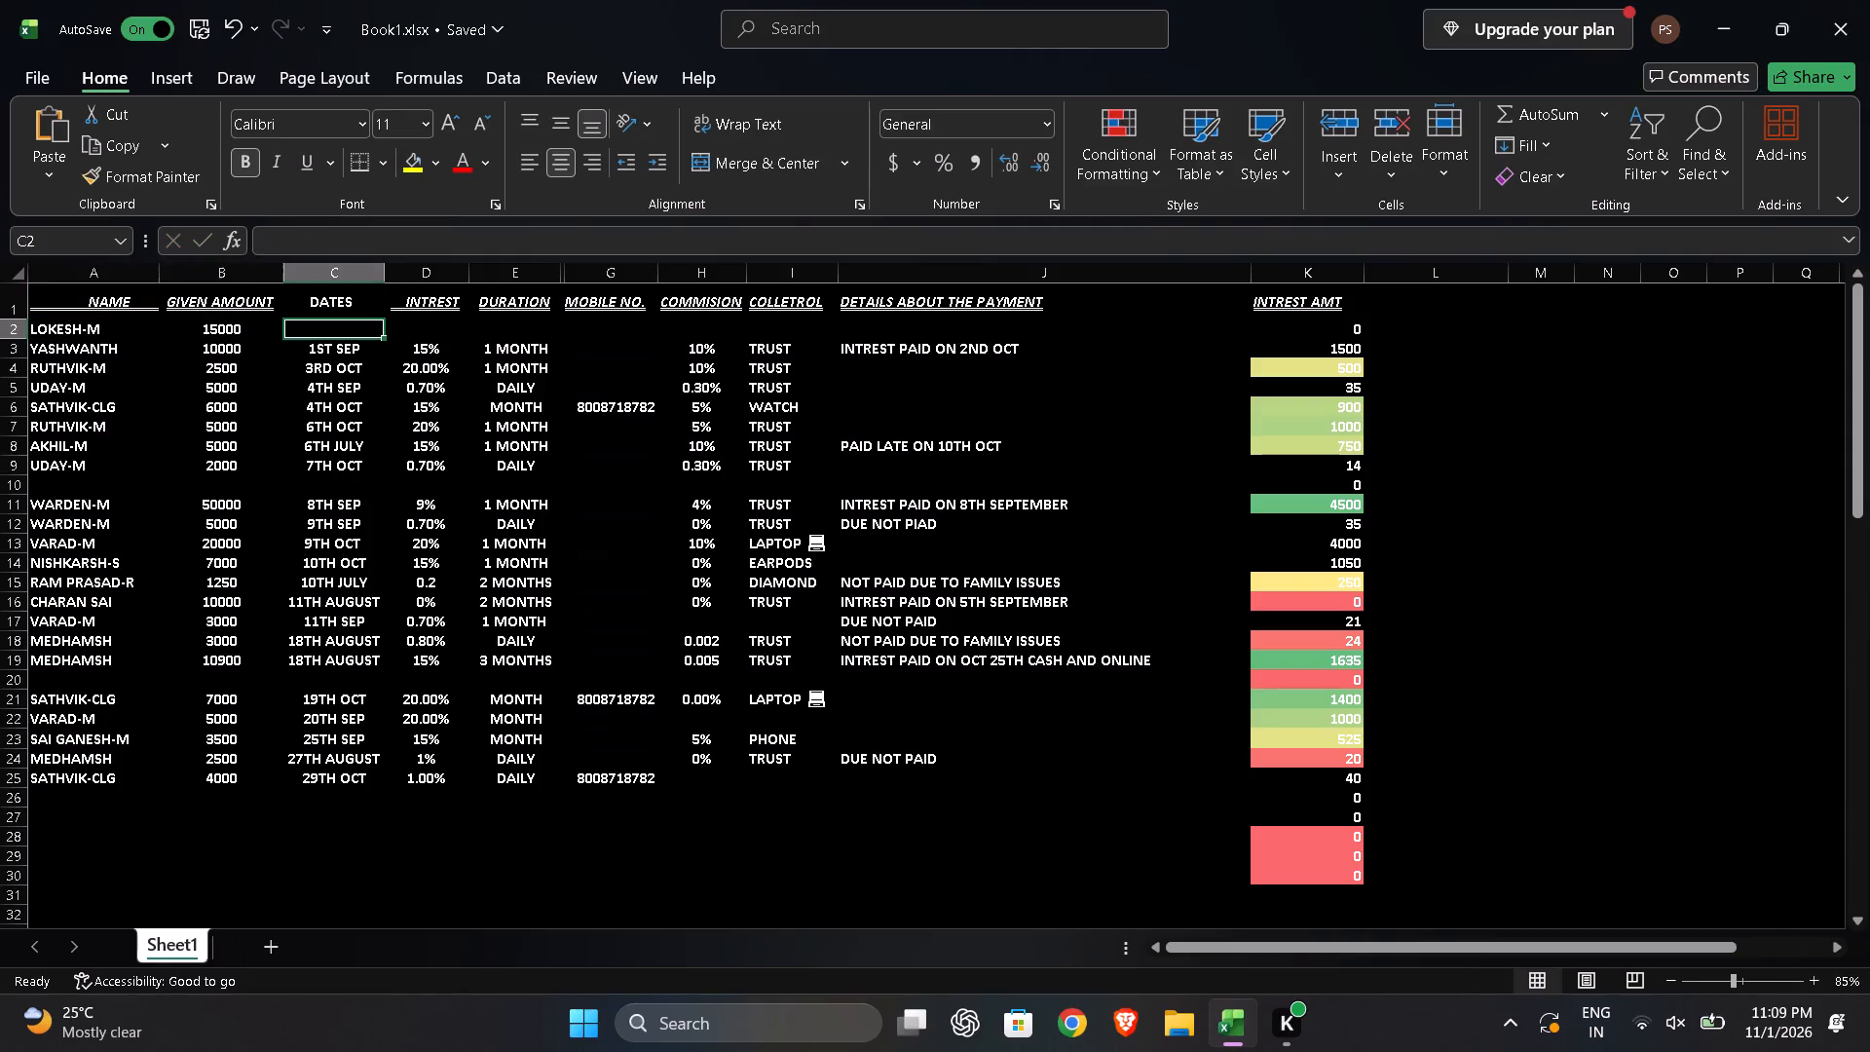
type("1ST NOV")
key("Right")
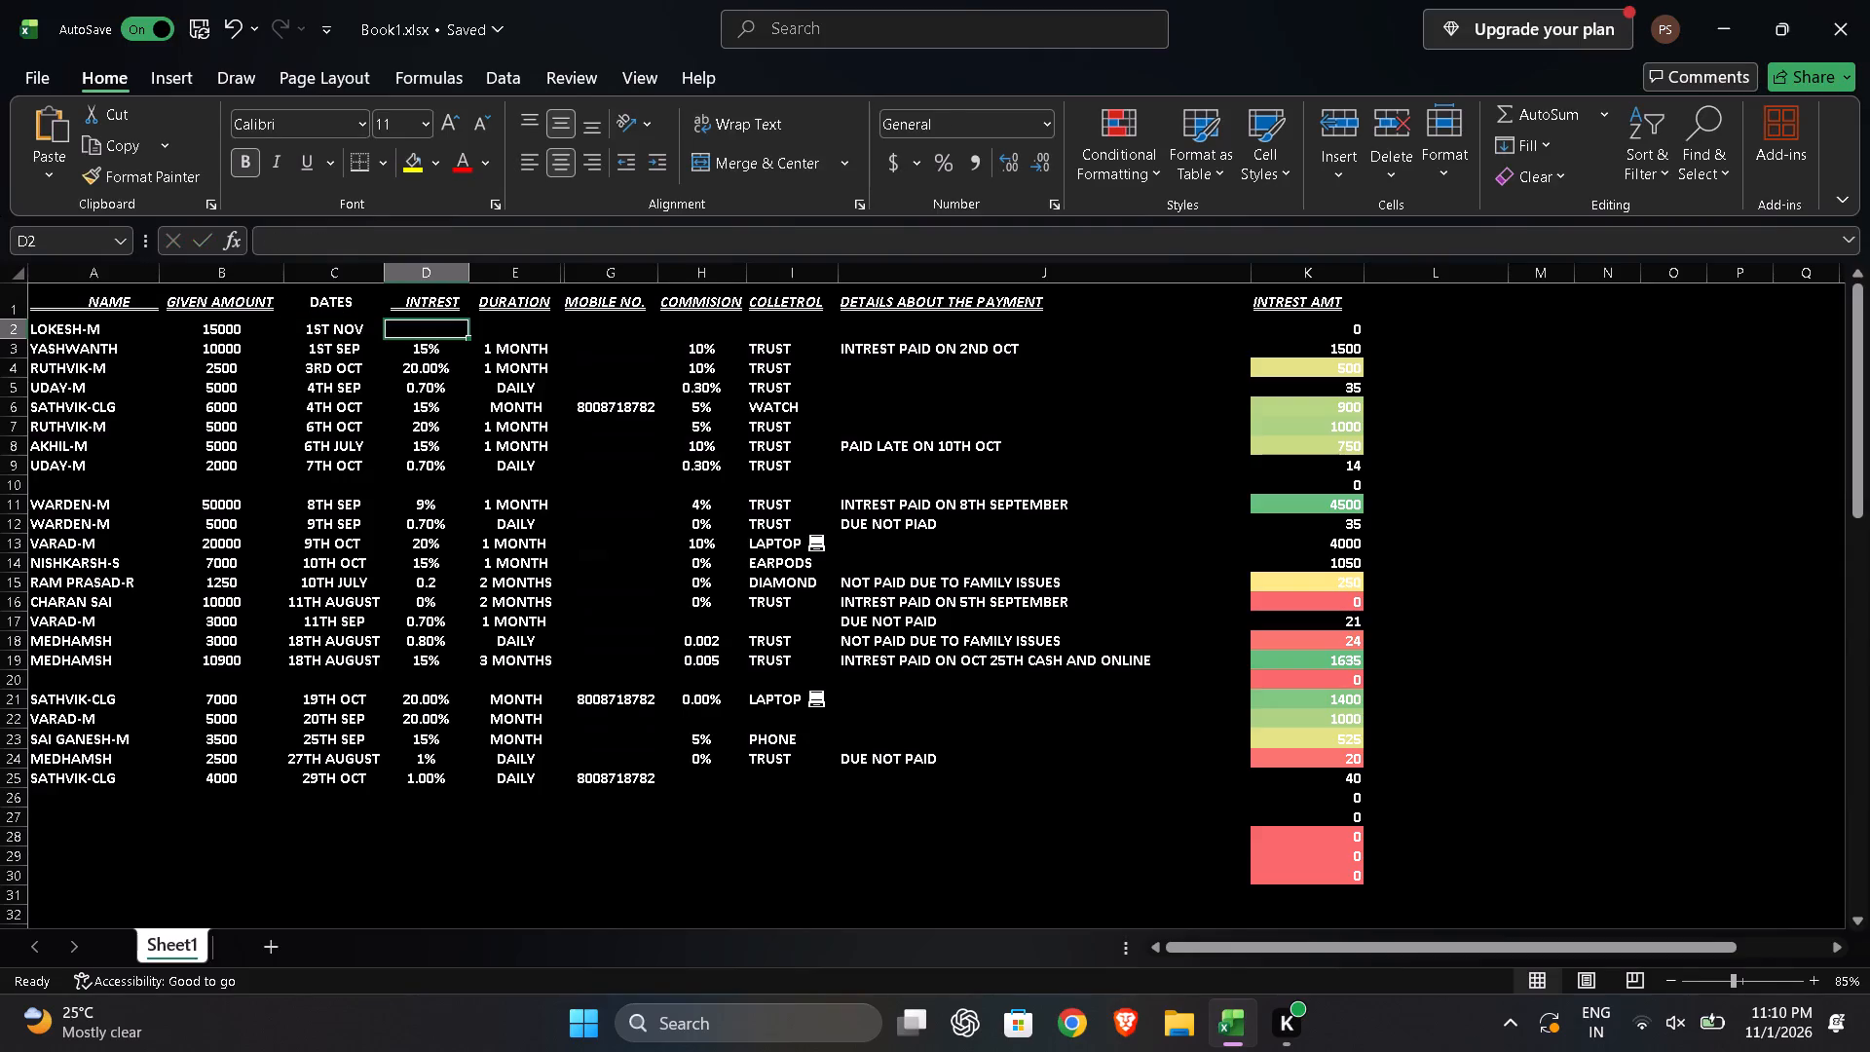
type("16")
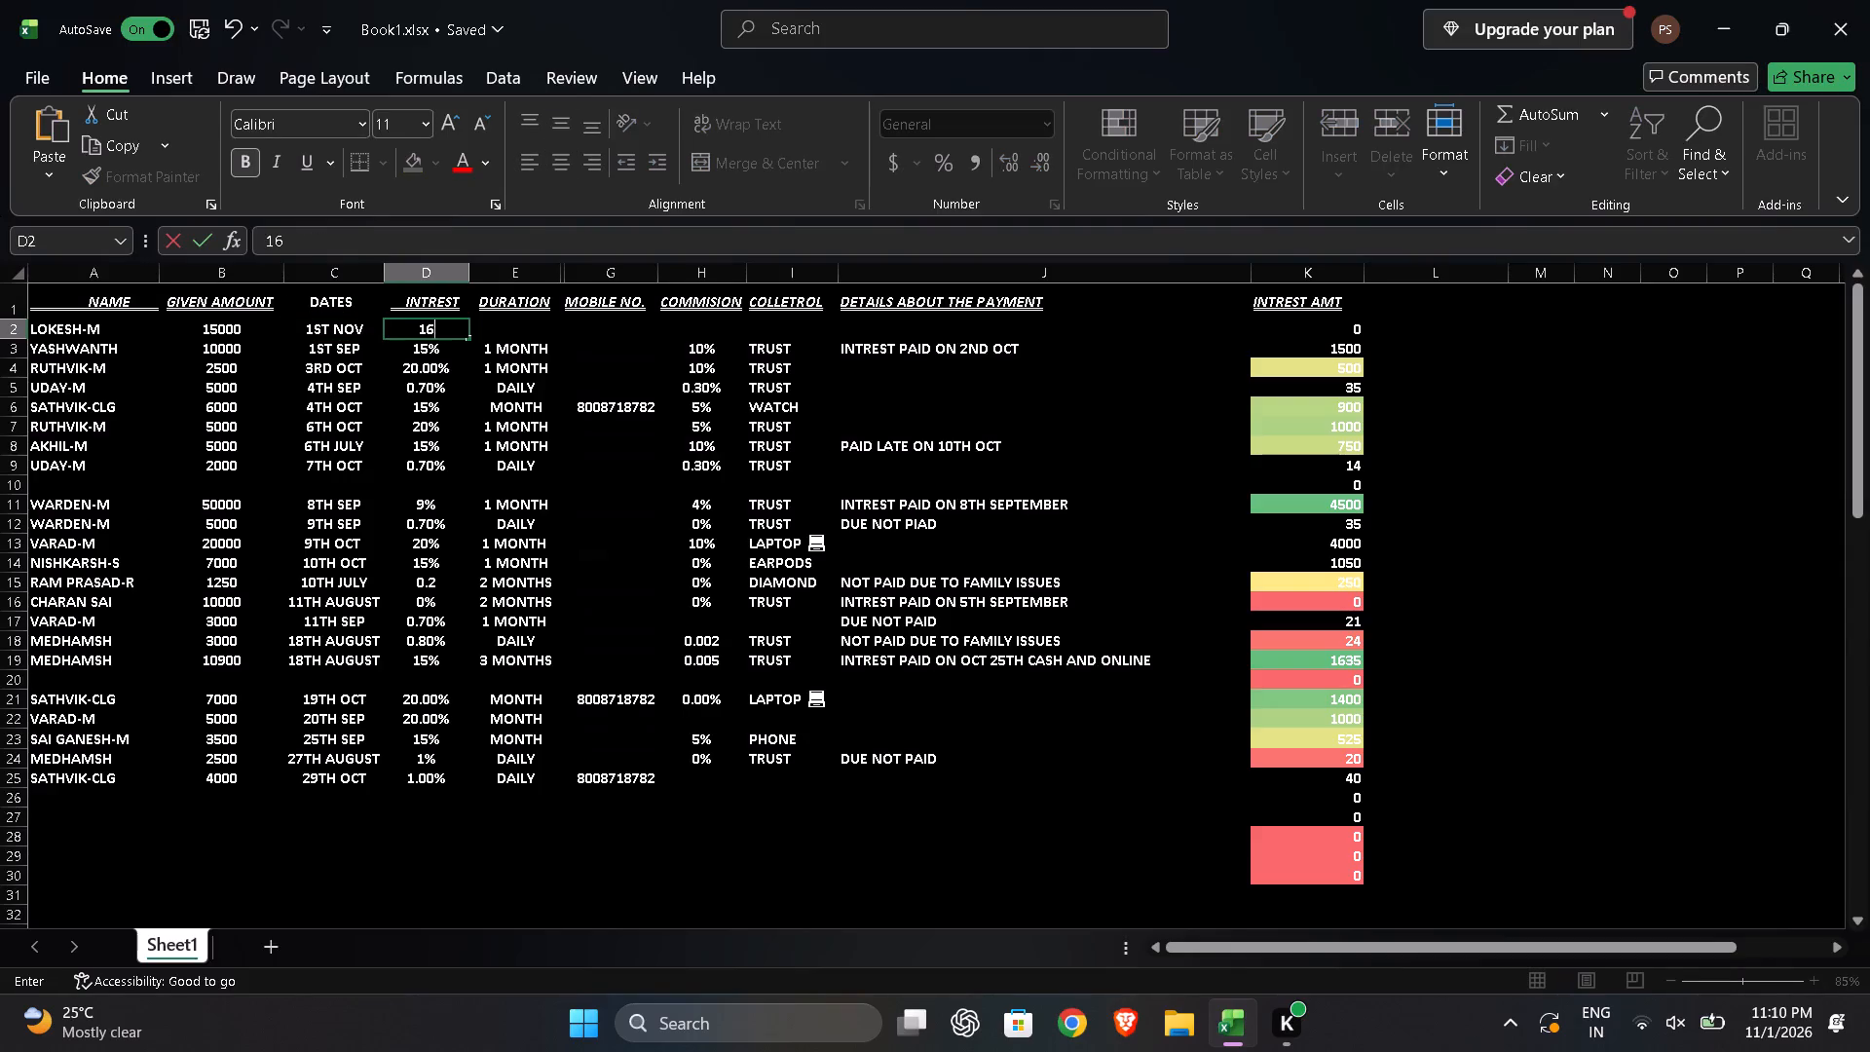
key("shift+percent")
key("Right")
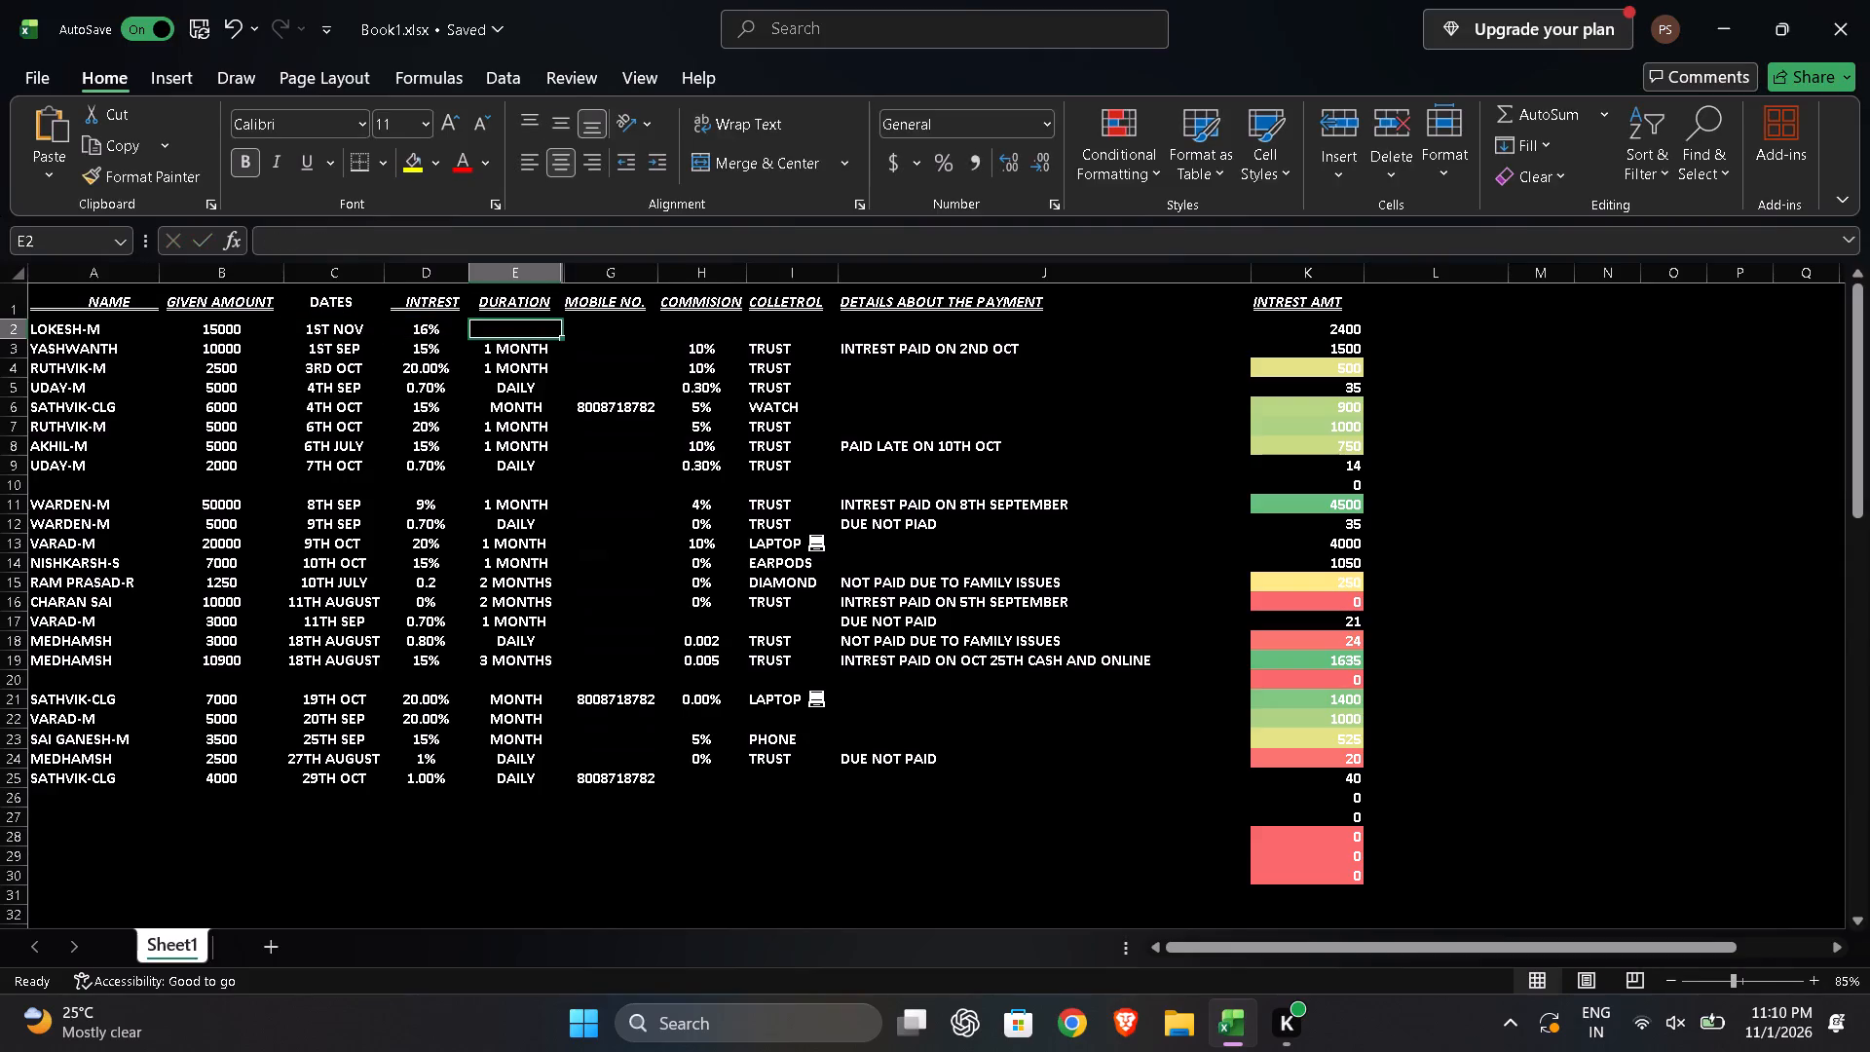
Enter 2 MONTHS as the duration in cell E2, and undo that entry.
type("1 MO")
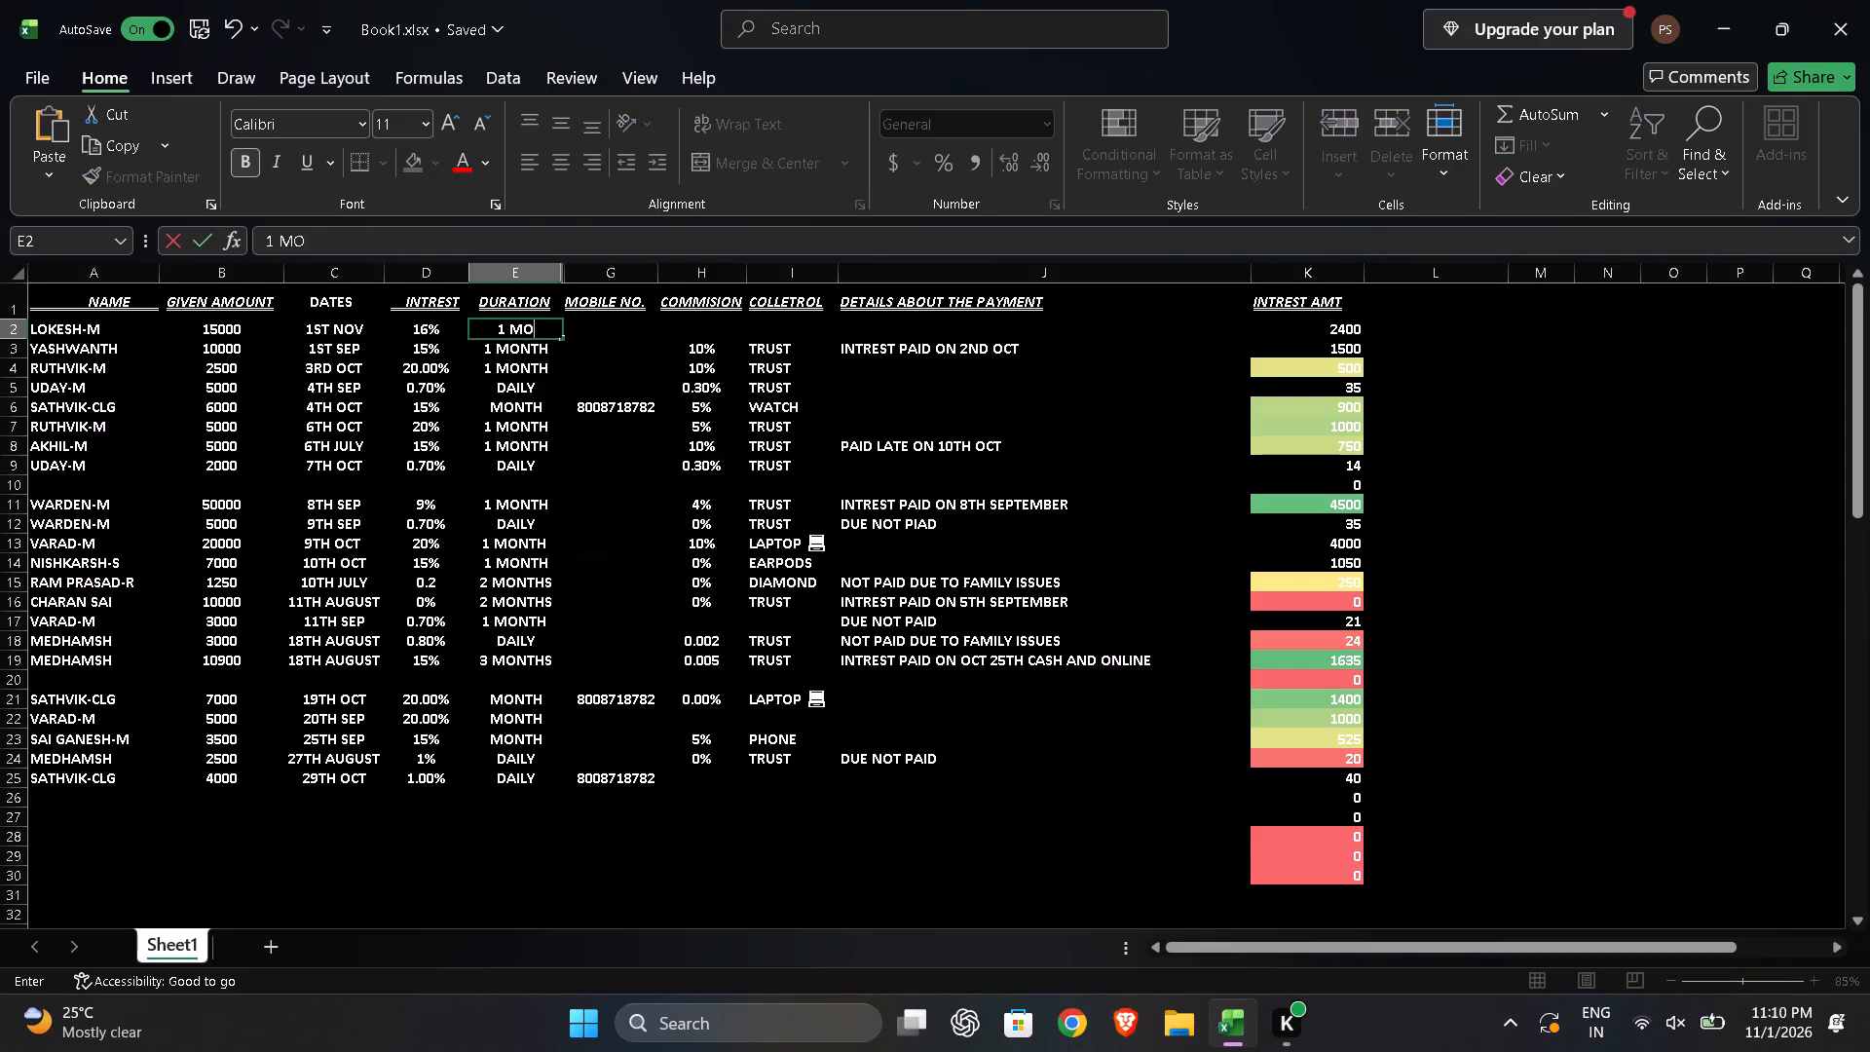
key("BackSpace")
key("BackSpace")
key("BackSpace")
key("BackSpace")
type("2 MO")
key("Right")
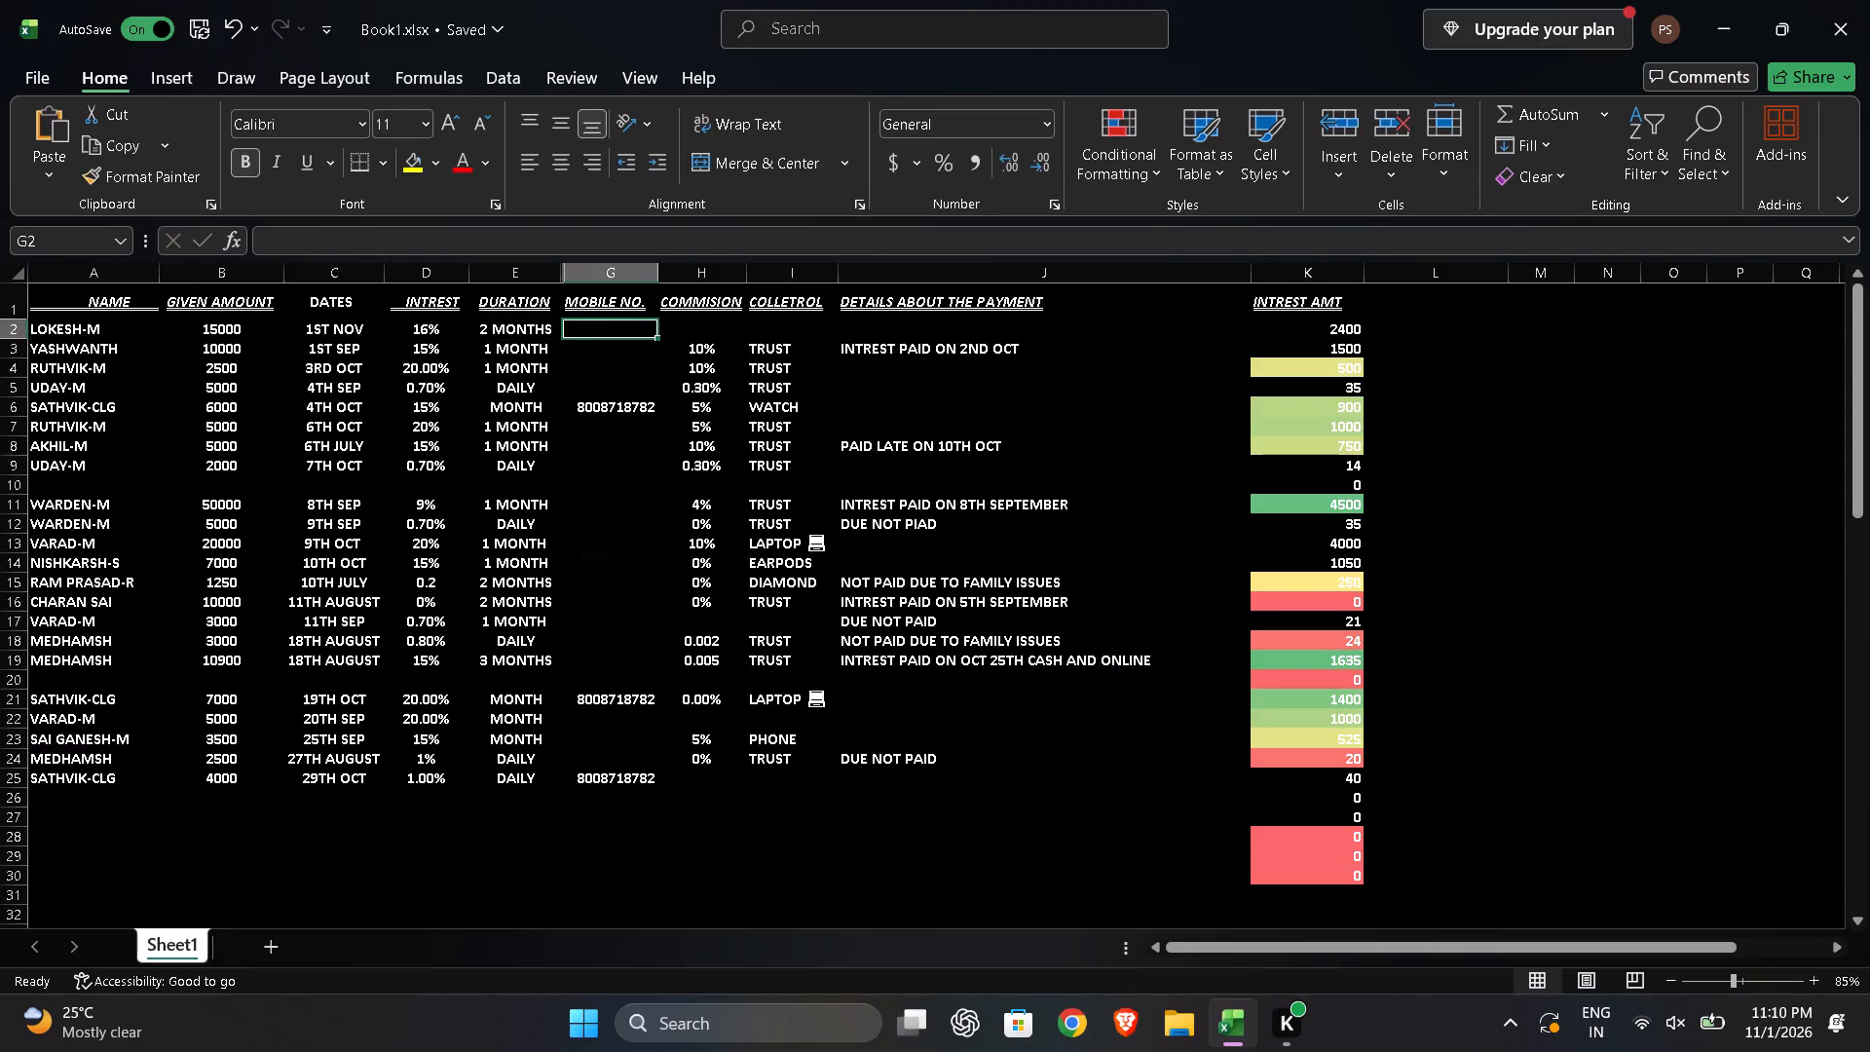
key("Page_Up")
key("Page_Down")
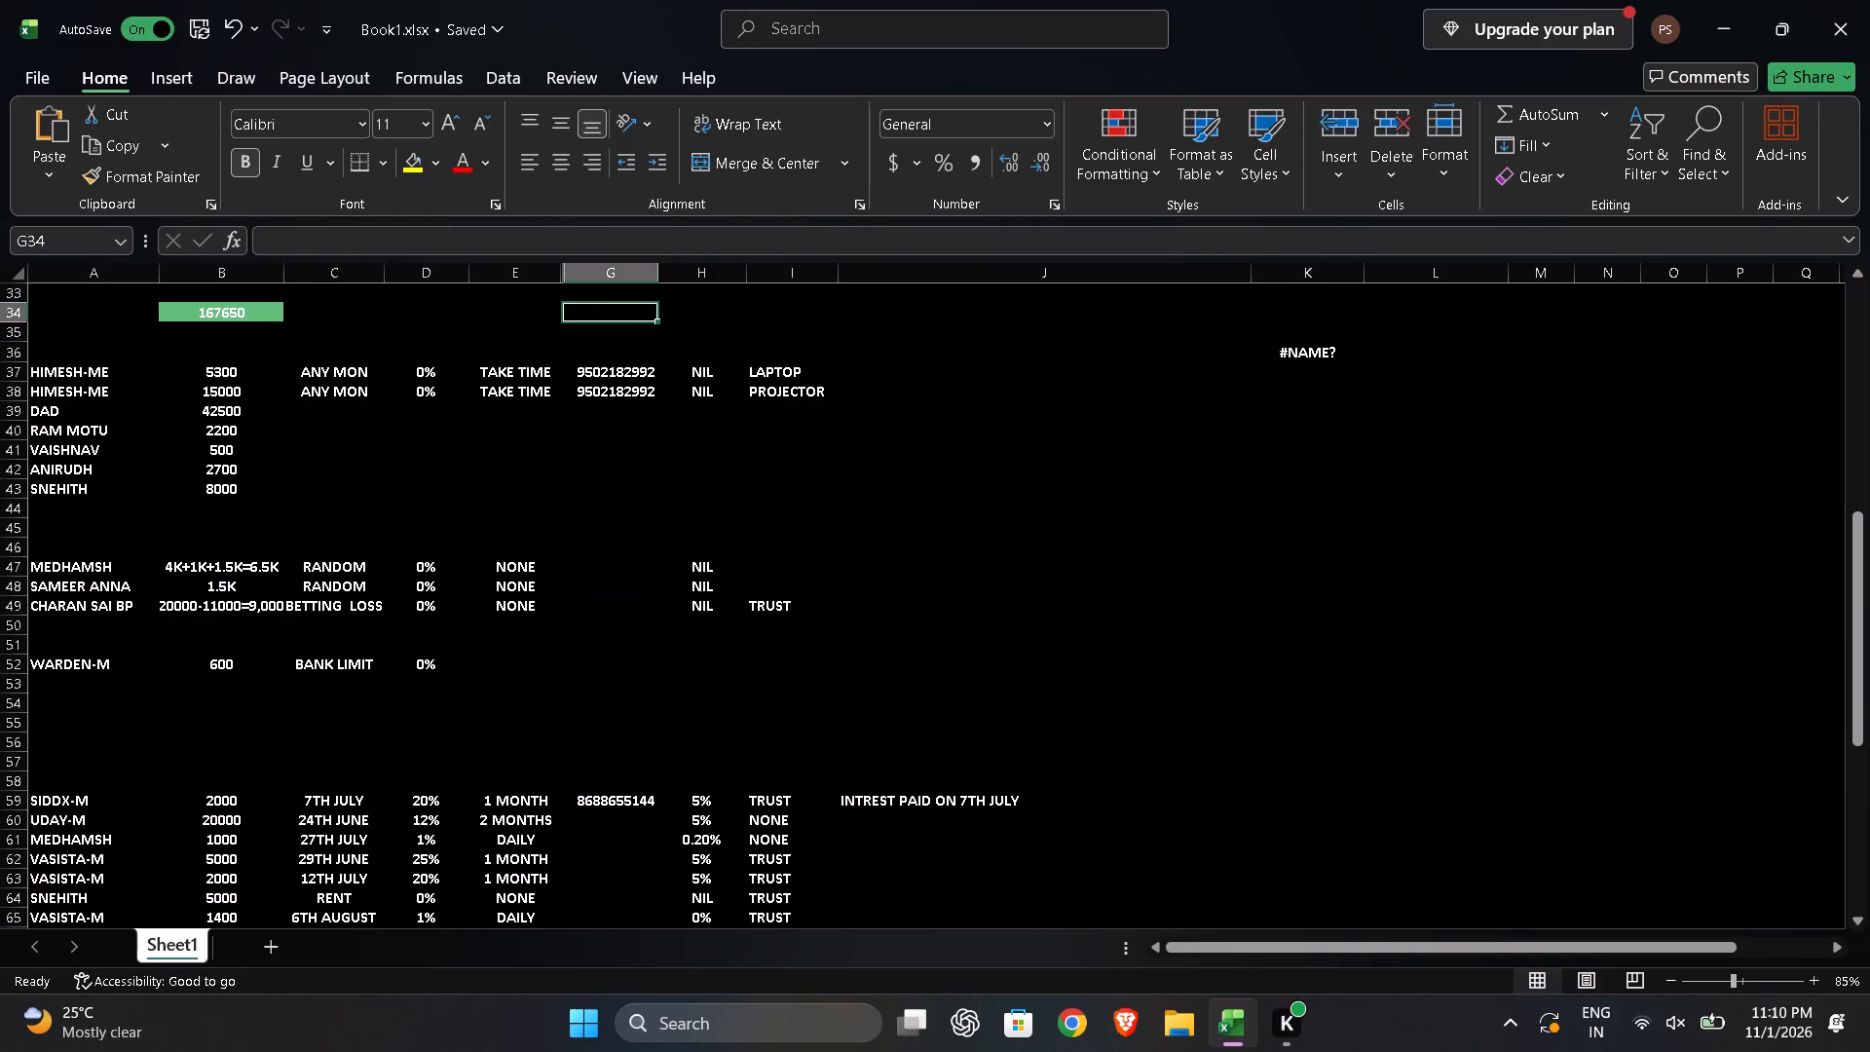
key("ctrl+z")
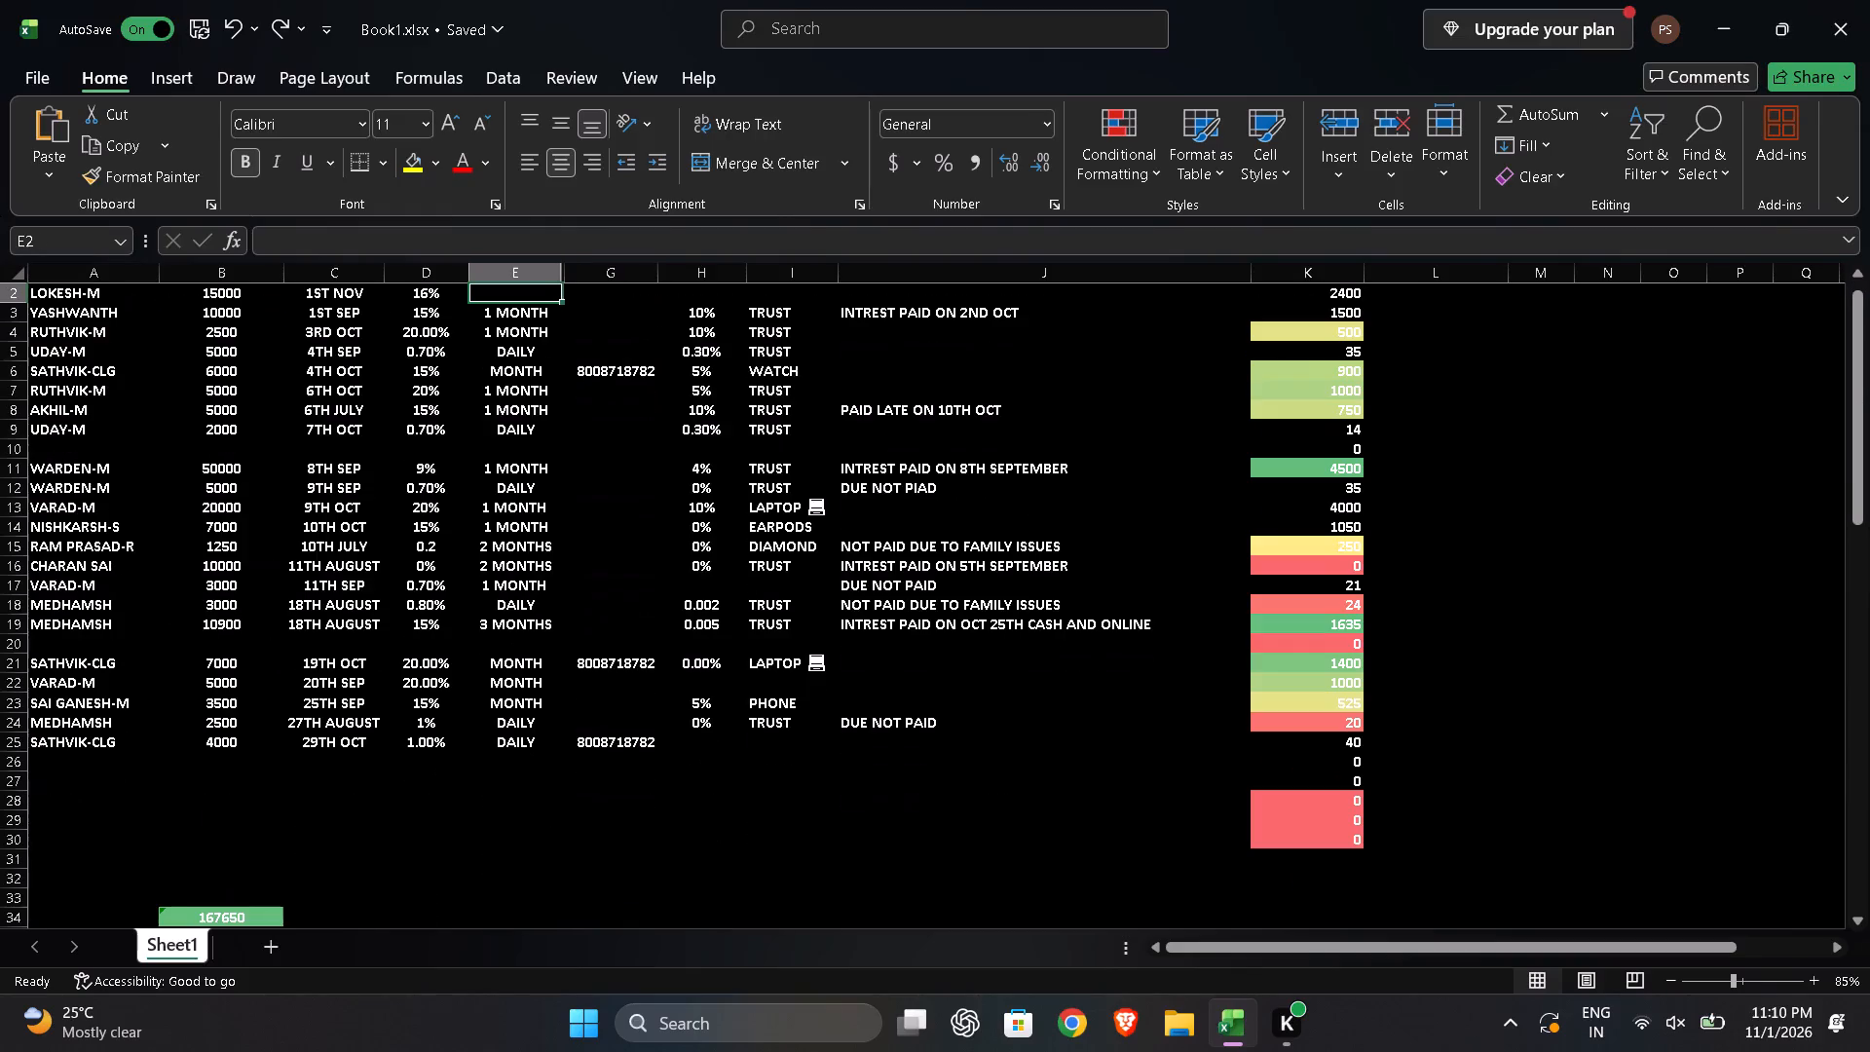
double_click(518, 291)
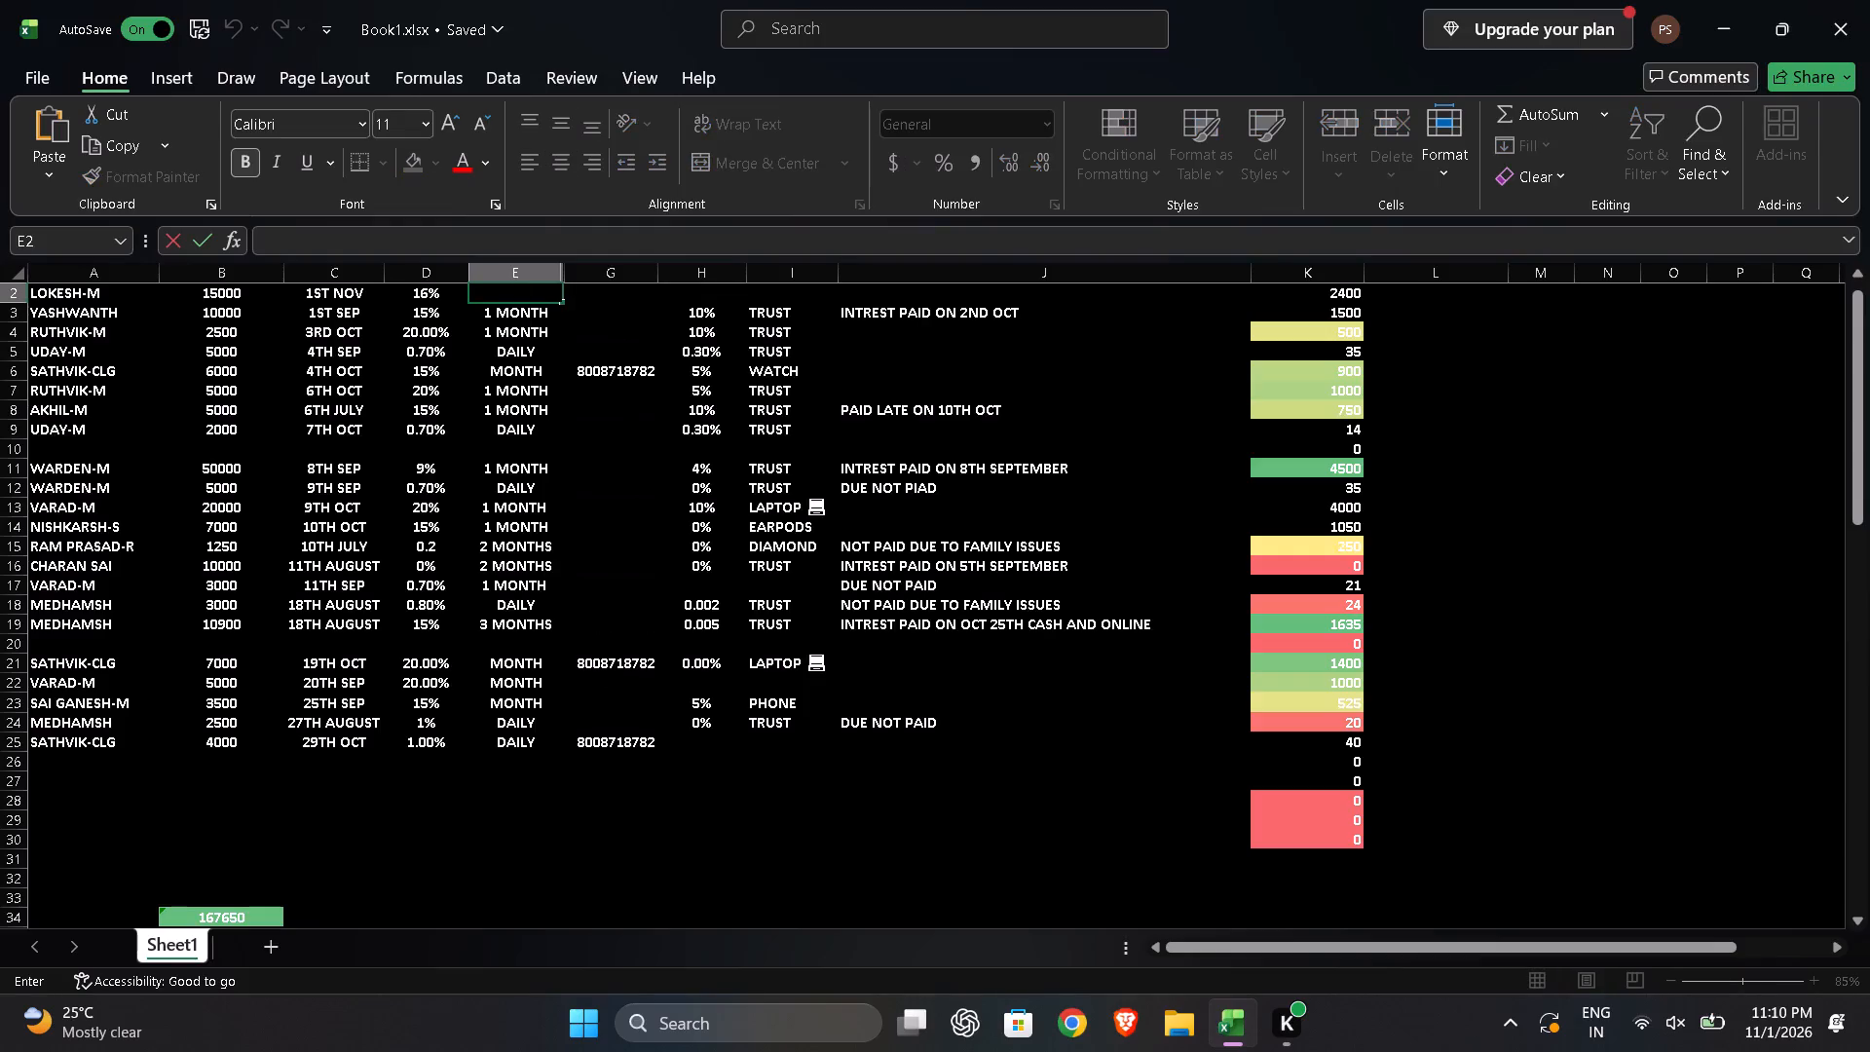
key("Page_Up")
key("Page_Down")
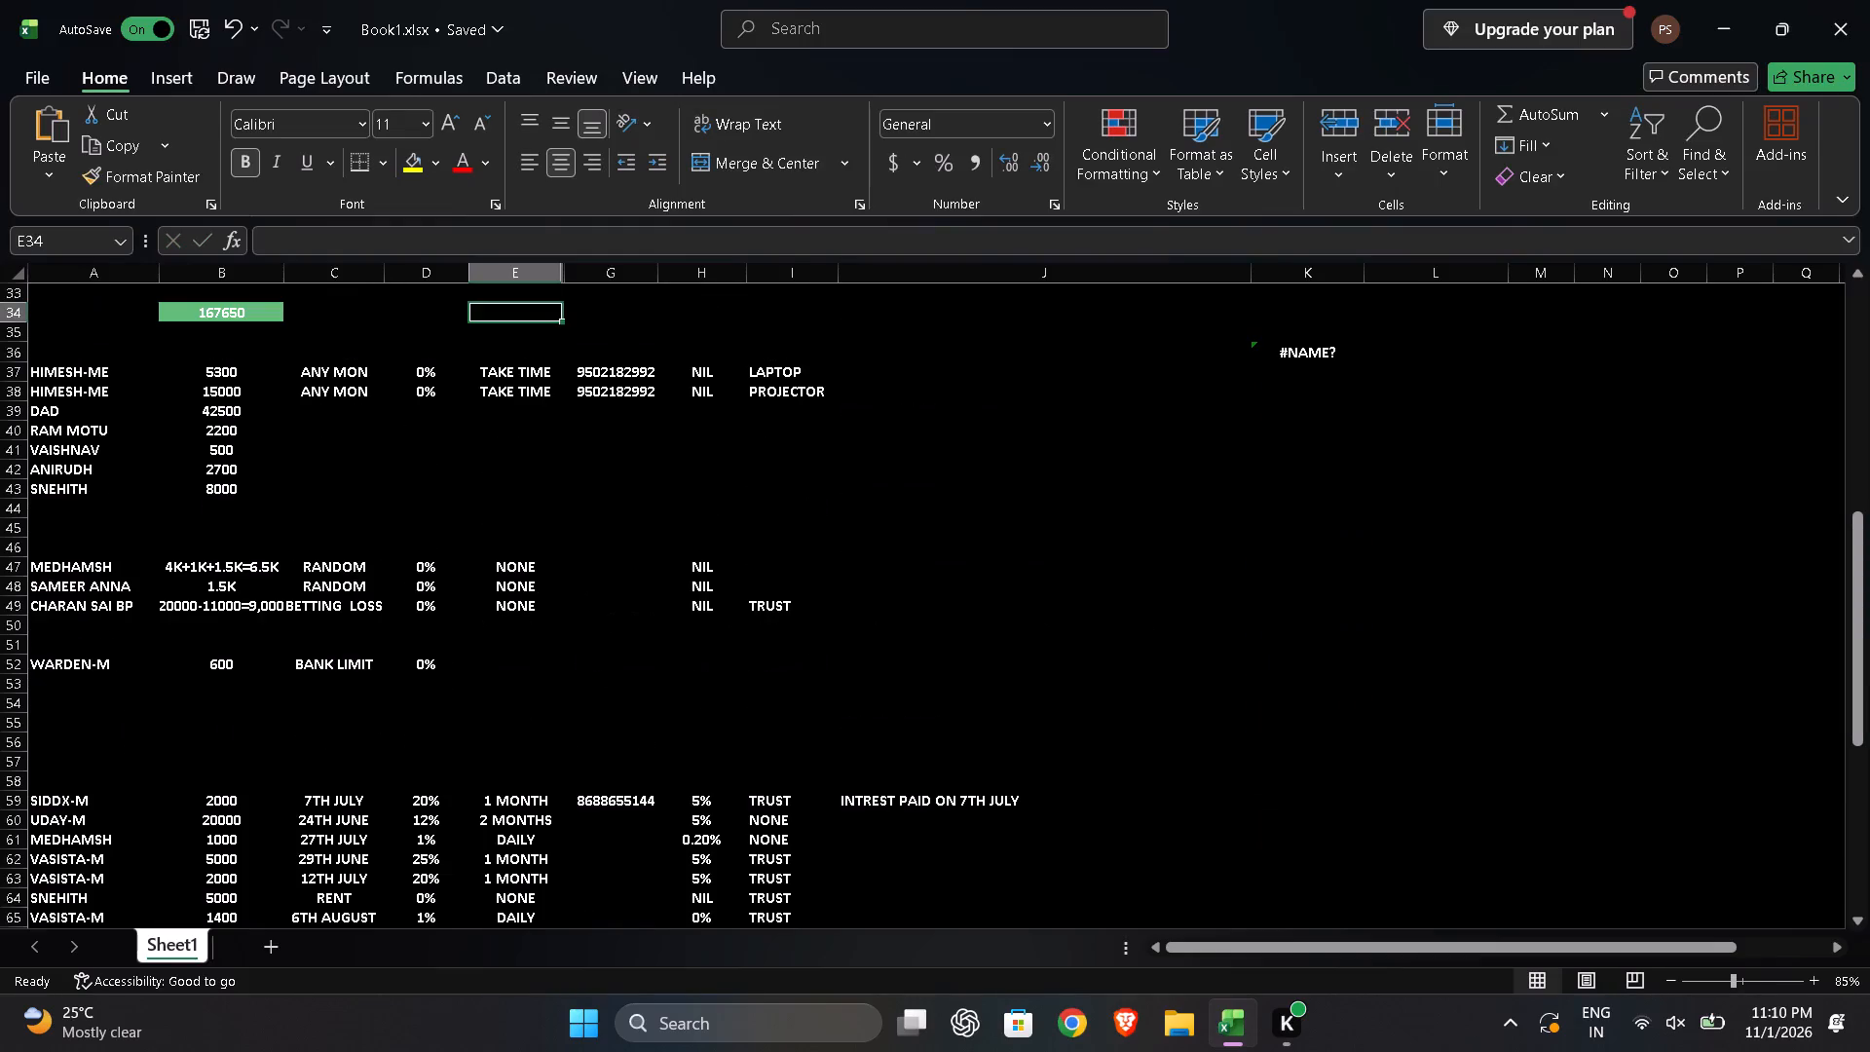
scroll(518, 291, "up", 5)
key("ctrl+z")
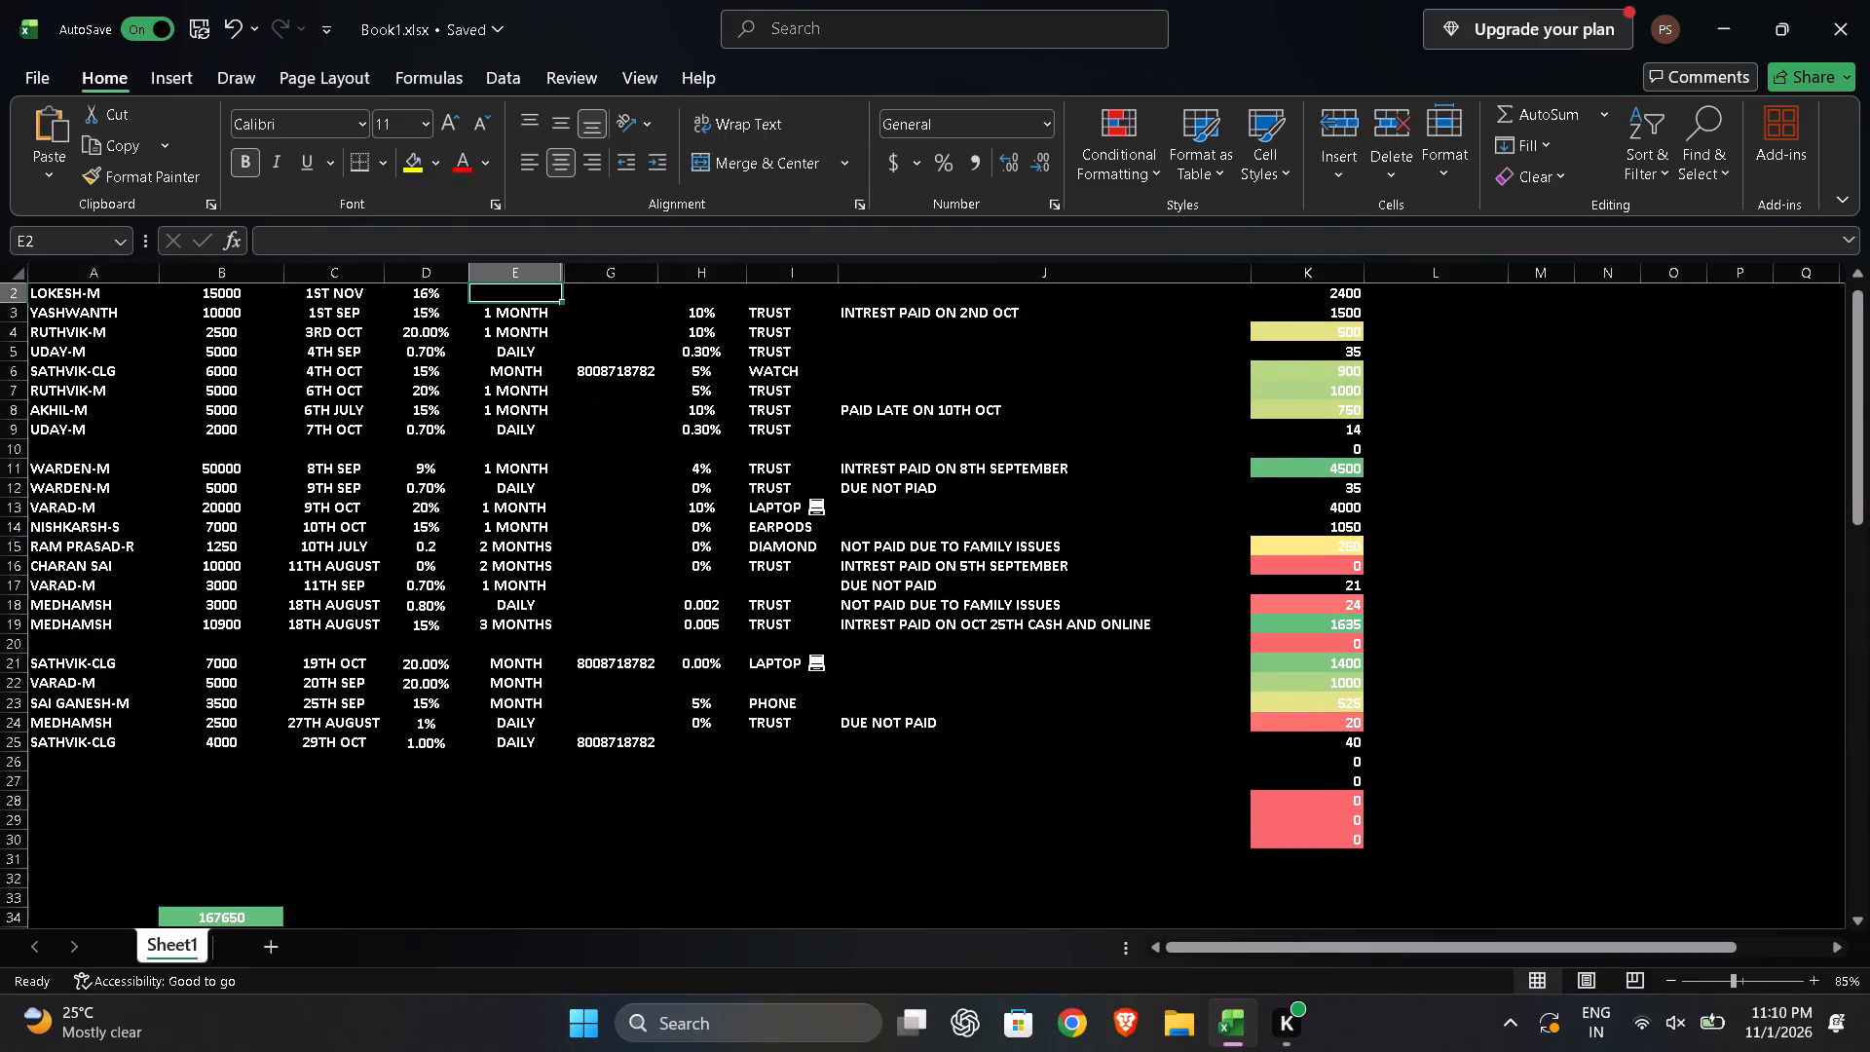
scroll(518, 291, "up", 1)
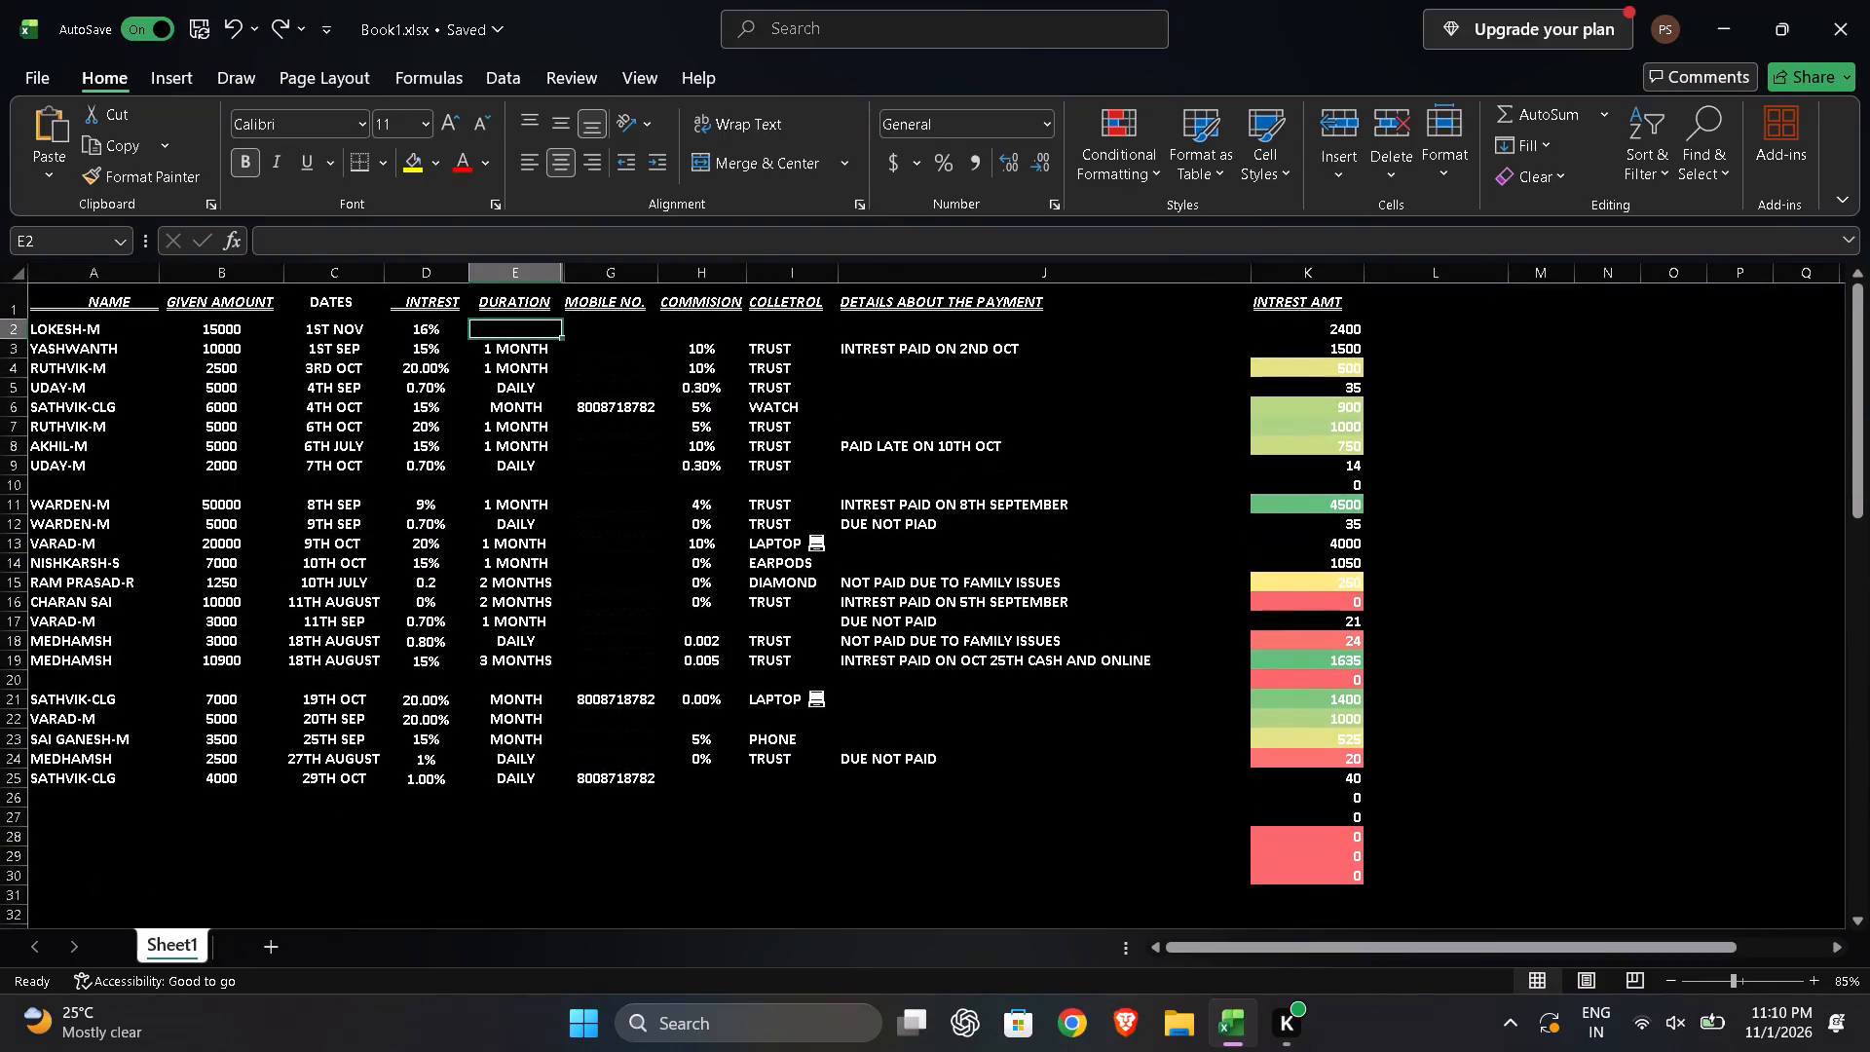
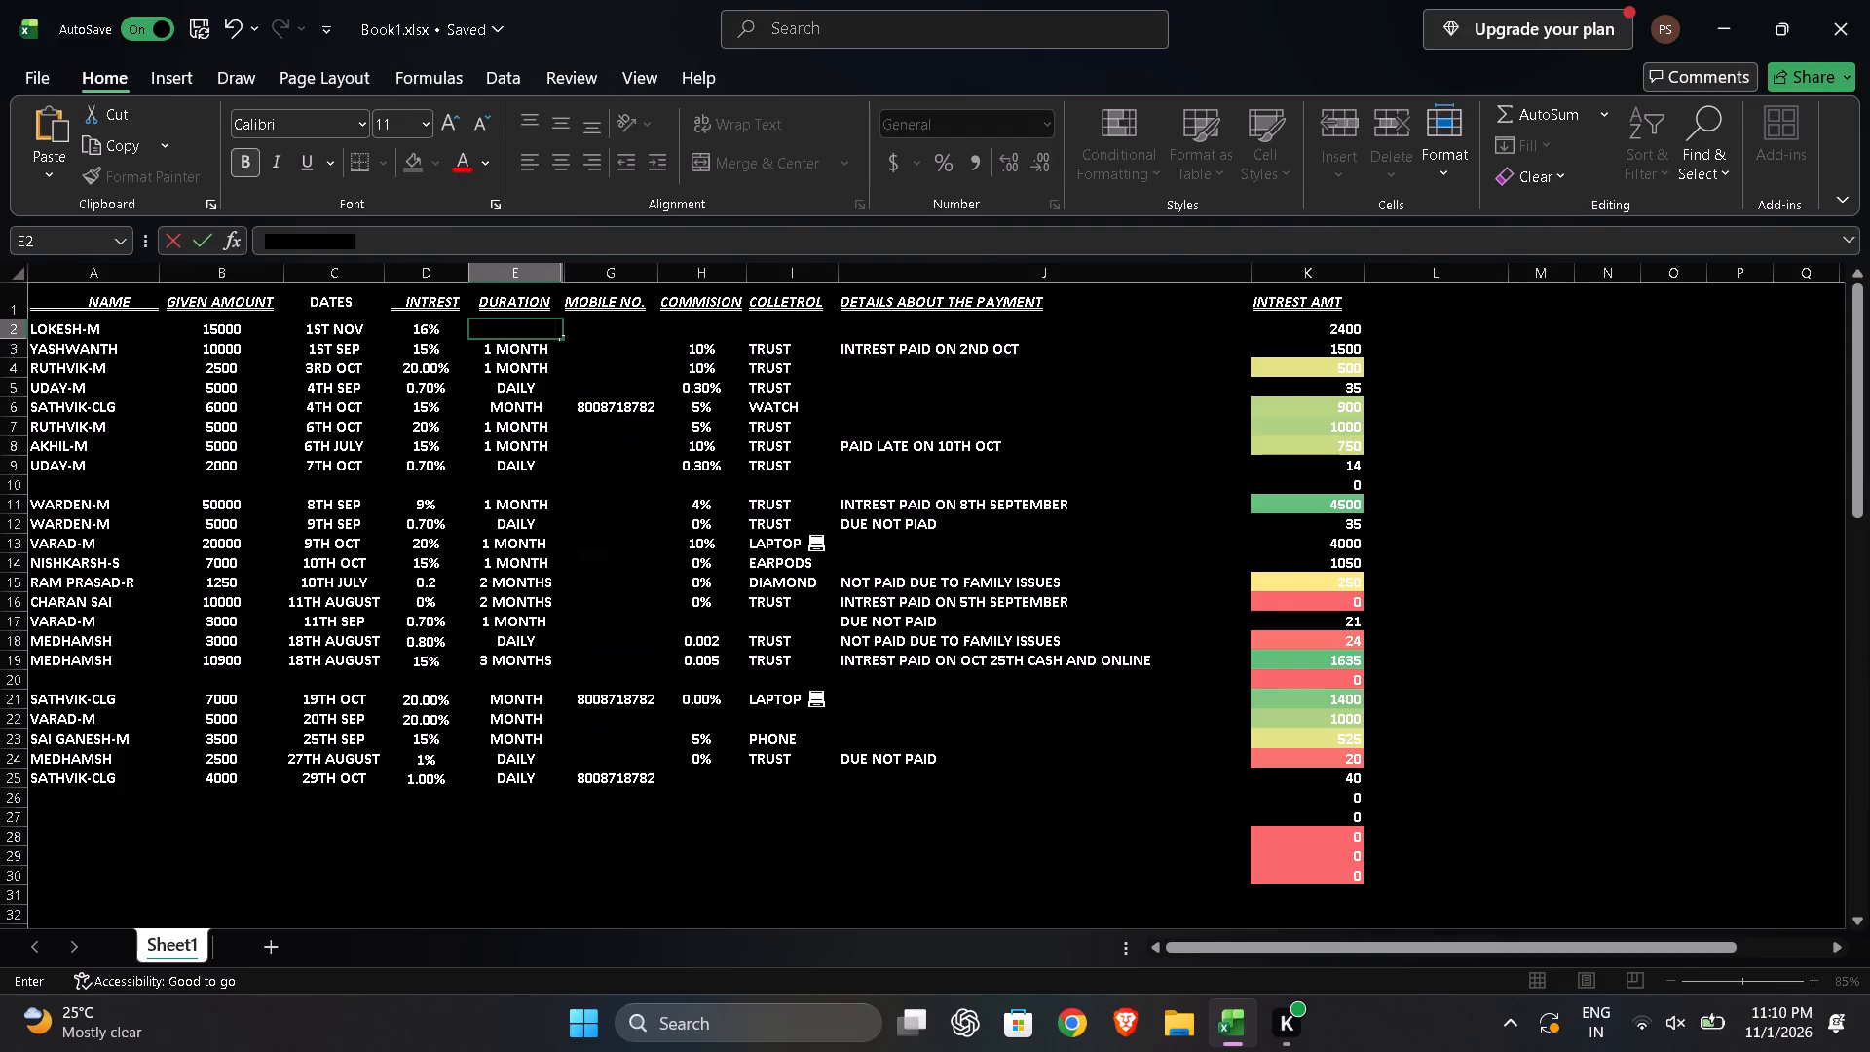
Move the mobile number from cell E2 to the MOBILE NO. cell G2, and set the duration in E2 to 2 MONTHS.
key("ctrl+a")
key("ctrl+c")
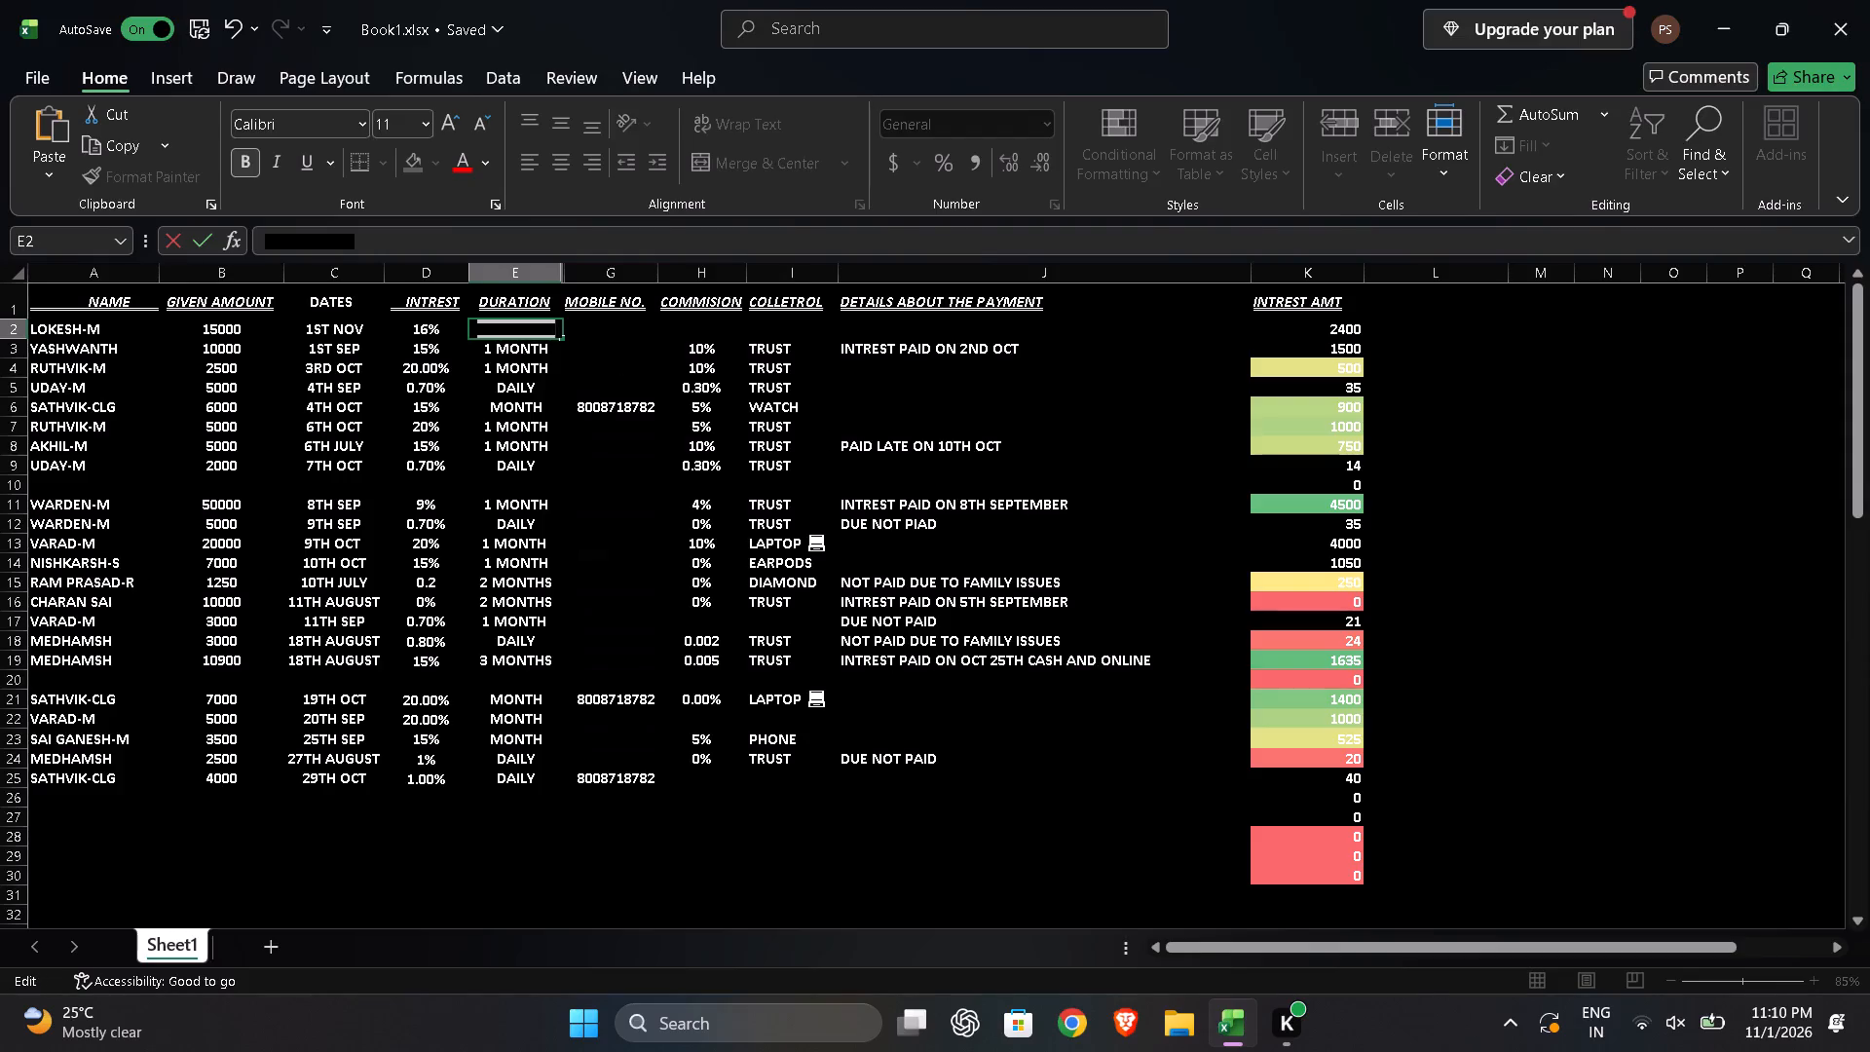
left_click(605, 321)
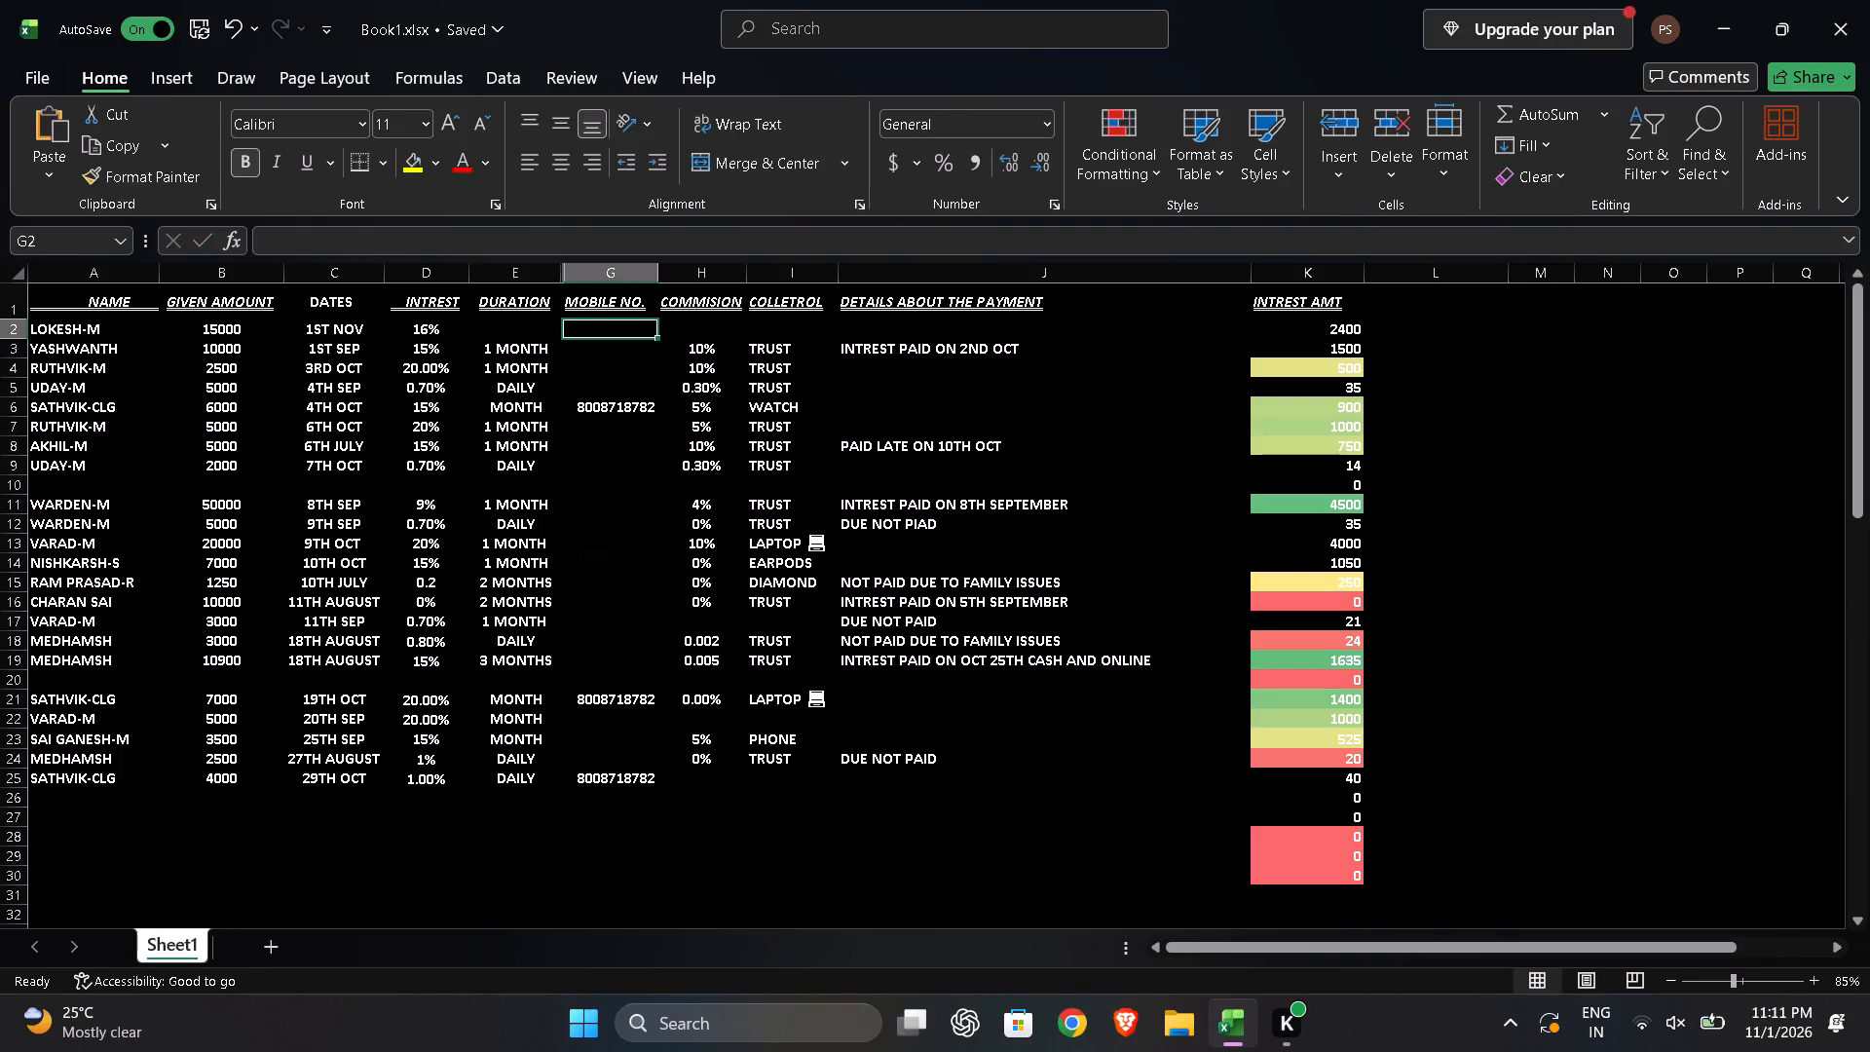
double_click(606, 328)
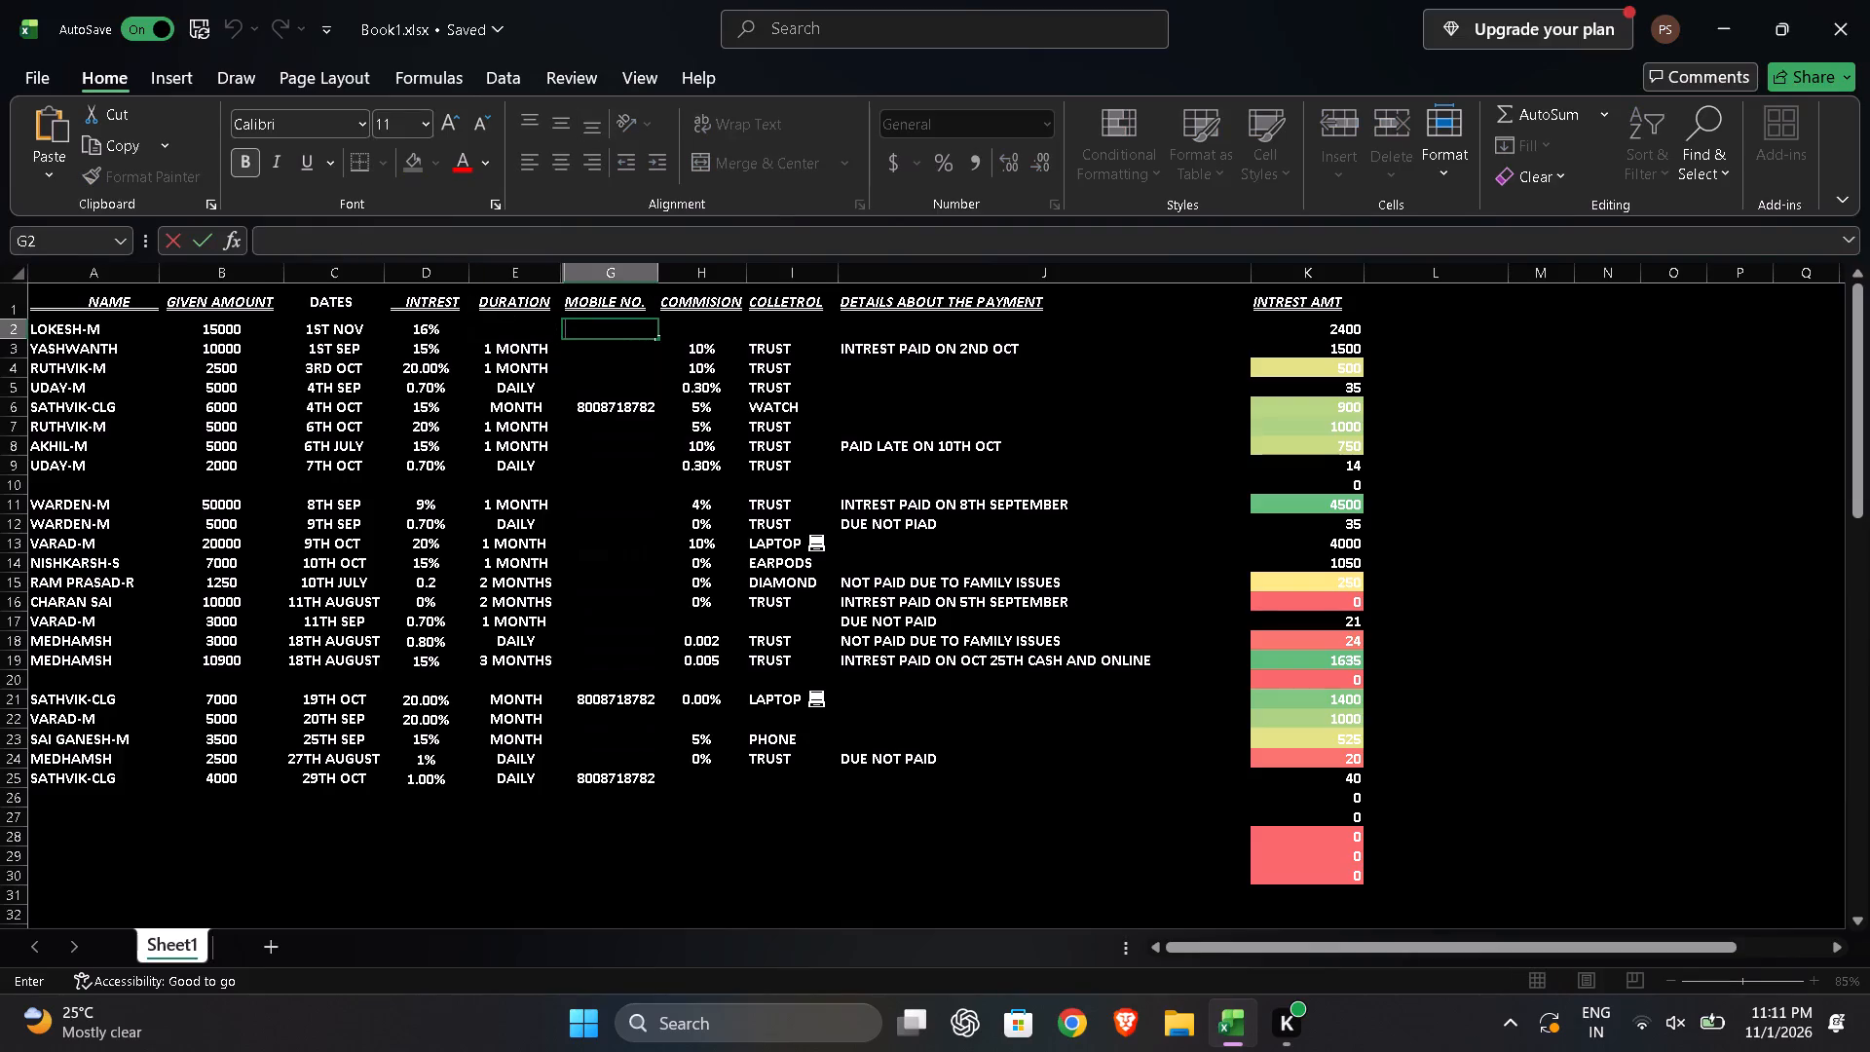
key("ctrl+v")
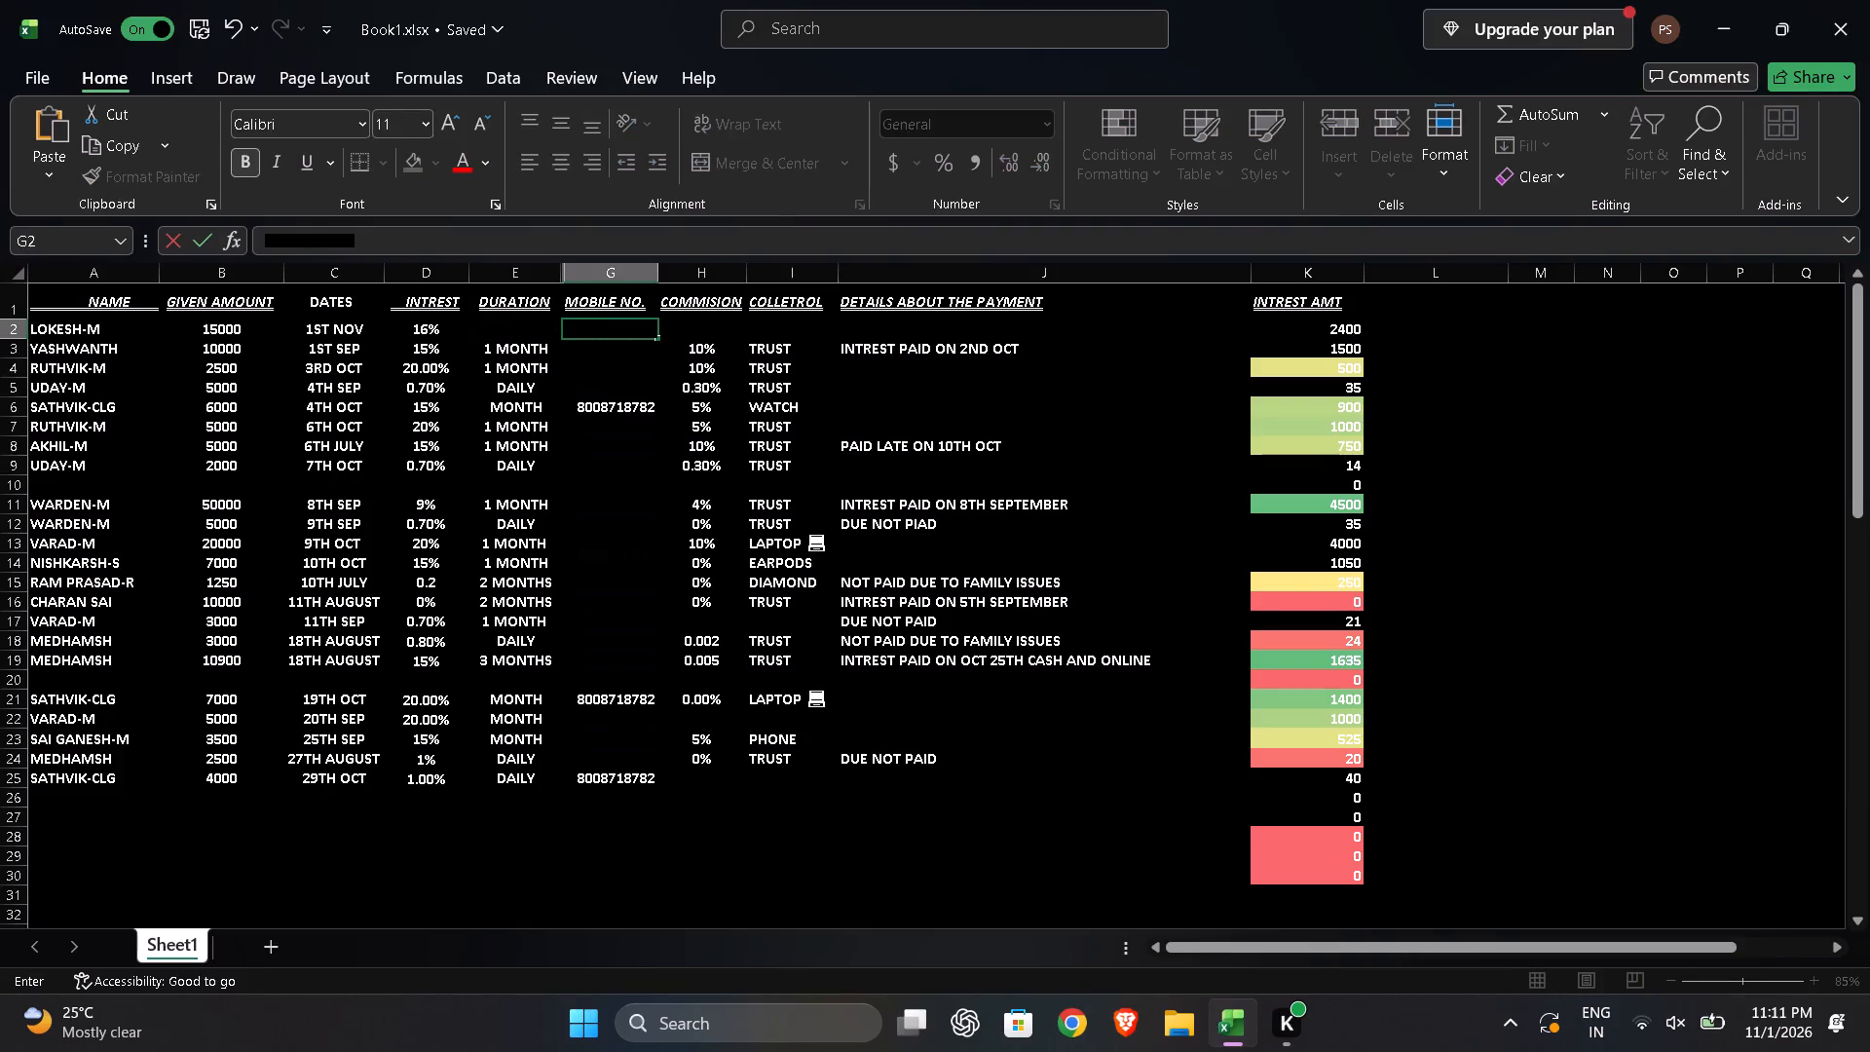
left_click(523, 329)
key("BackSpace")
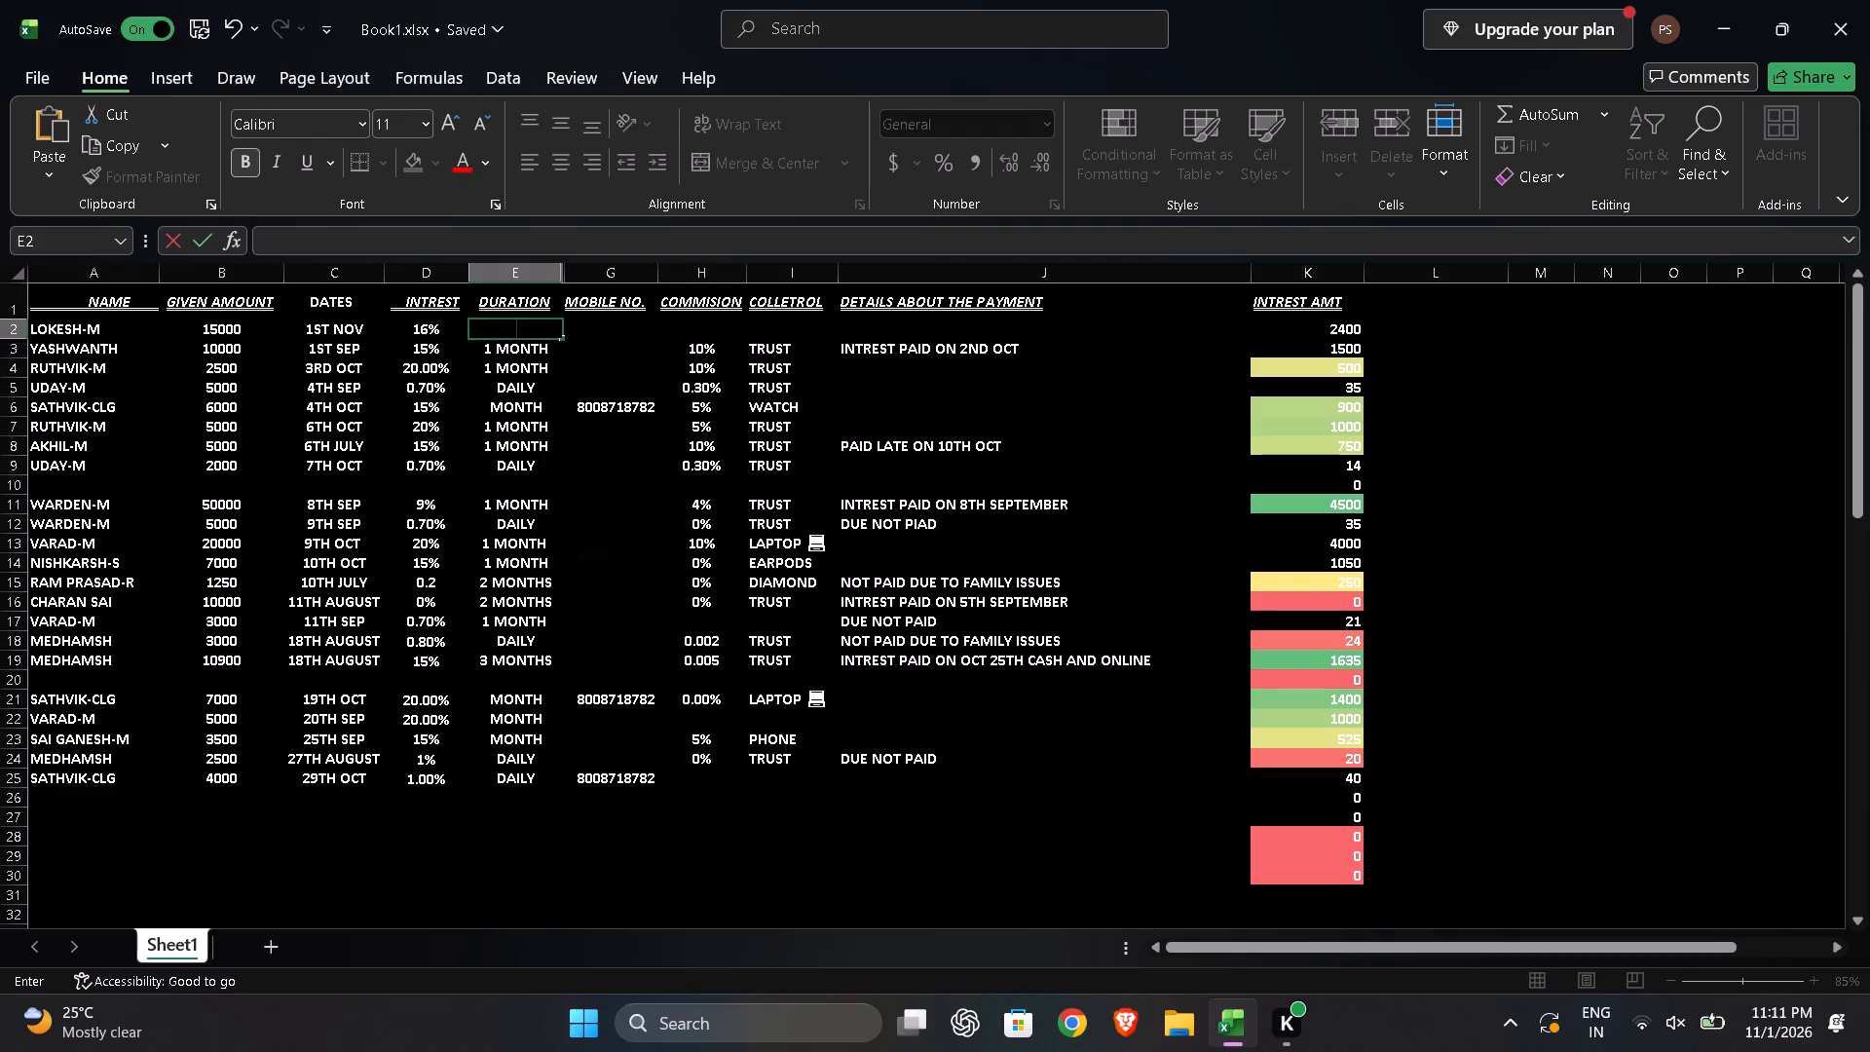
type("2 MONTHS")
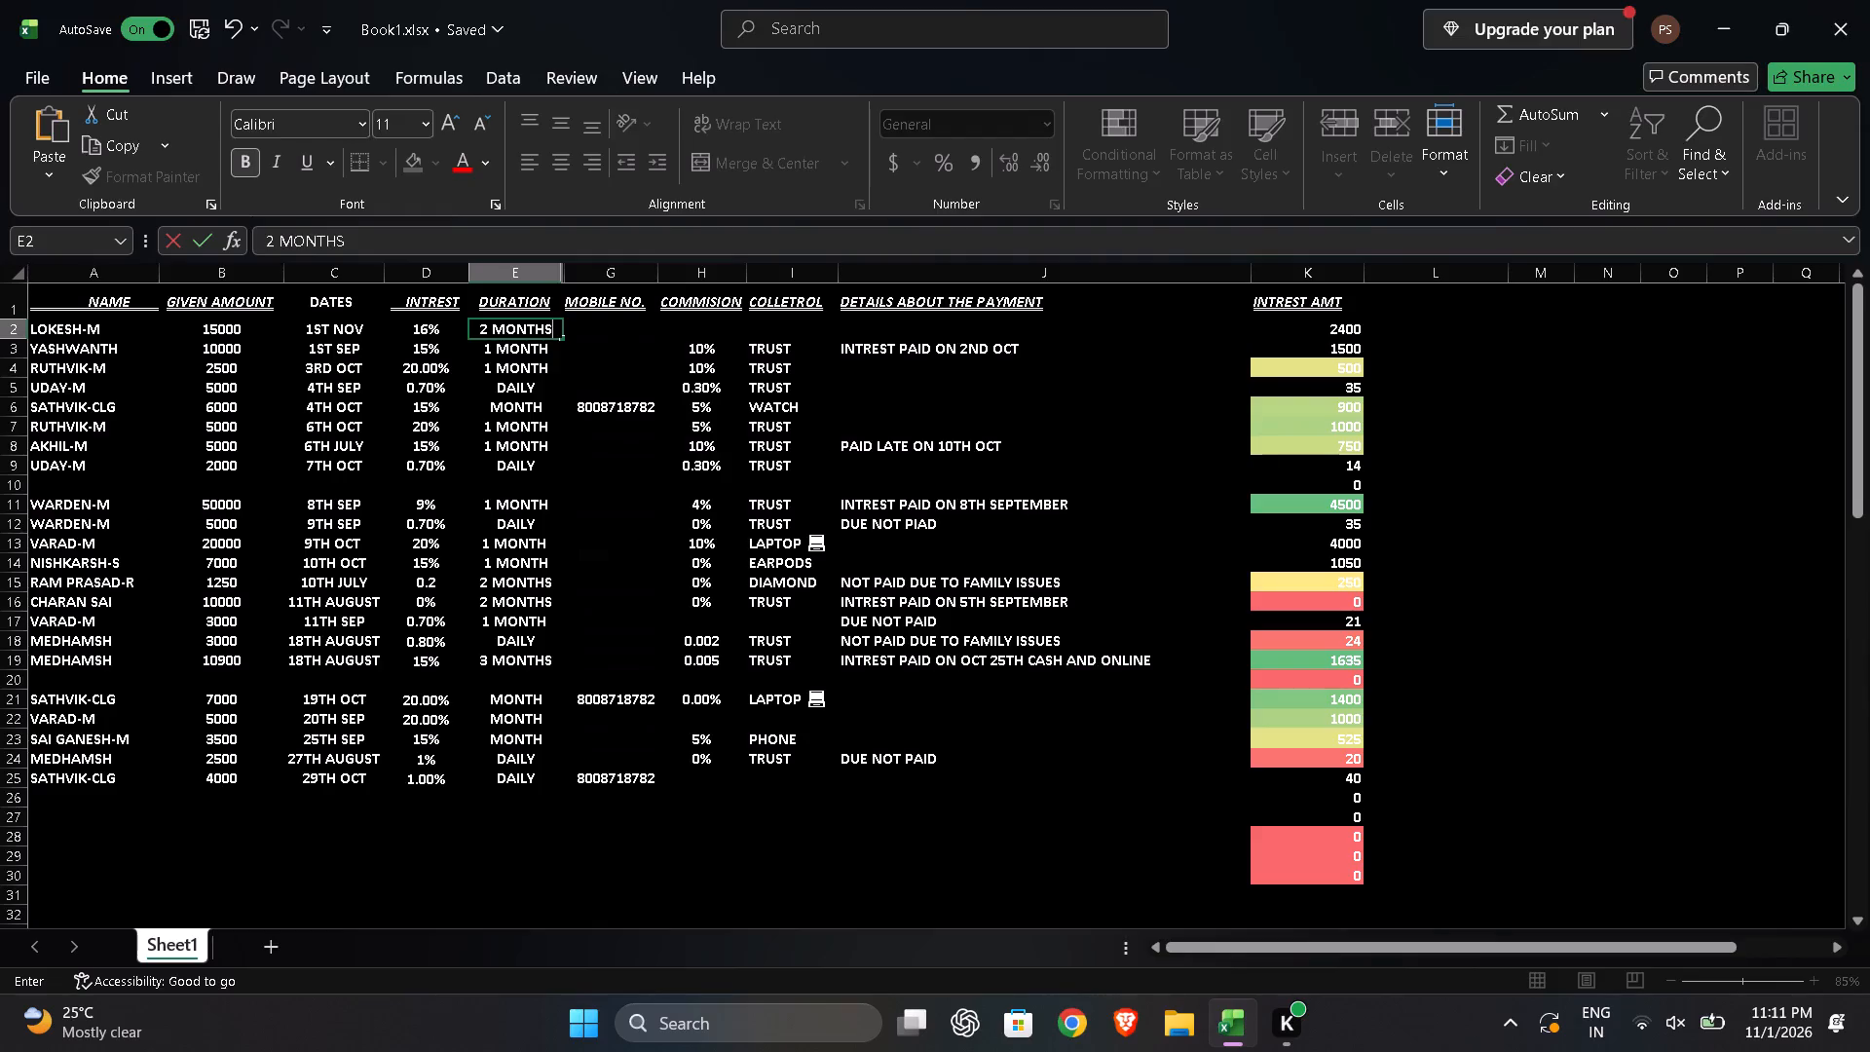
Enter 6% as the commission in cell H2 and TRUST as the collateral in cell I2.
left_click(706, 325)
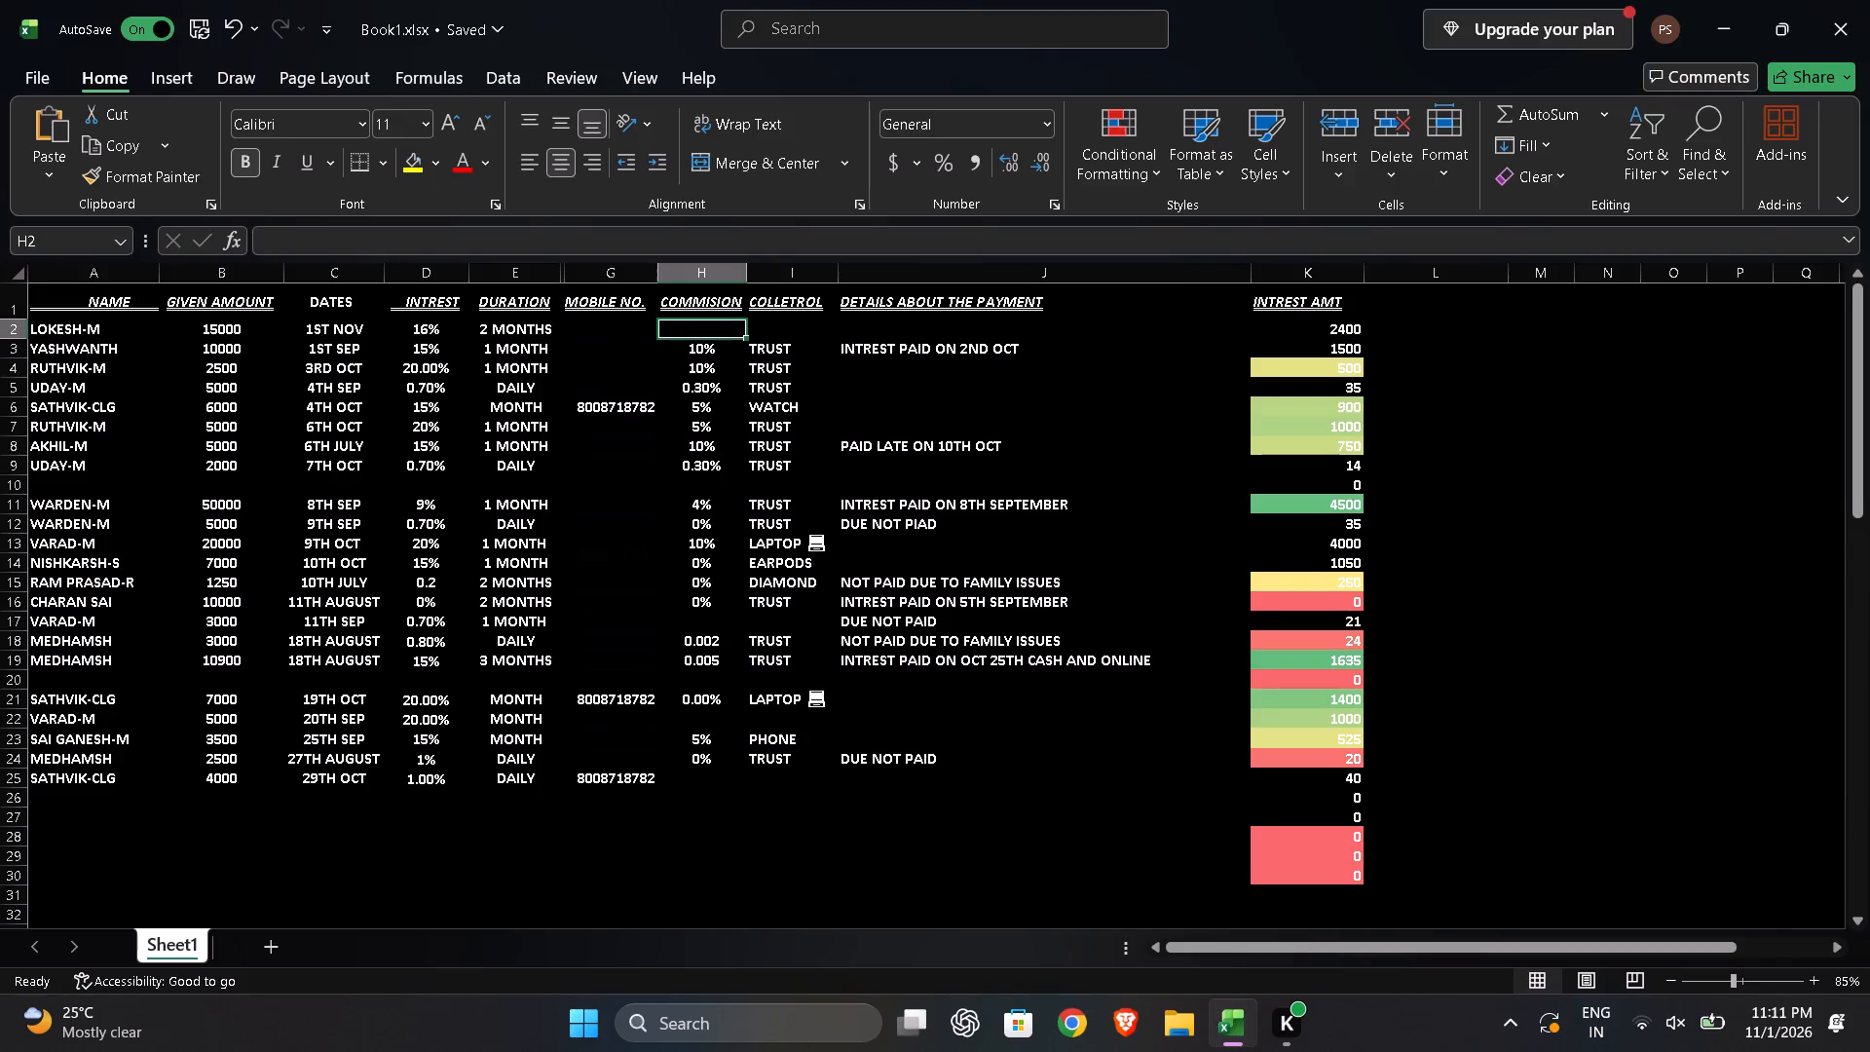
key("6")
key("shift+percent")
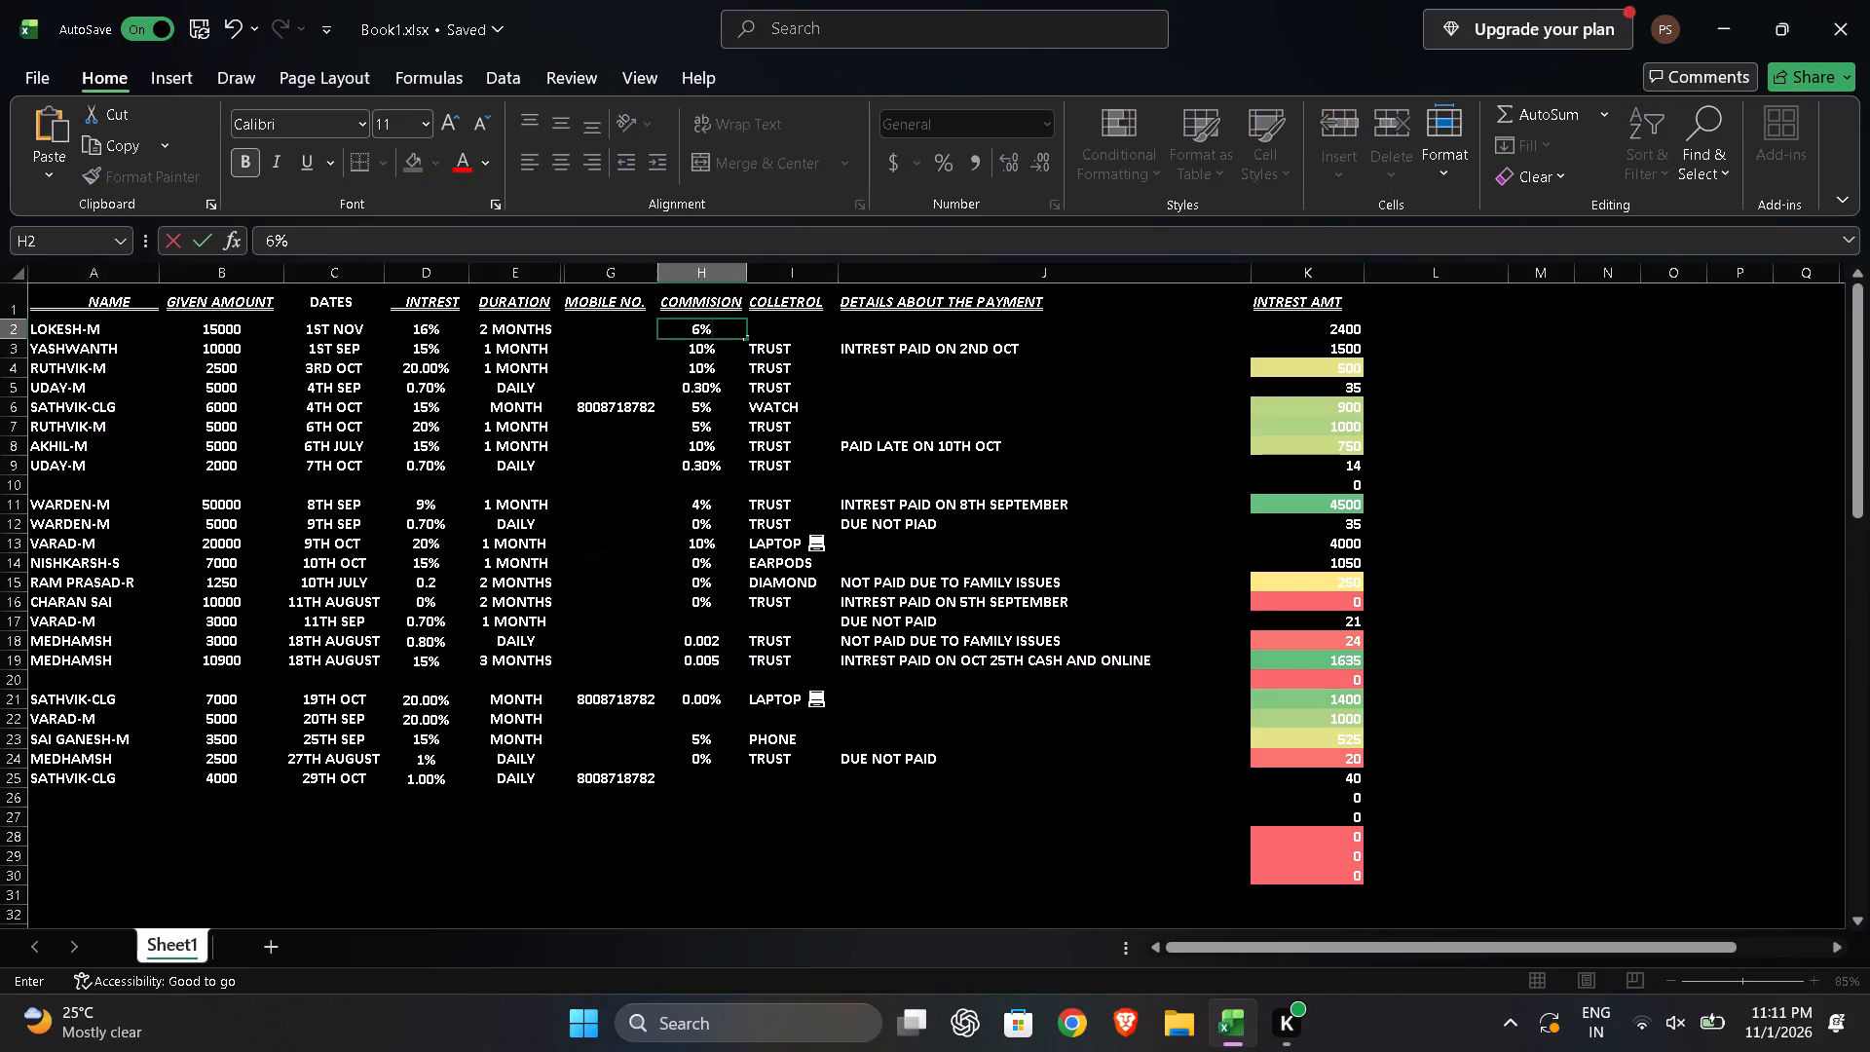
left_click(783, 324)
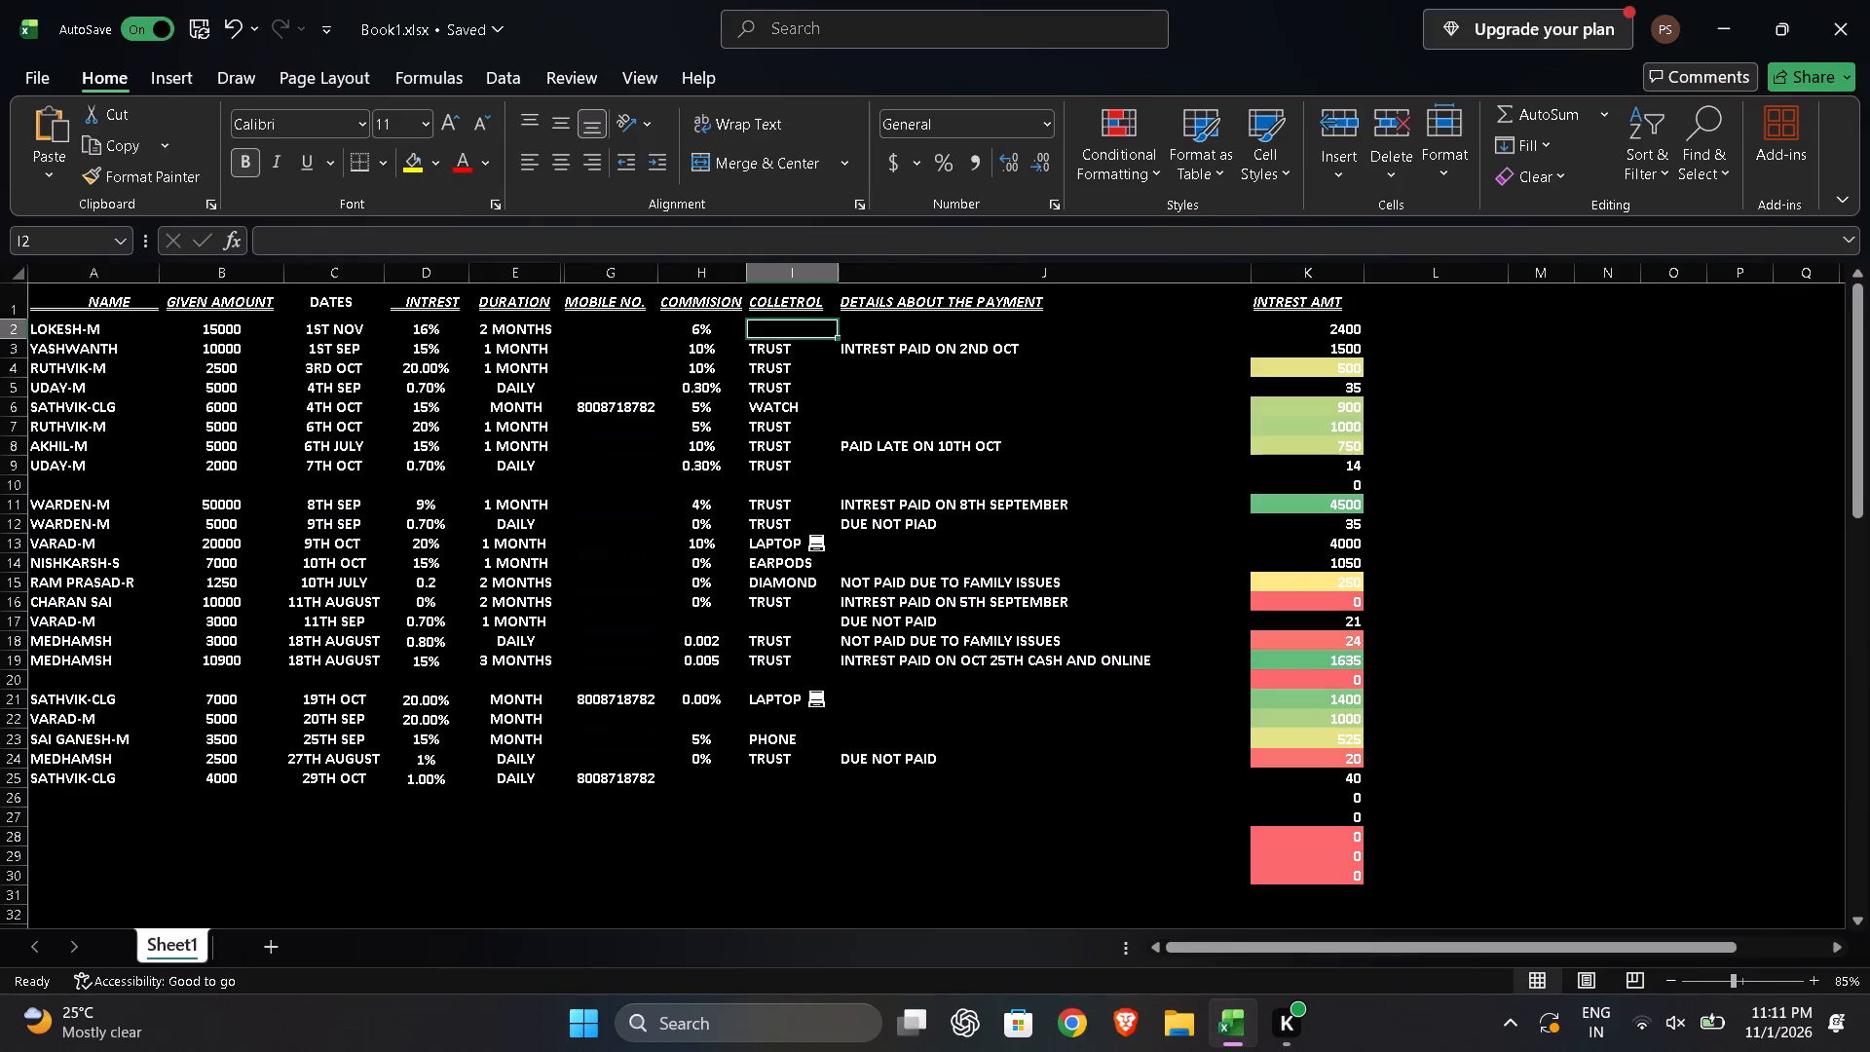
type("TRUST")
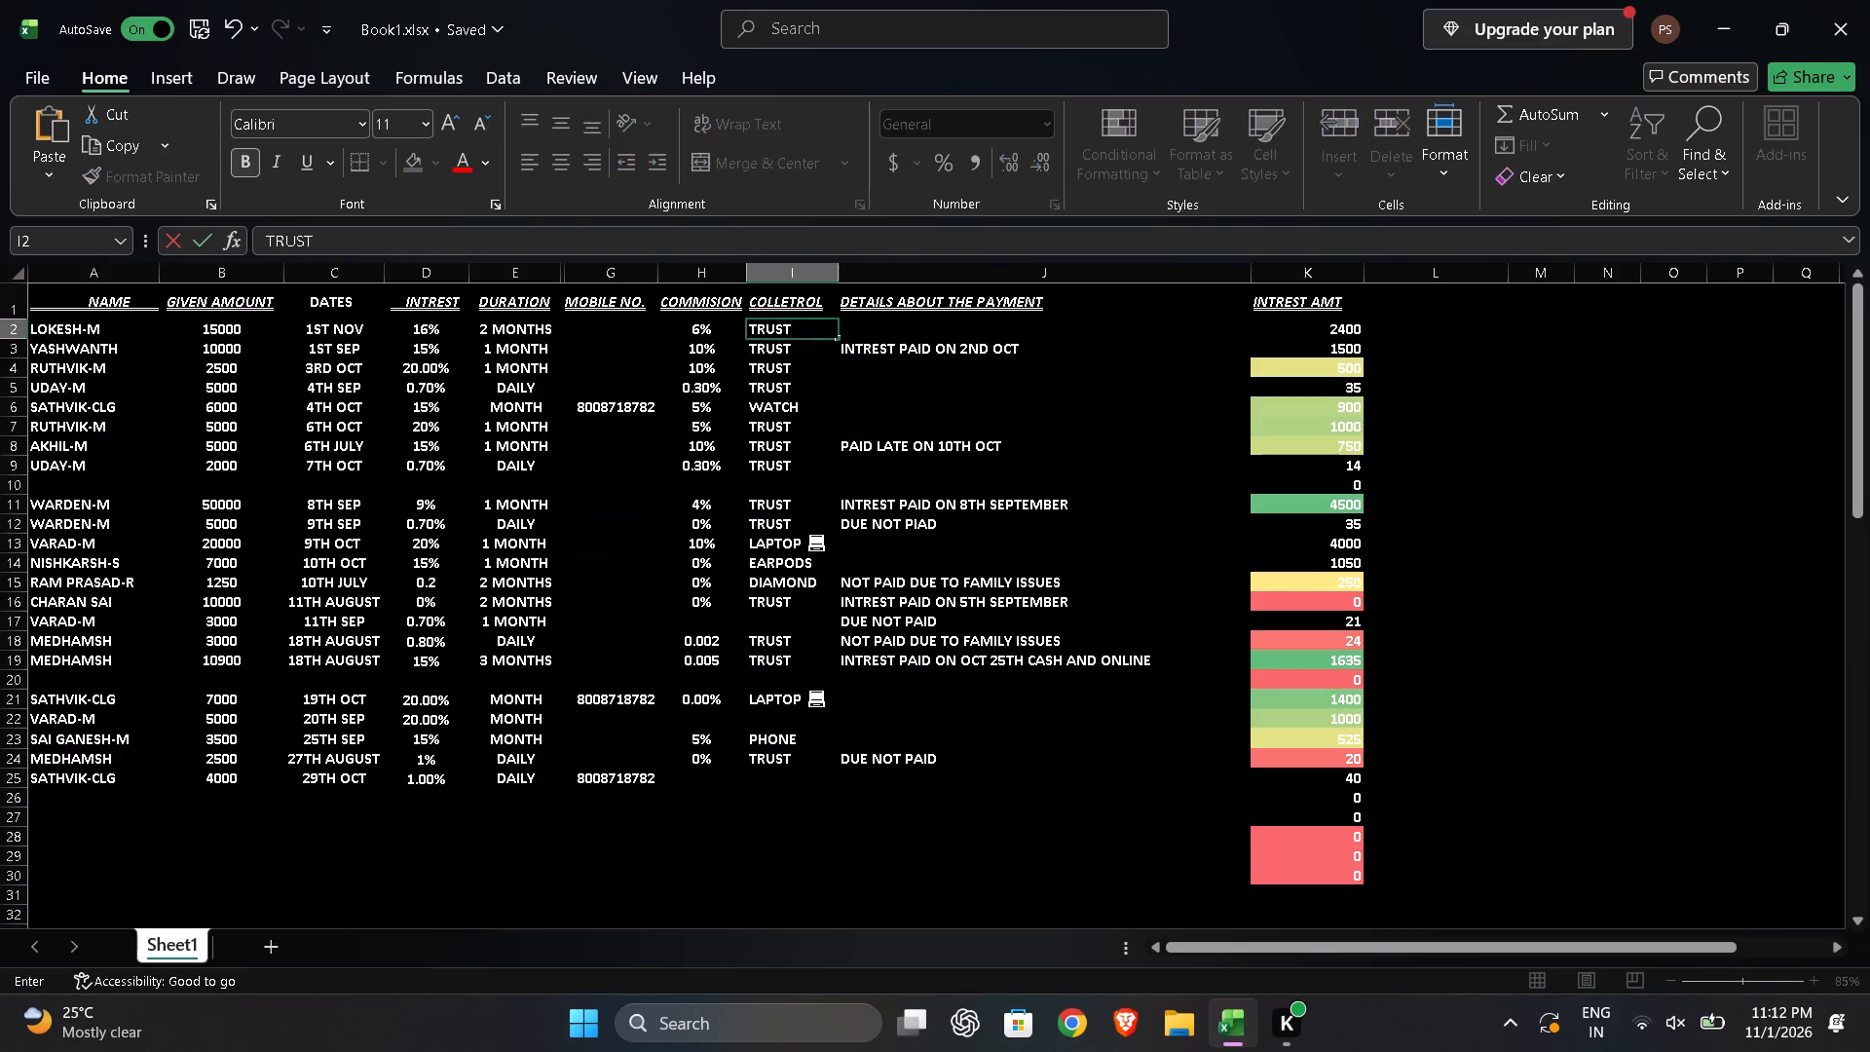
key("Right")
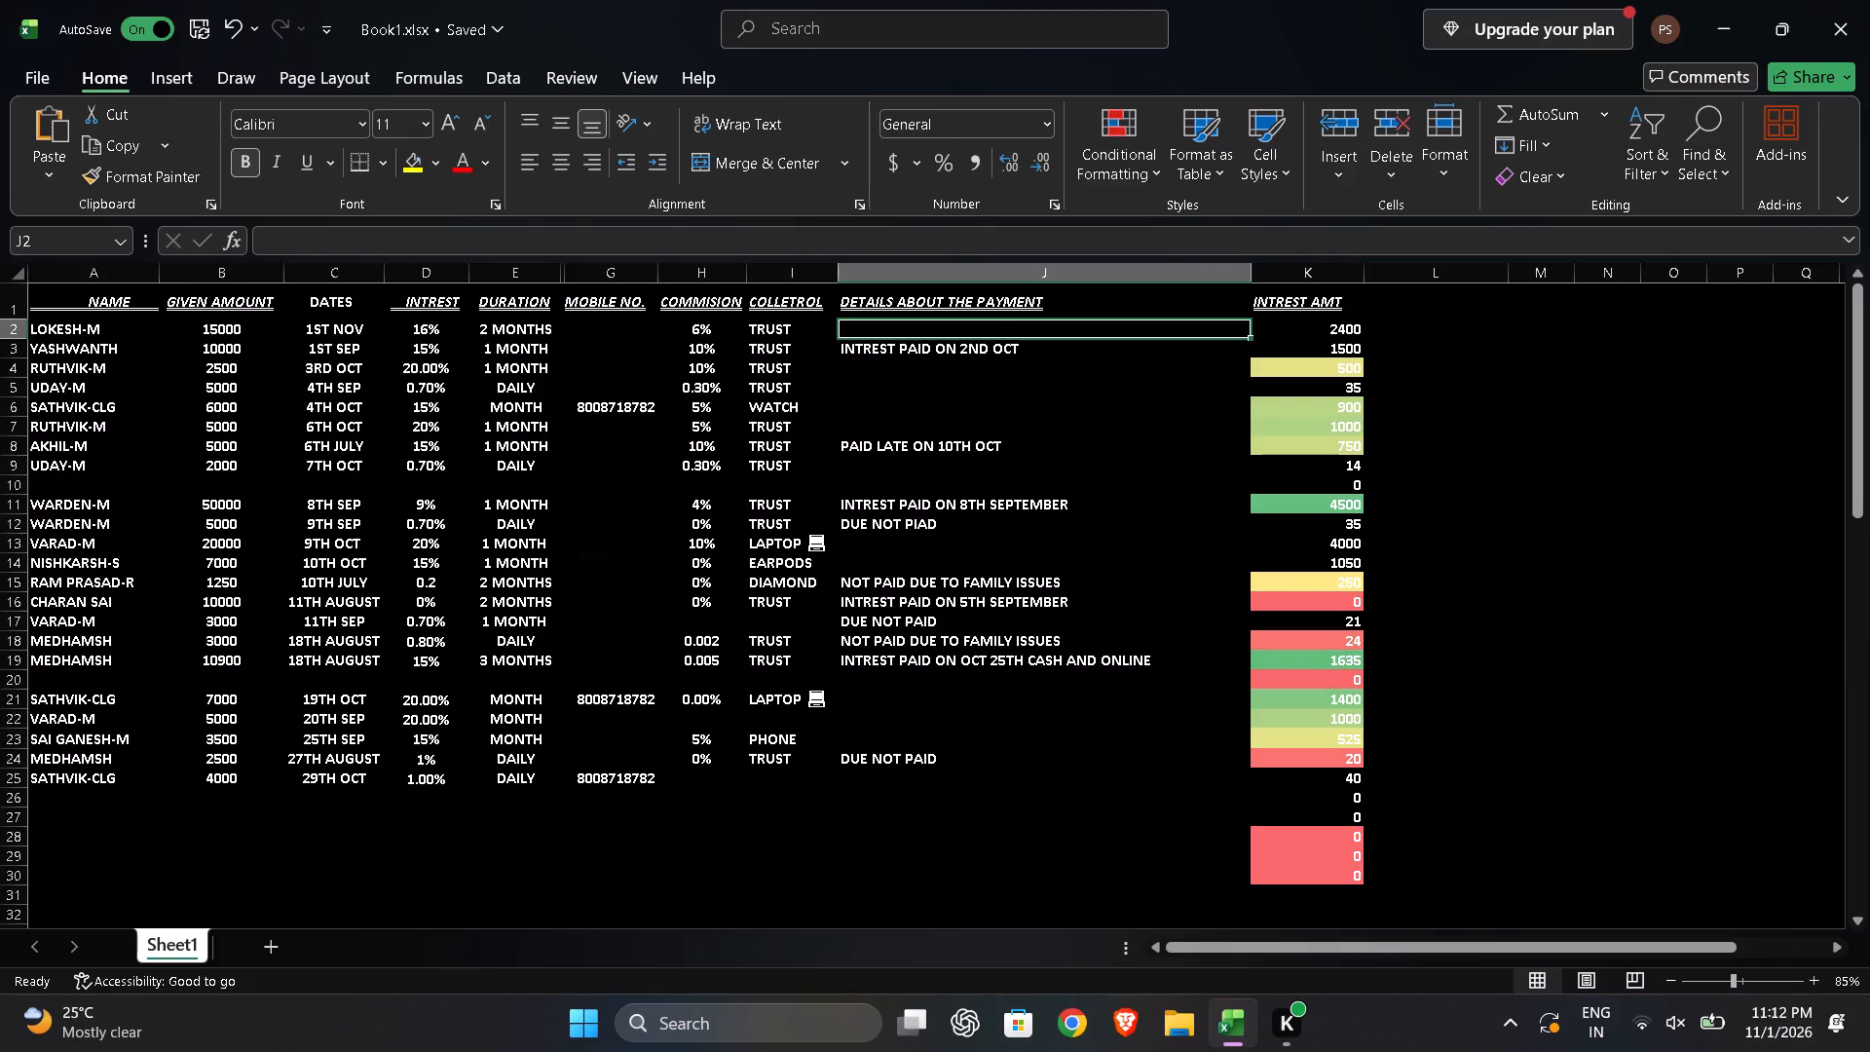
Check the payment details column through rows 4 to 25 for missing entries, along with the commission and collateral cells of row 25.
left_click(856, 360)
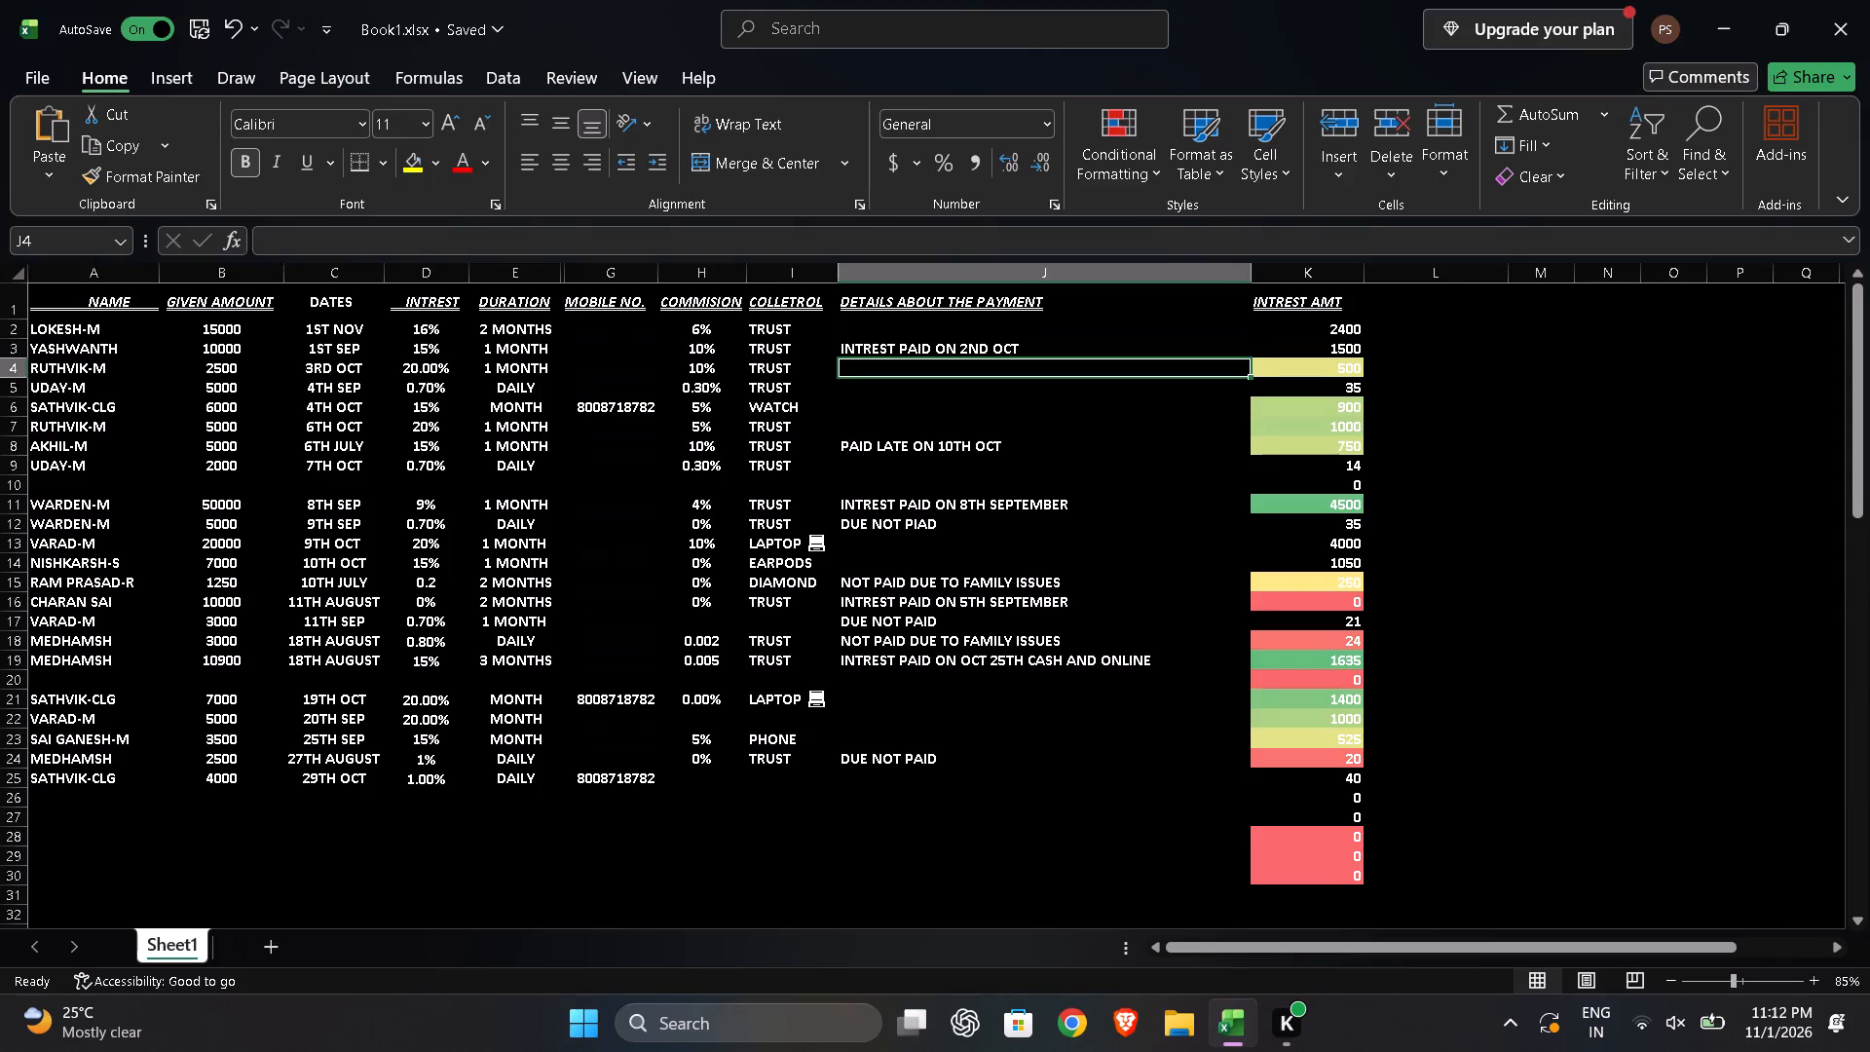
left_click(858, 386)
left_click(880, 407)
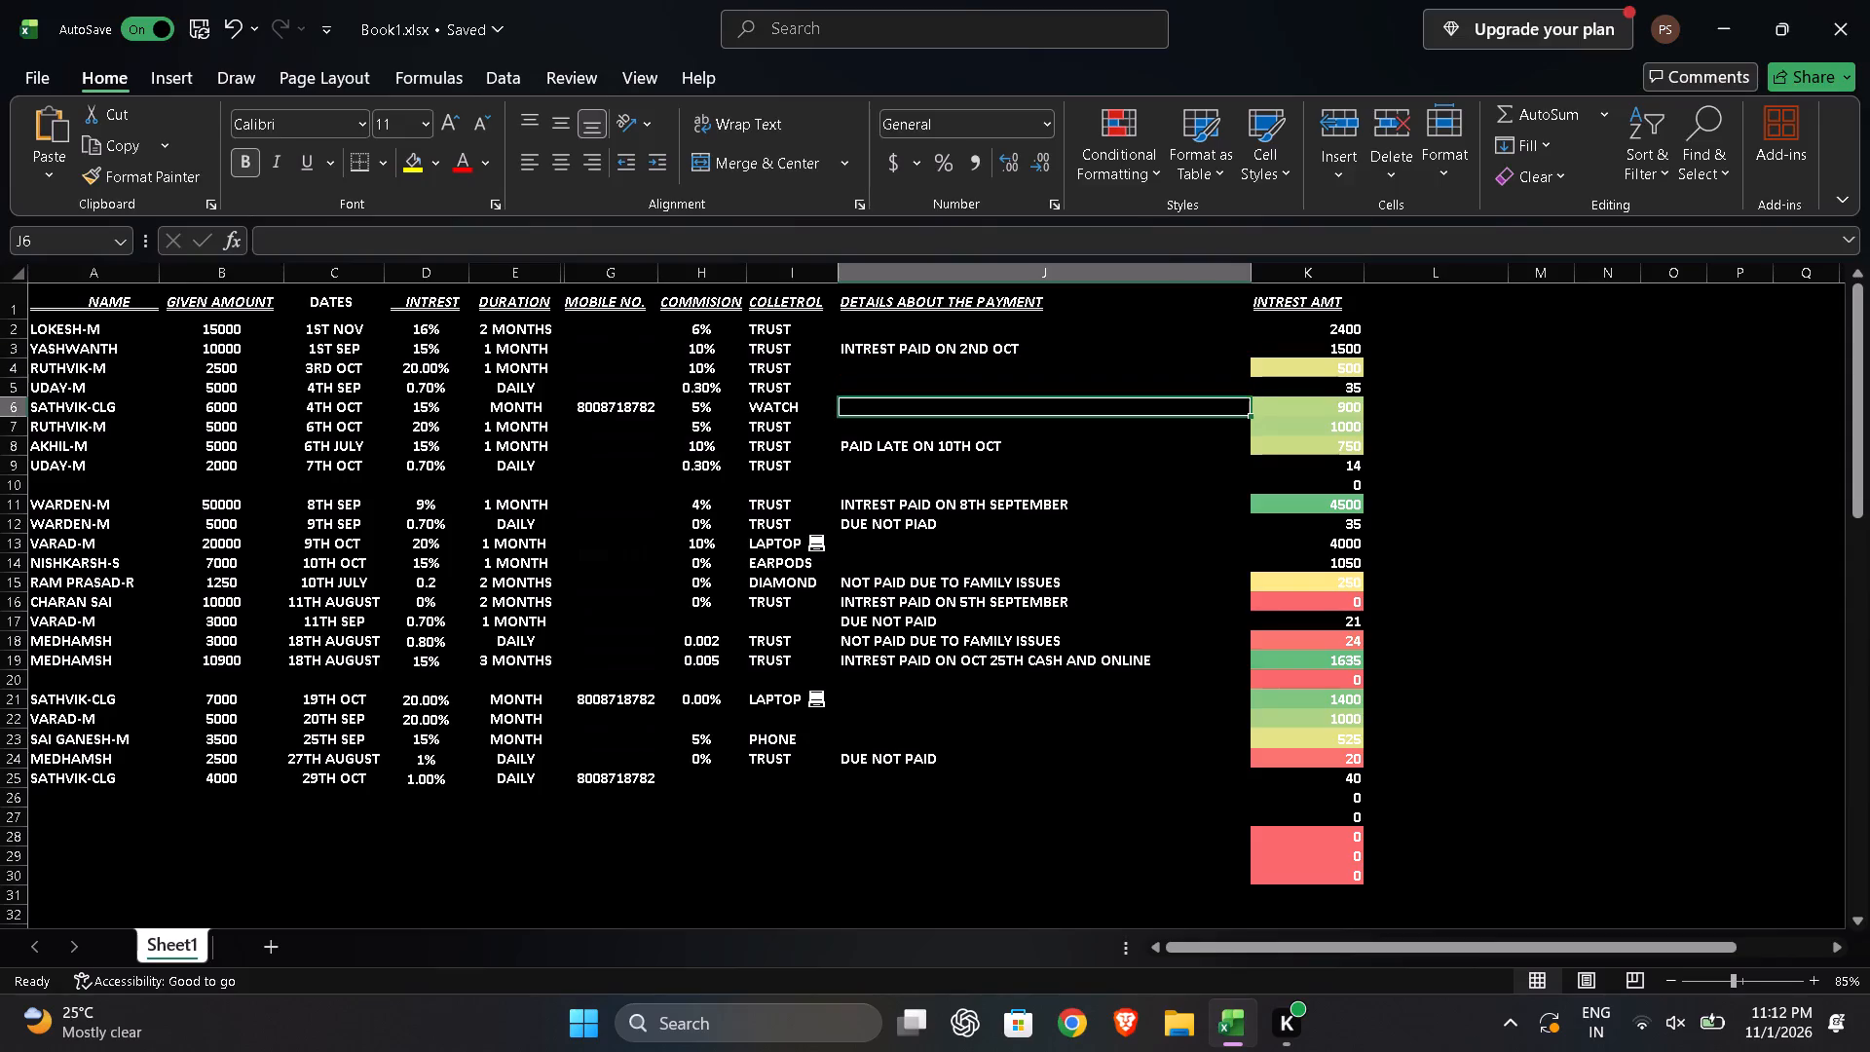
left_click(886, 430)
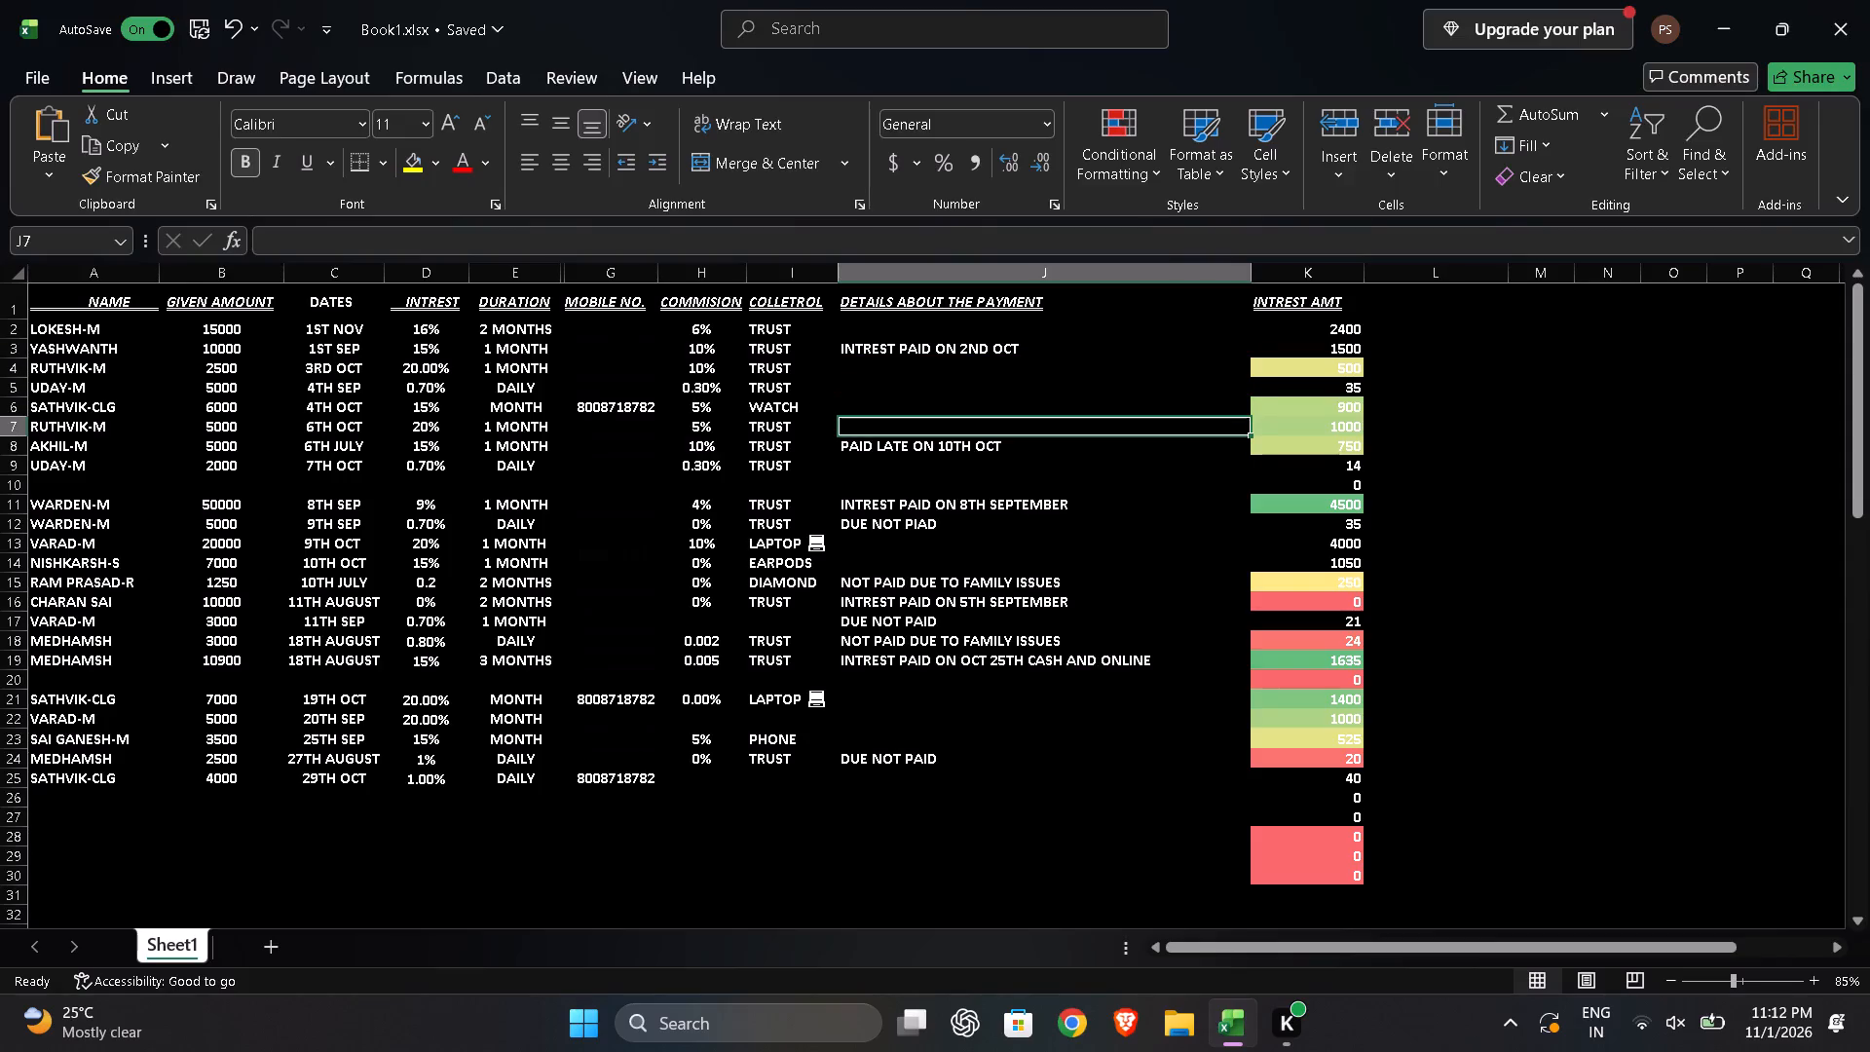
left_click(897, 461)
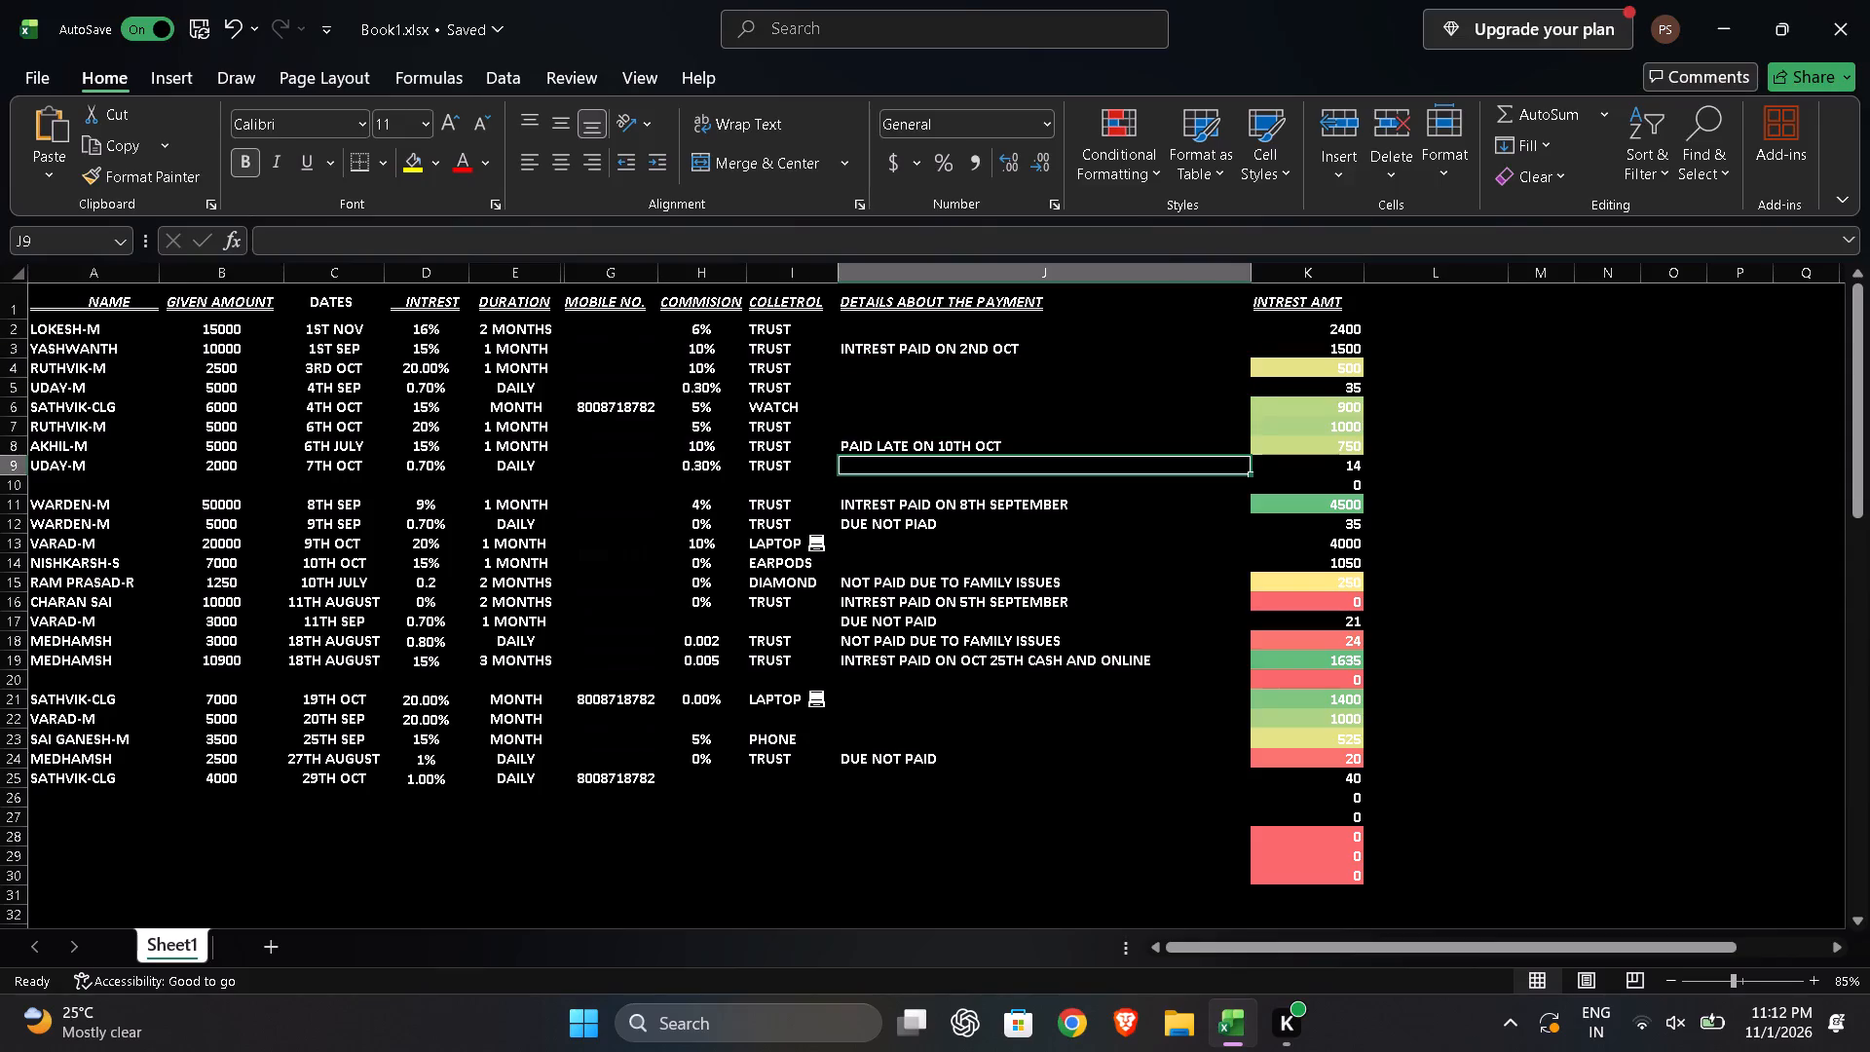
left_click(899, 495)
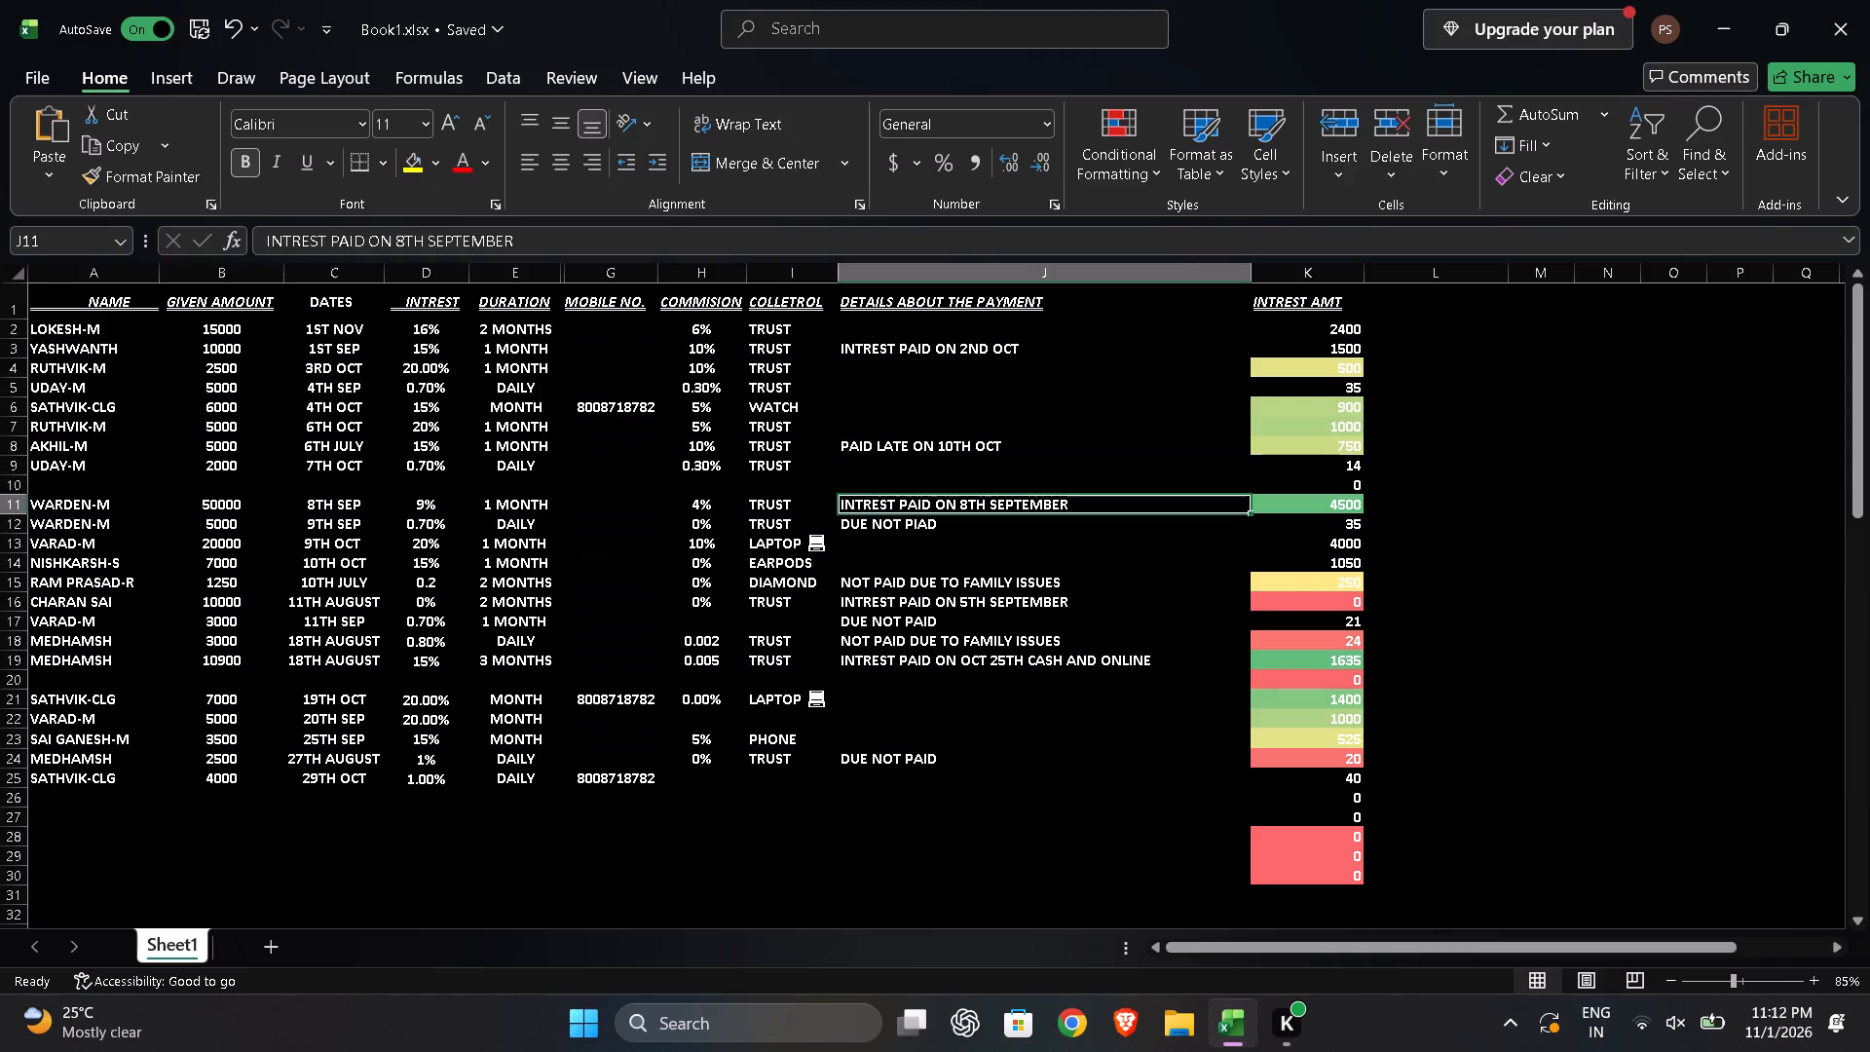
left_click(915, 485)
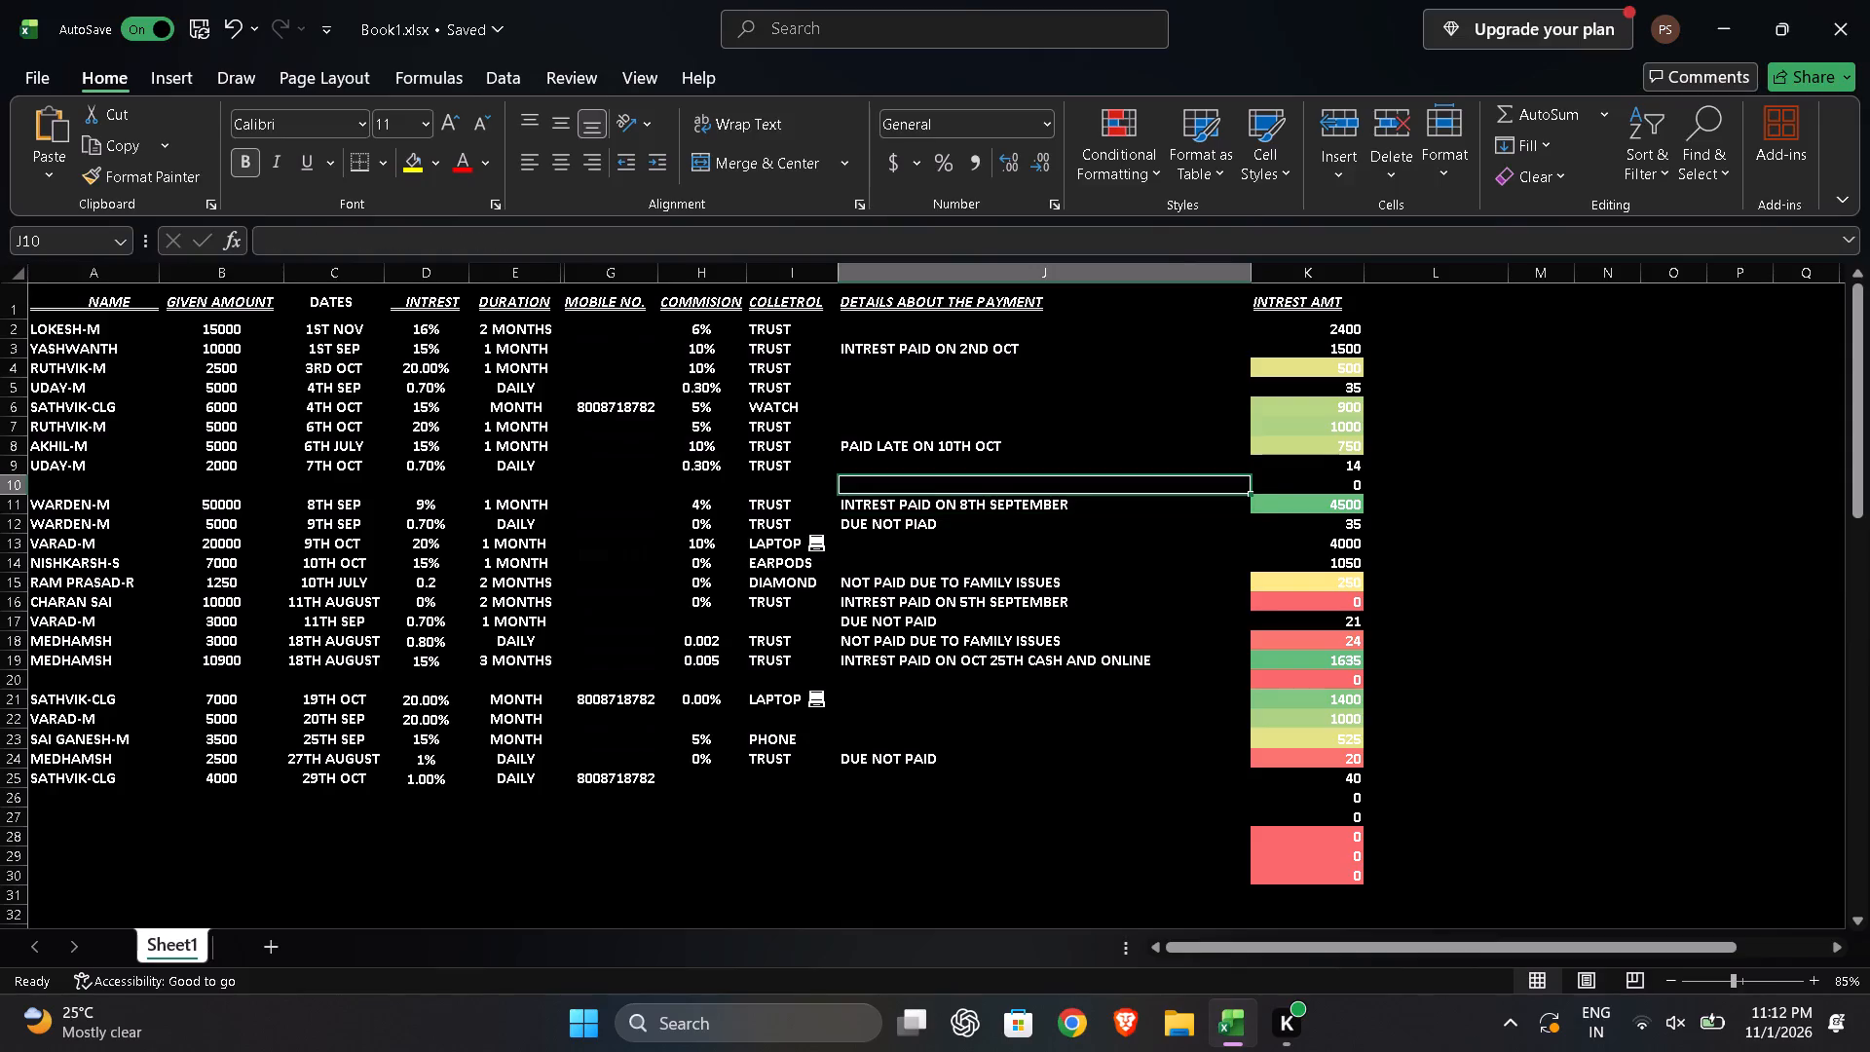
left_click(928, 547)
left_click(926, 568)
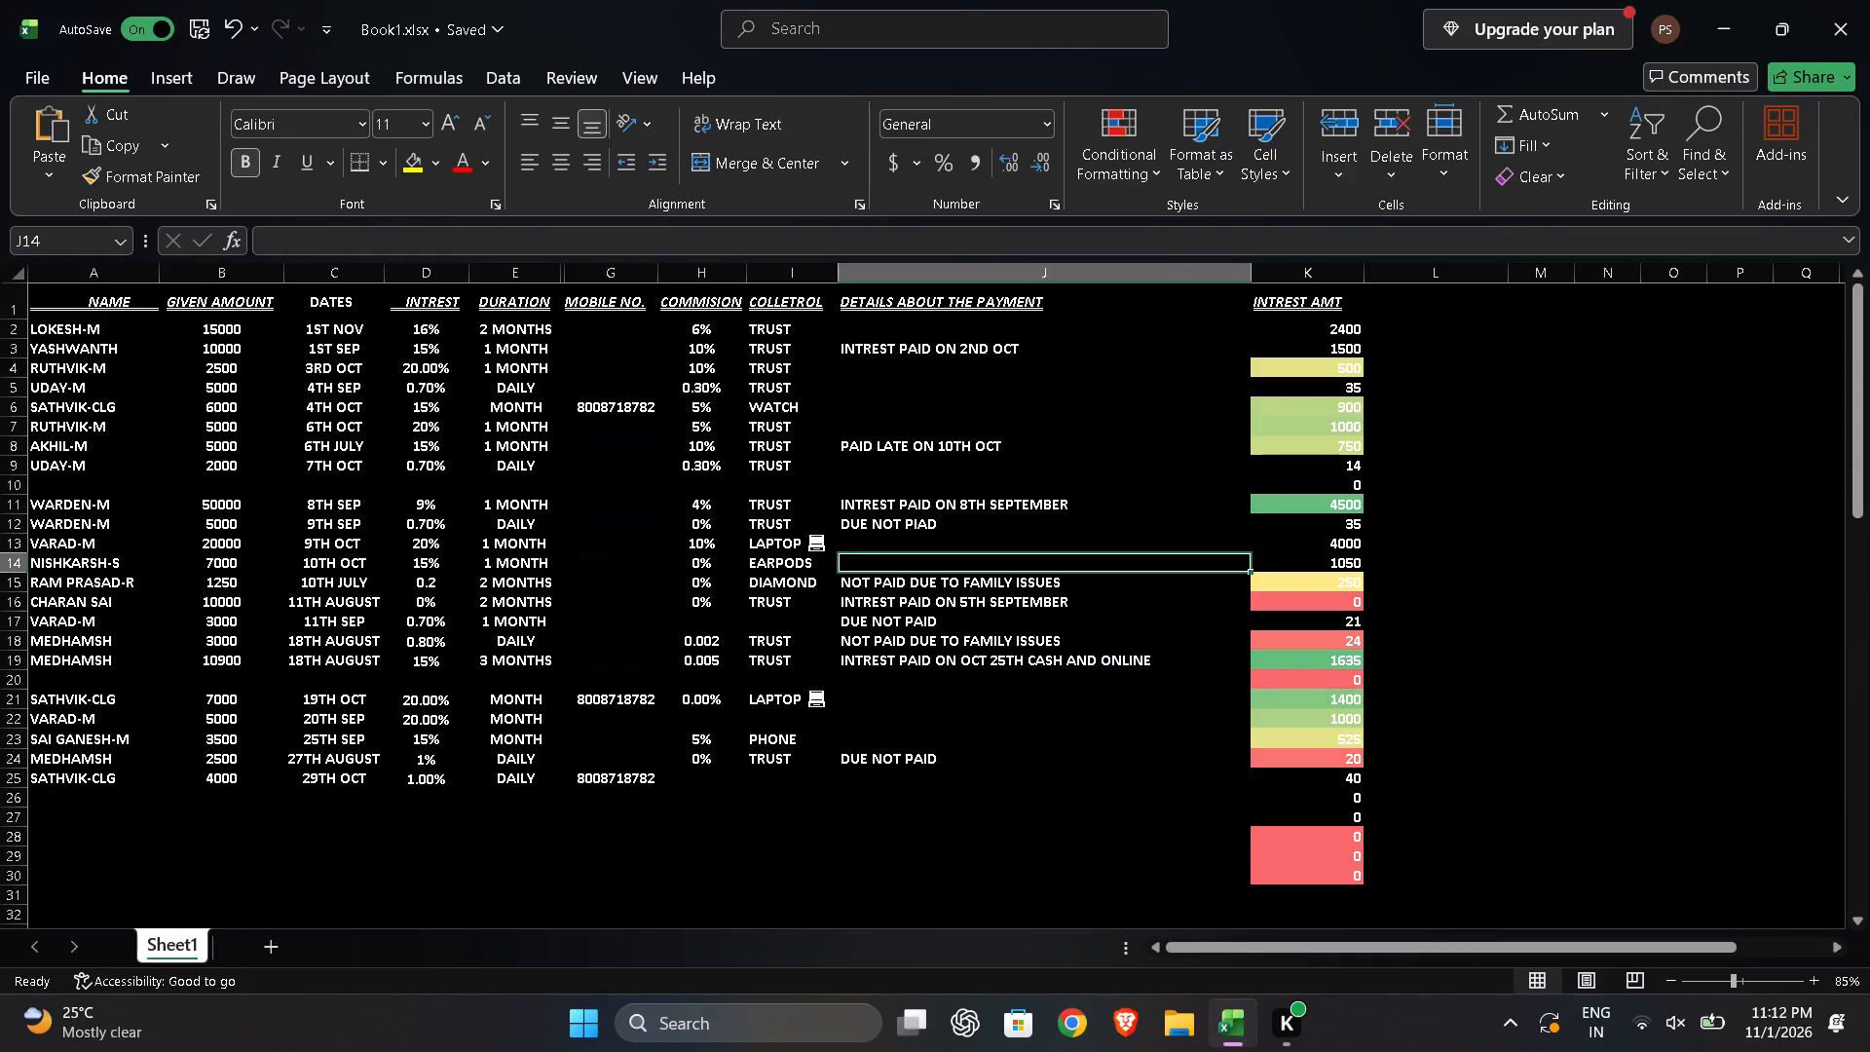
left_click(965, 674)
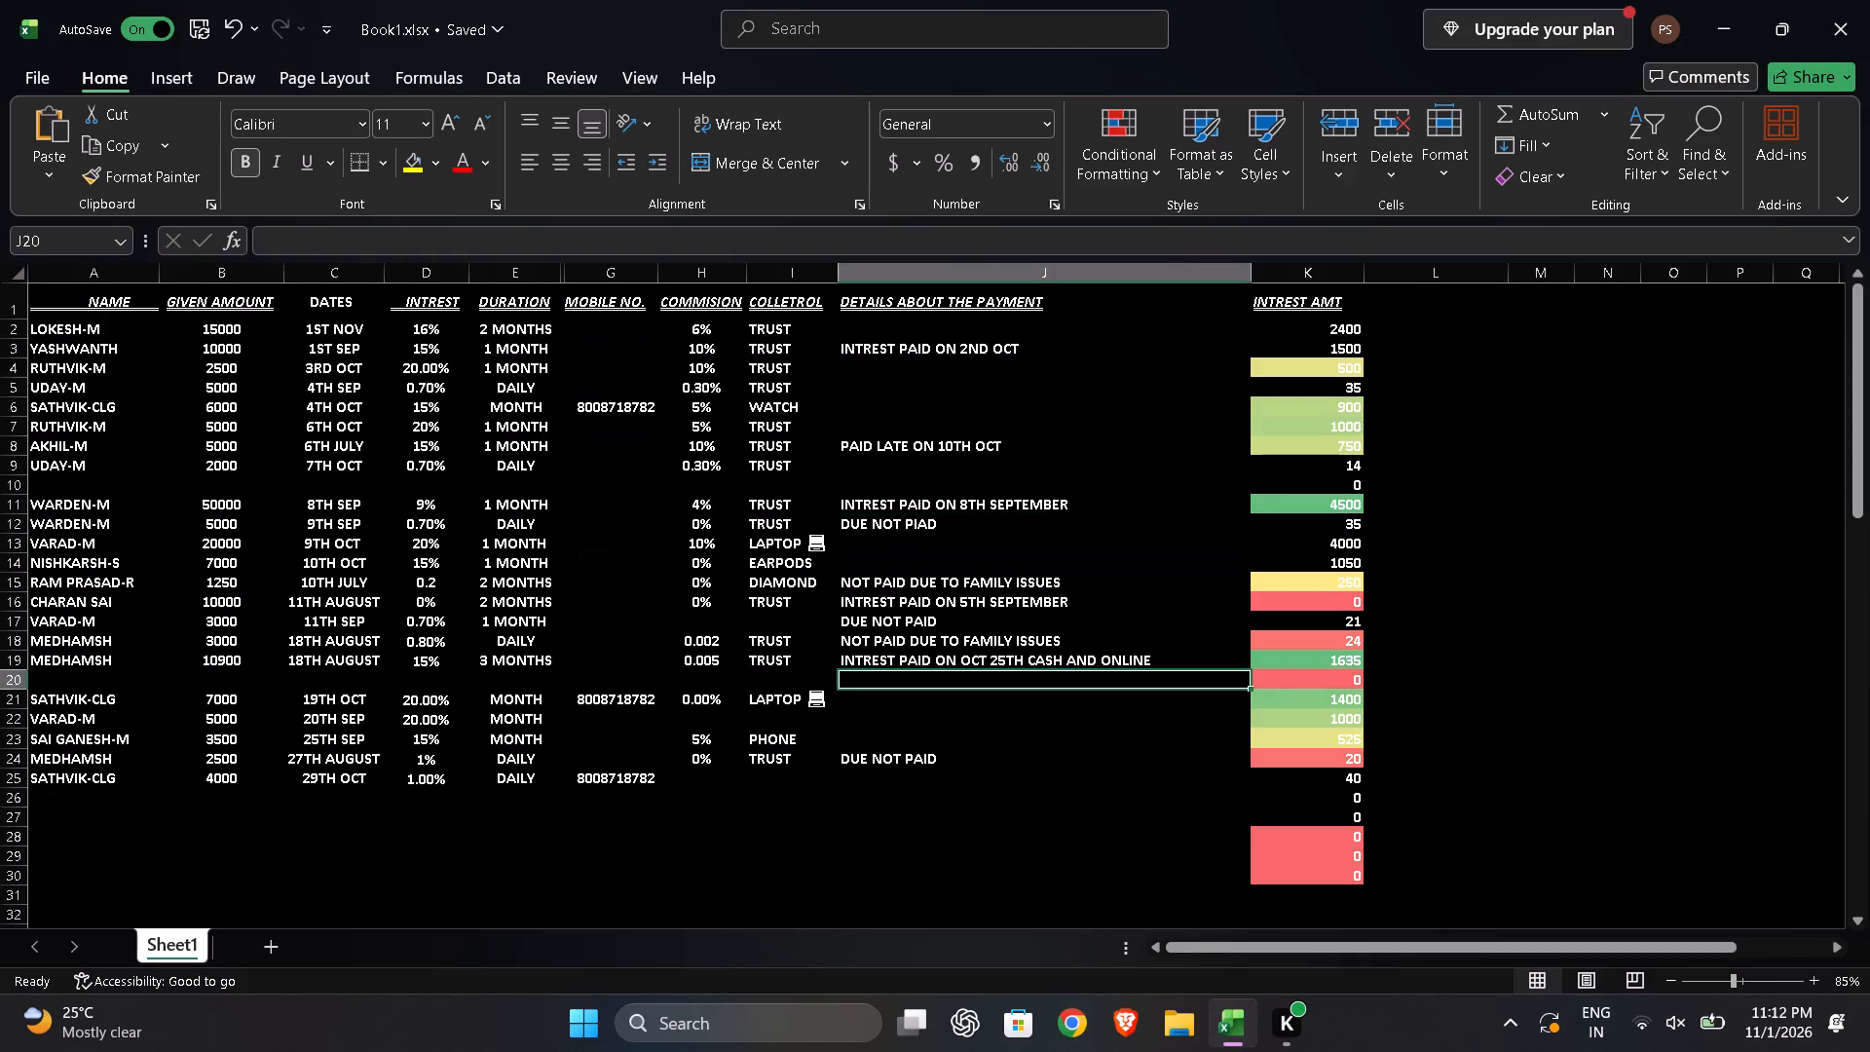
left_click(965, 705)
left_click(971, 713)
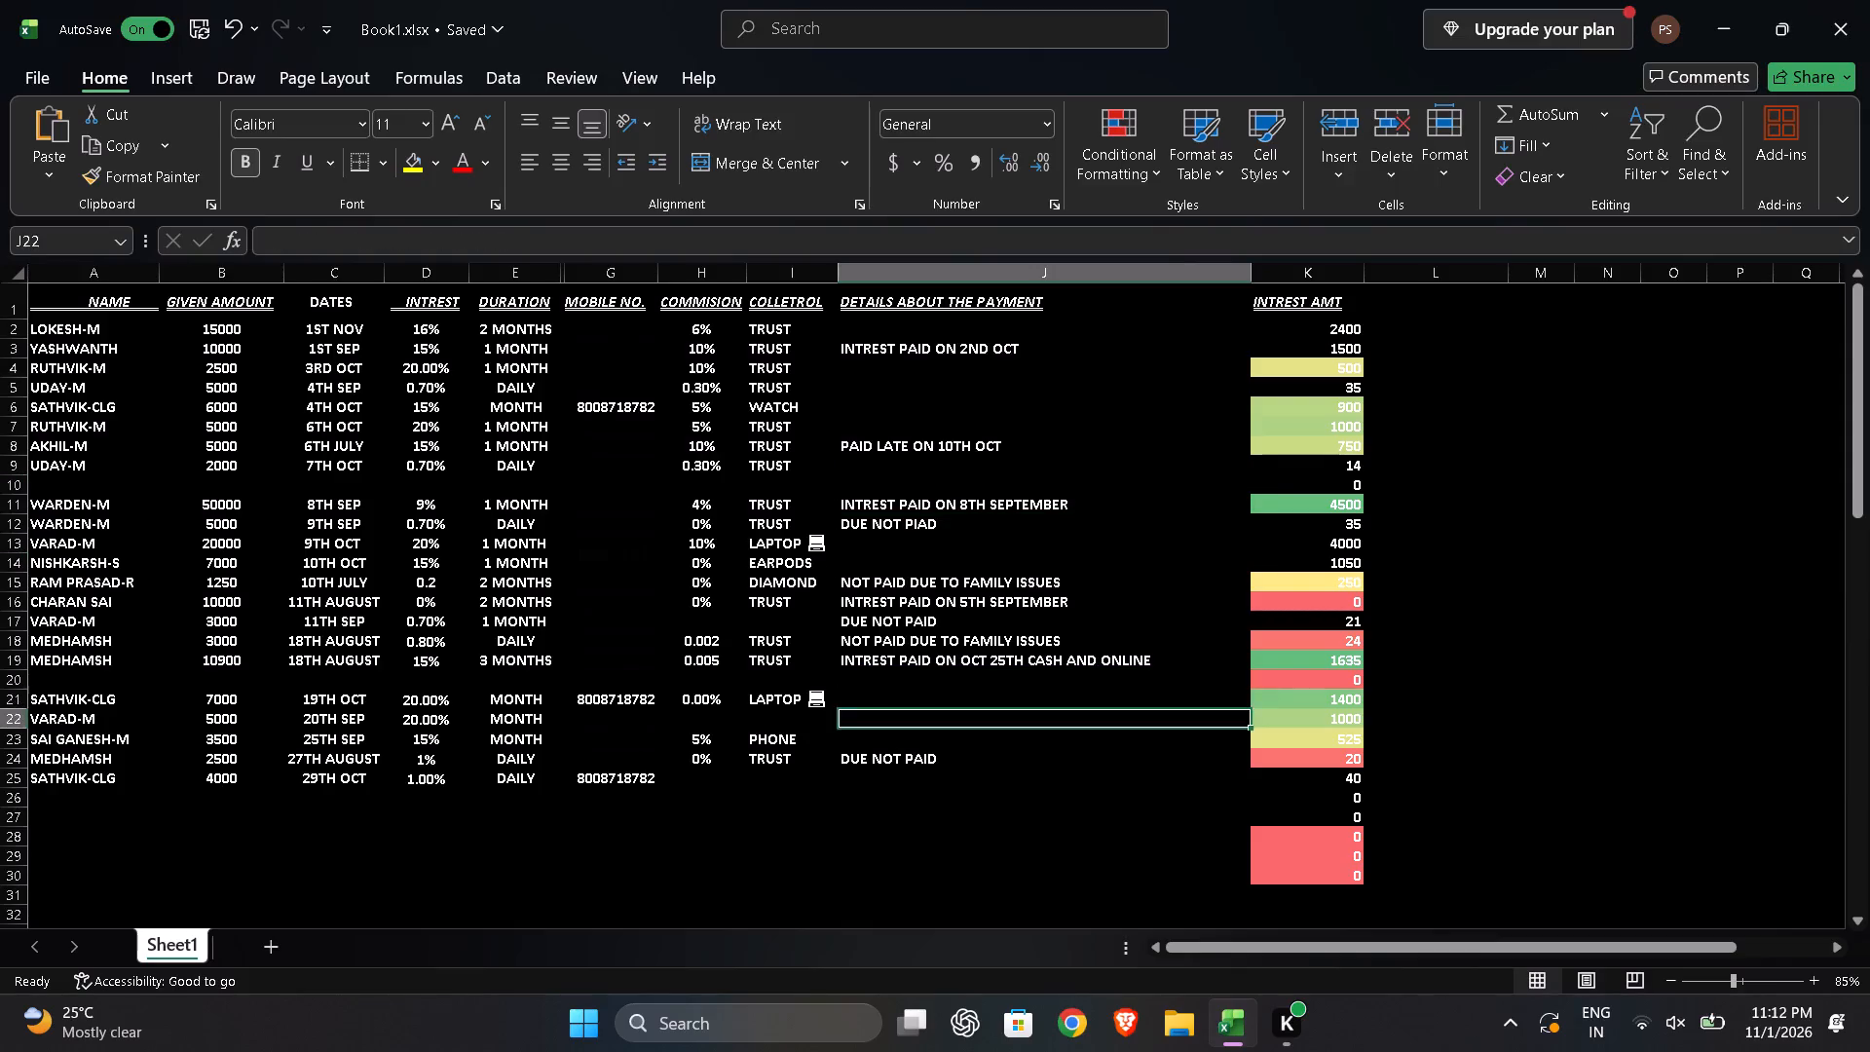
left_click(990, 740)
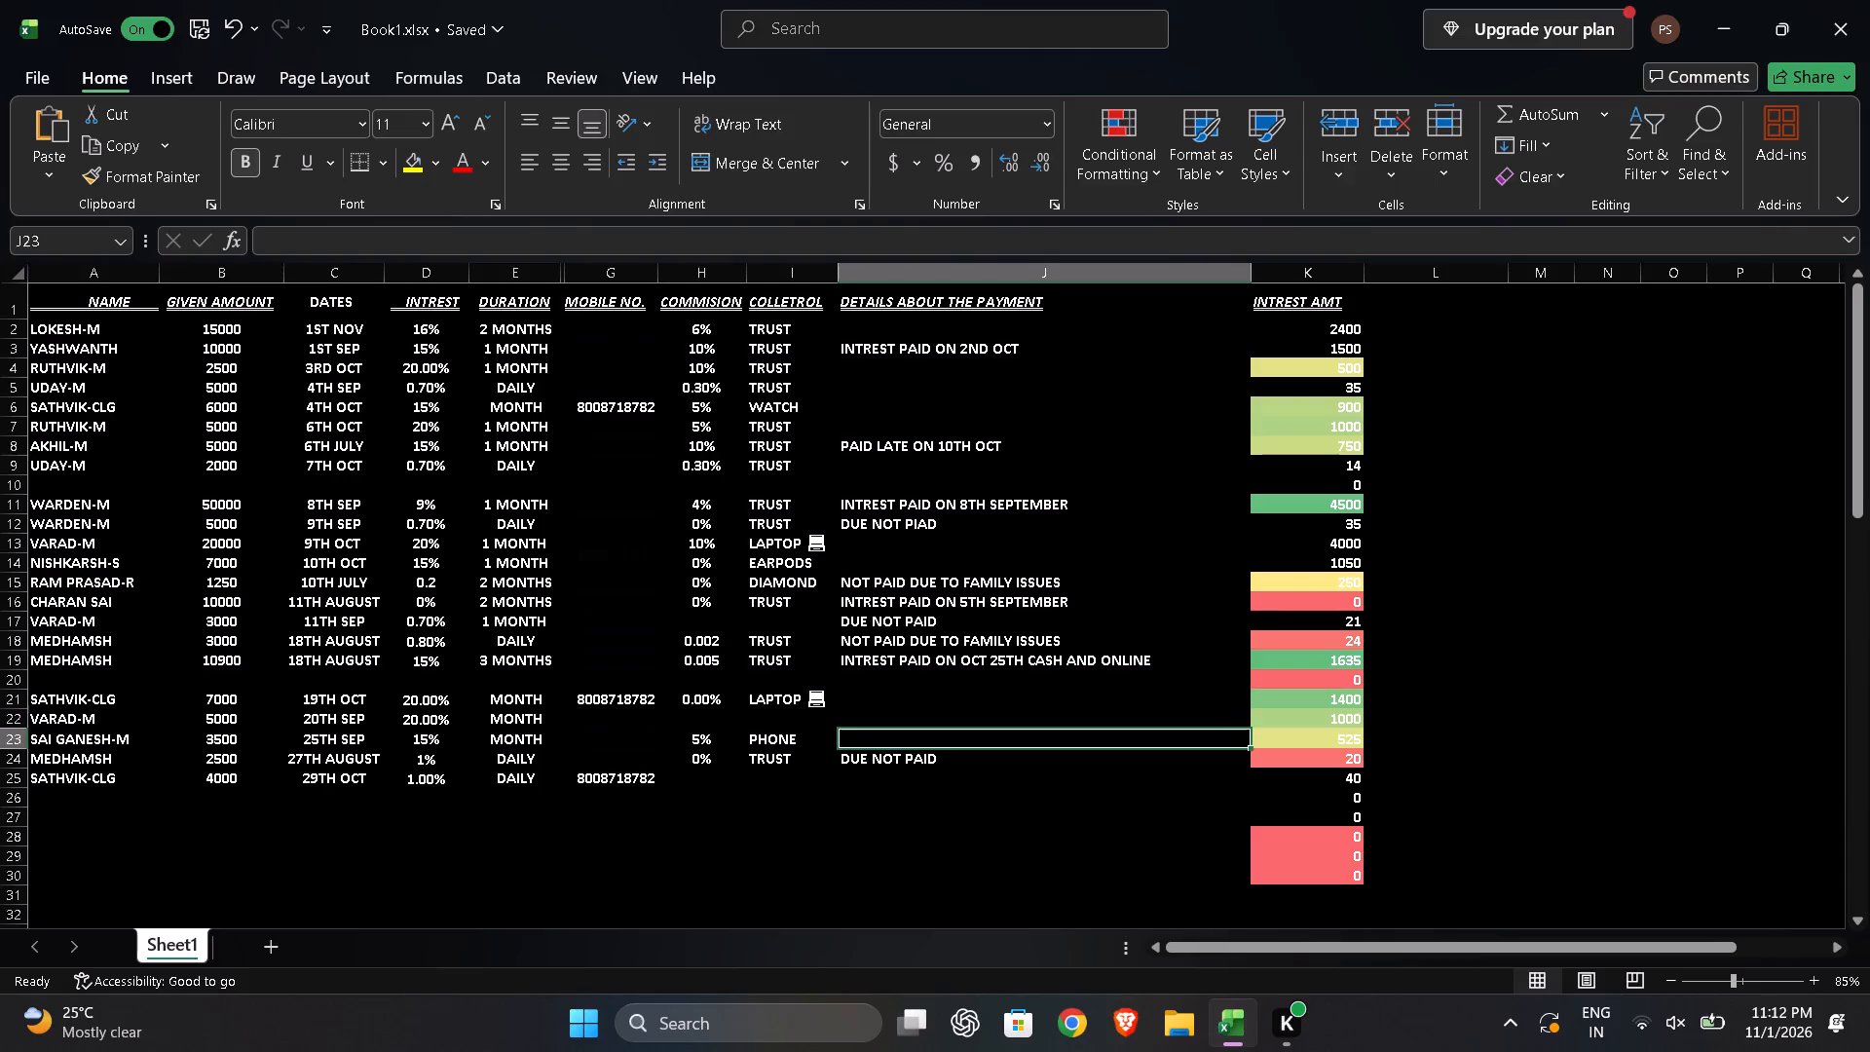
left_click(1015, 776)
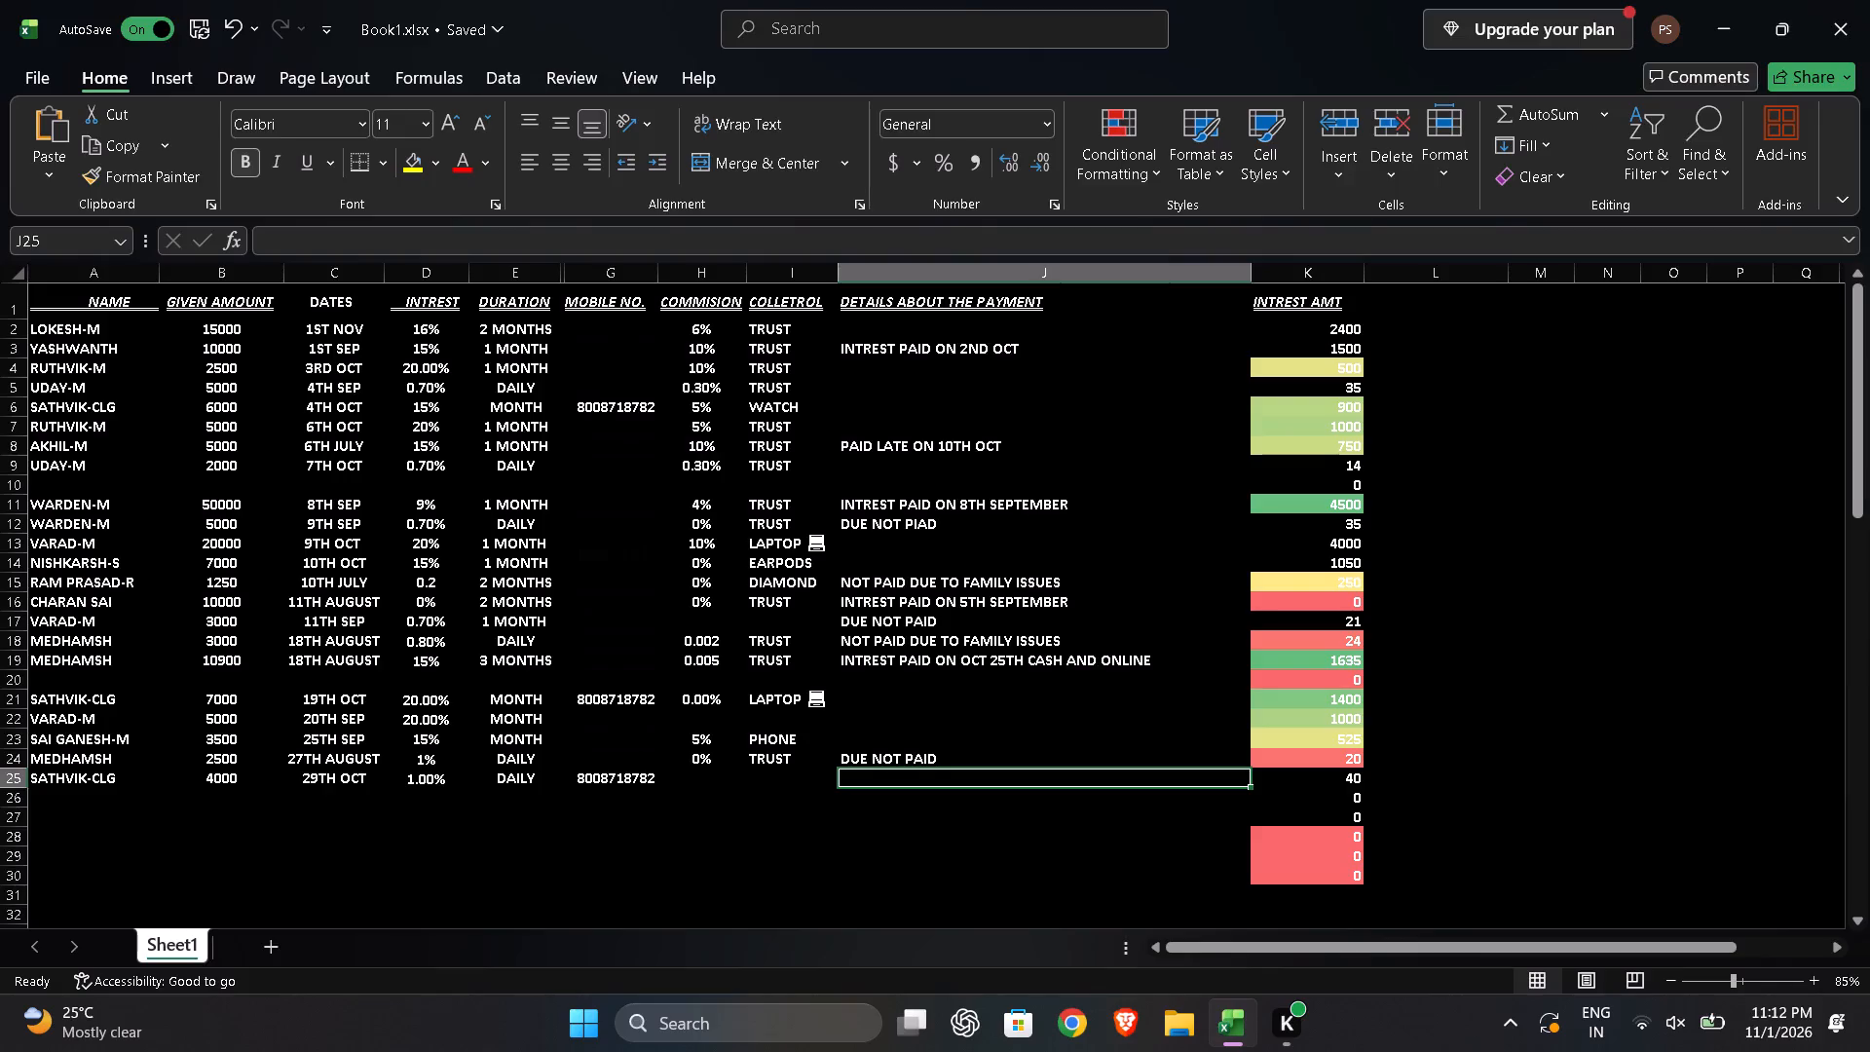
left_click(700, 782)
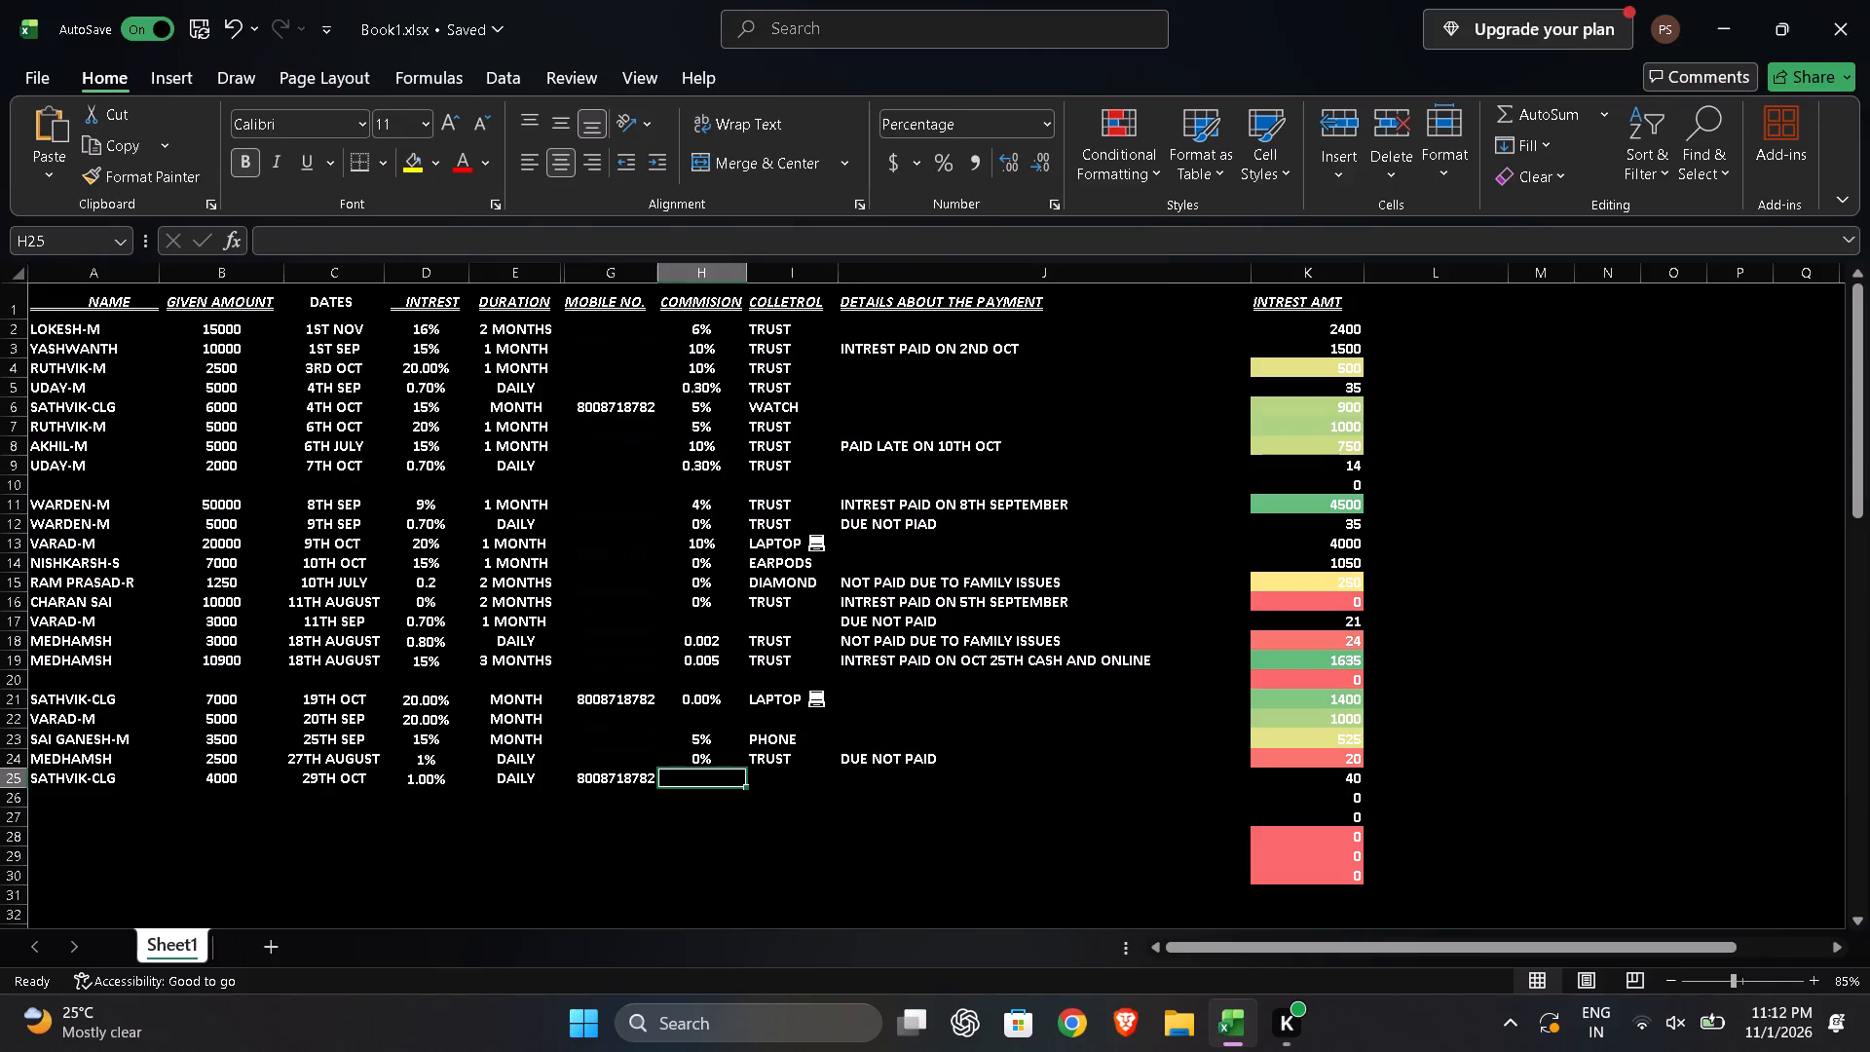
left_click(775, 776)
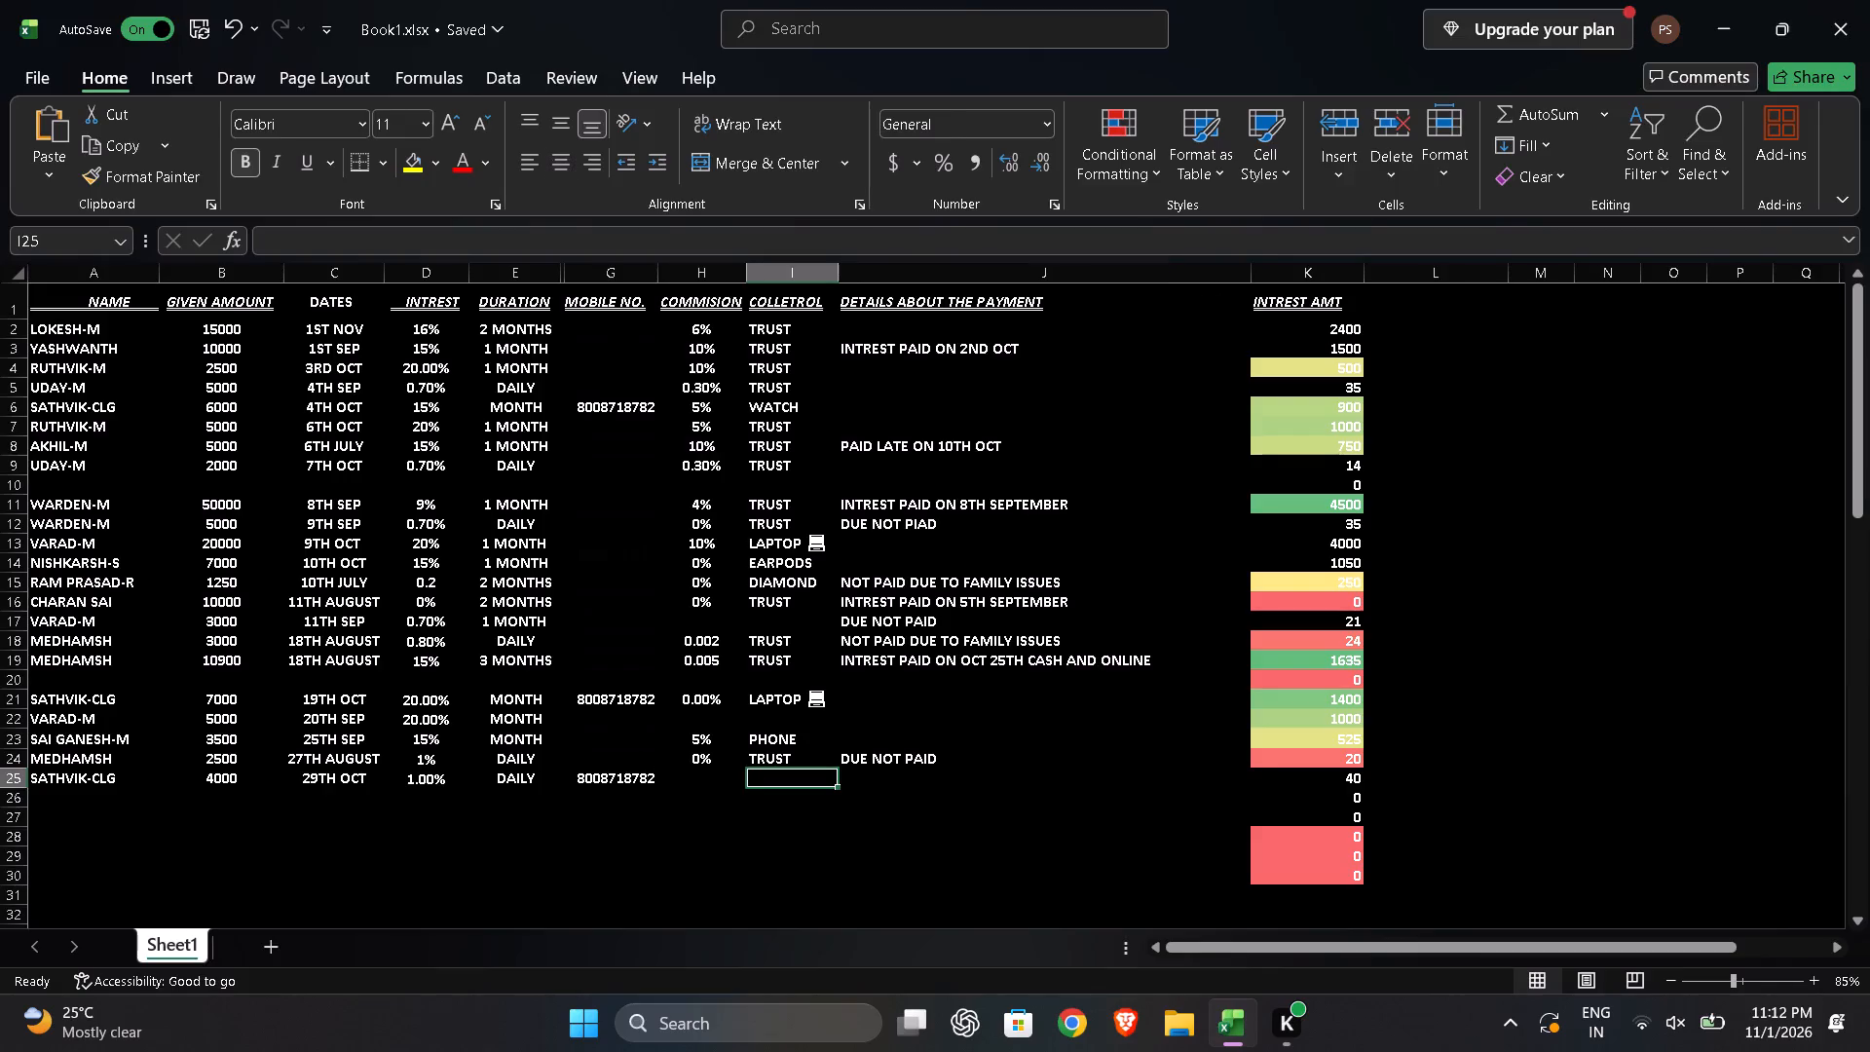
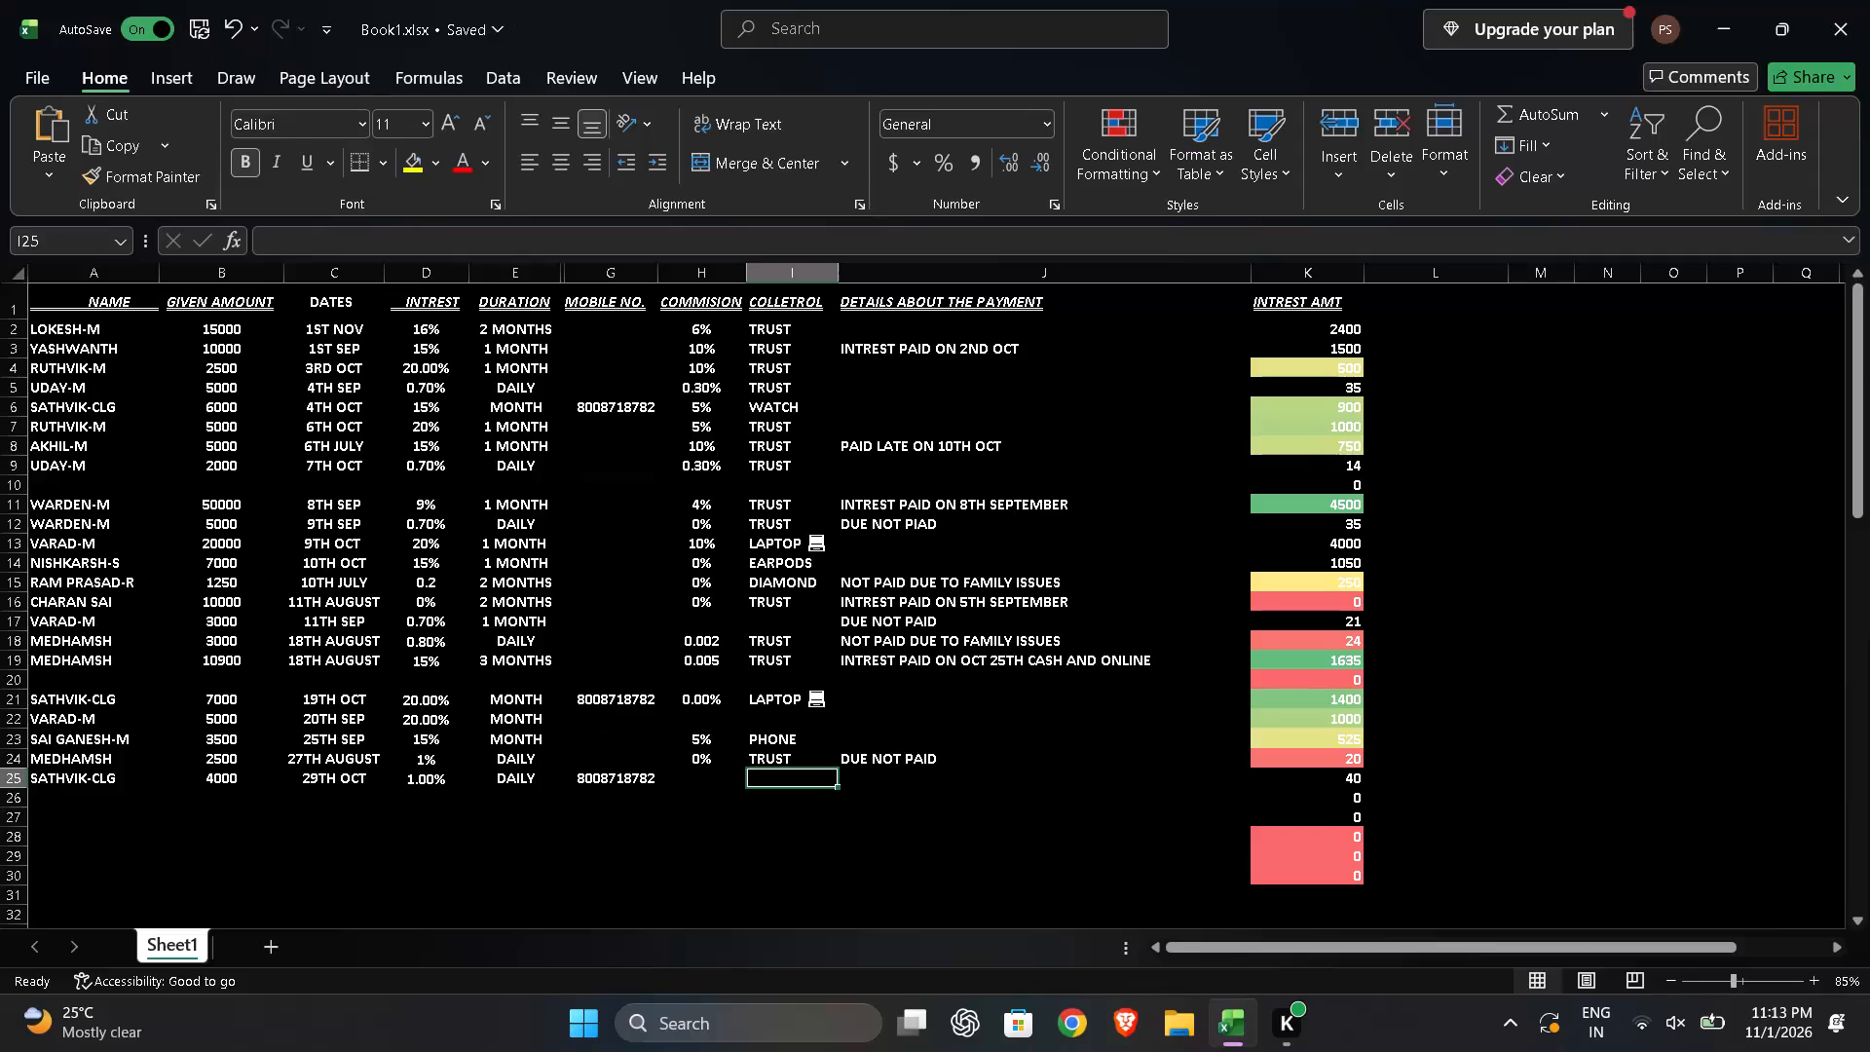
Check the COLLETROL column between rows 10 and 25 for missing collateral entries, including rows 17, 20, 22 and 25.
left_click(775, 776)
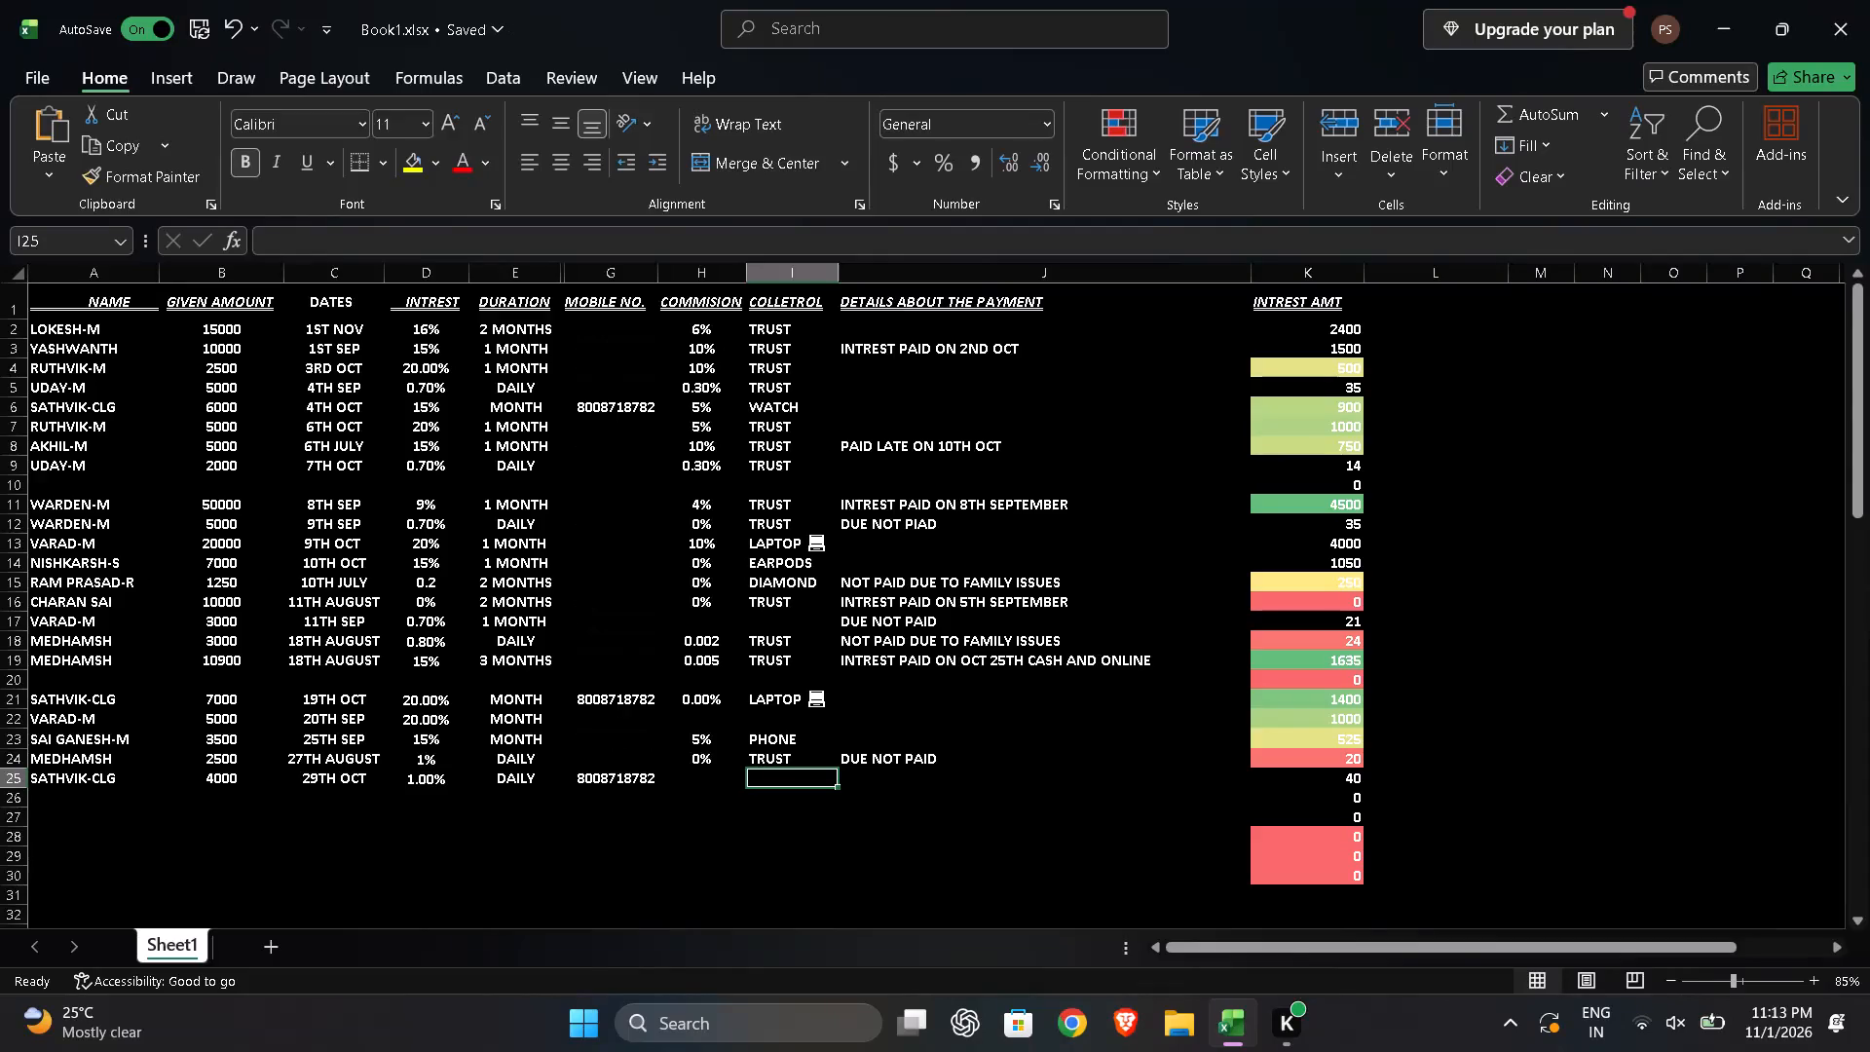
left_click(775, 776)
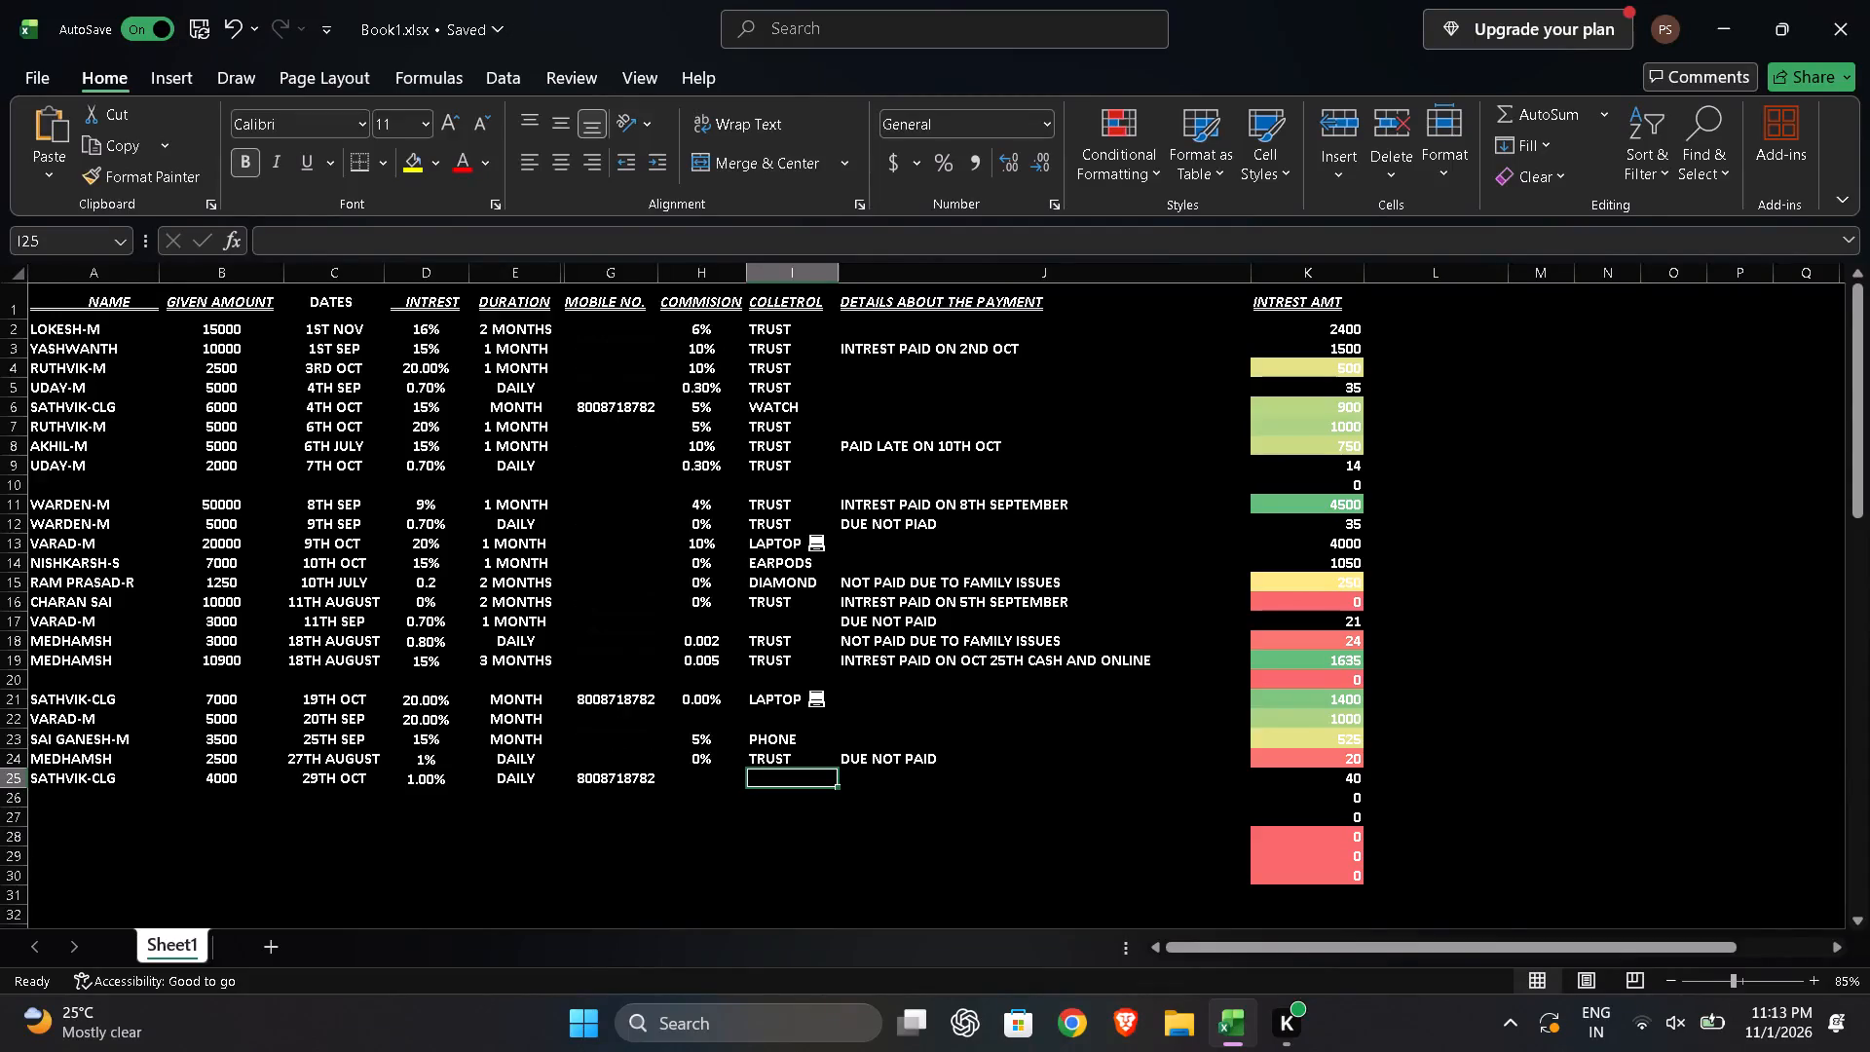
left_click(775, 776)
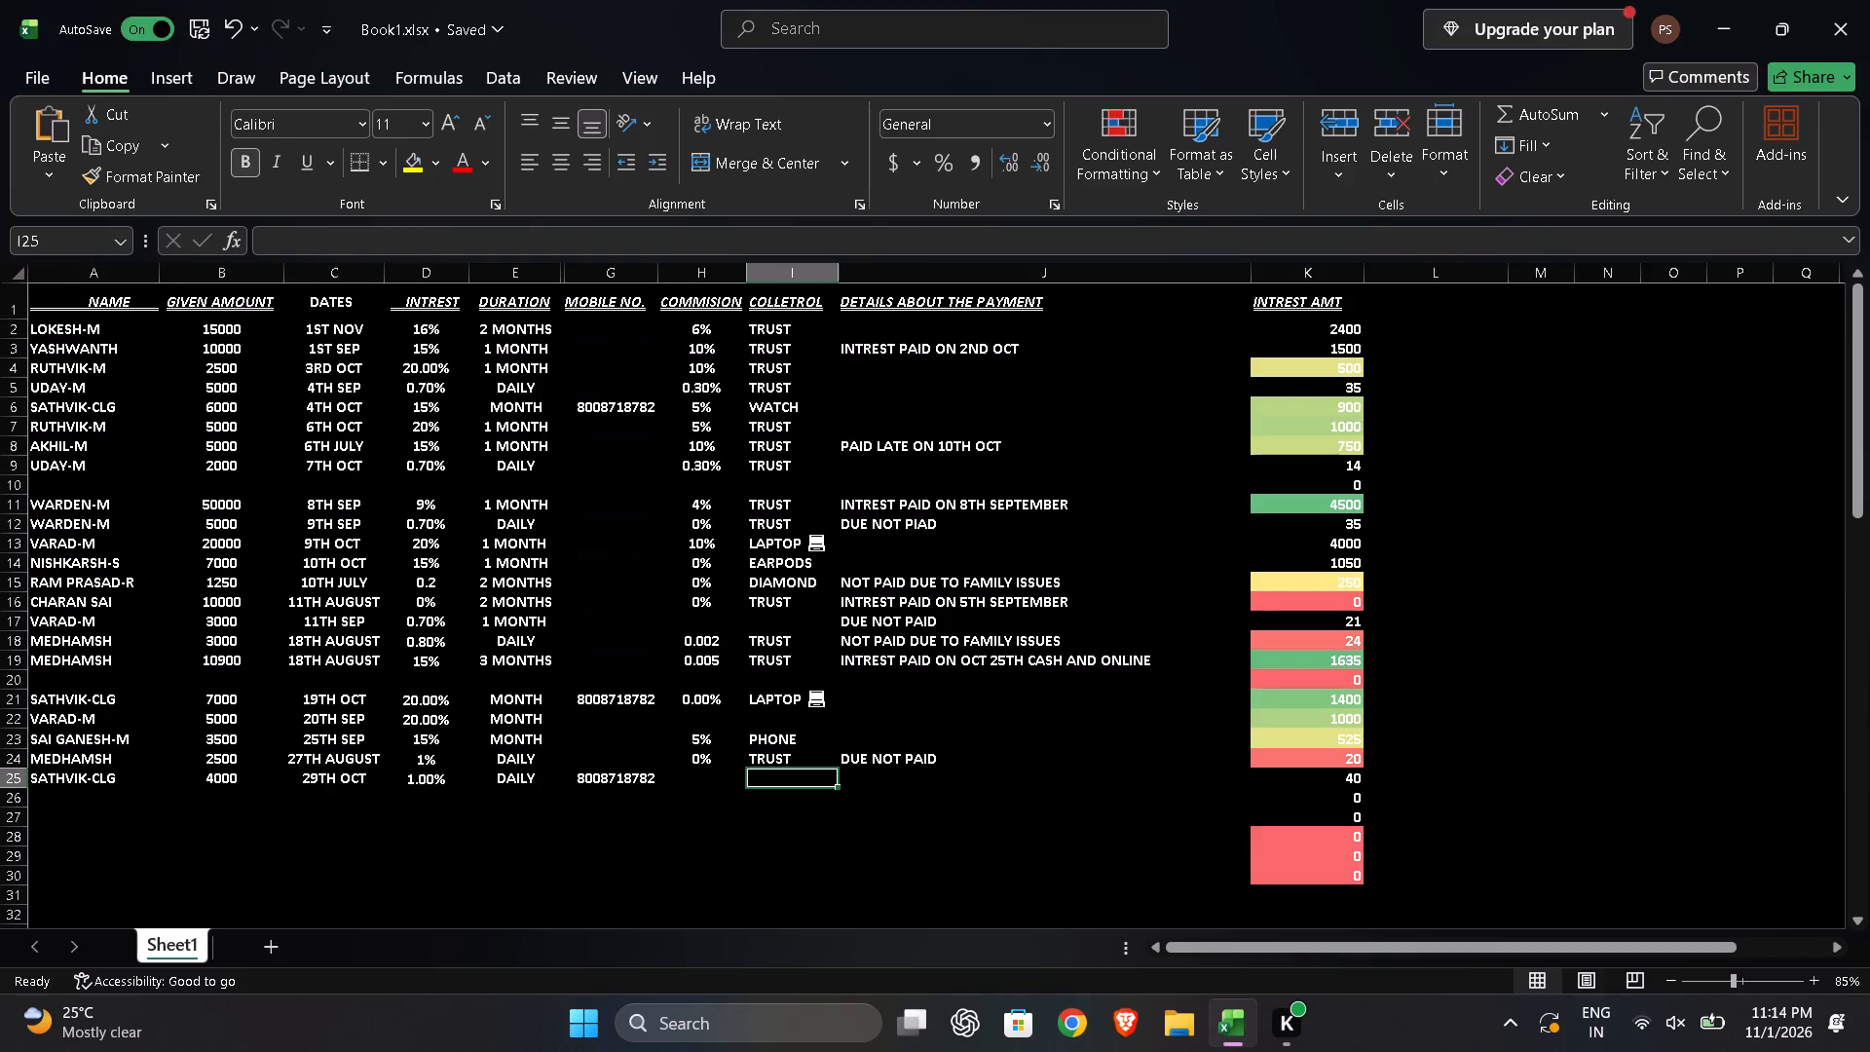
left_click(783, 730)
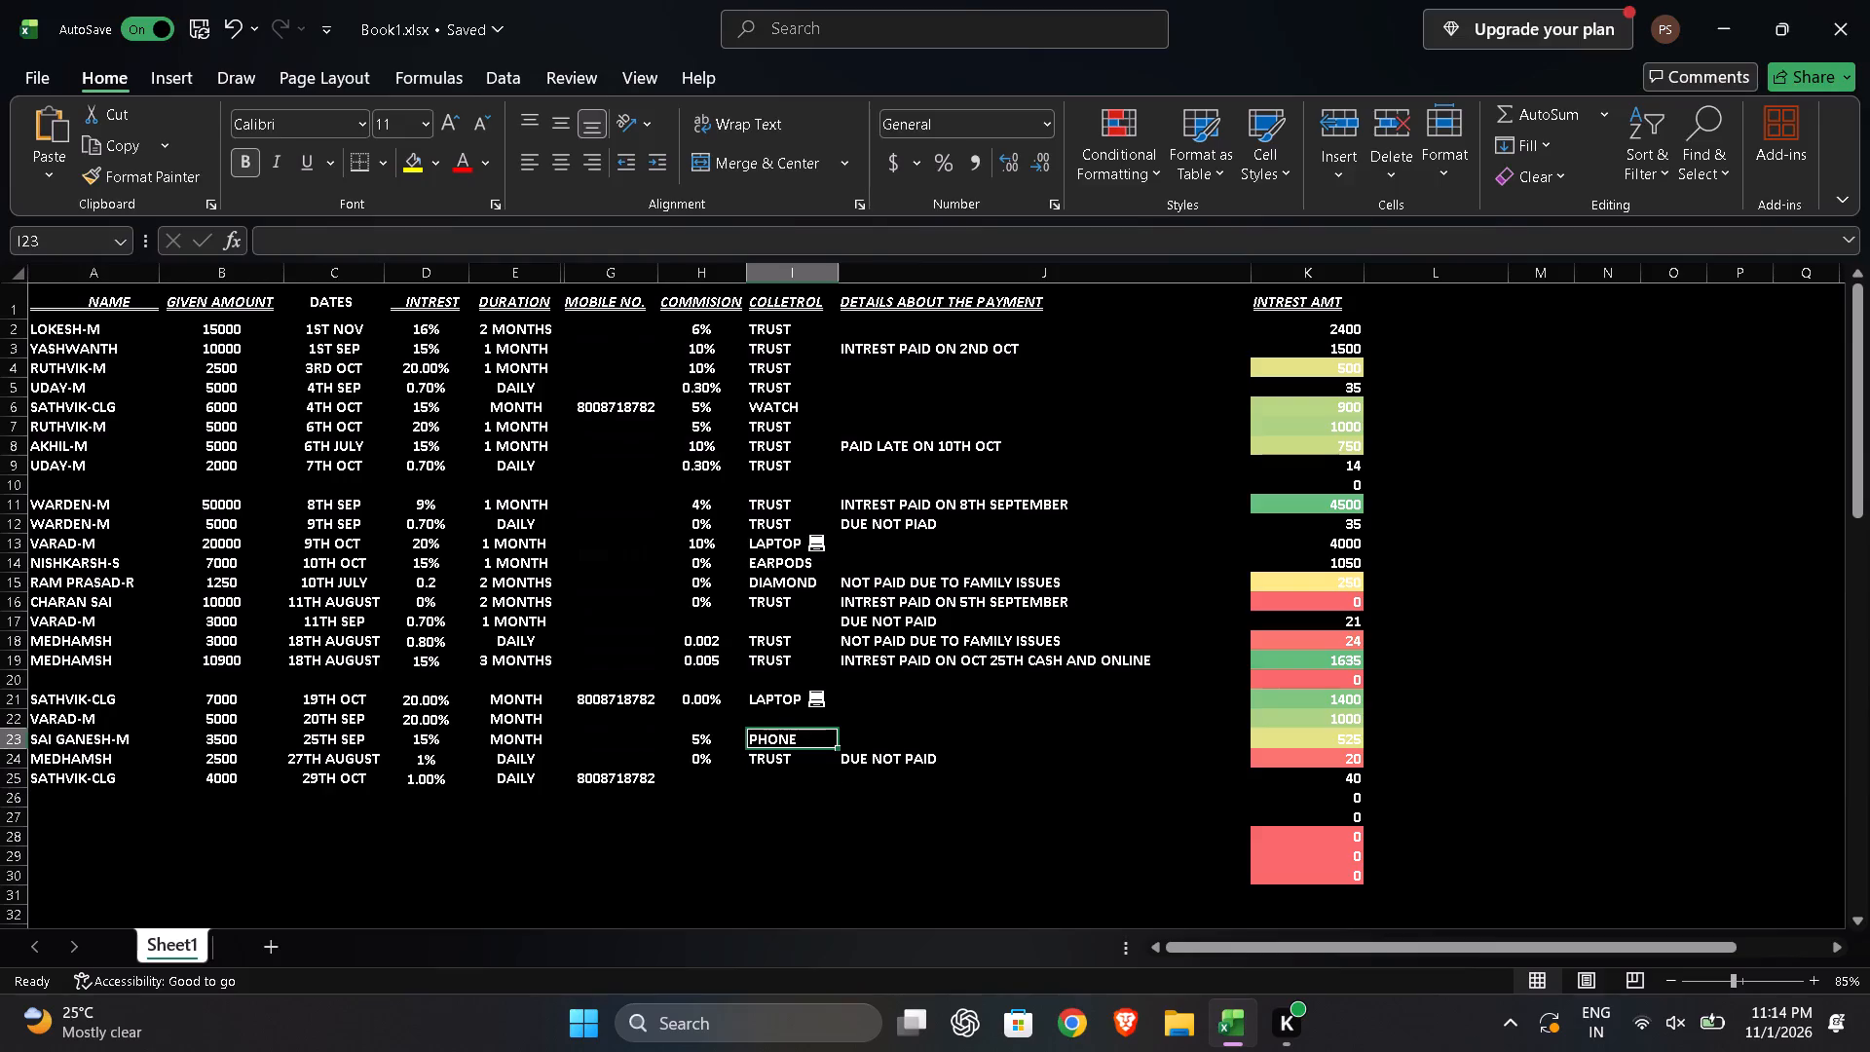
left_click(787, 709)
left_click(795, 669)
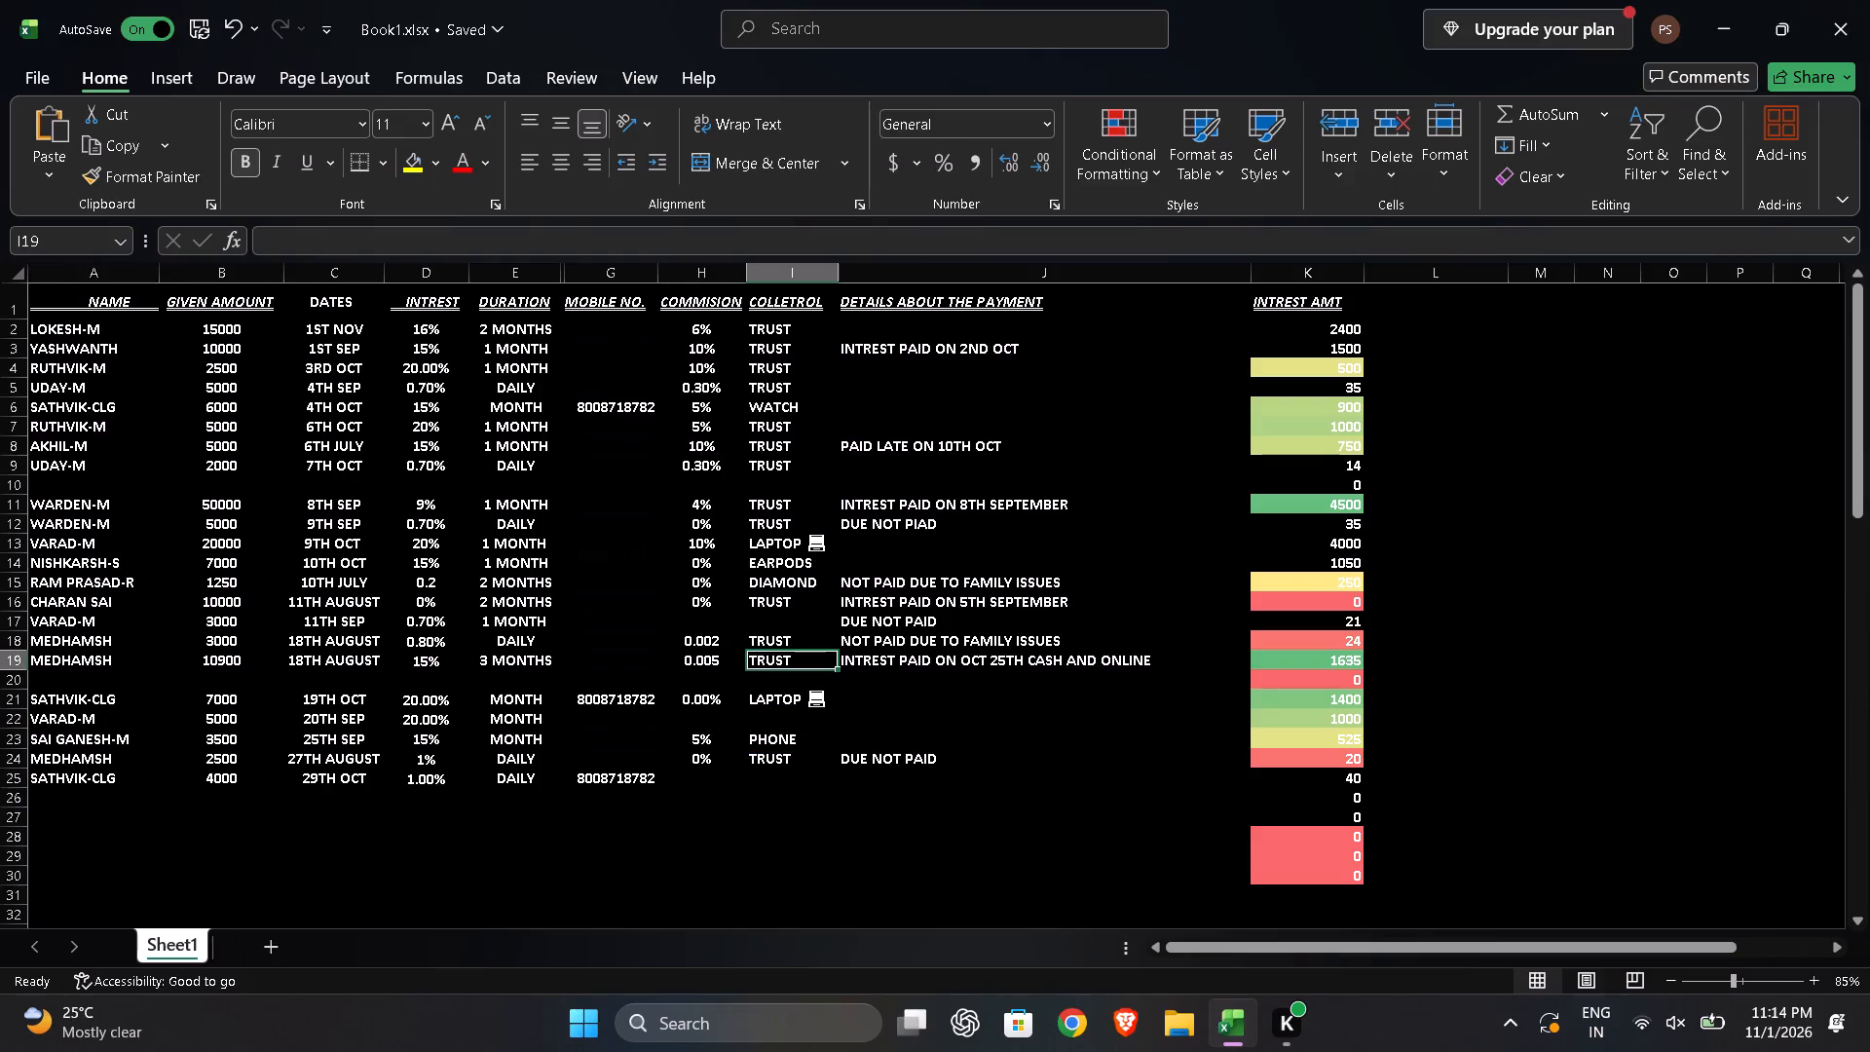
left_click(794, 681)
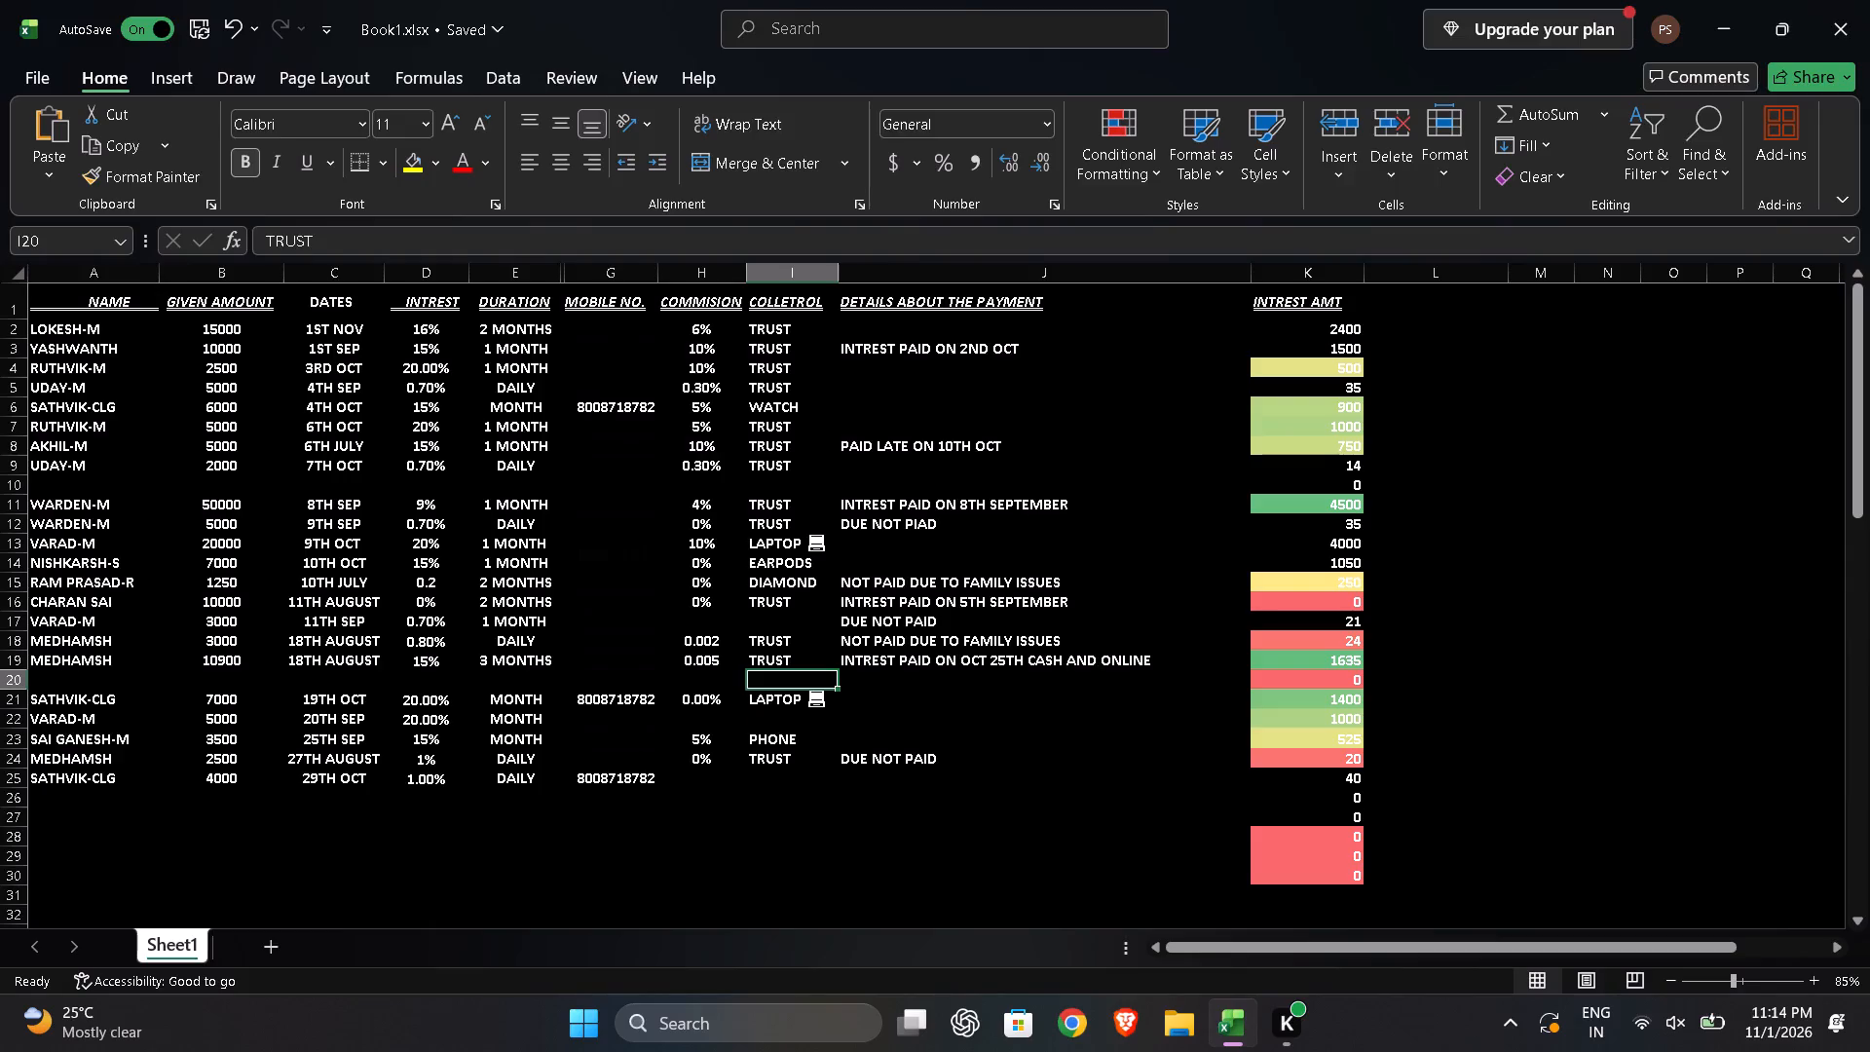
left_click(783, 620)
left_click(789, 486)
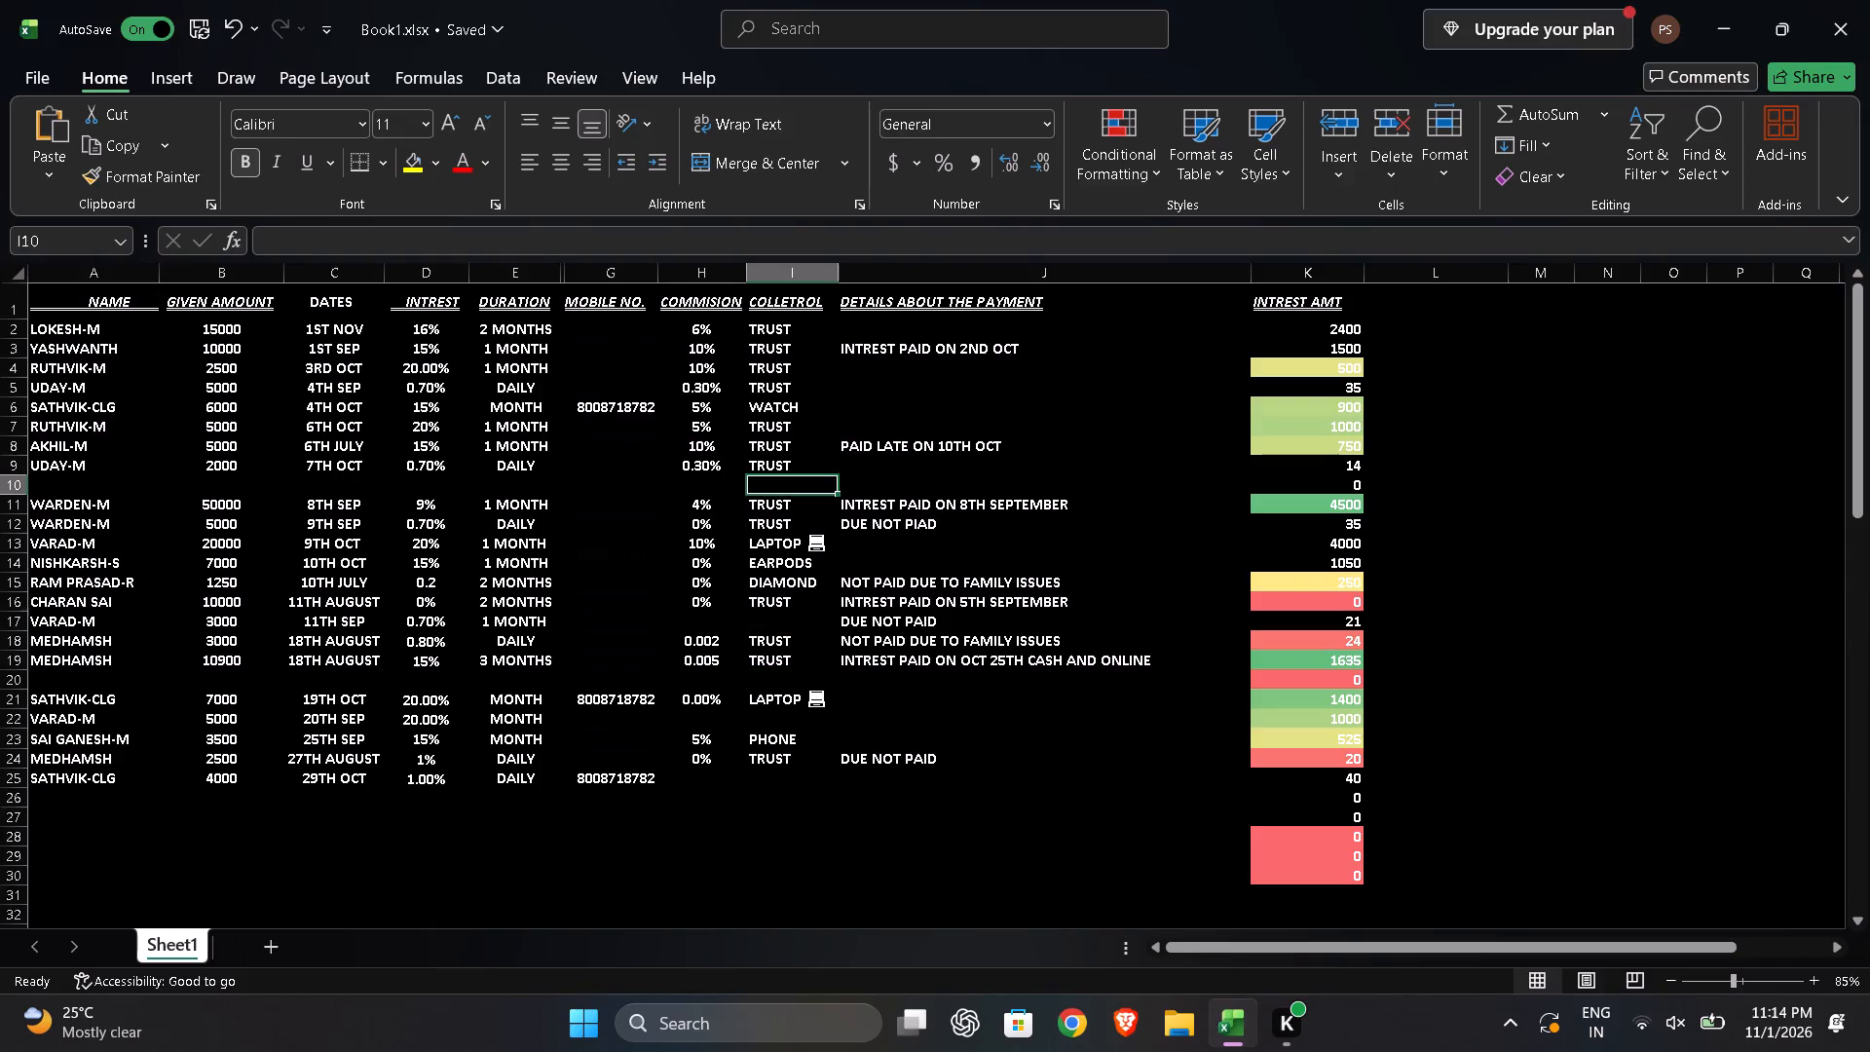
left_click(804, 618)
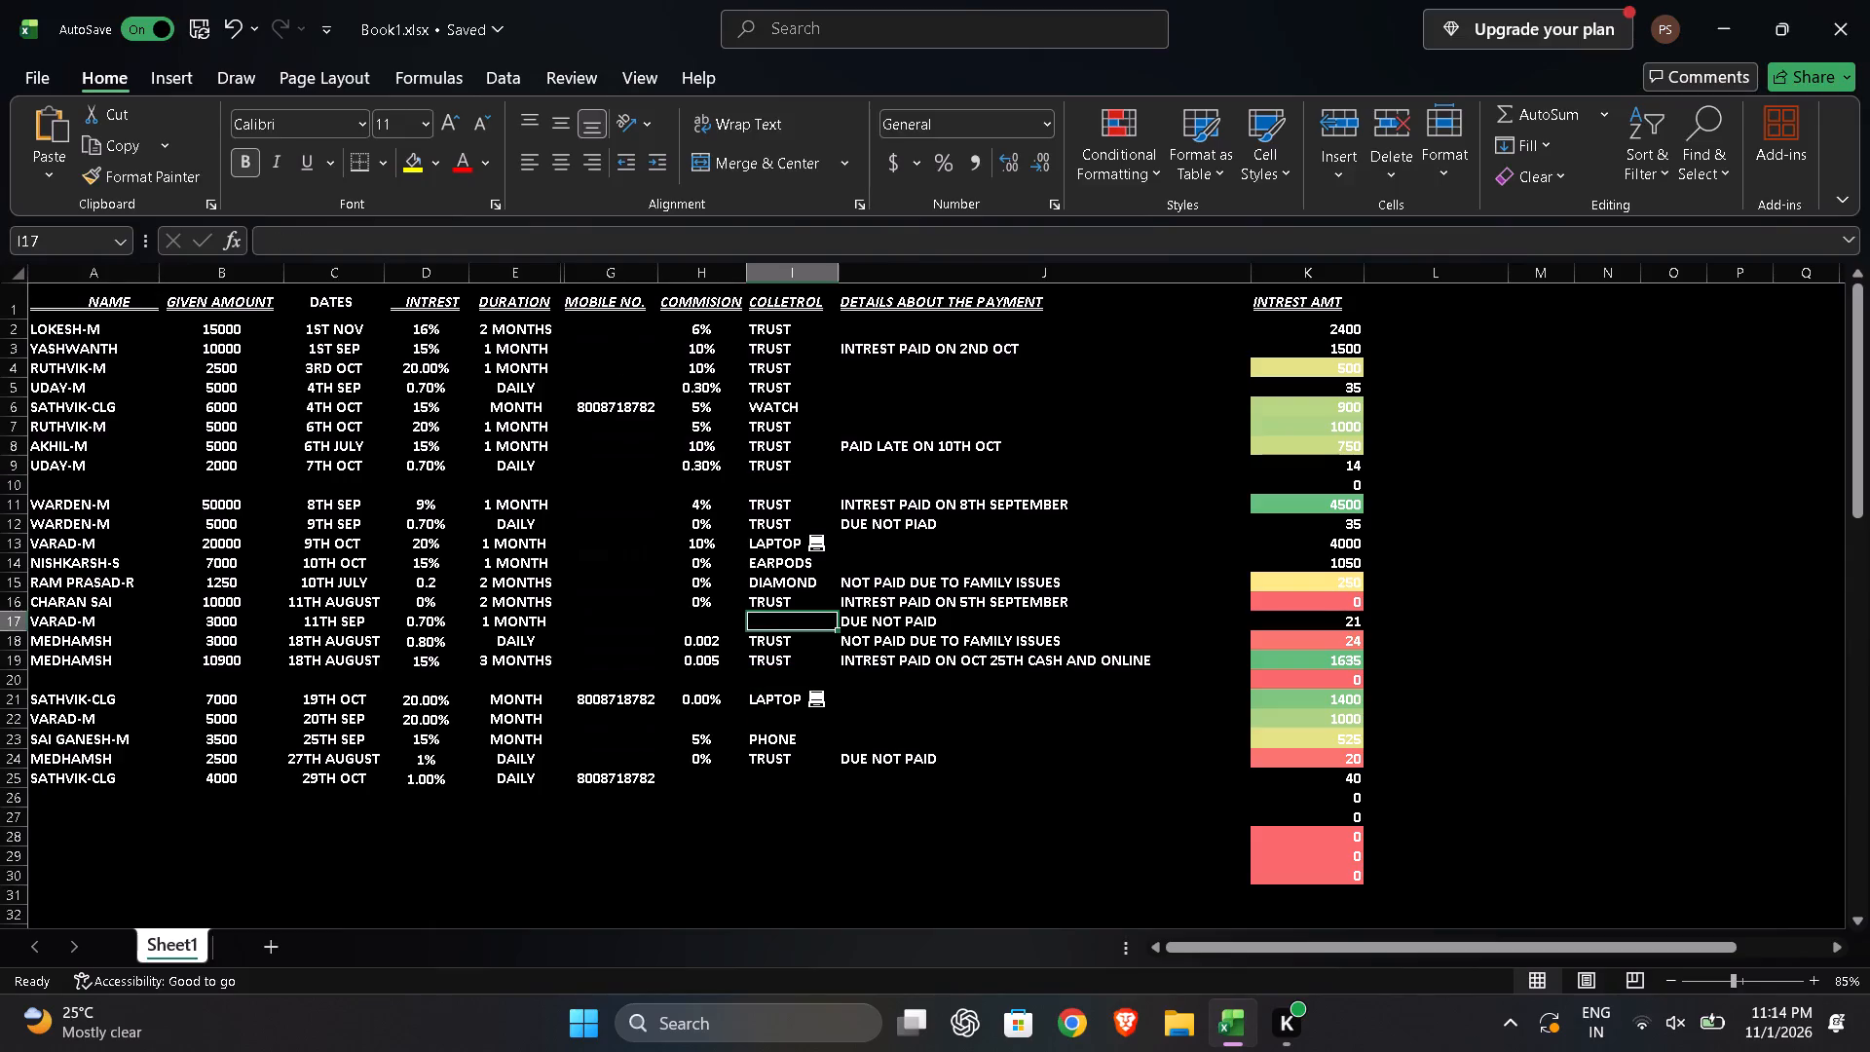
left_click(788, 677)
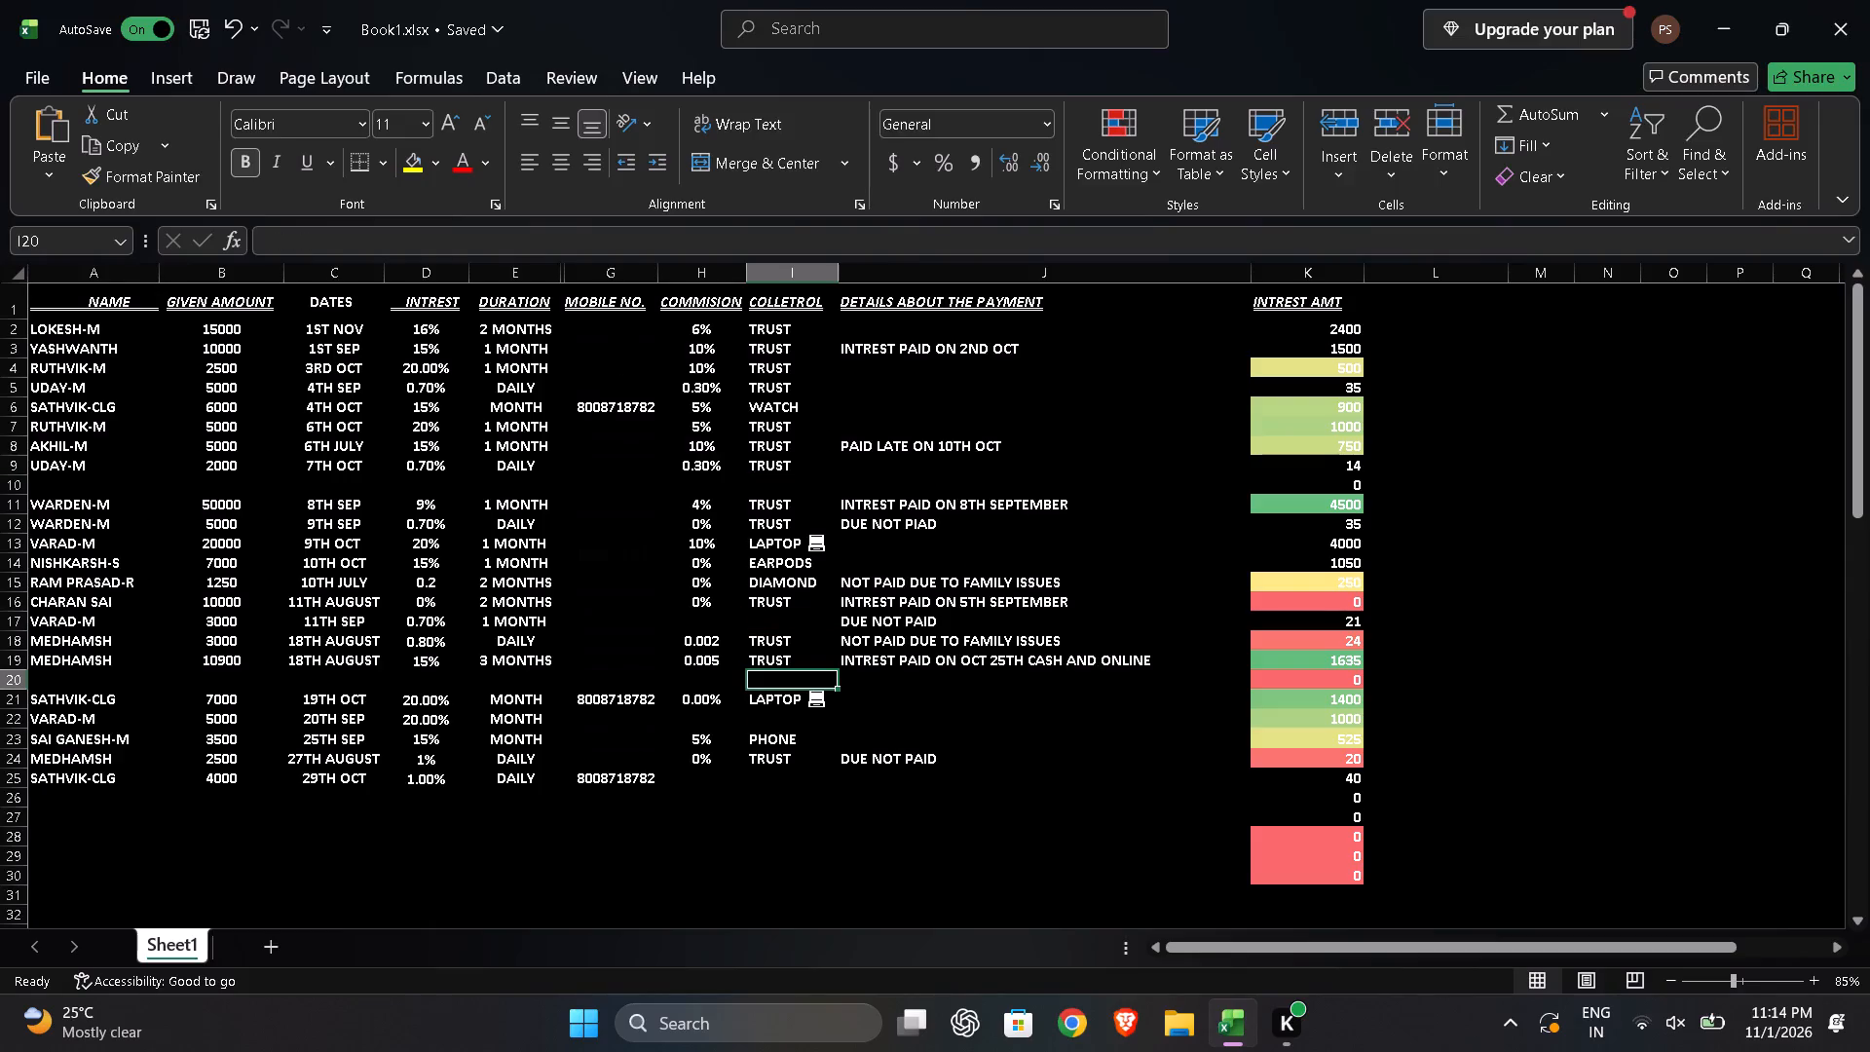
left_click(788, 721)
left_click(780, 782)
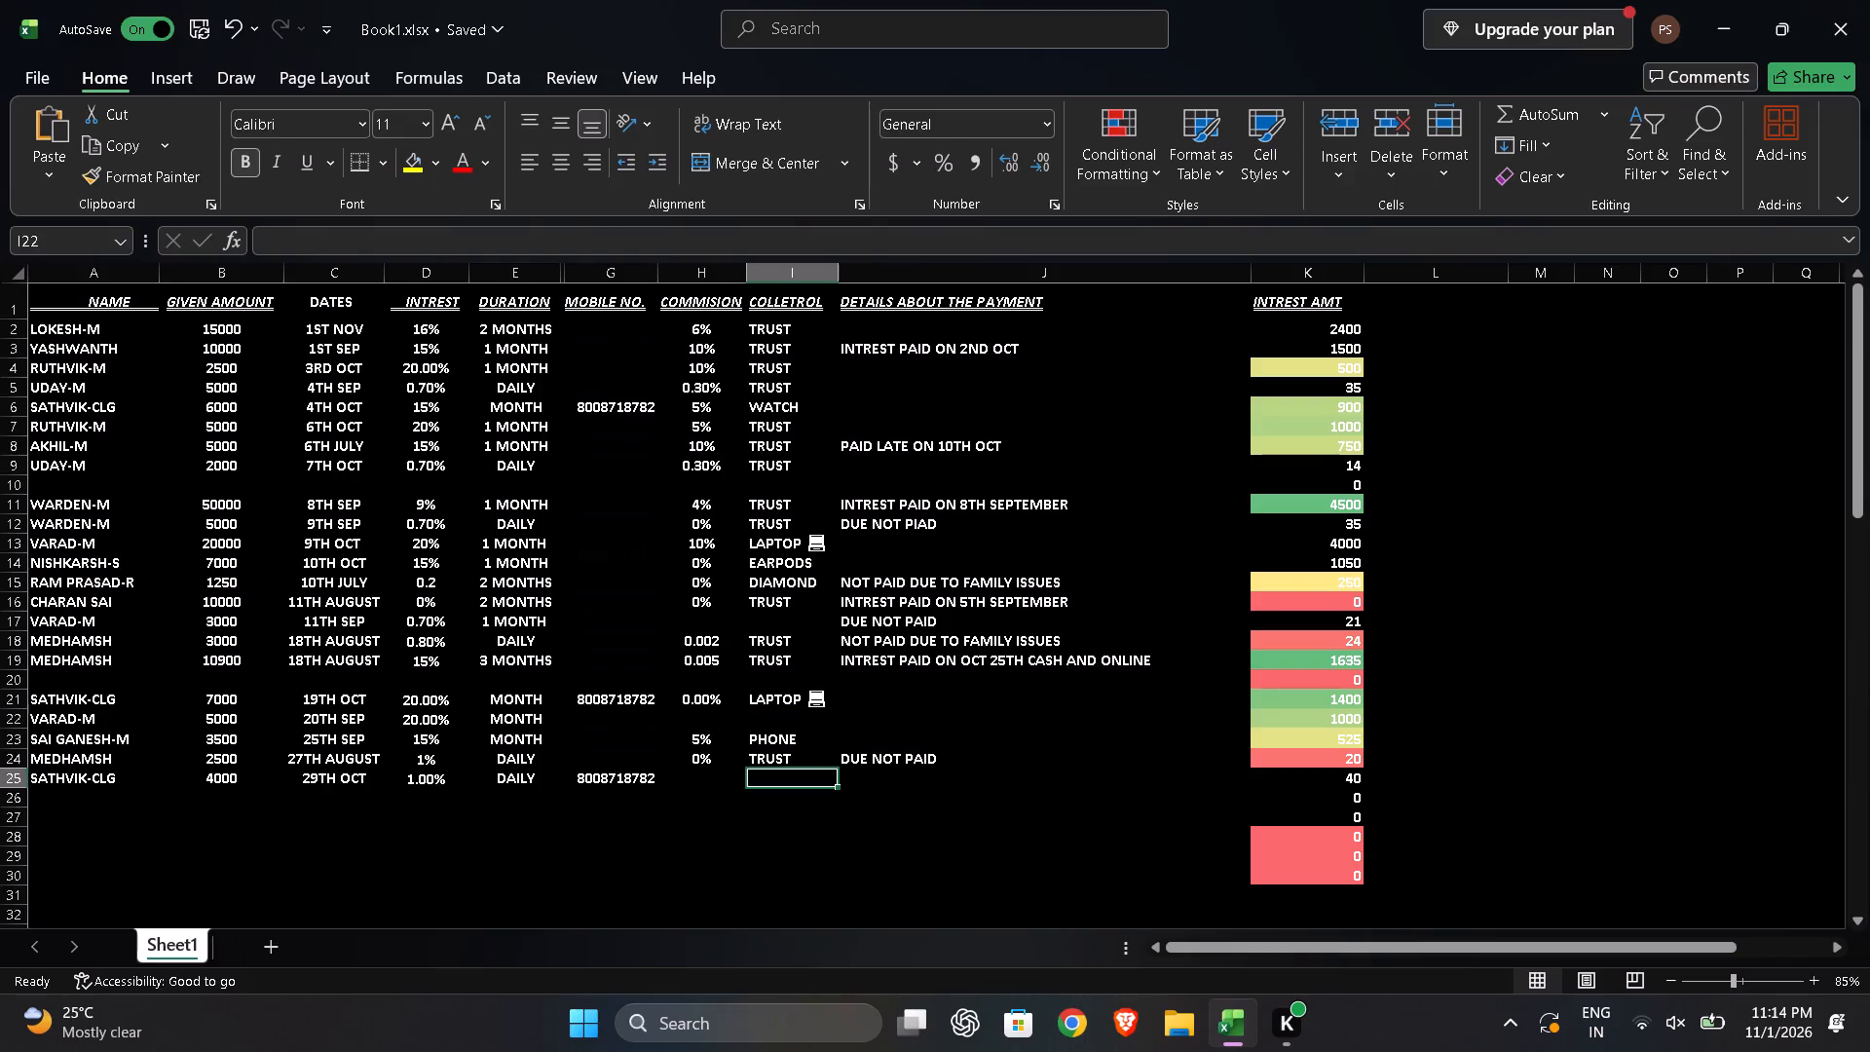
left_click(782, 722)
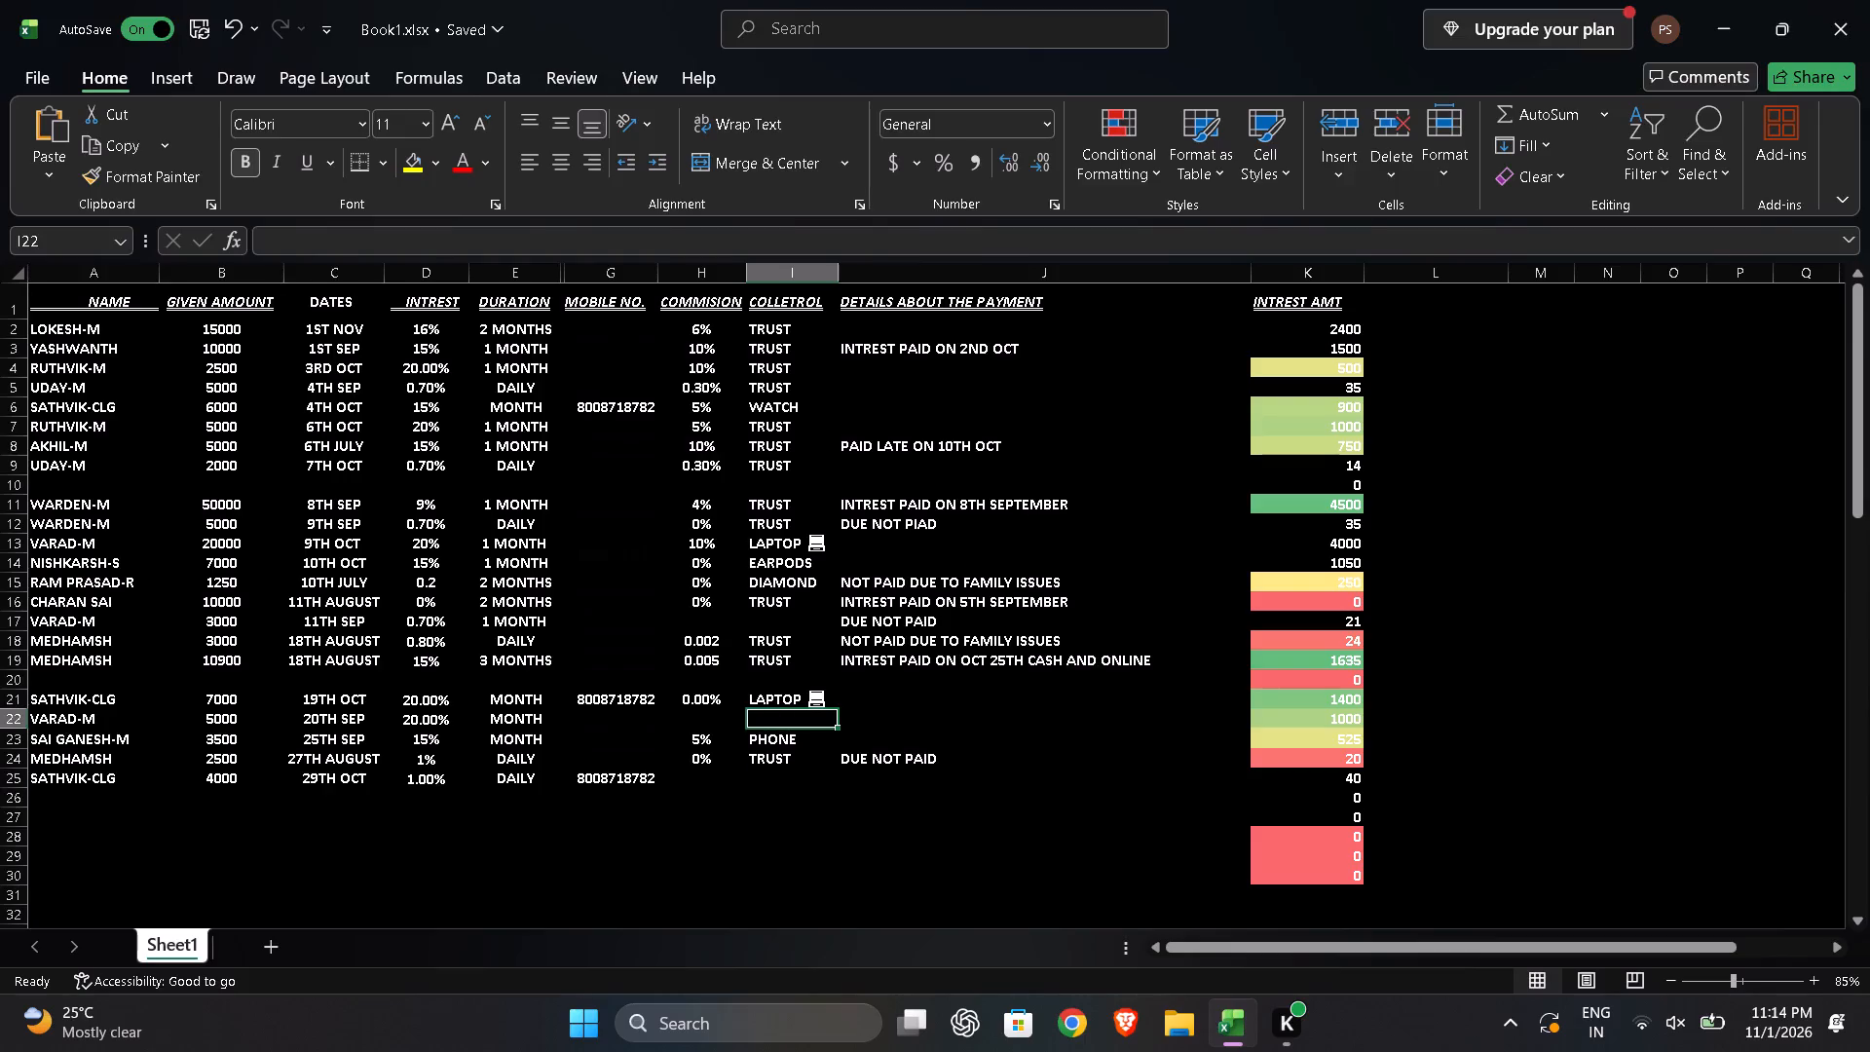
left_click(787, 681)
left_click(772, 621)
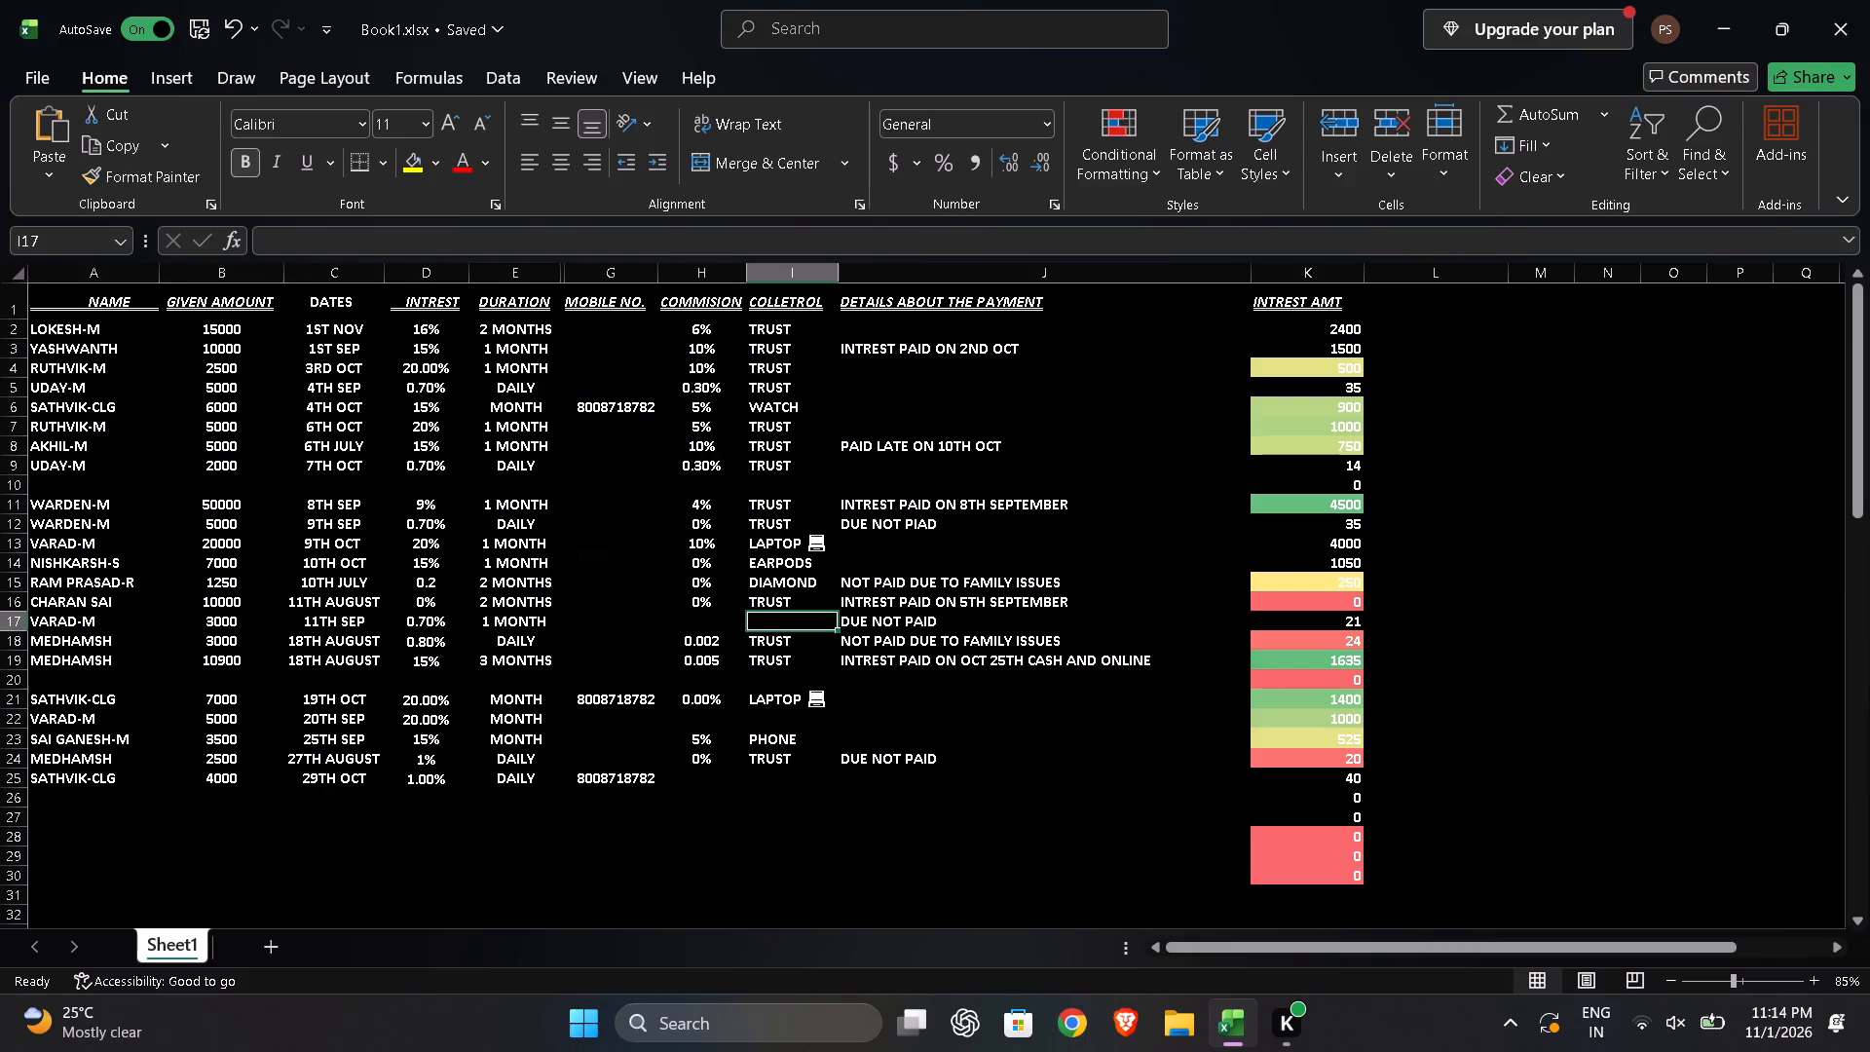
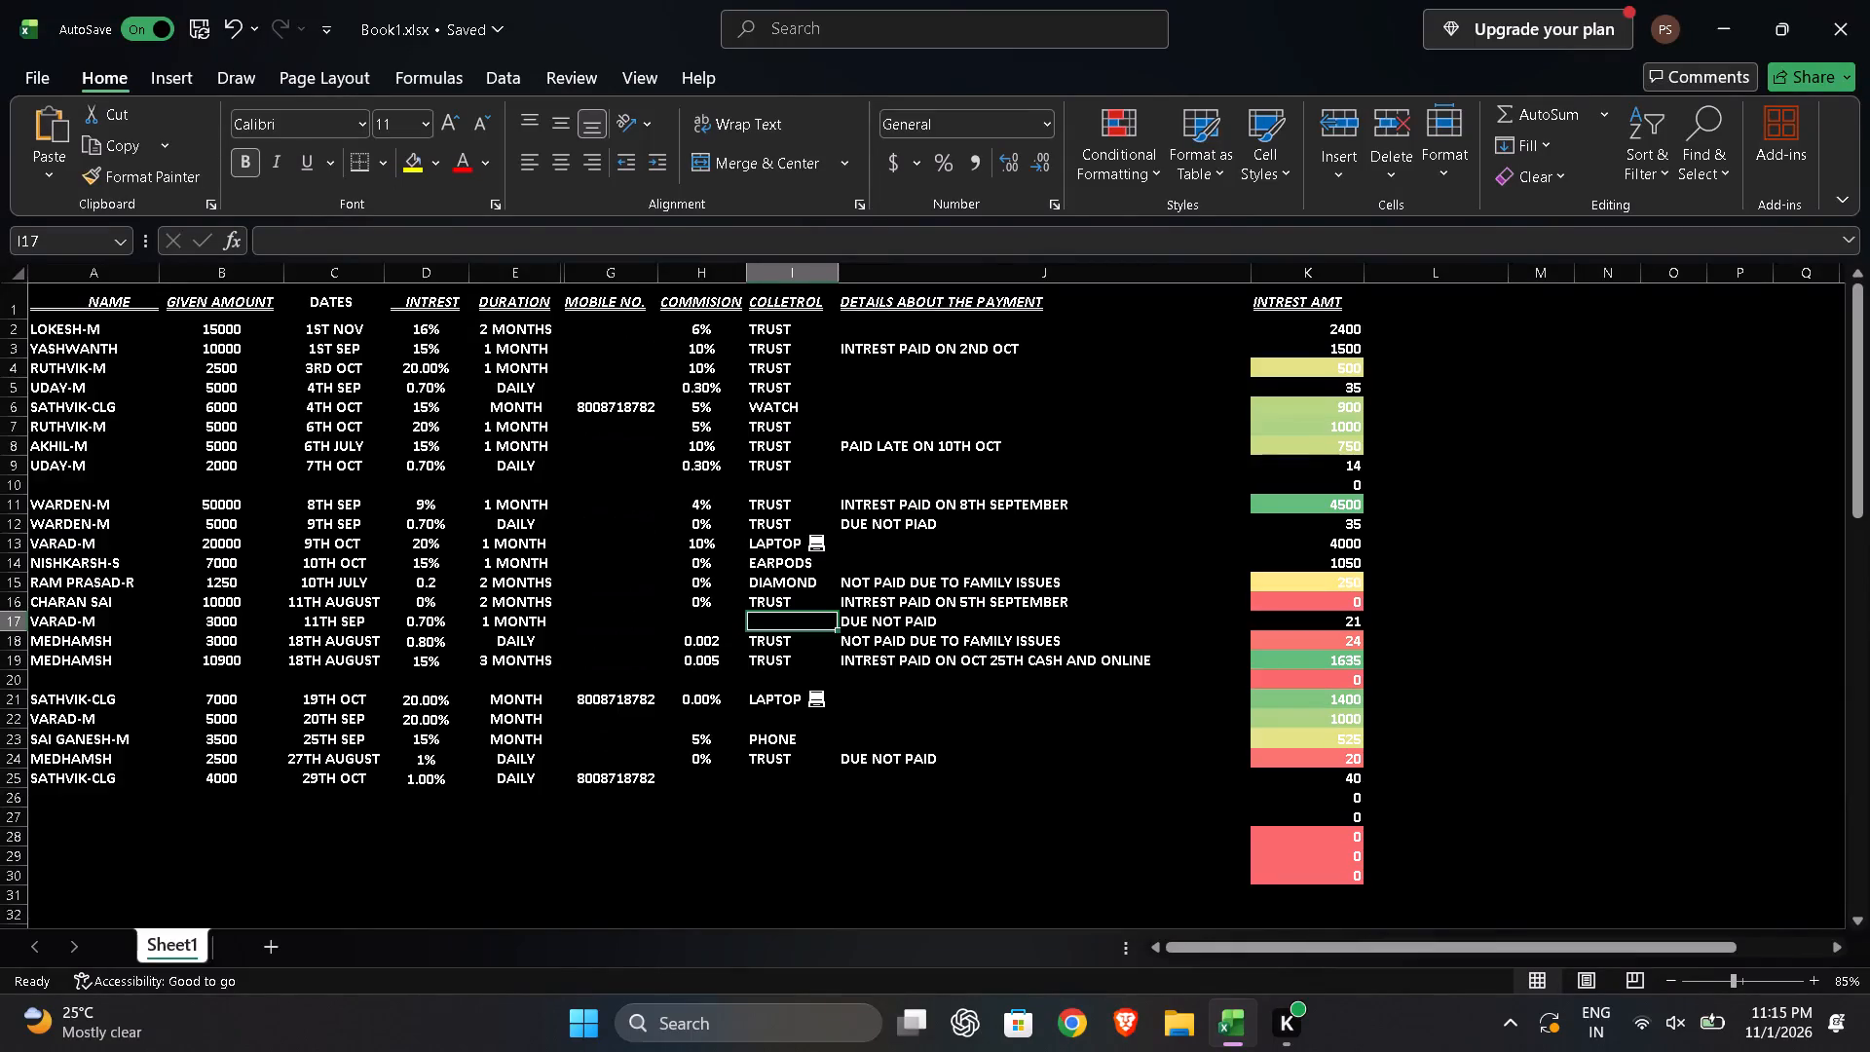
Review the names, given amounts and collateral in the loan entries of rows 21 to 25, comparing them with row 6.
left_click(764, 739)
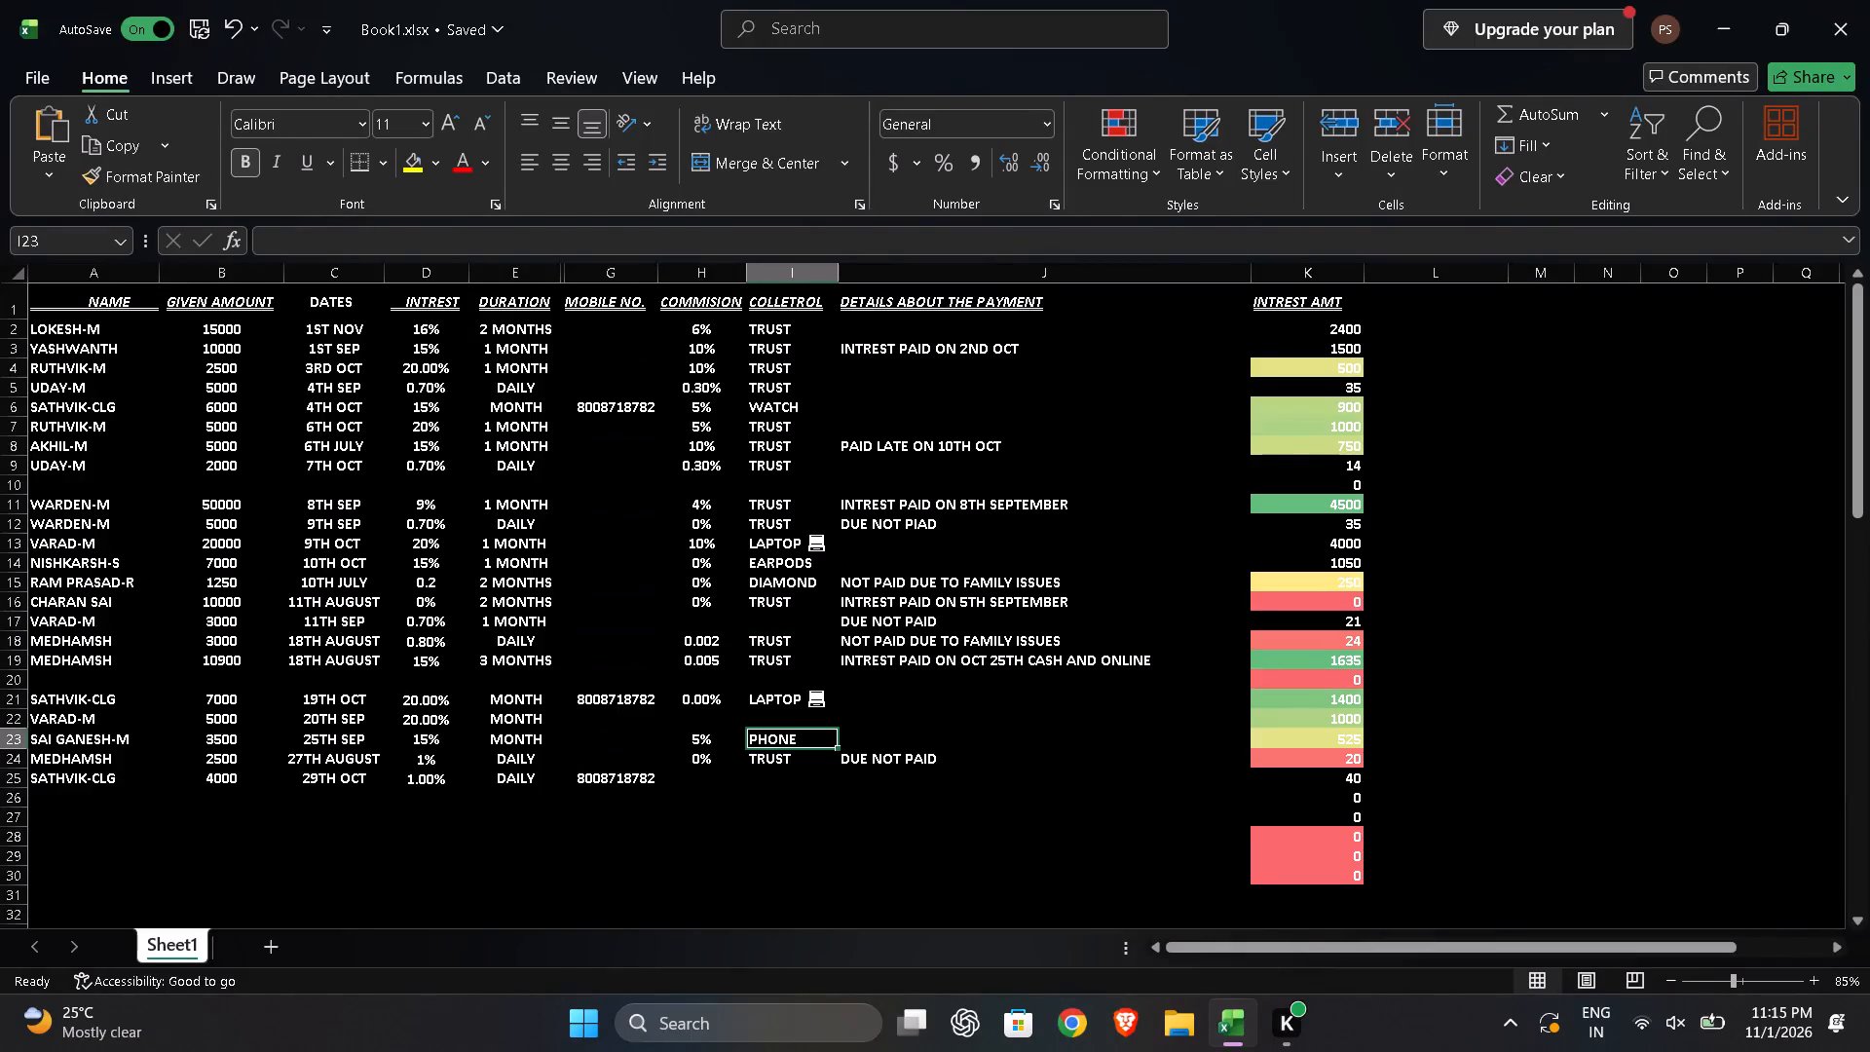
left_click(19, 738)
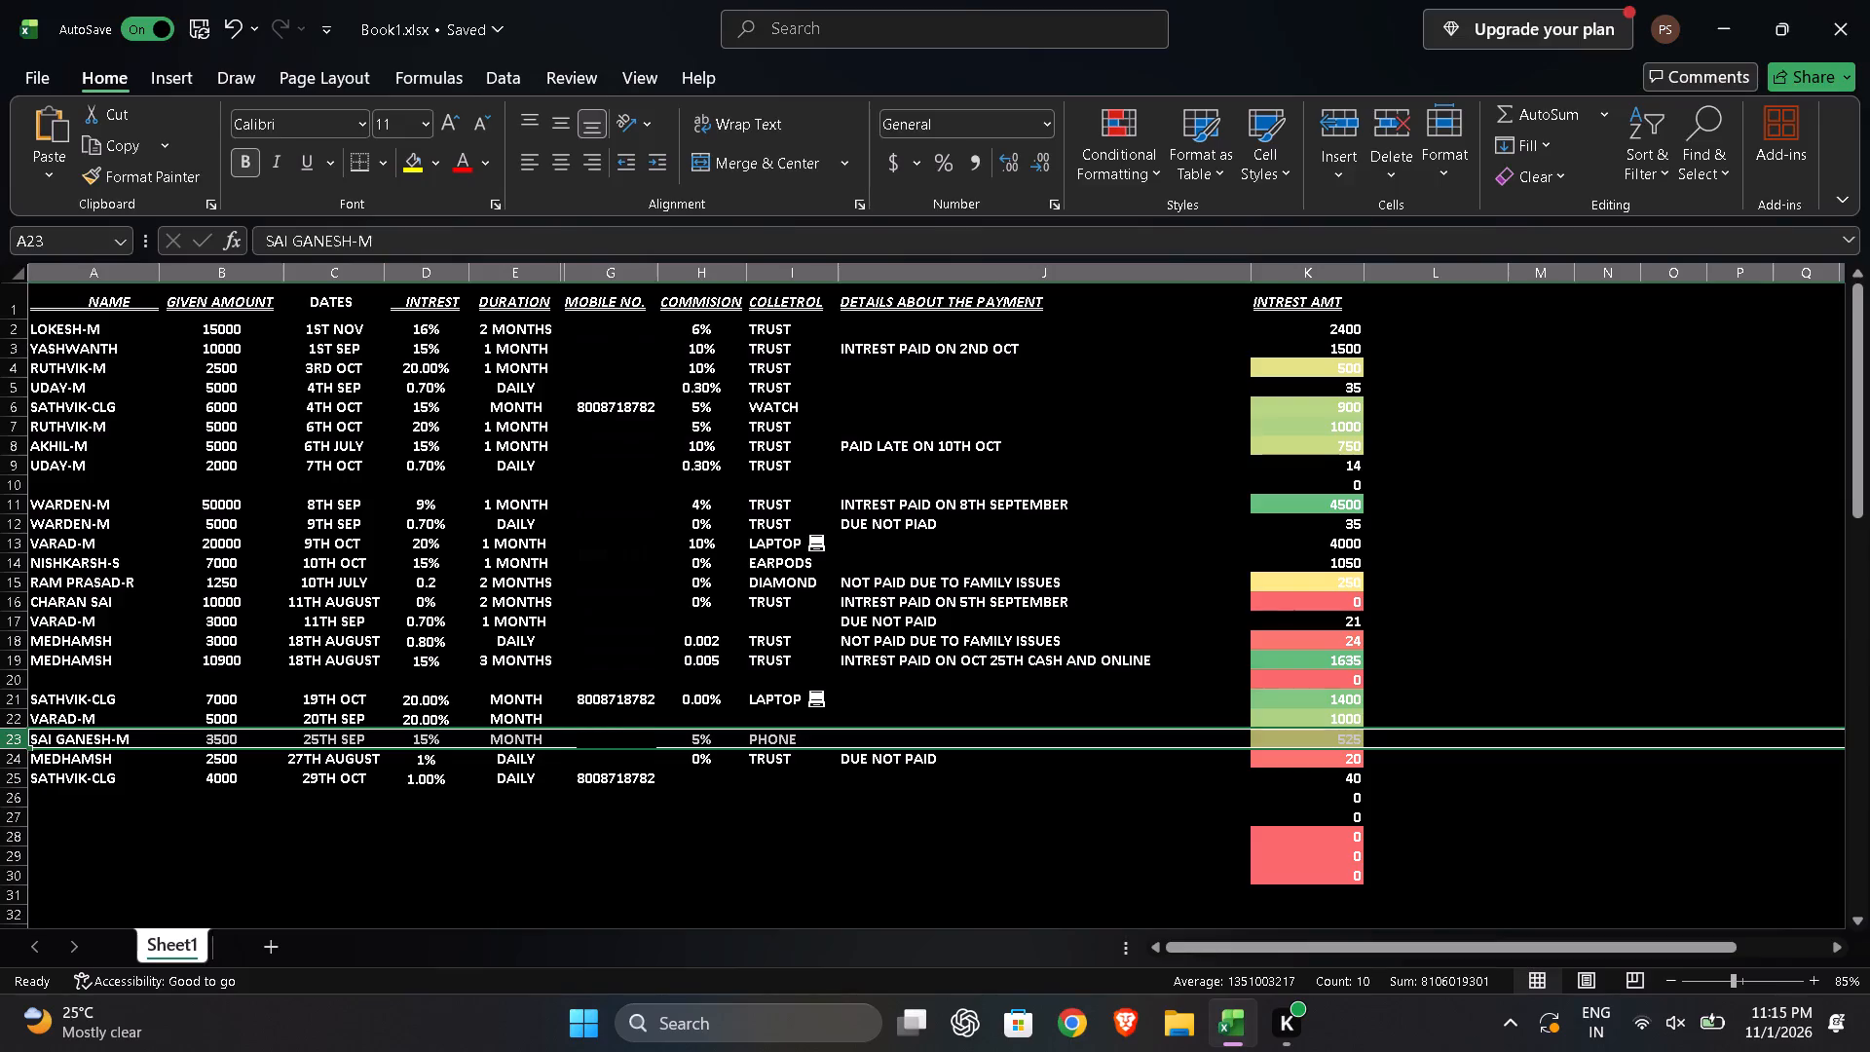
left_click(92, 412)
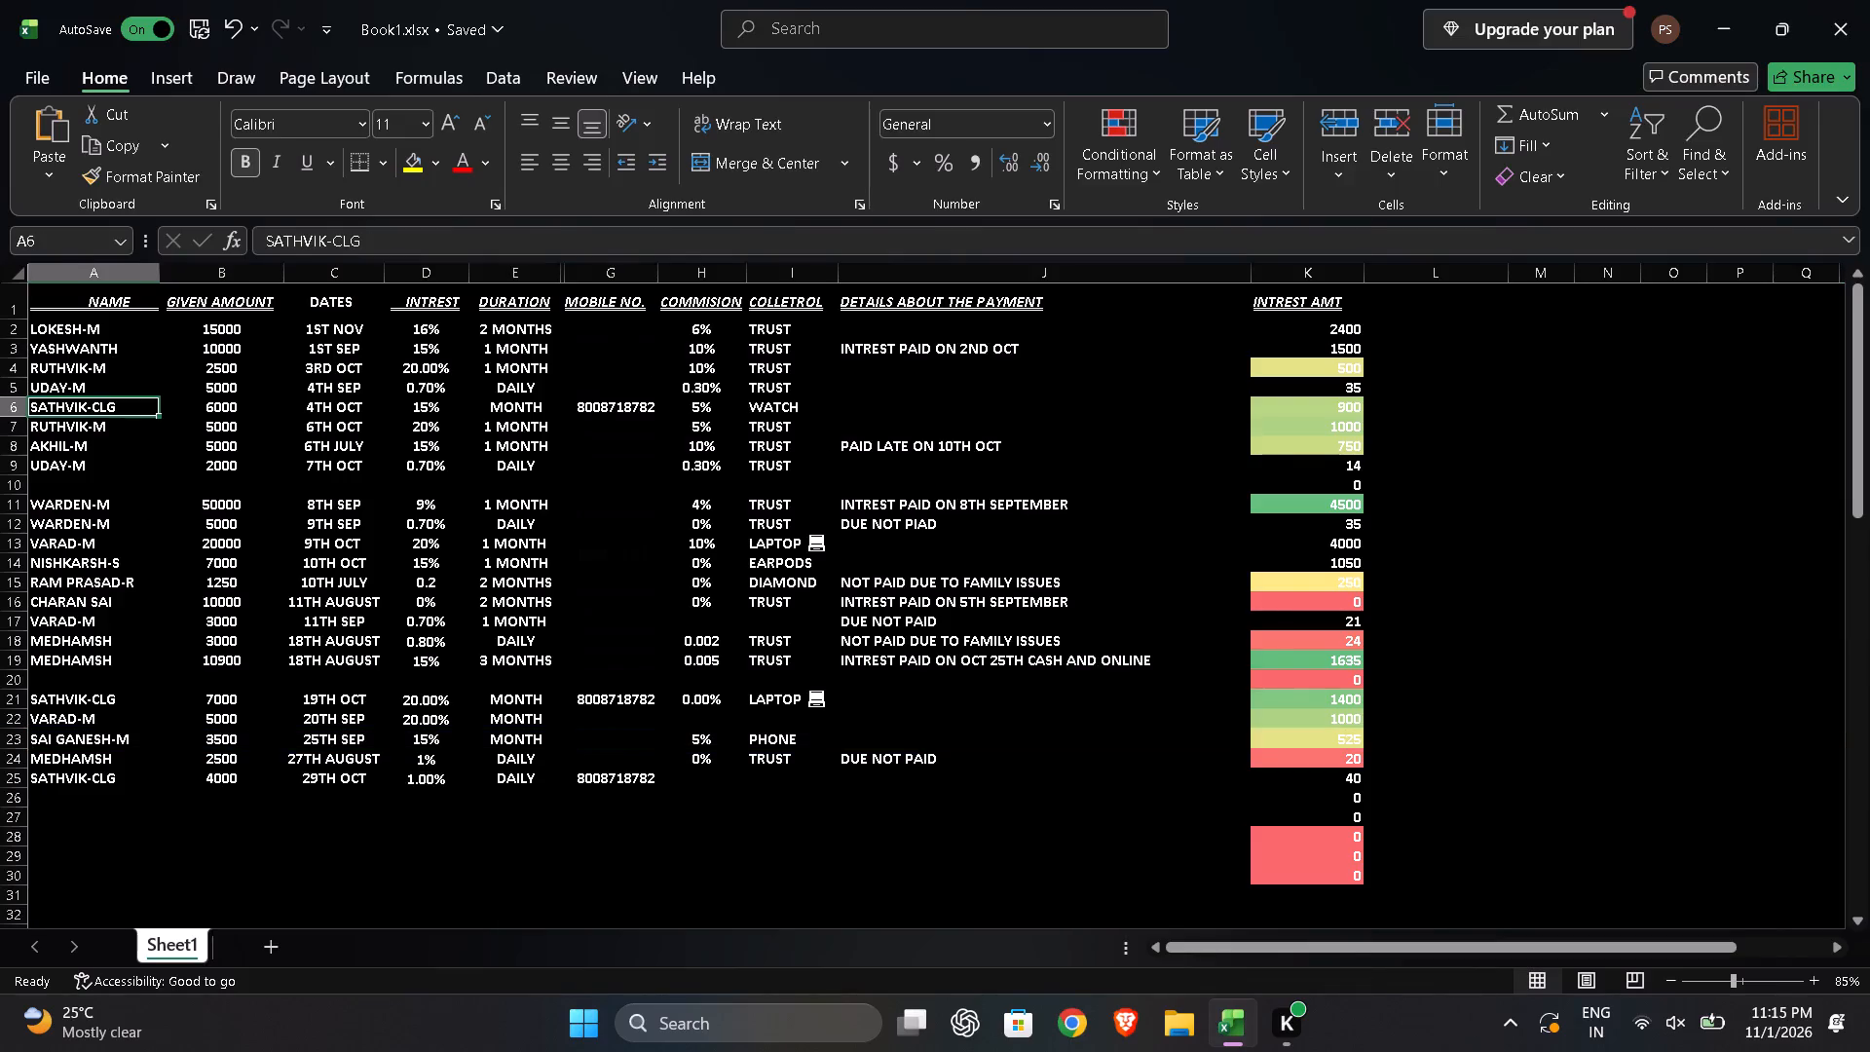
left_click(99, 705)
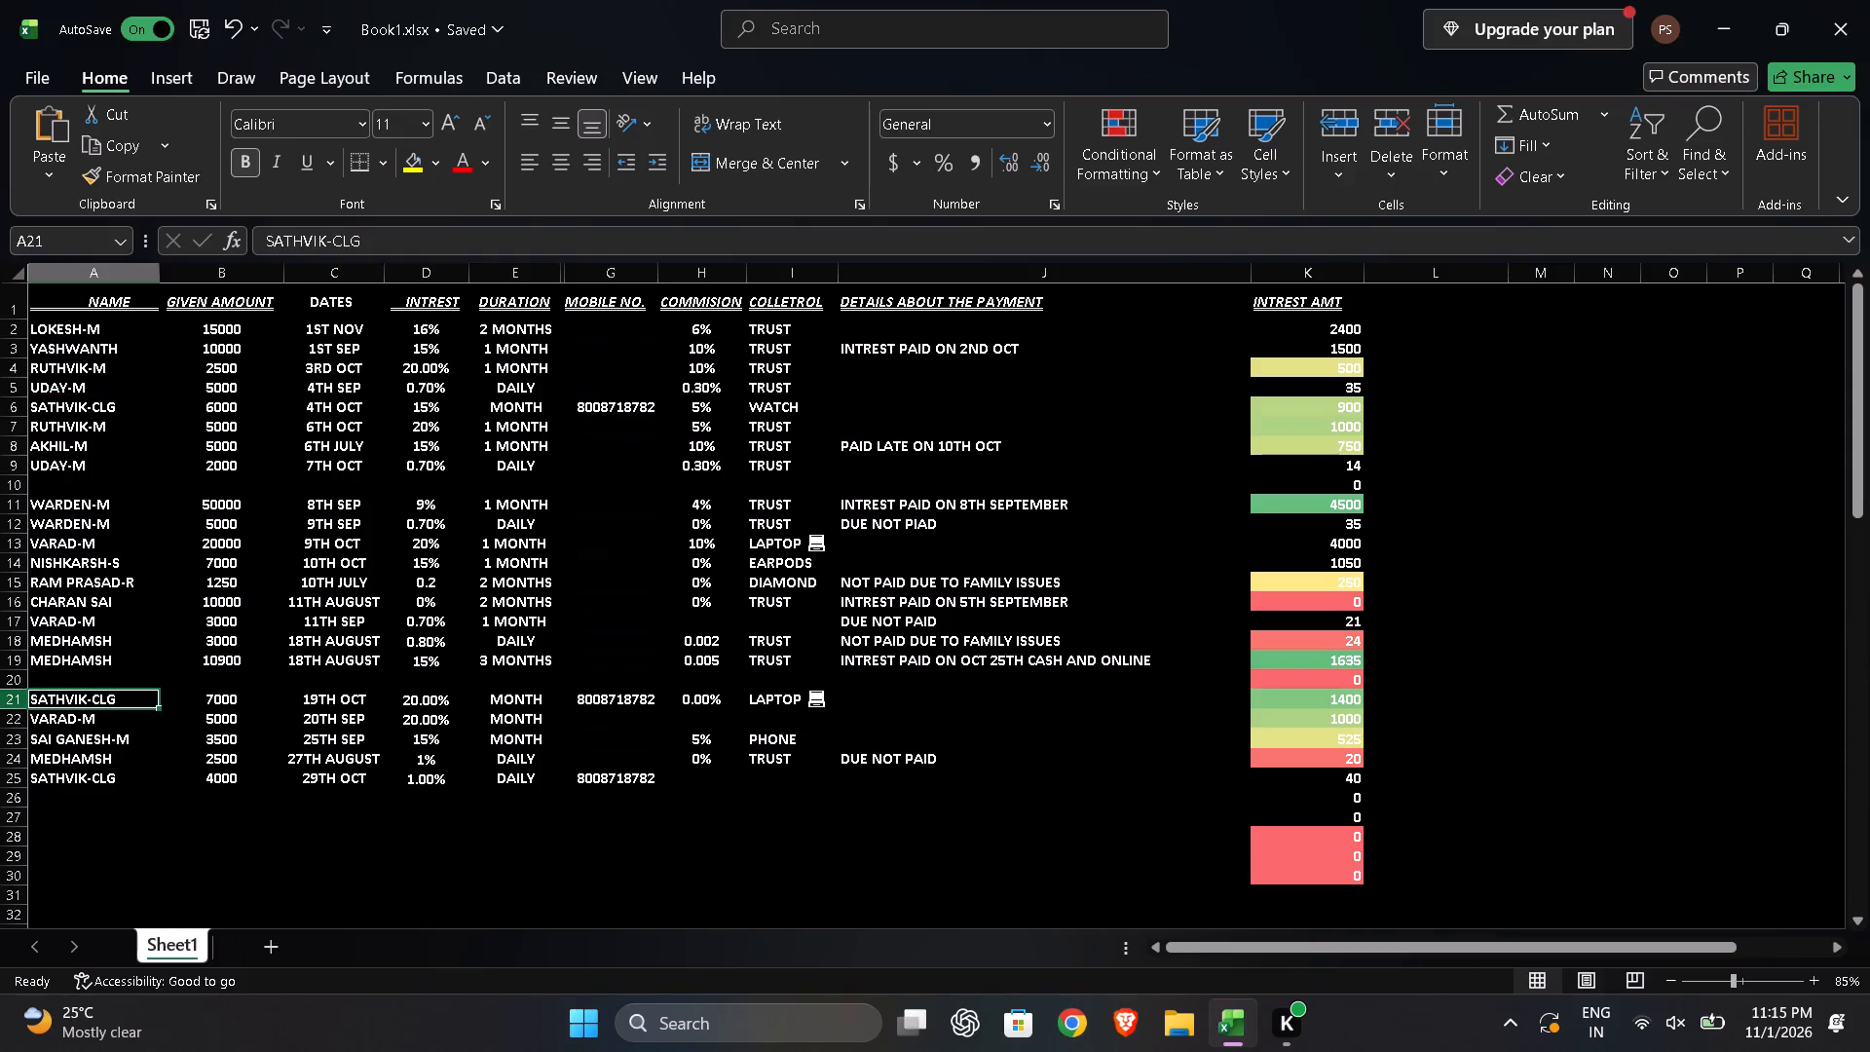
left_click(14, 699)
left_click(84, 749)
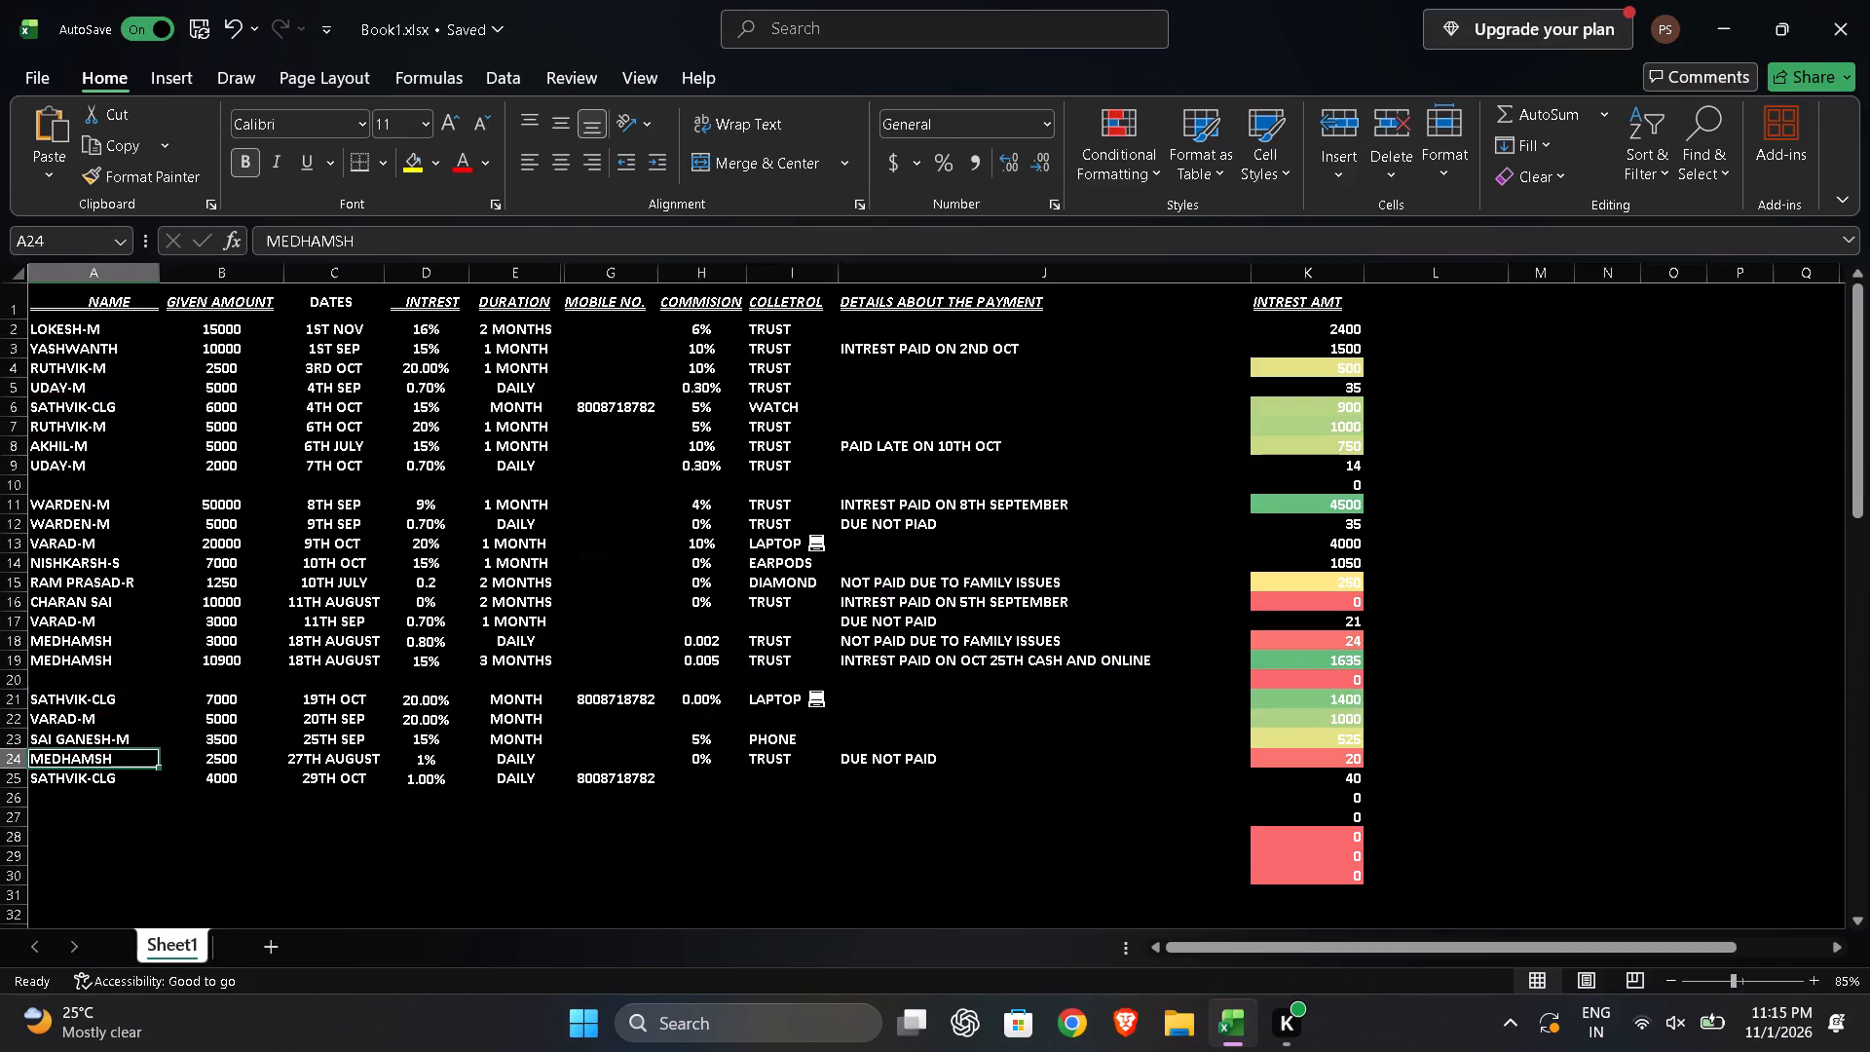
left_click(89, 733)
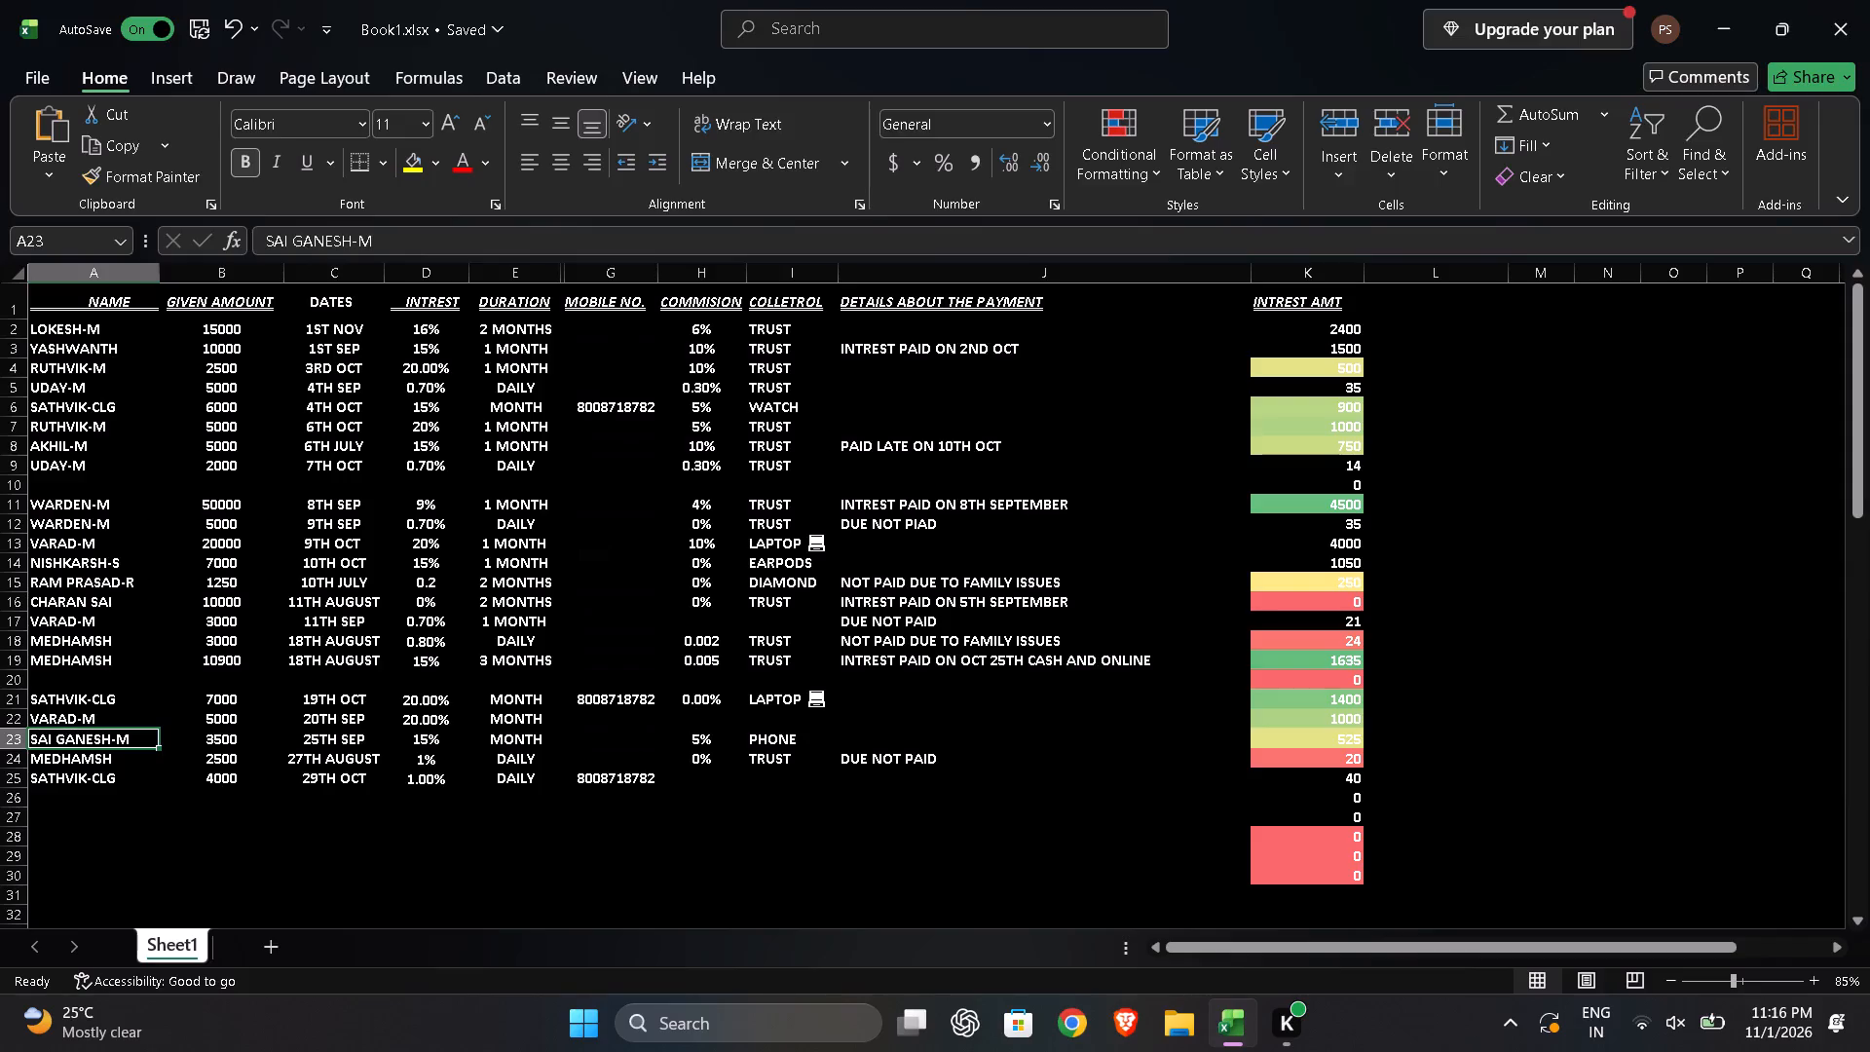
left_click(224, 767)
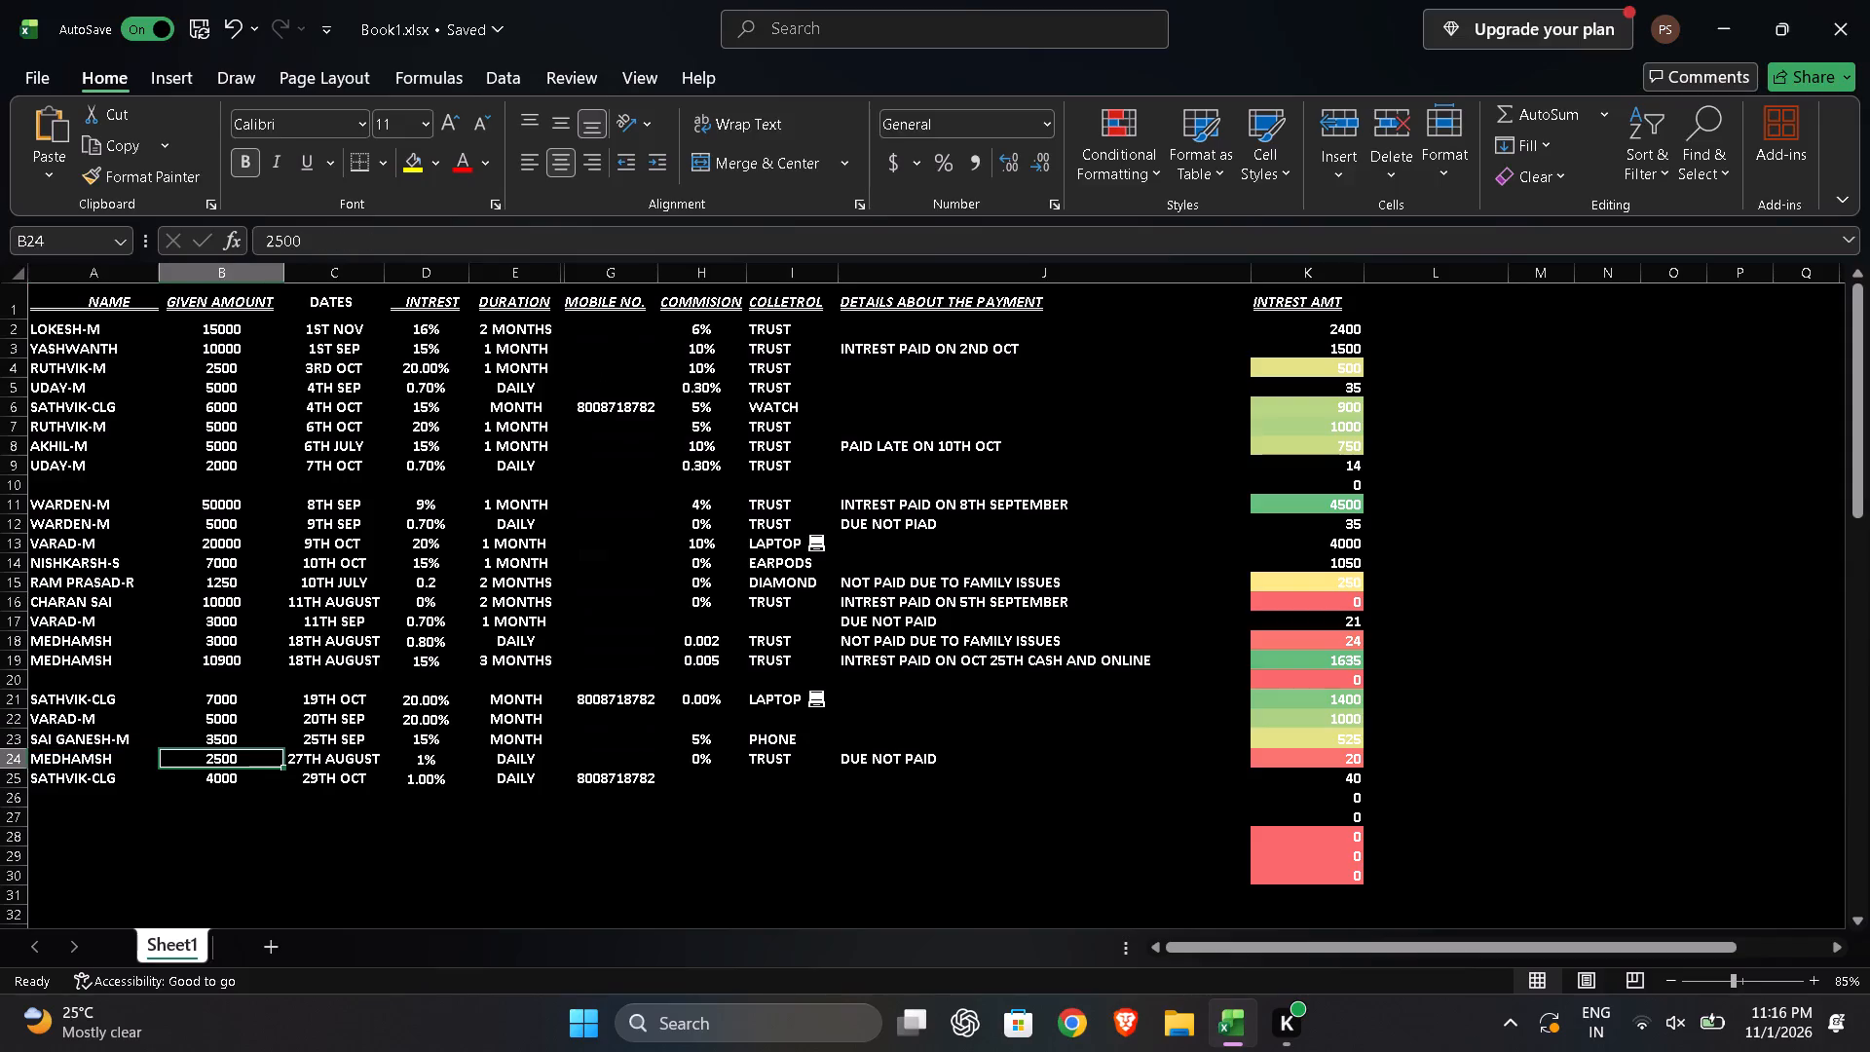
left_click(223, 779)
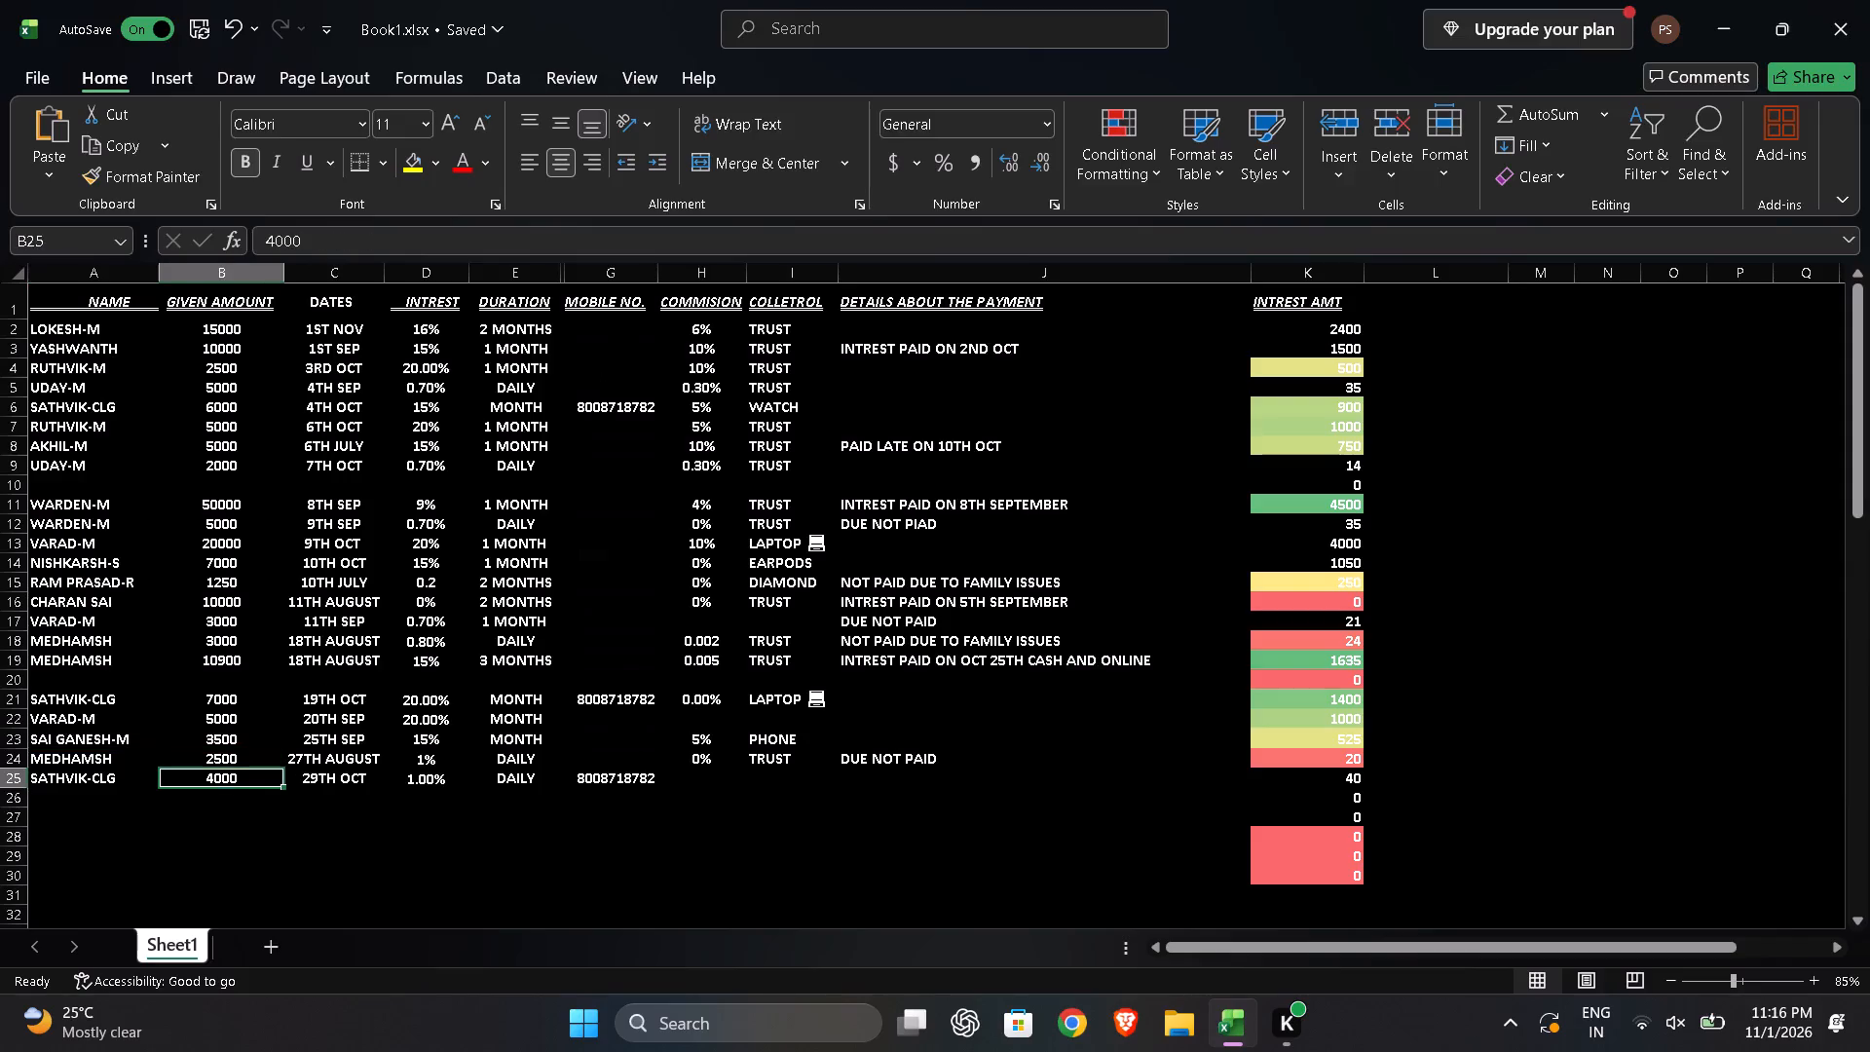
Enter a commission of 0% for the 4000 loan in row 25.
left_click(700, 784)
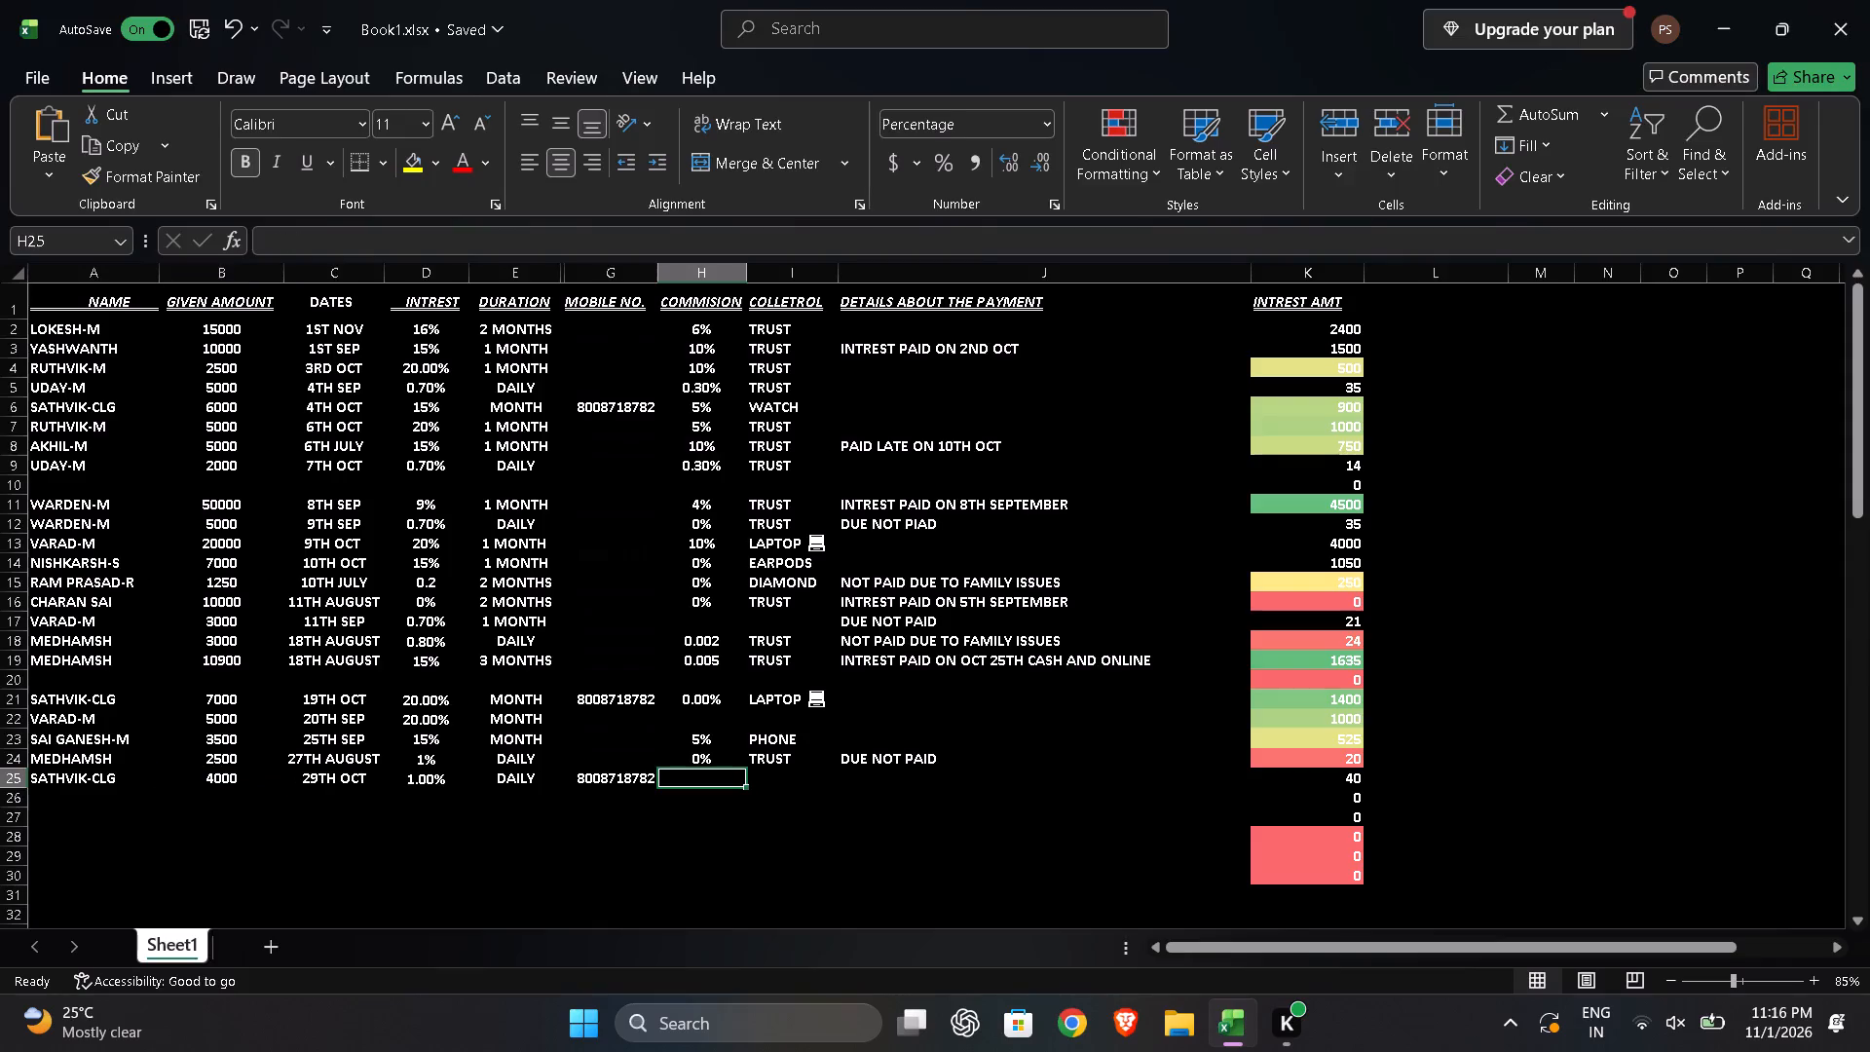
left_click(425, 782)
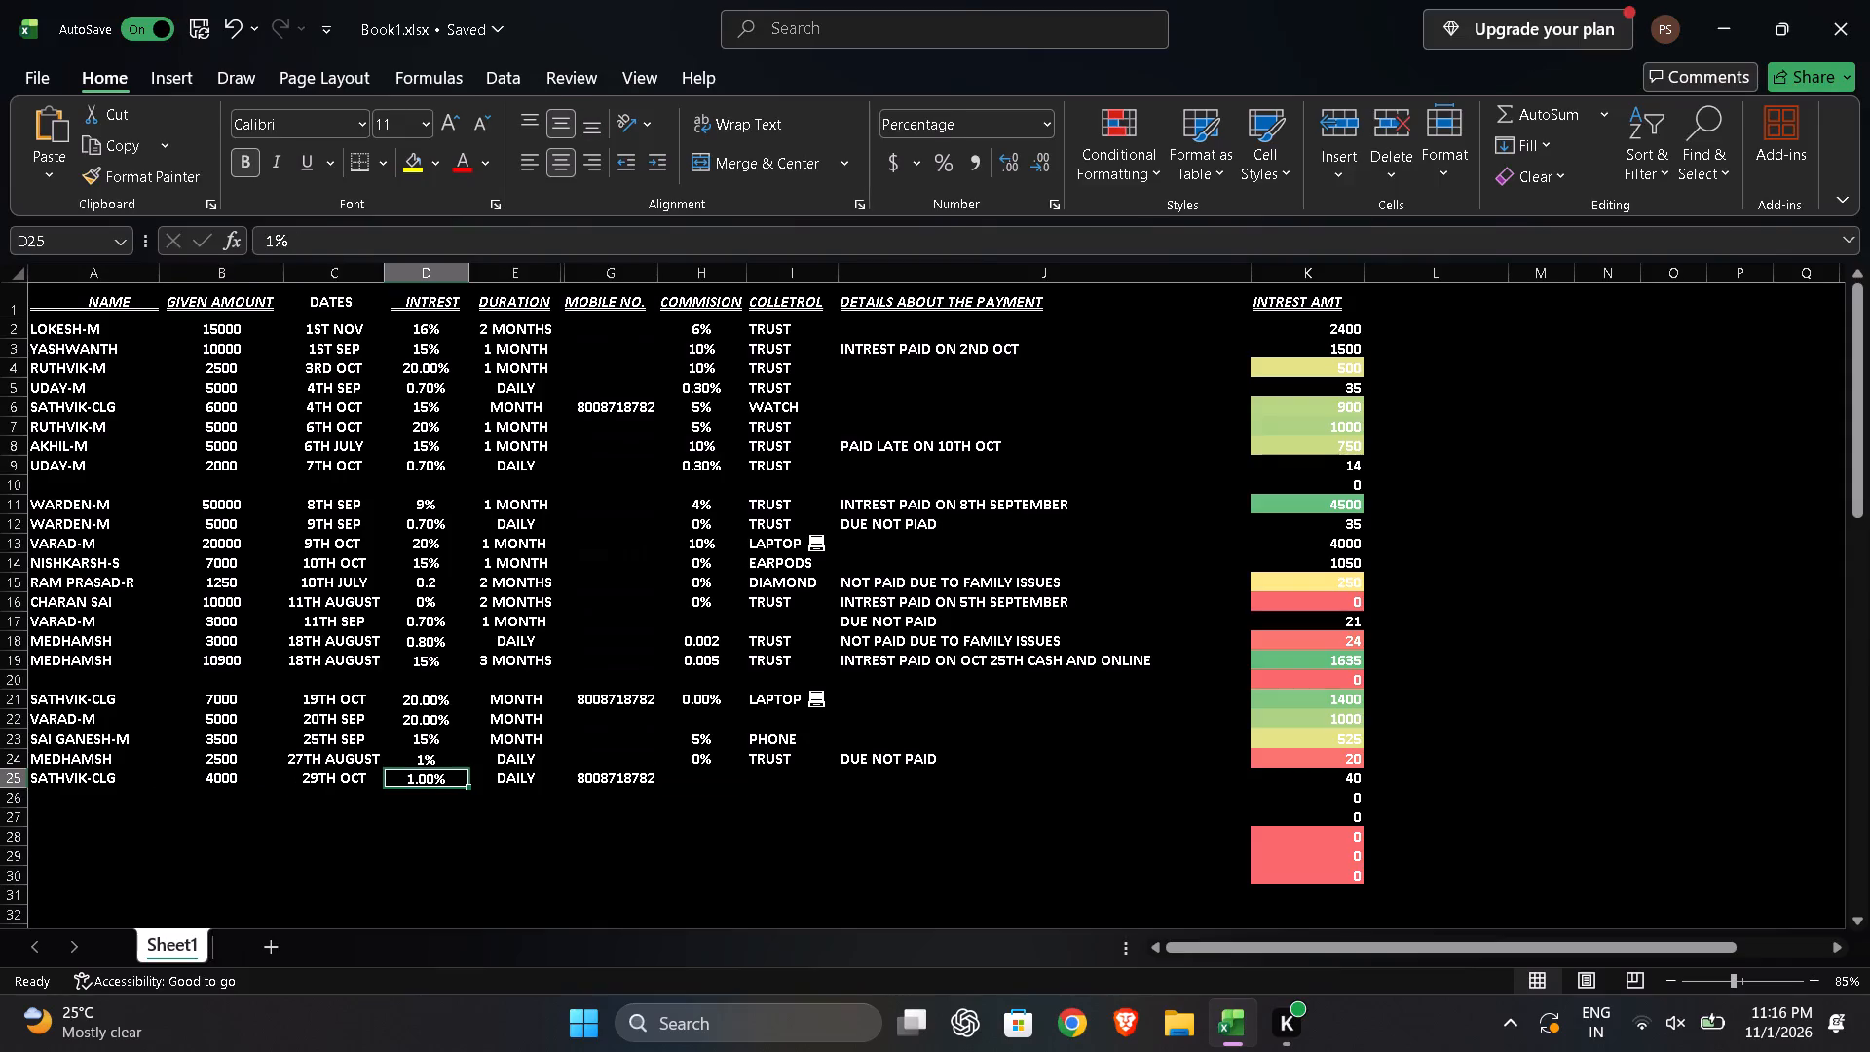
left_click(701, 780)
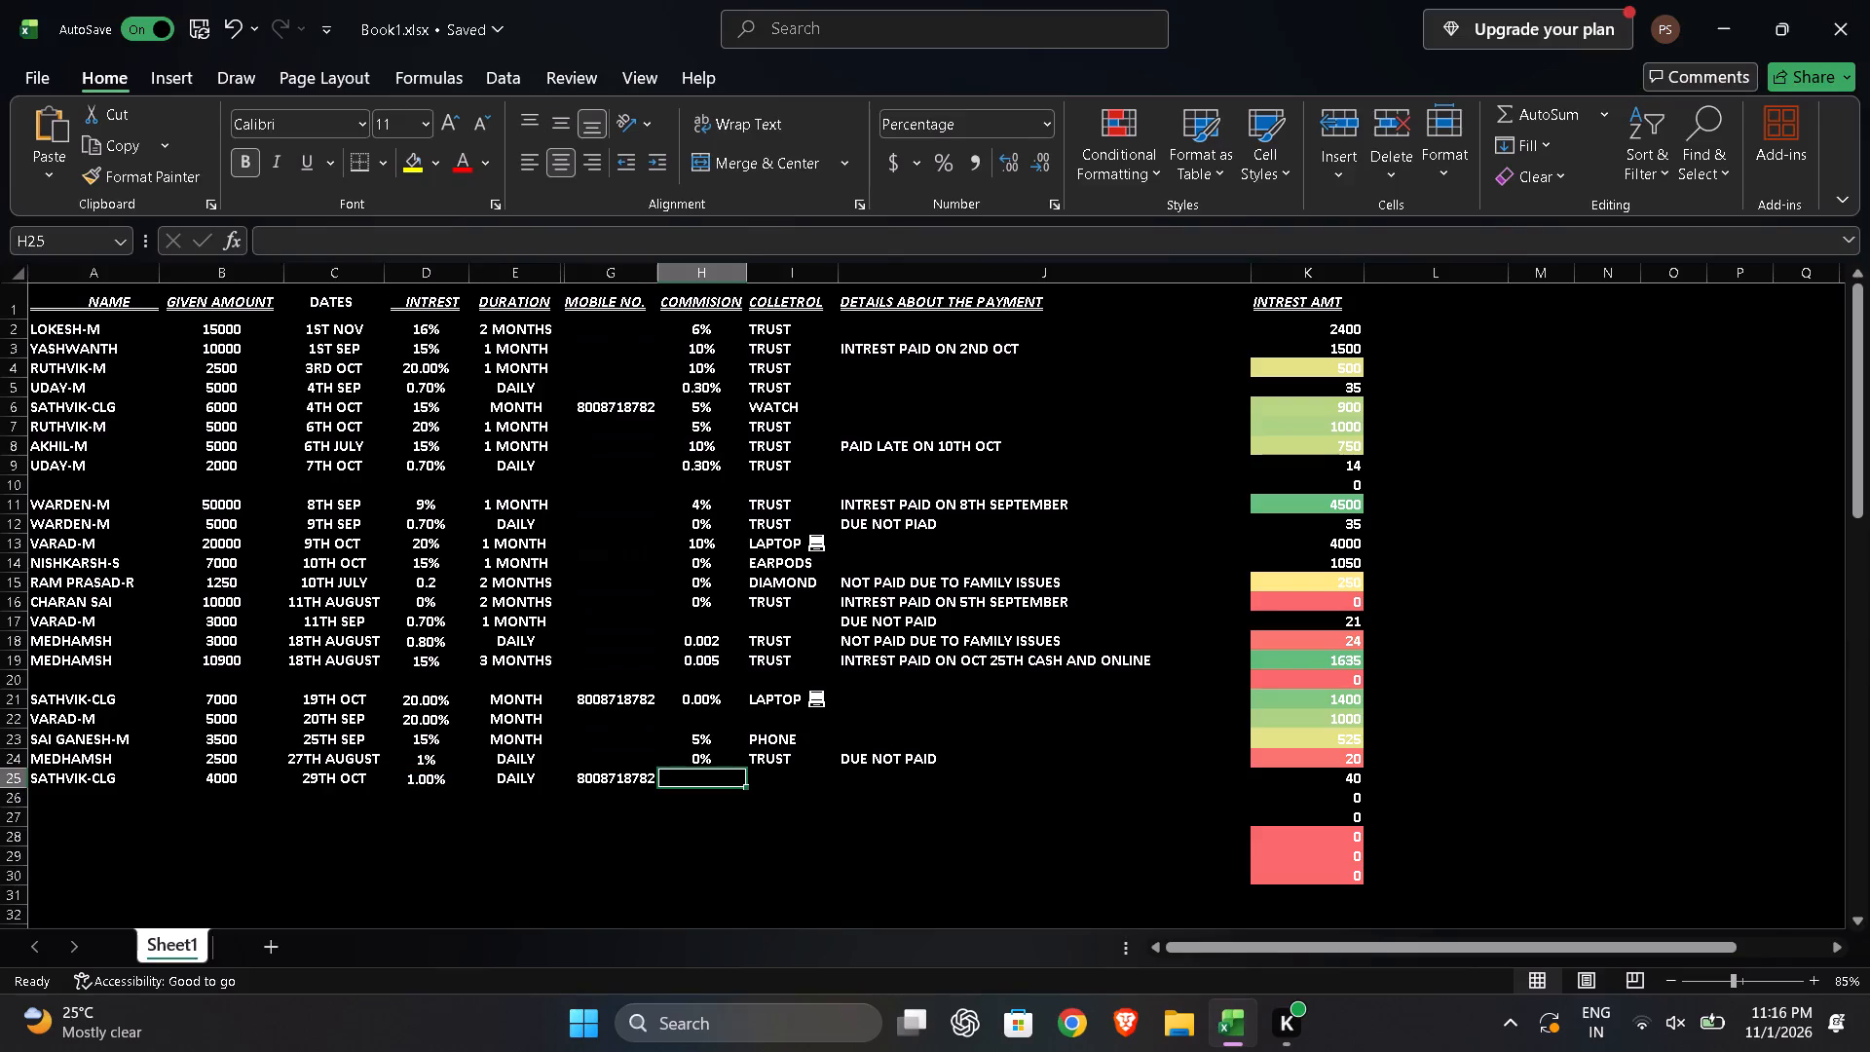
double_click(701, 780)
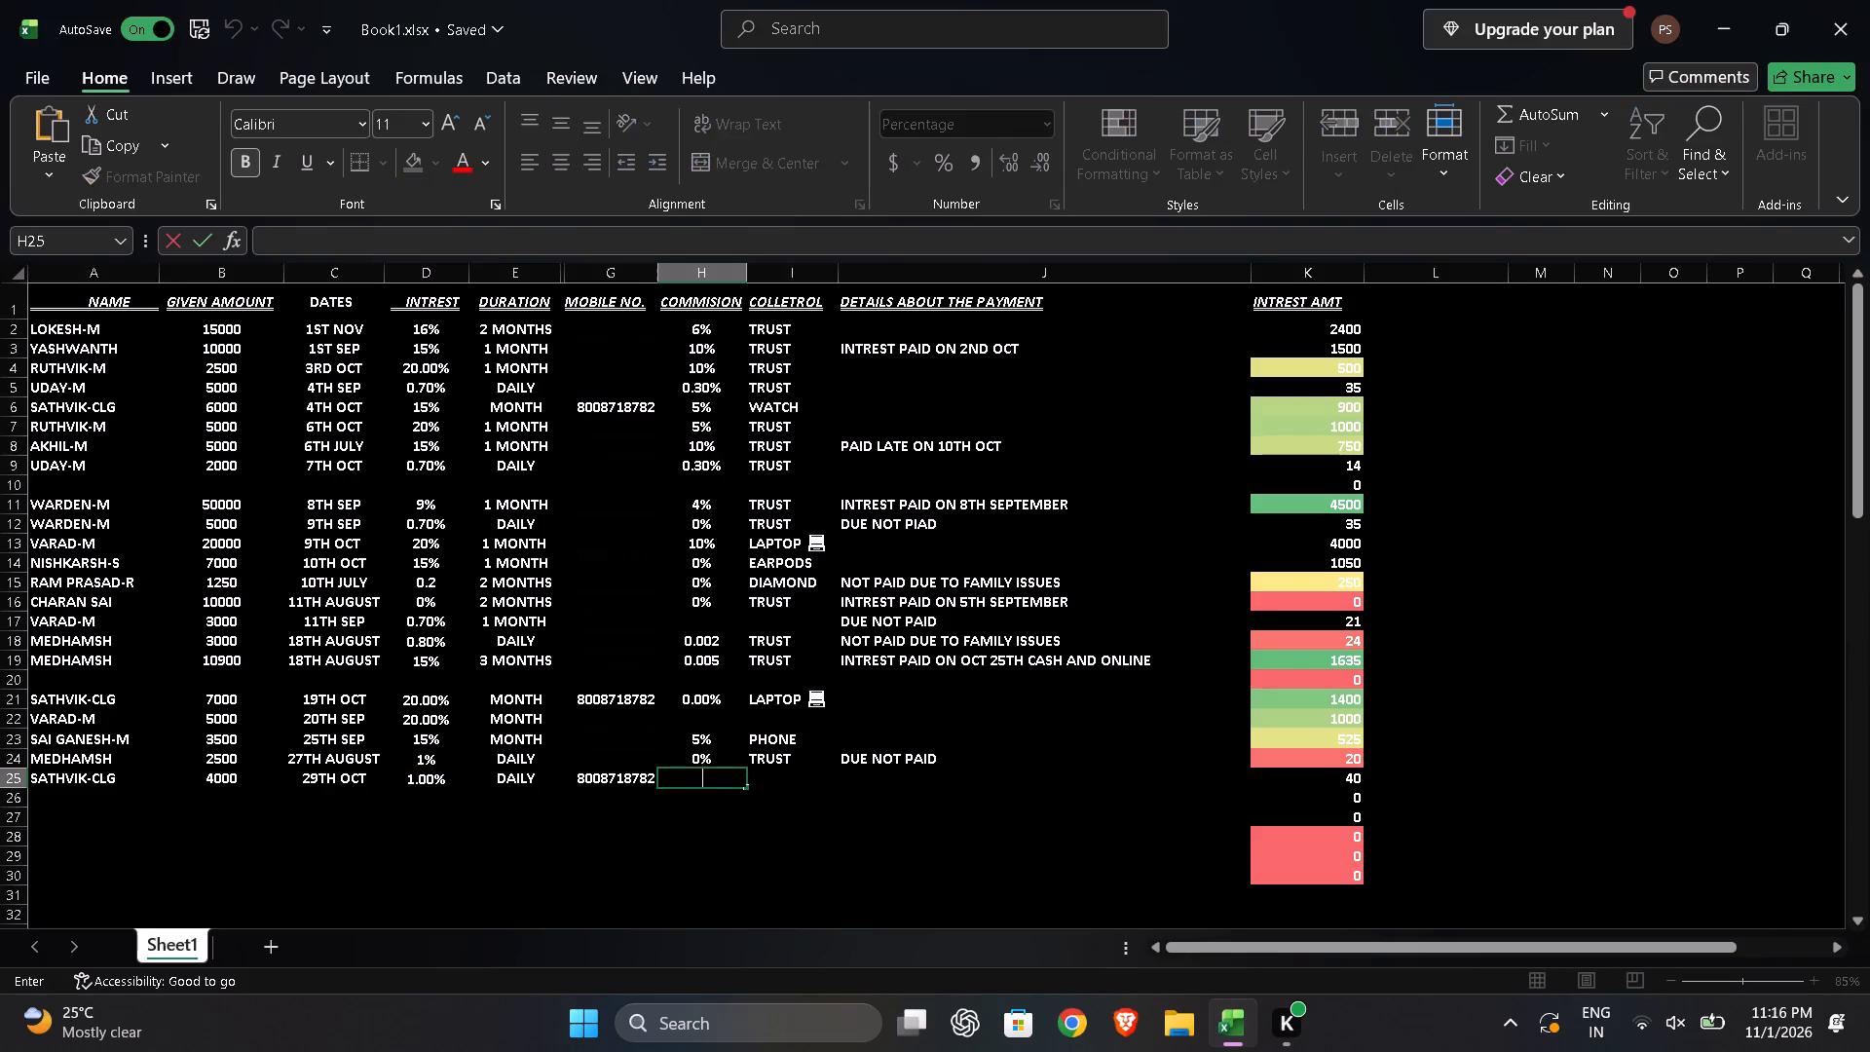
key("0")
key("shift+percent")
Enter PHONE as the collateral in the COLLETROL column for the 4000 loan in row 25.
left_click(770, 773)
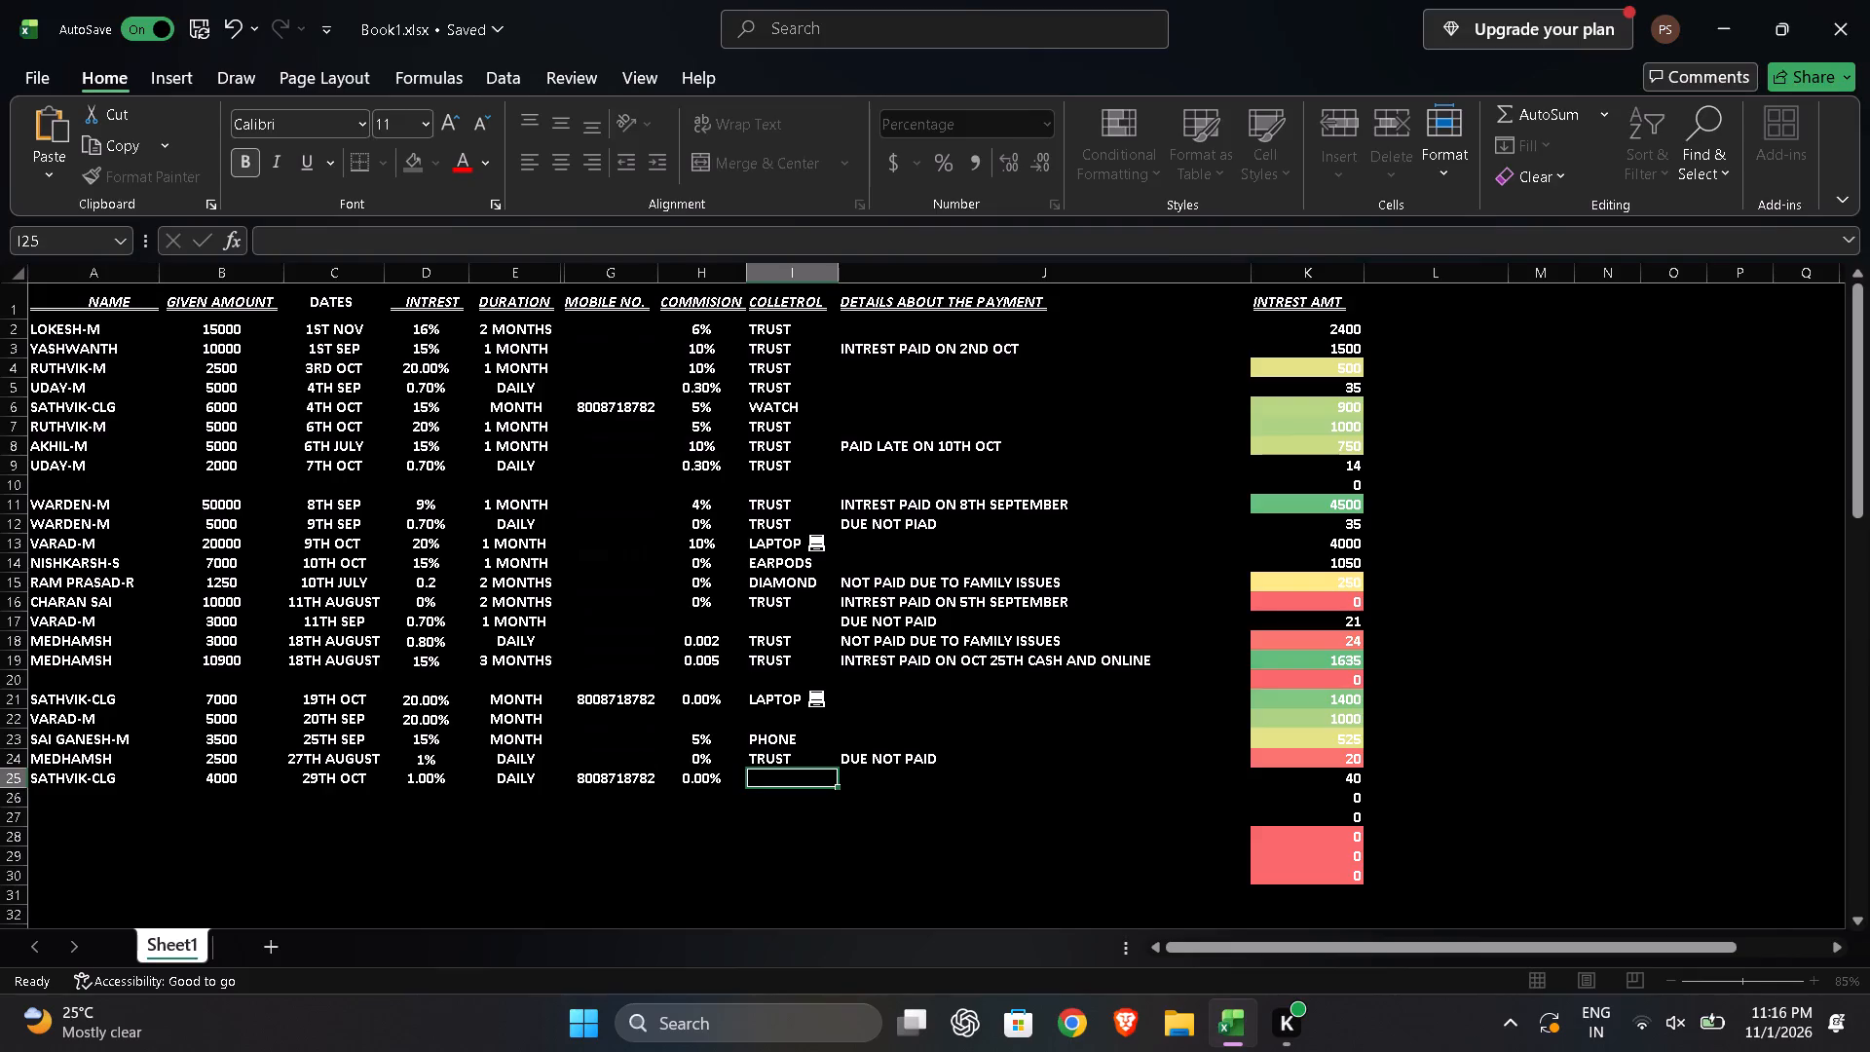
double_click(770, 773)
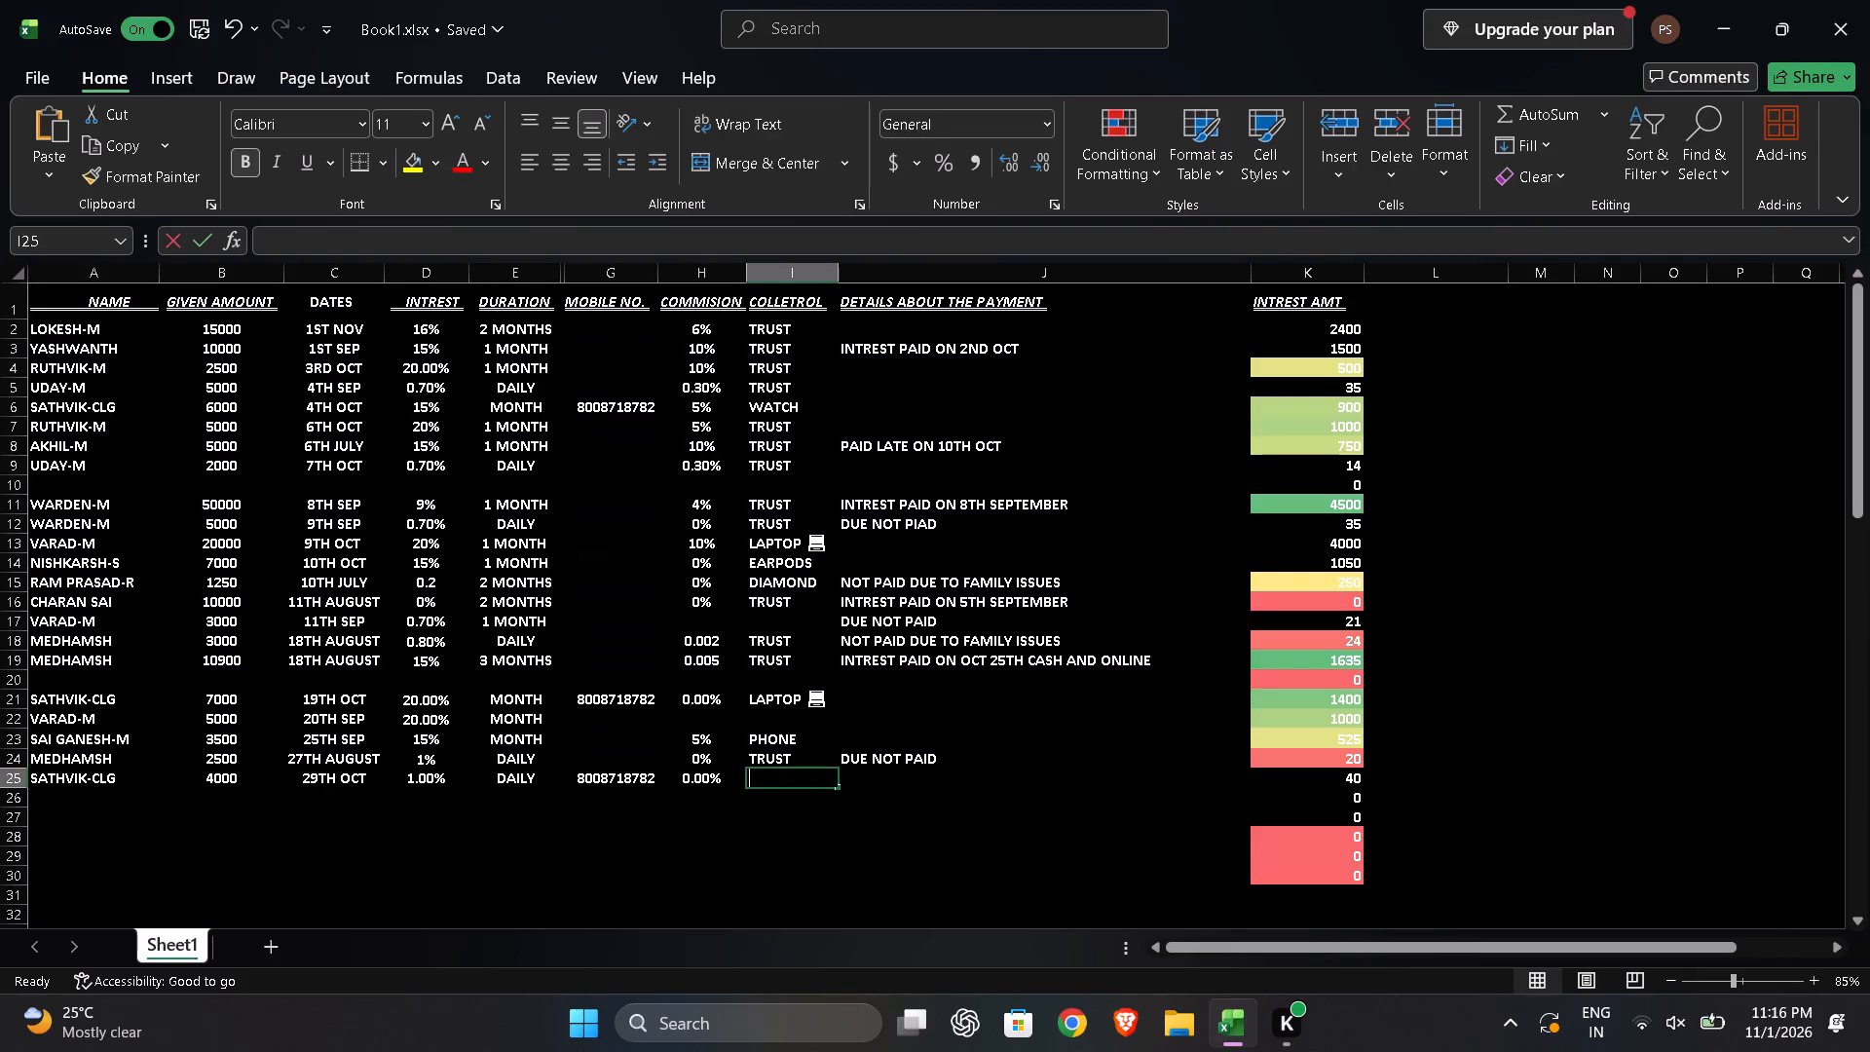
key("p")
type("HONE")
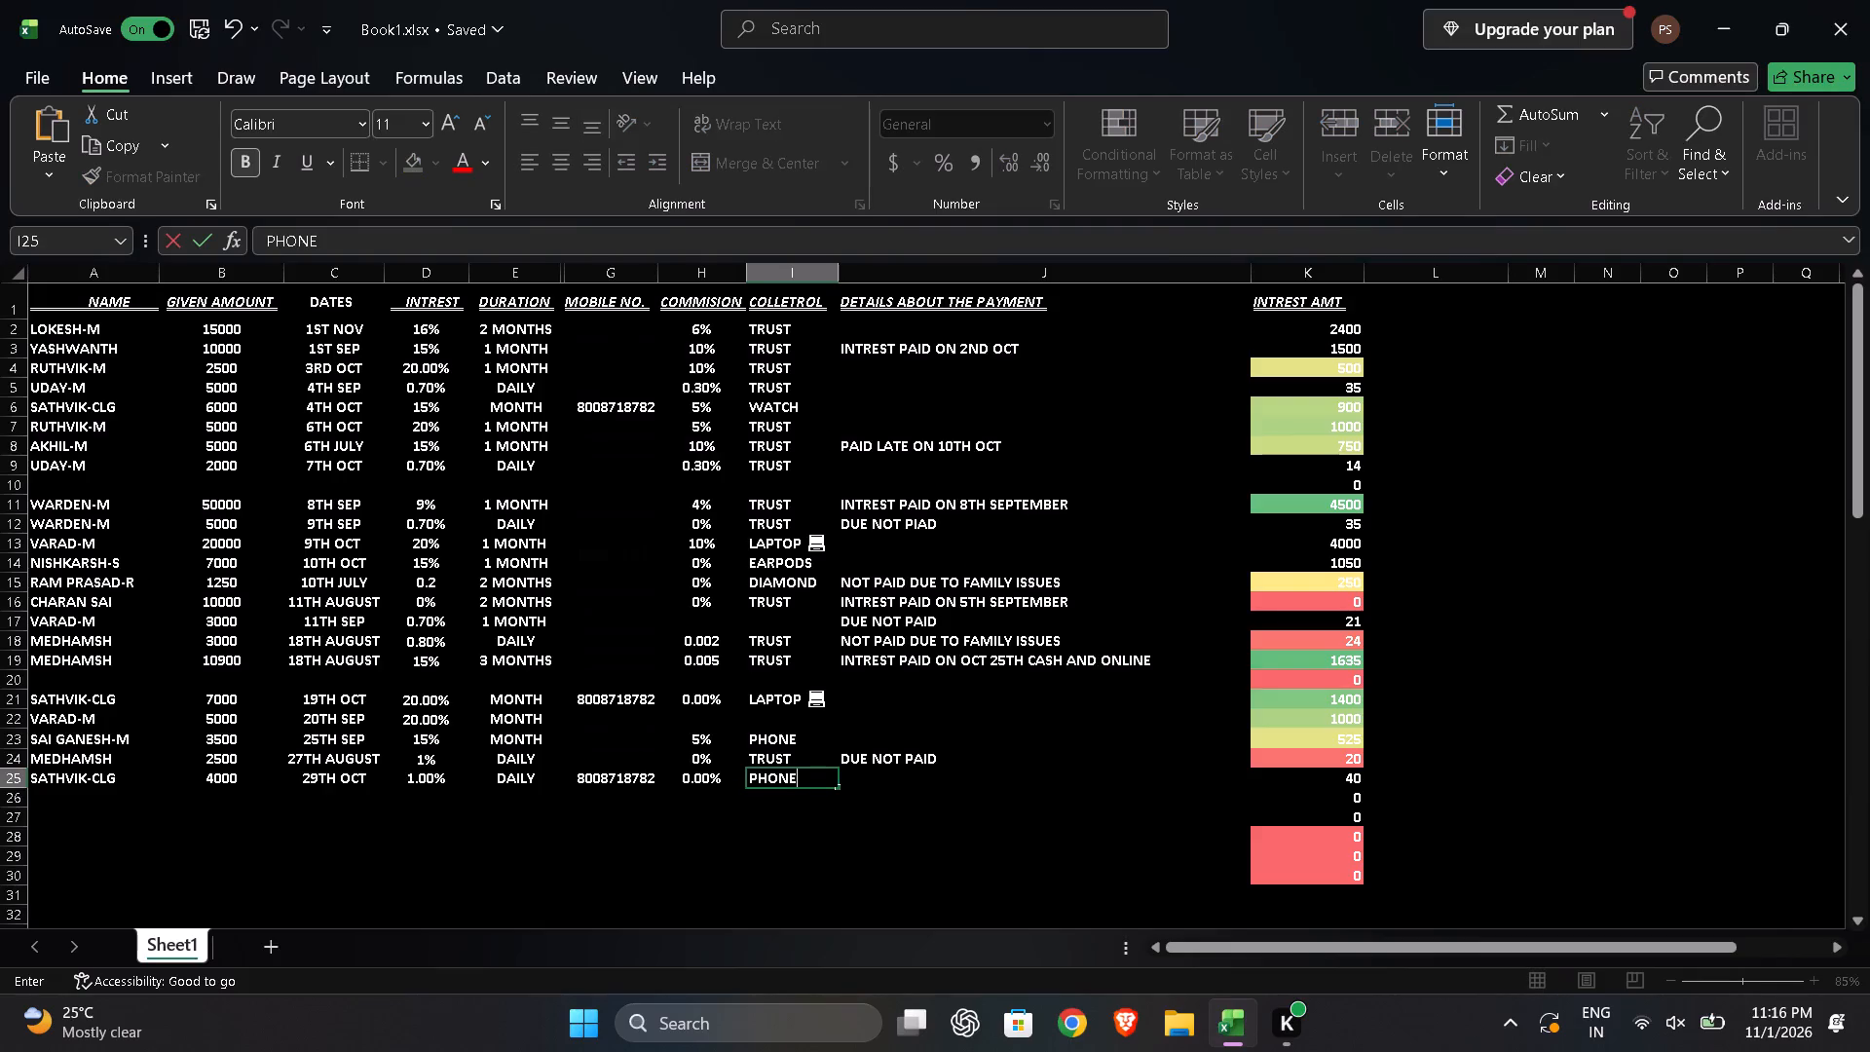
left_click(915, 778)
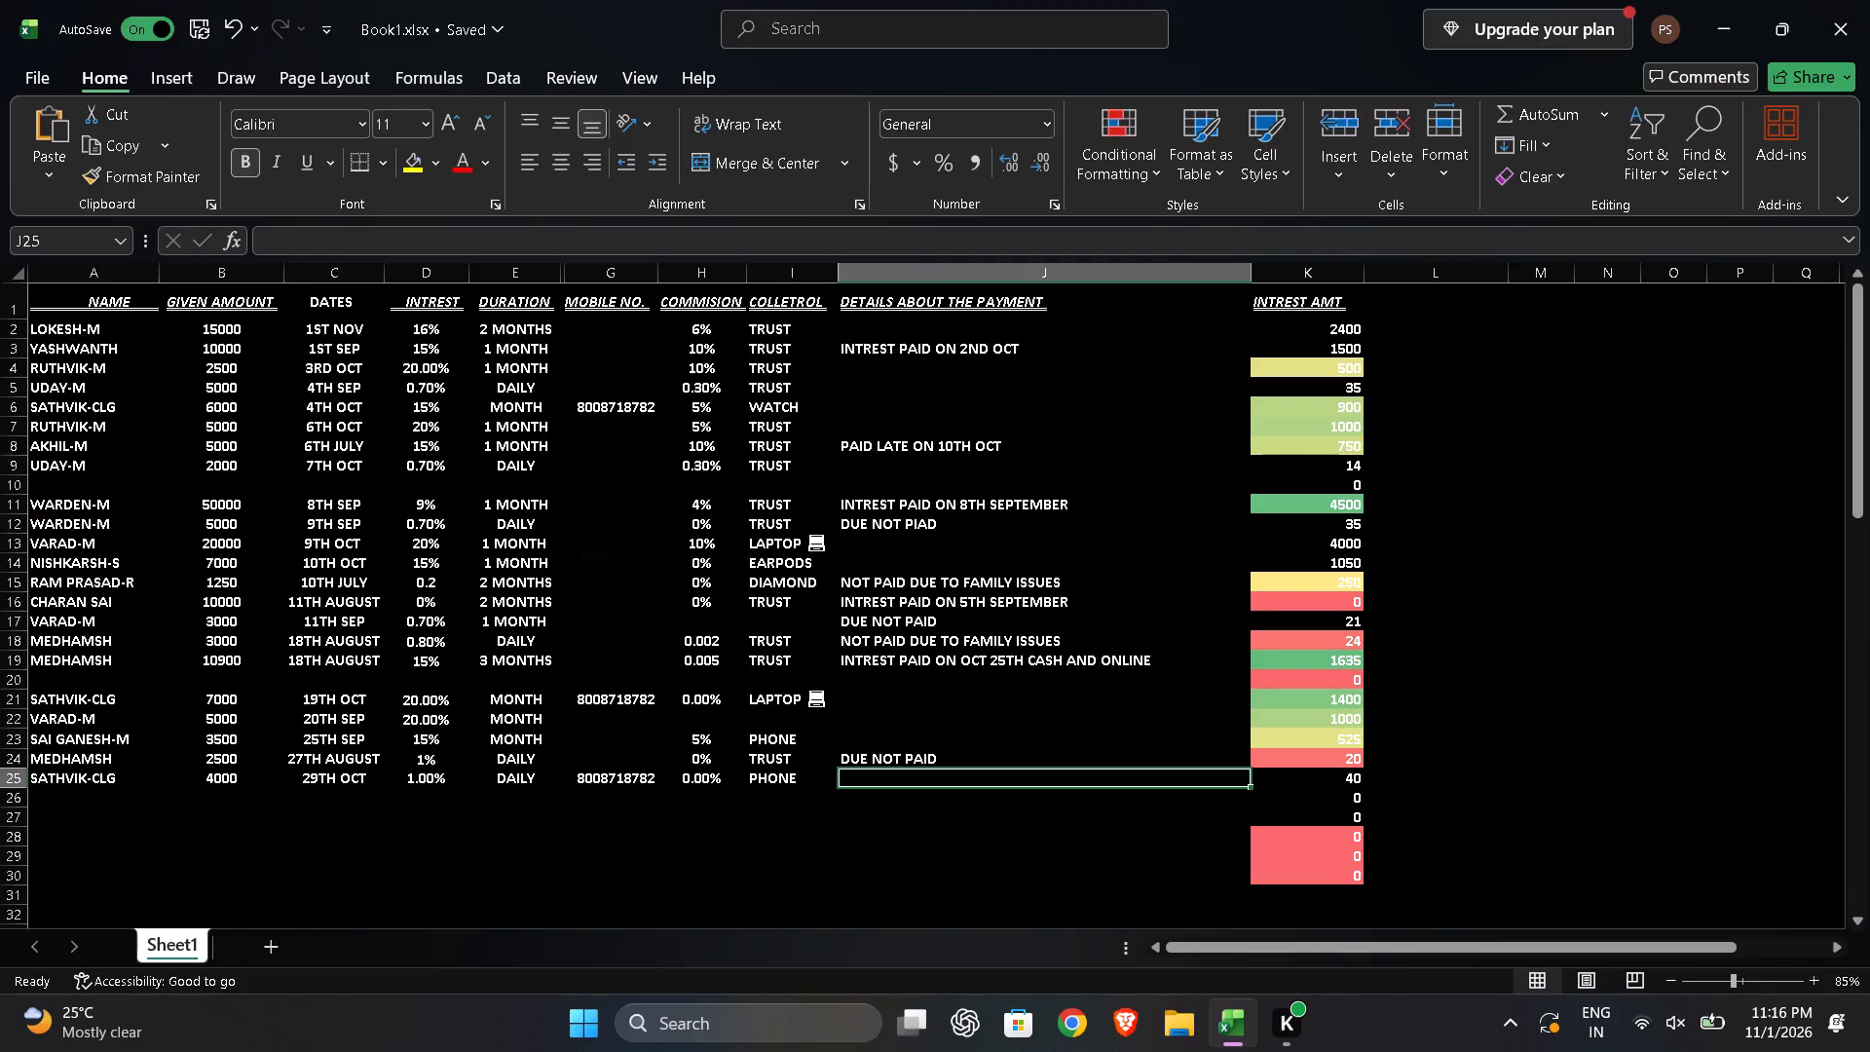
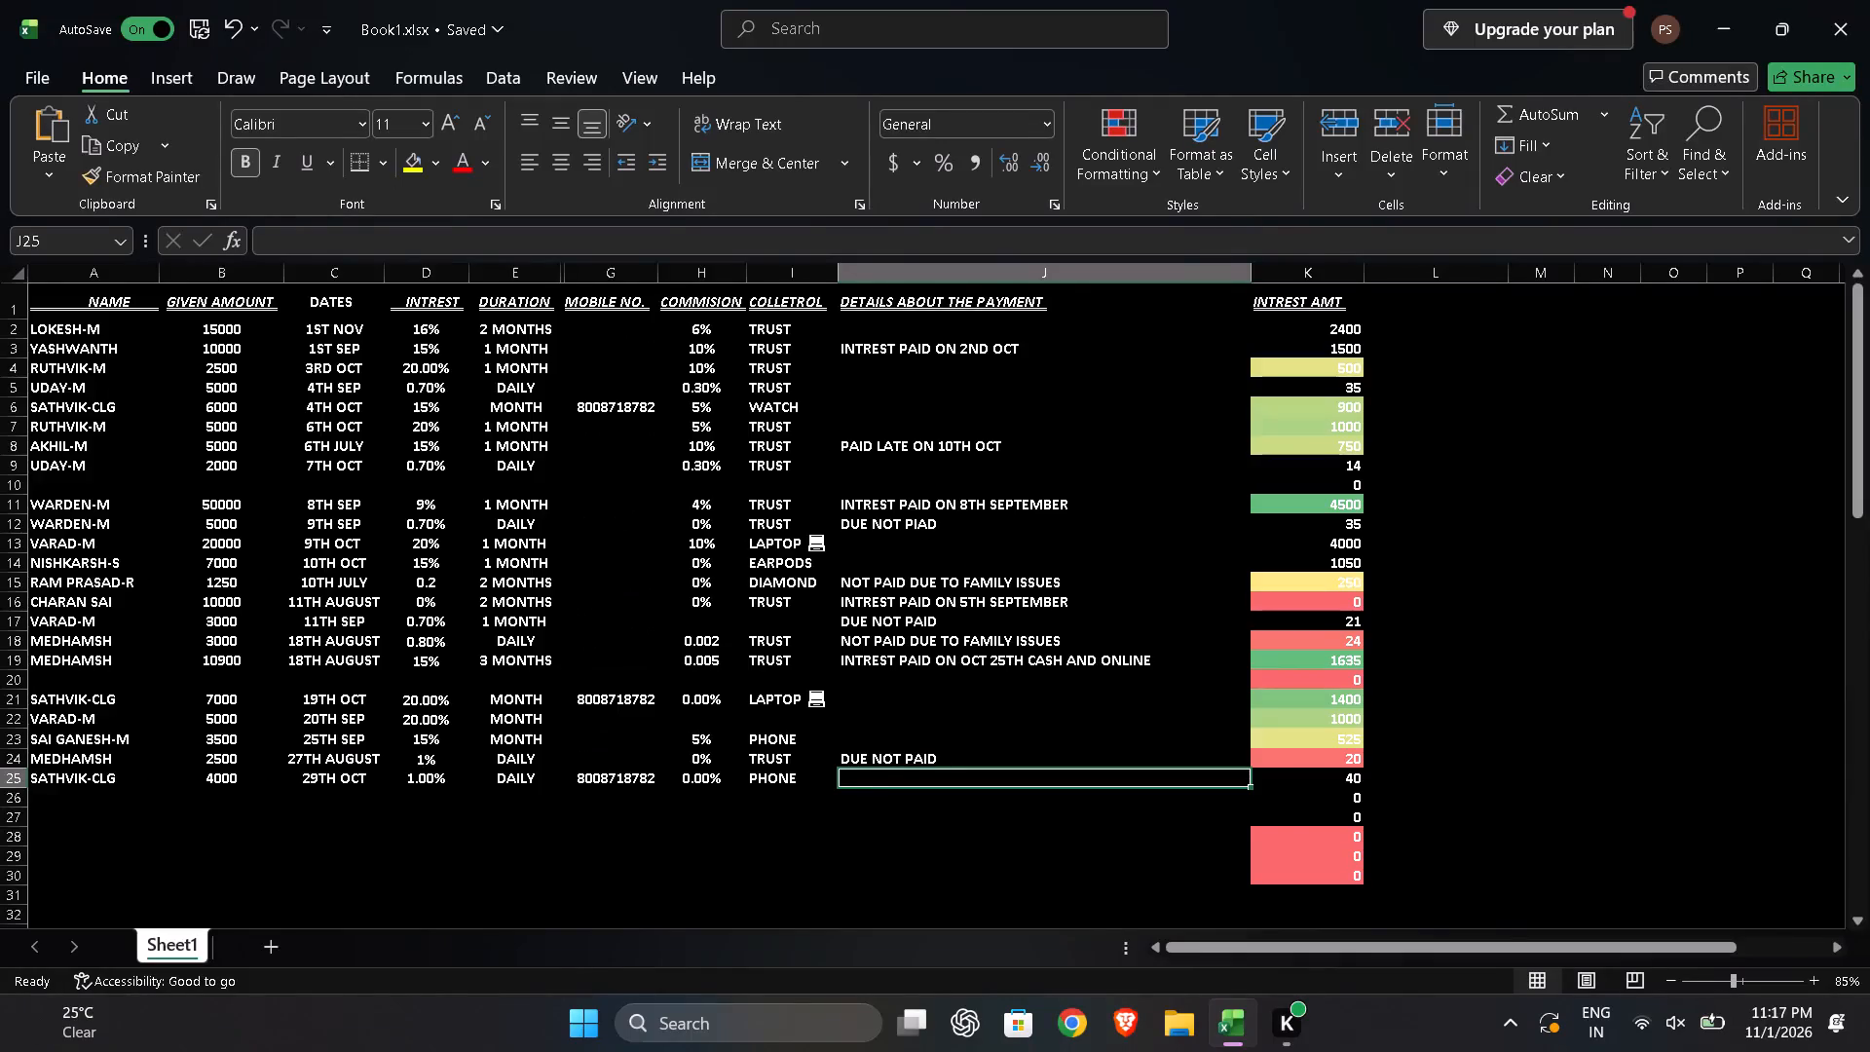
Review the payment details entries for the loans in rows 21 to 25, along with the given amount in row 23.
left_click(967, 699)
left_click(978, 724)
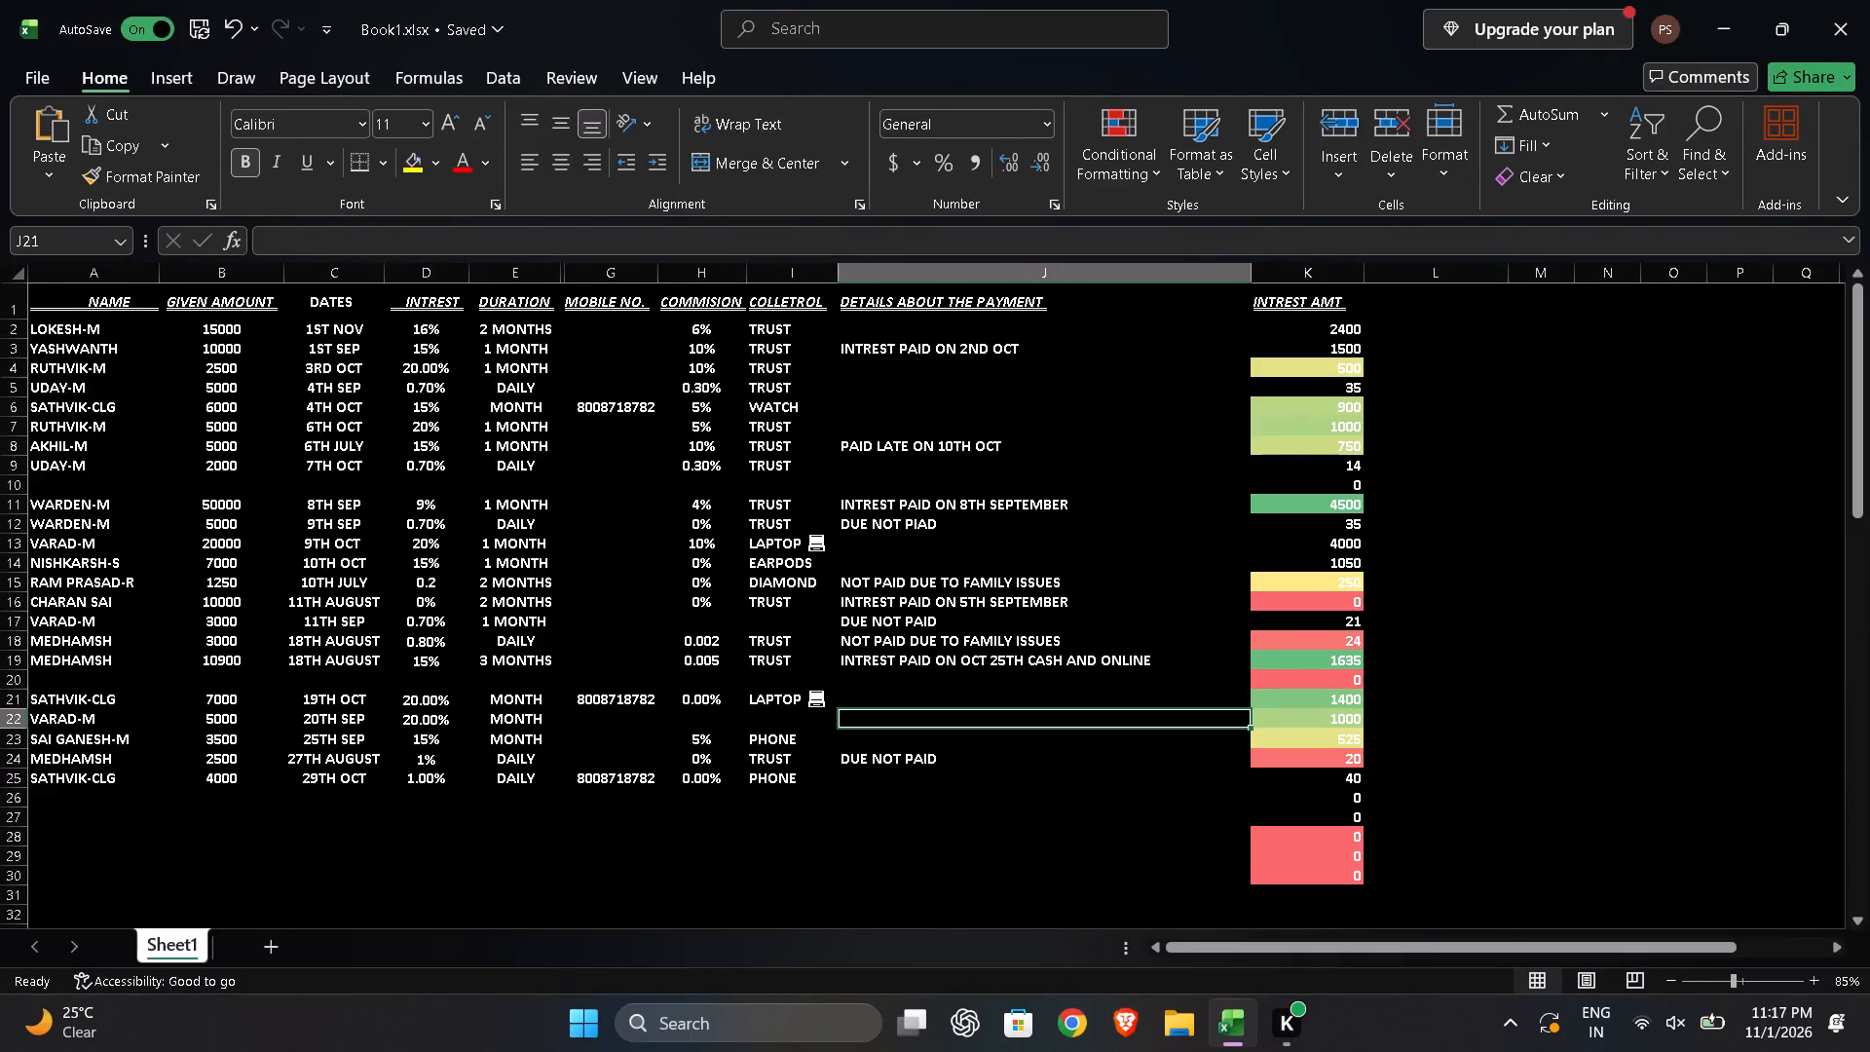
left_click(981, 747)
left_click(989, 764)
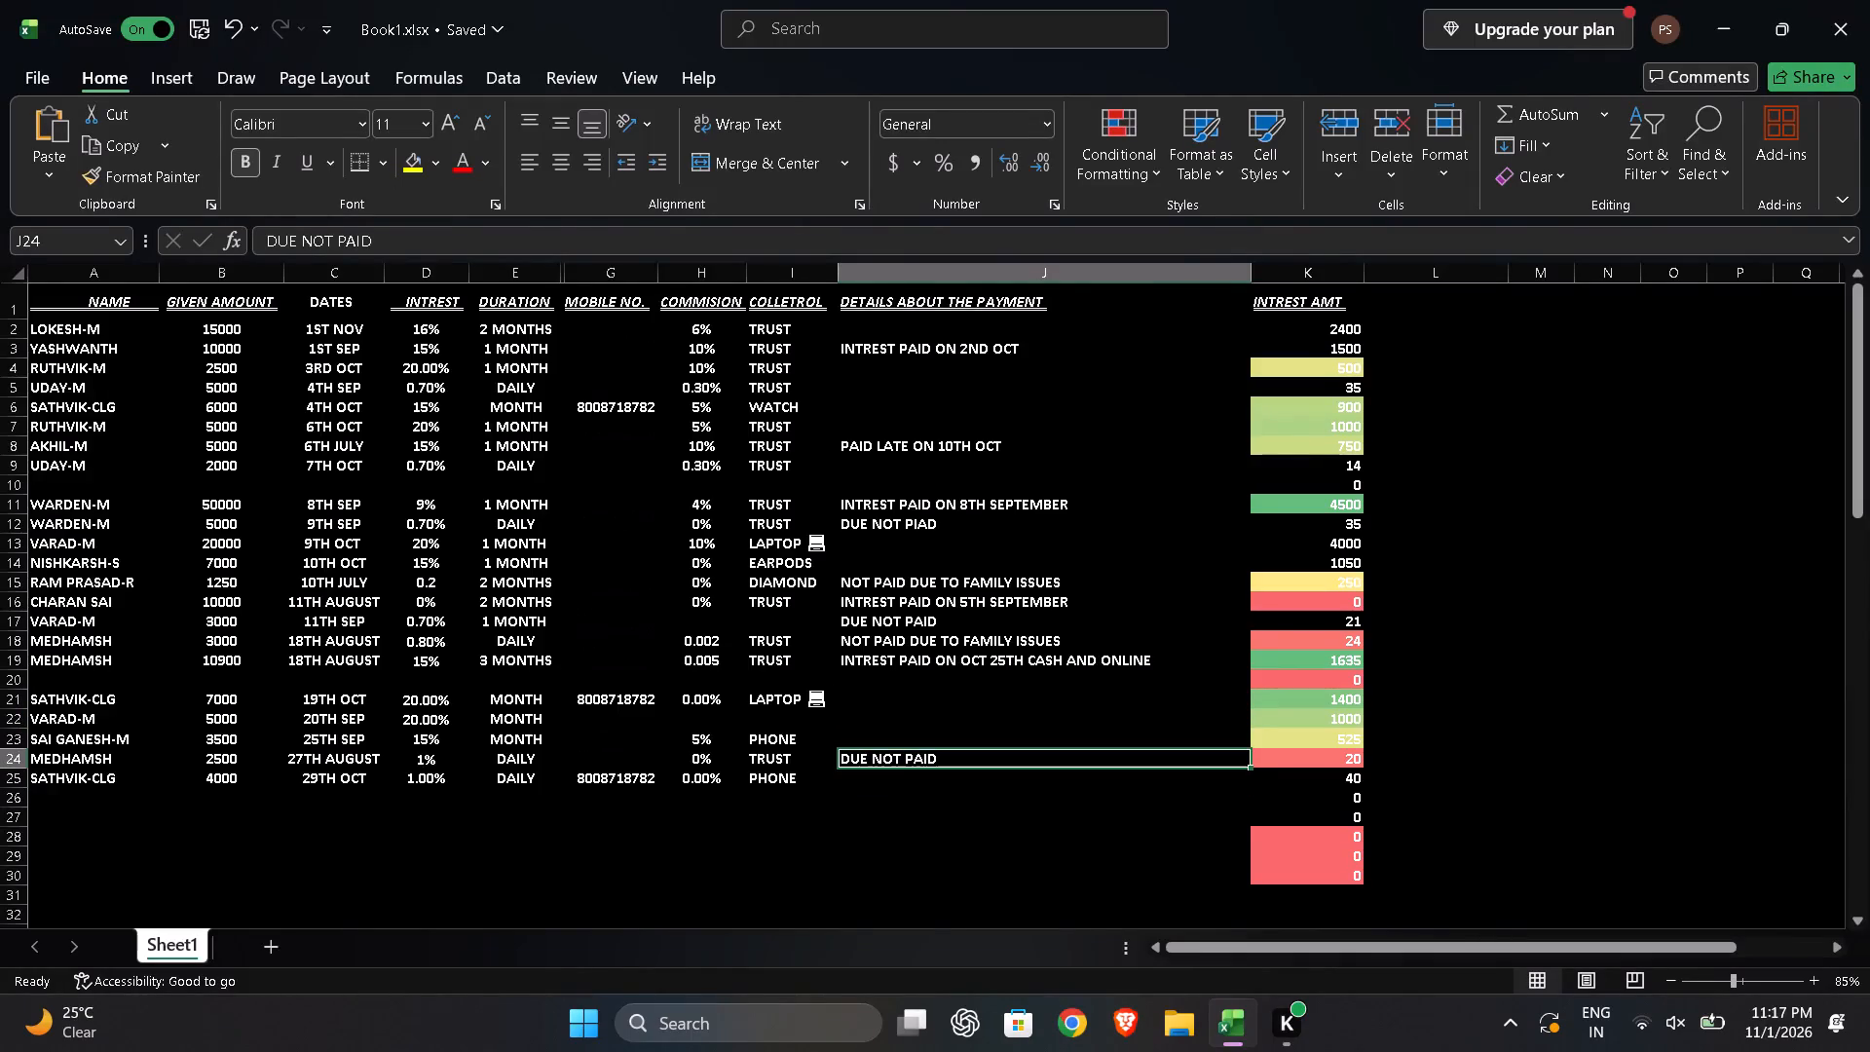
left_click(992, 784)
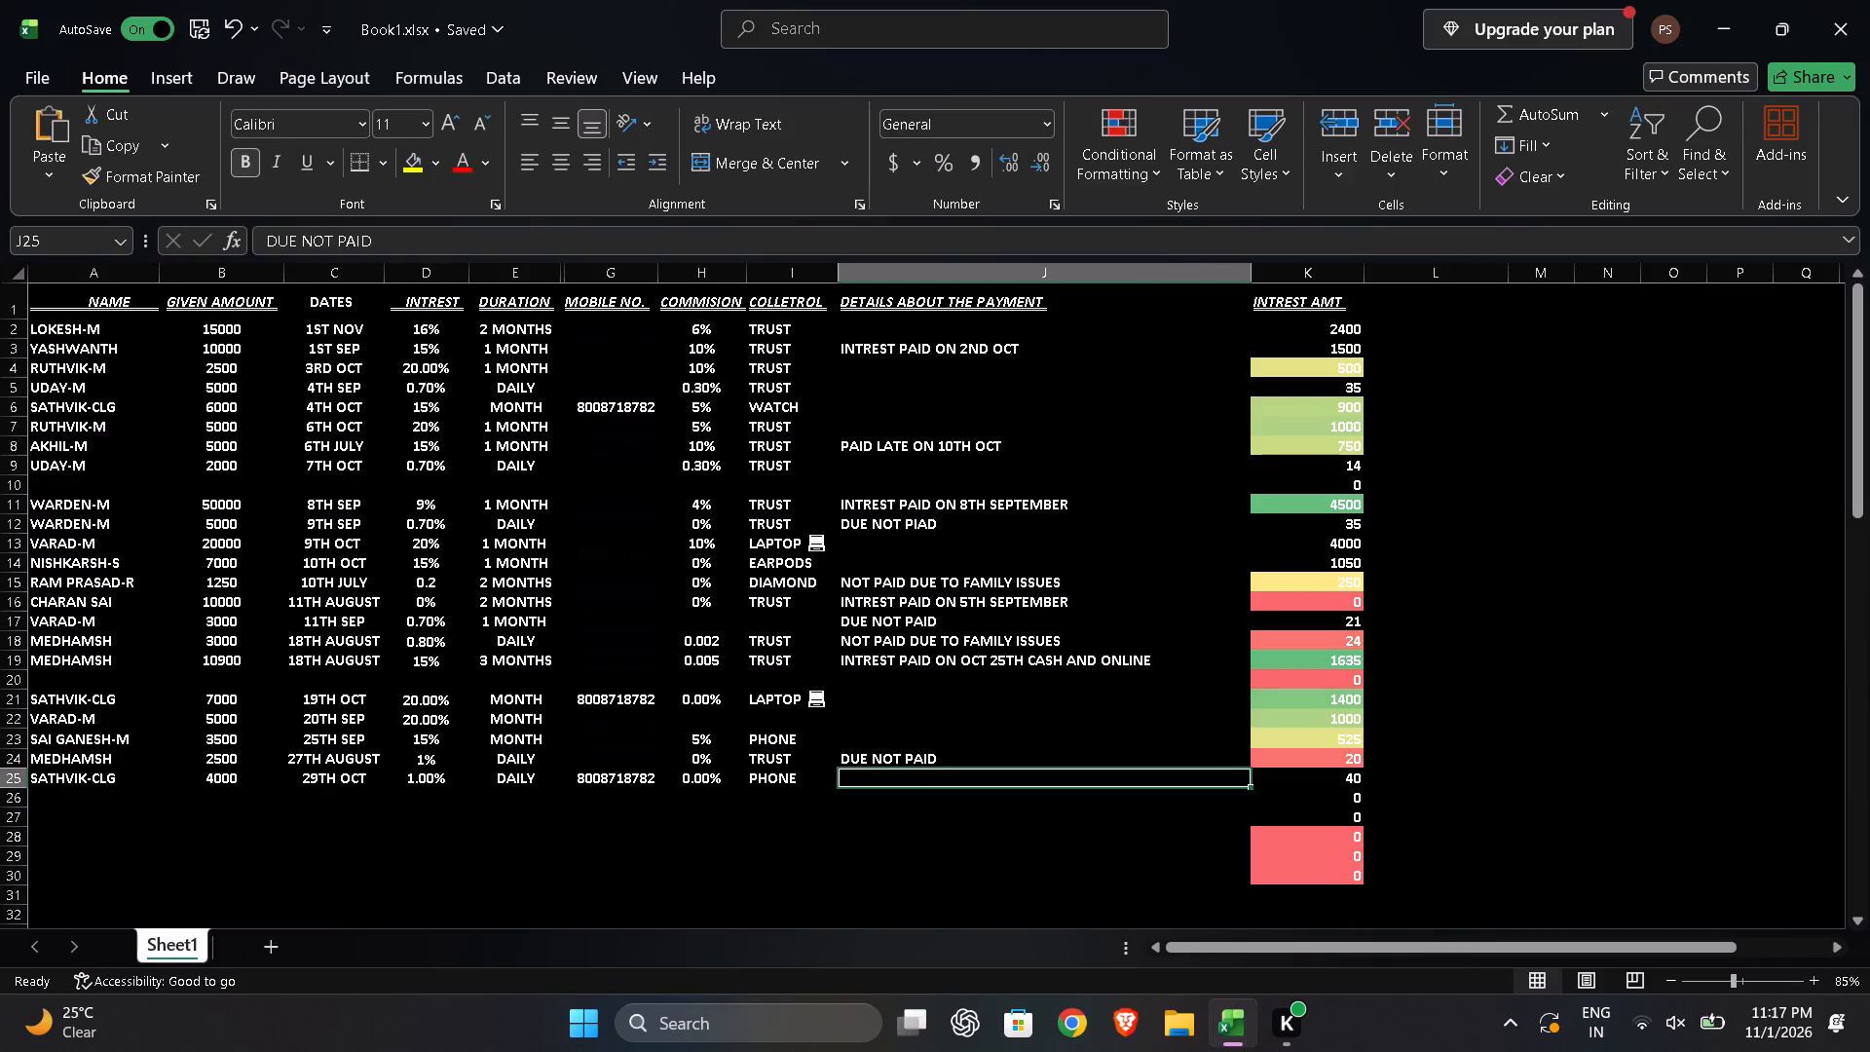
left_click(228, 739)
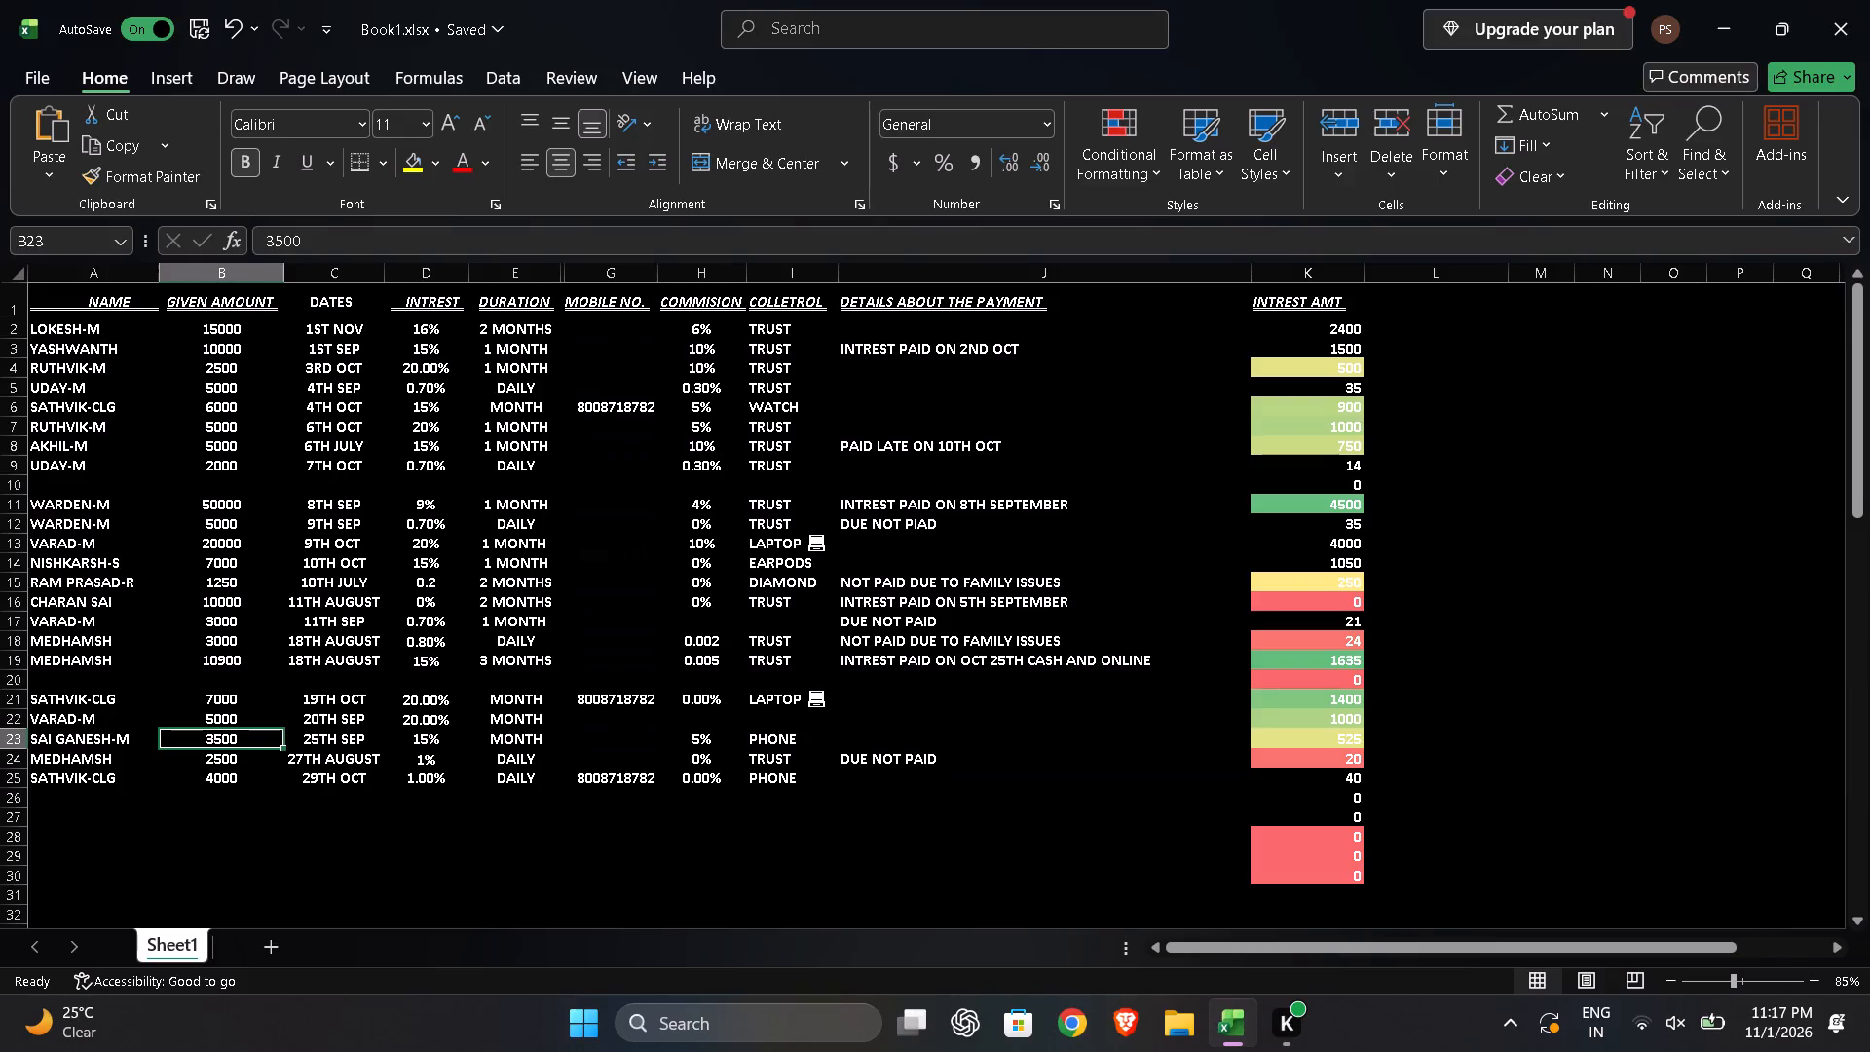